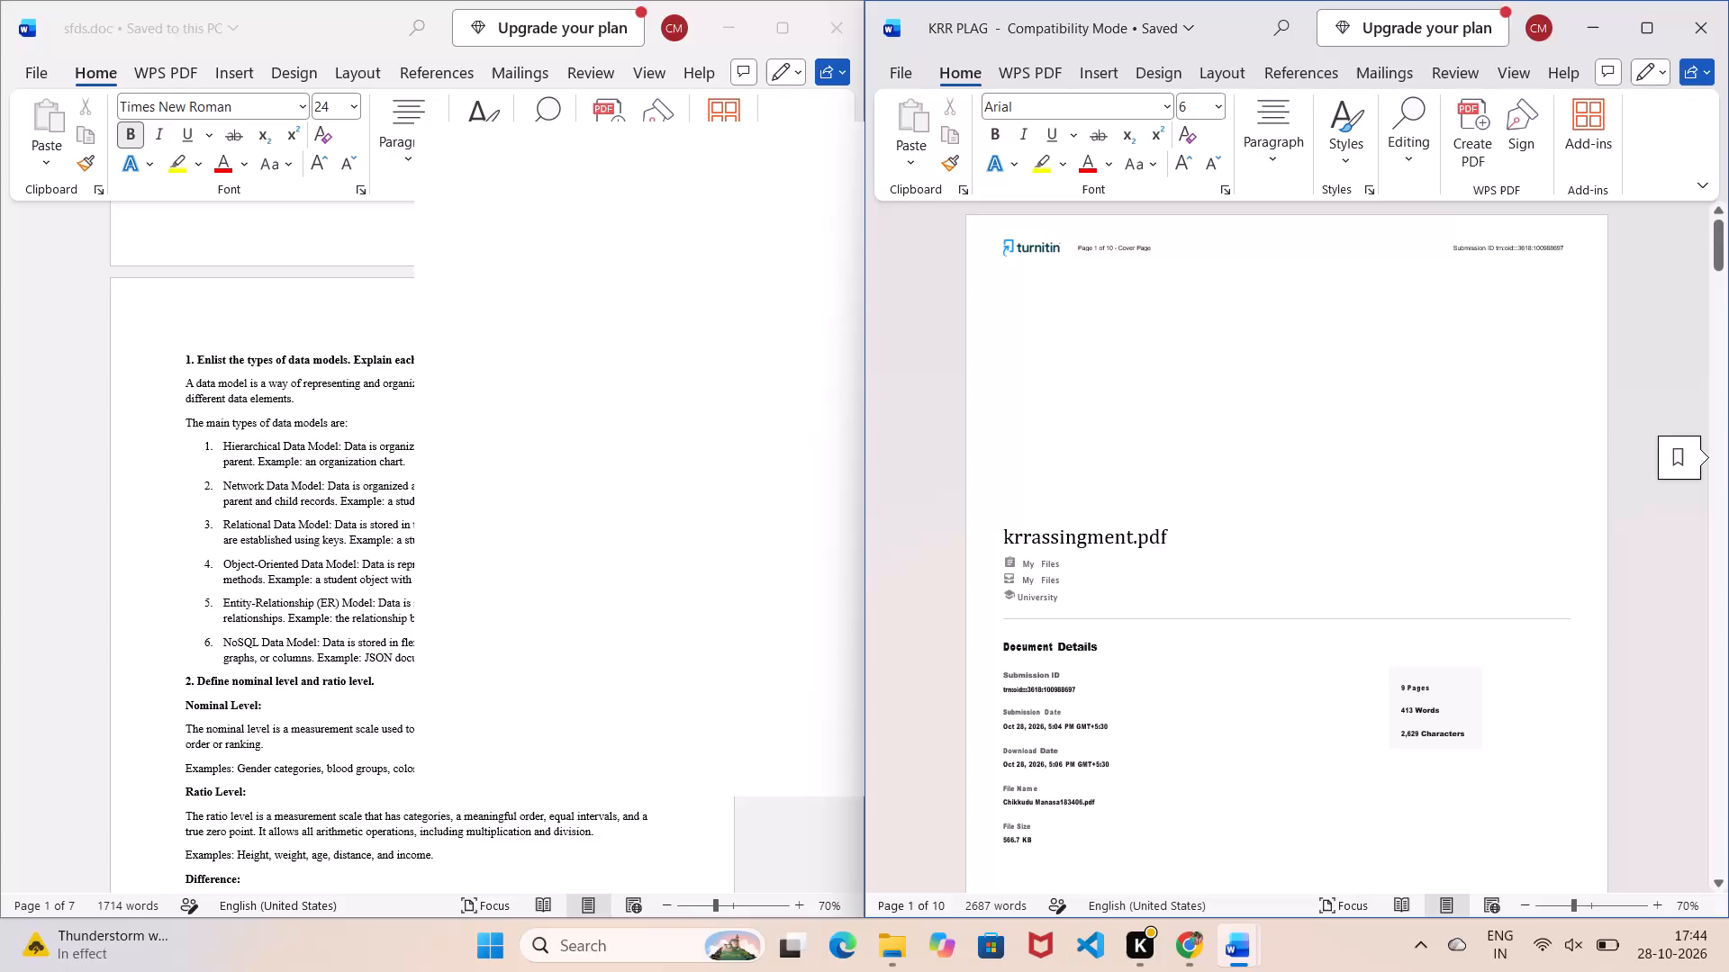
Review the cover page of the sfds.doc assignment alongside the KRR PLAG Turnitin report.
{"action": "left_click", "coordinate": [1108, 443]}
{"action": "scroll", "coordinate": [387, 473], "scroll_direction": "up", "scroll_amount": 4}
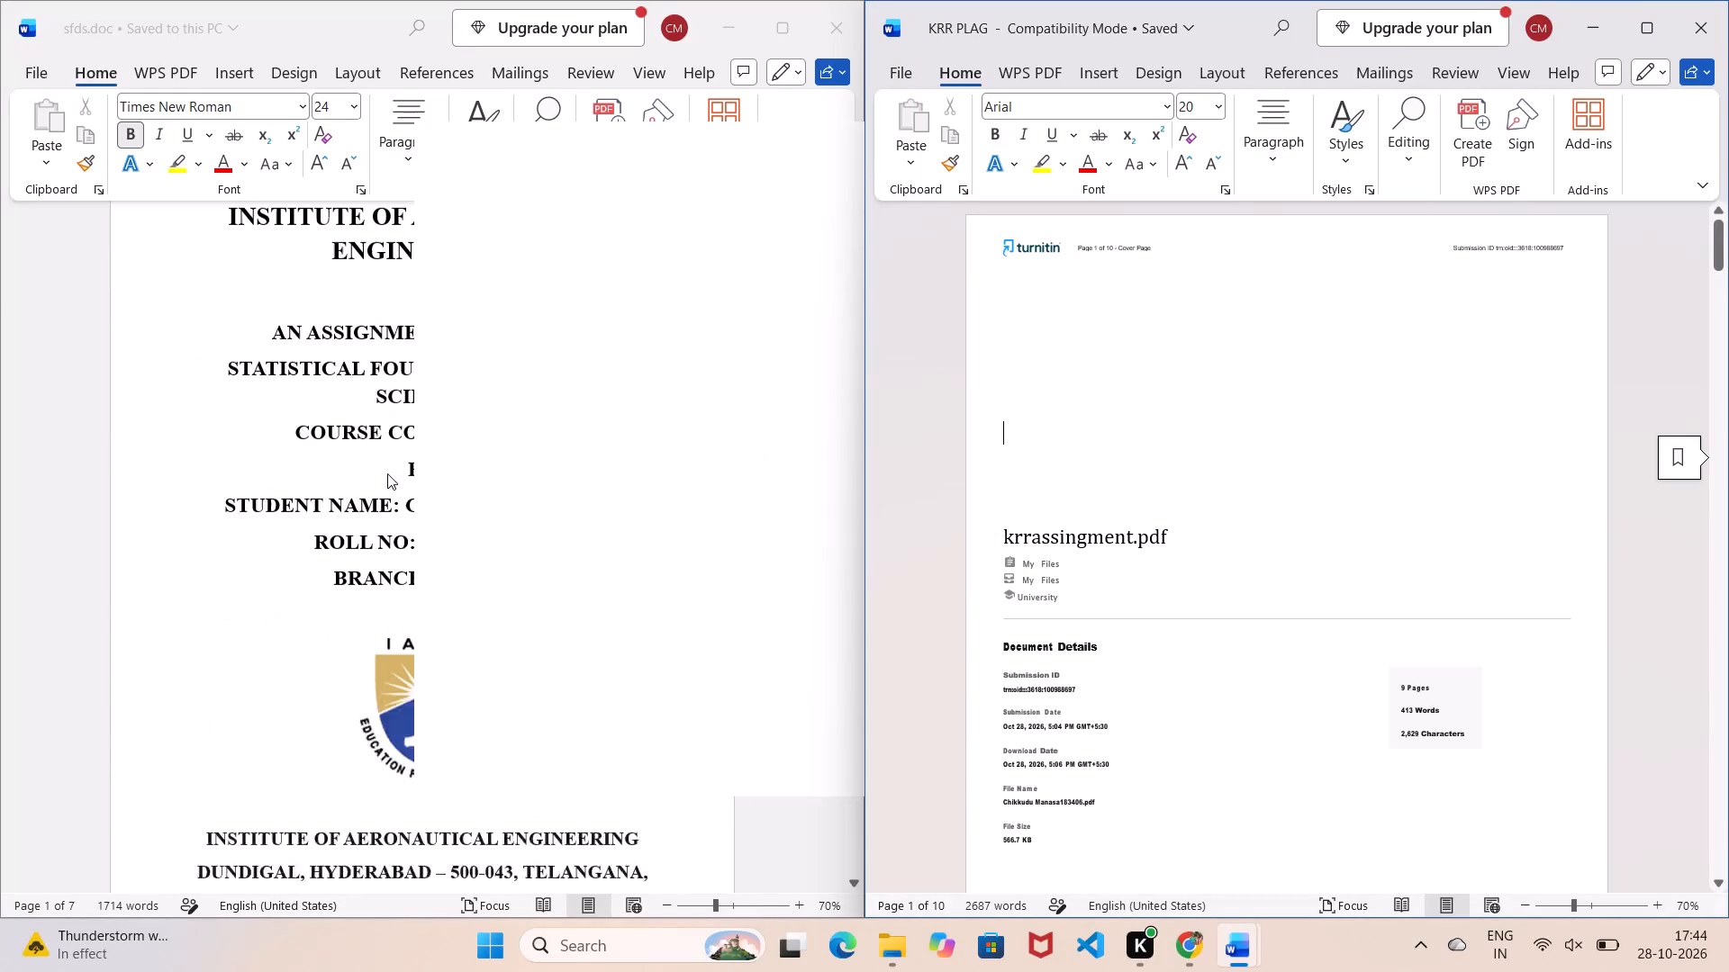
{"action": "scroll", "coordinate": [387, 473], "scroll_direction": "up", "scroll_amount": 4}
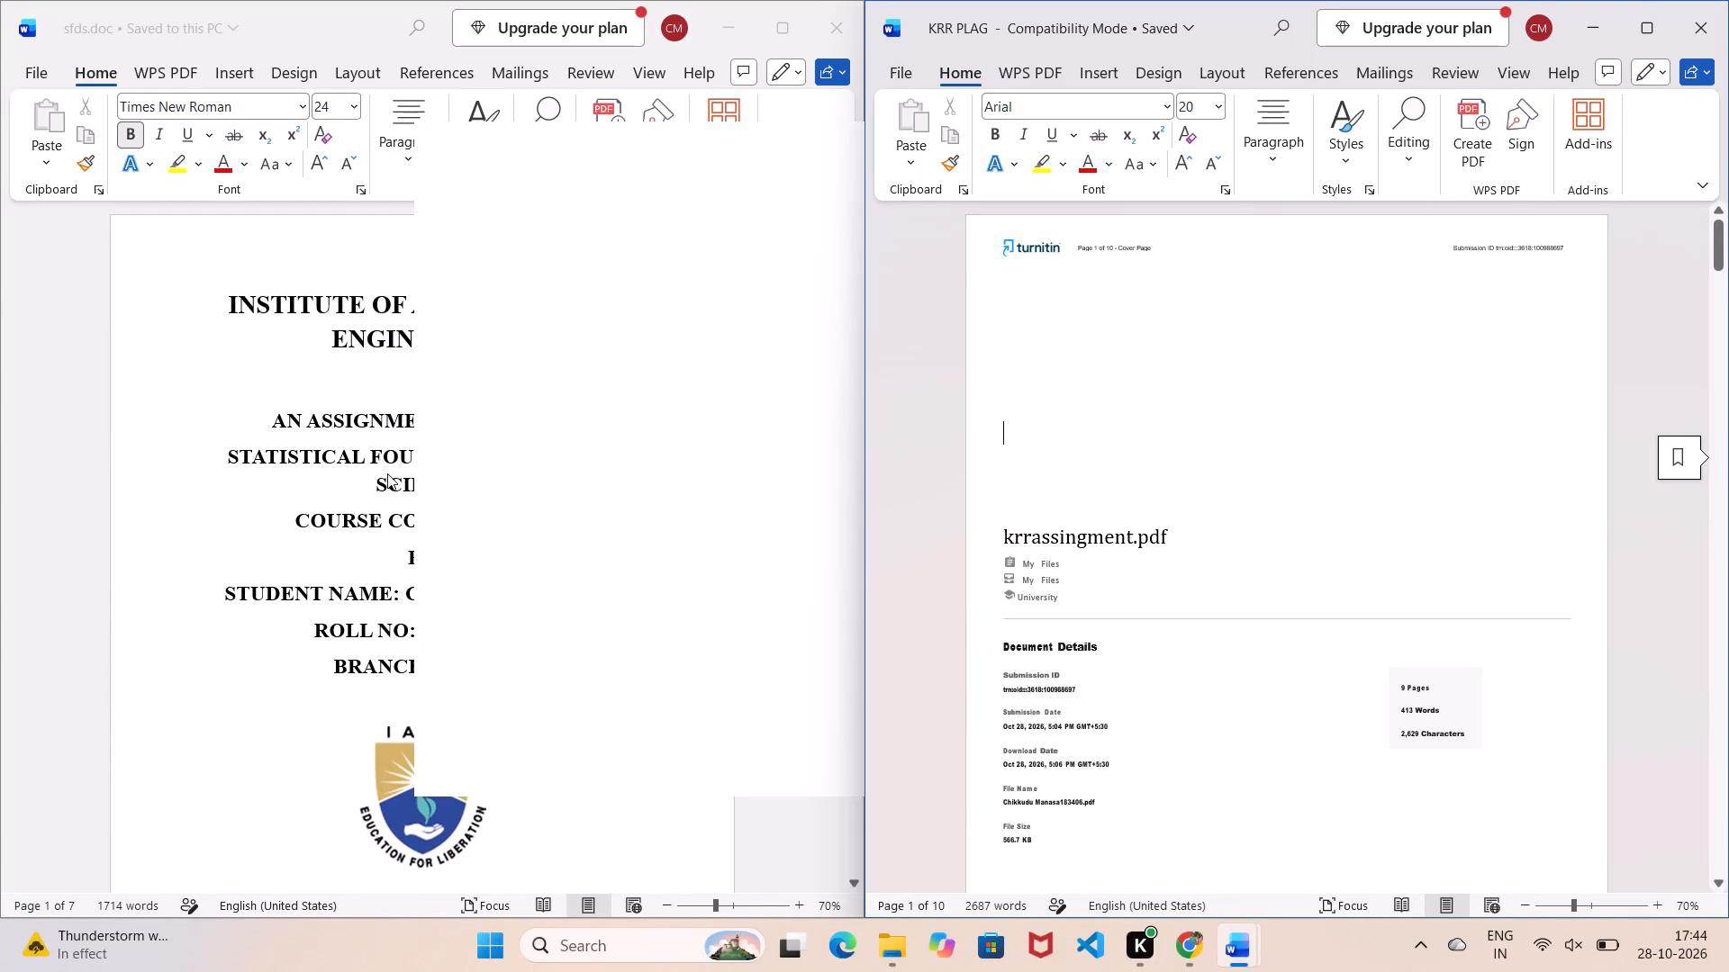
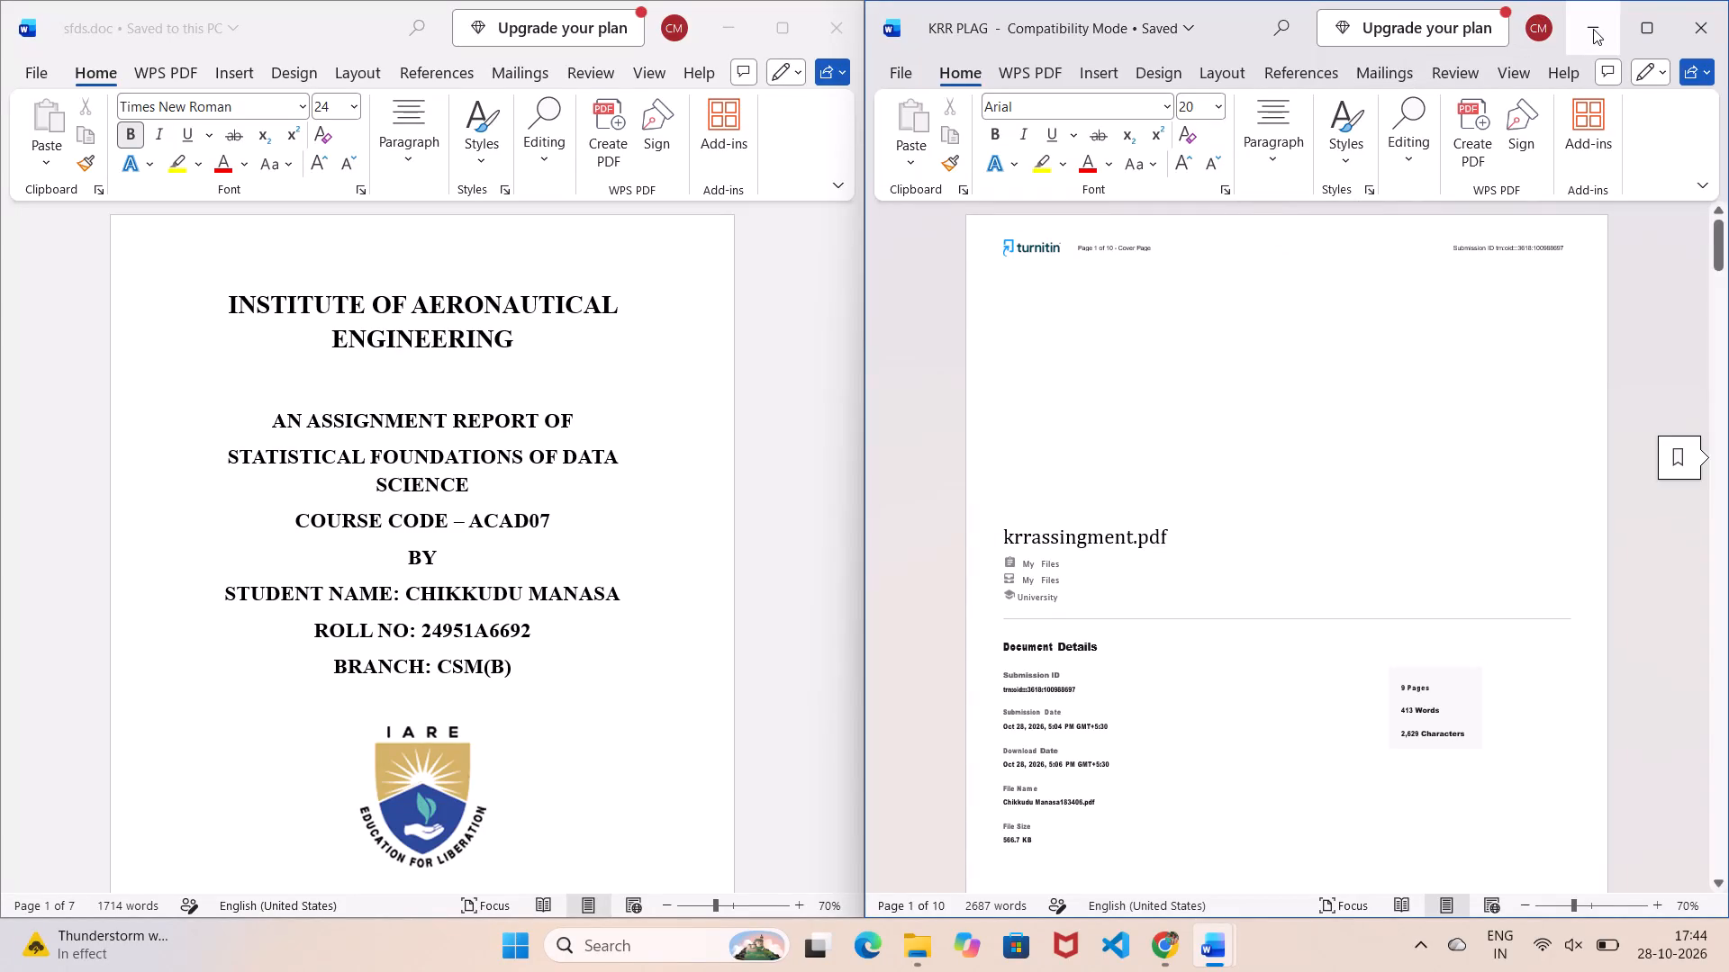
Clear the desktop by minimizing both Word documents and the Chrome window and closing the File Explorer window.
{"action": "left_click", "coordinate": [1593, 29]}
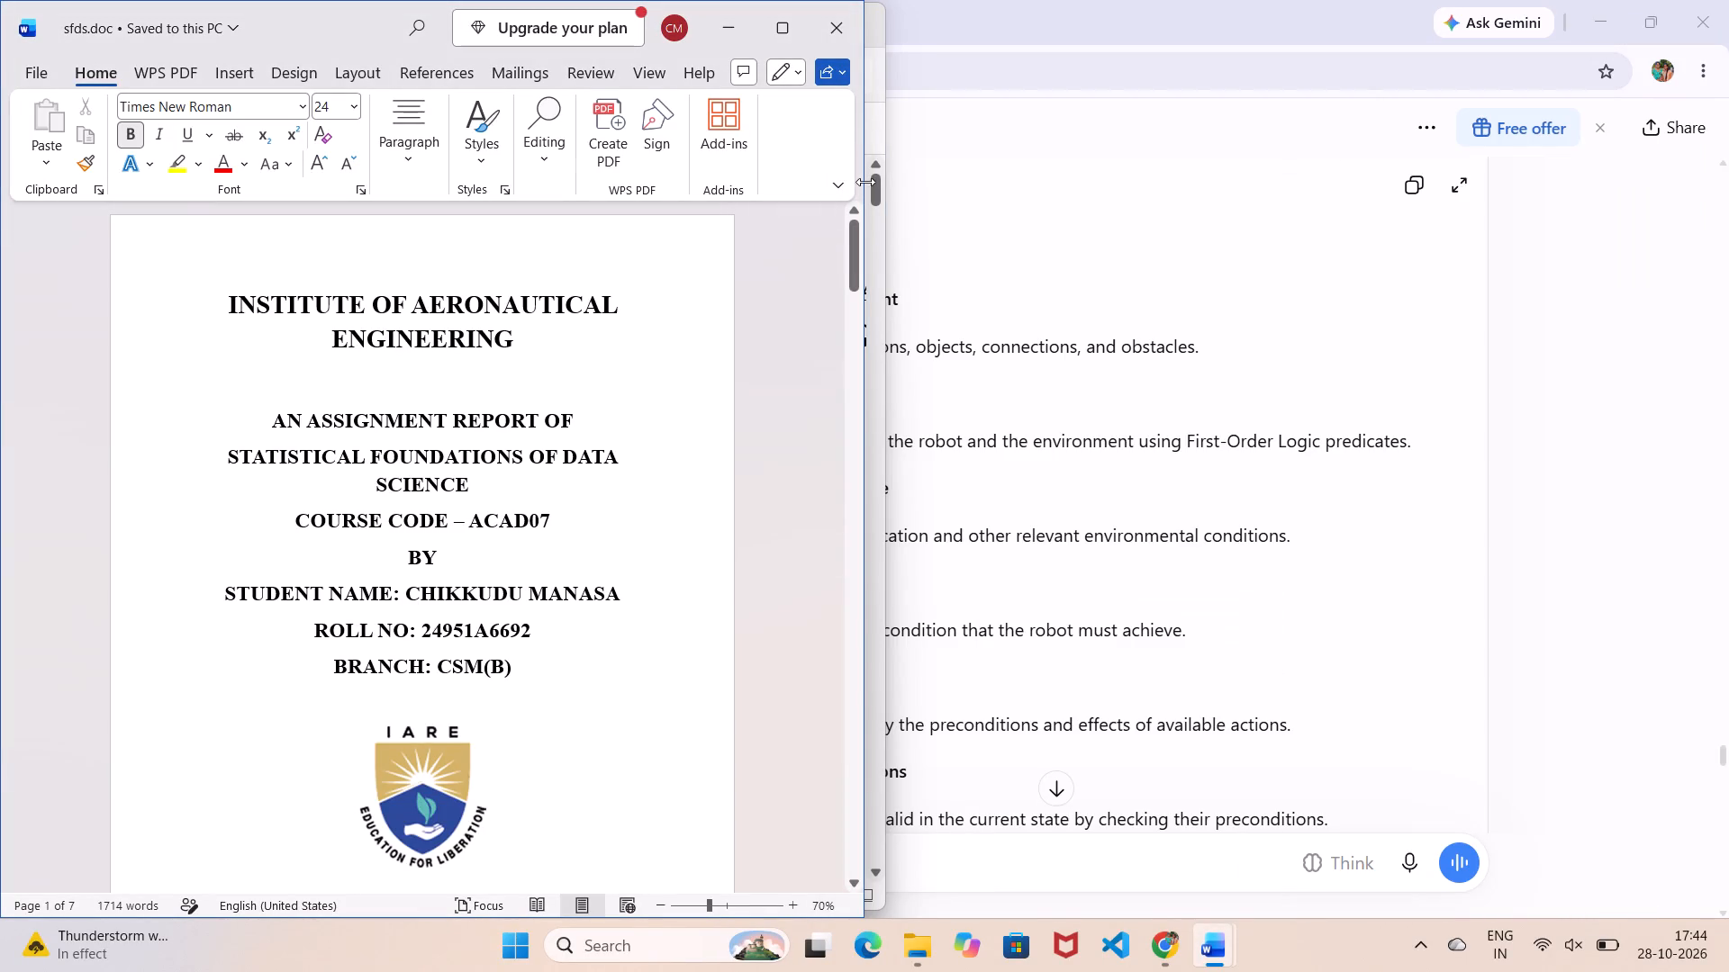
{"action": "left_click", "coordinate": [744, 26]}
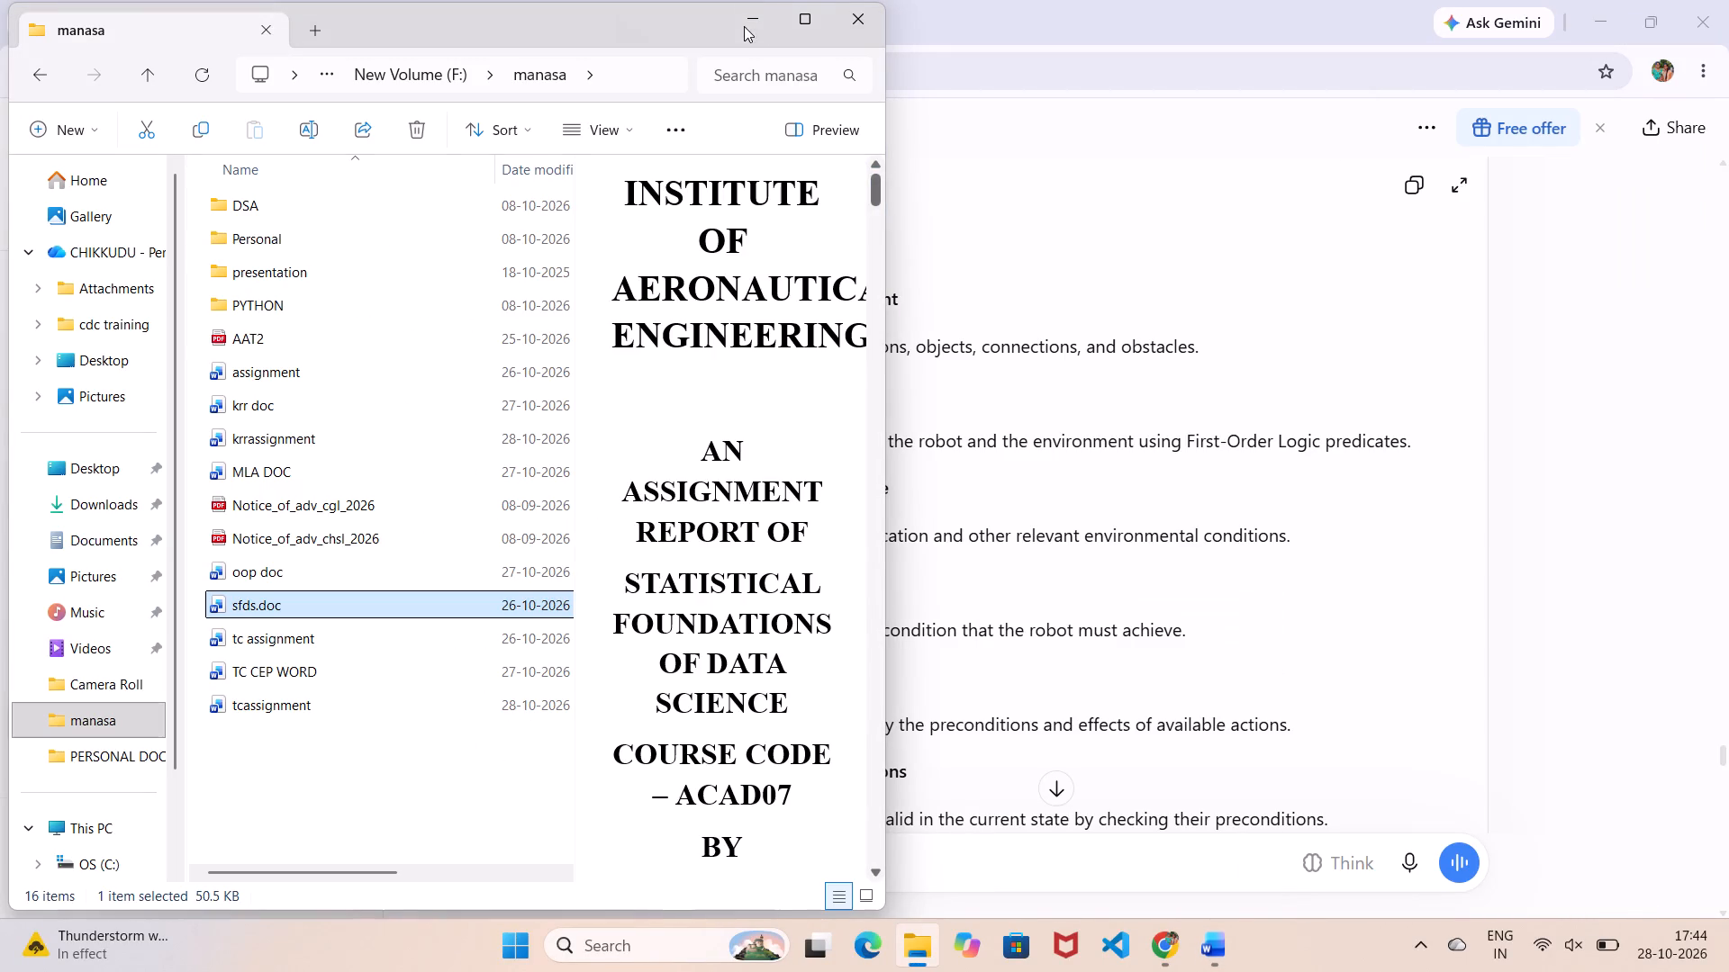
{"action": "left_click", "coordinate": [874, 8]}
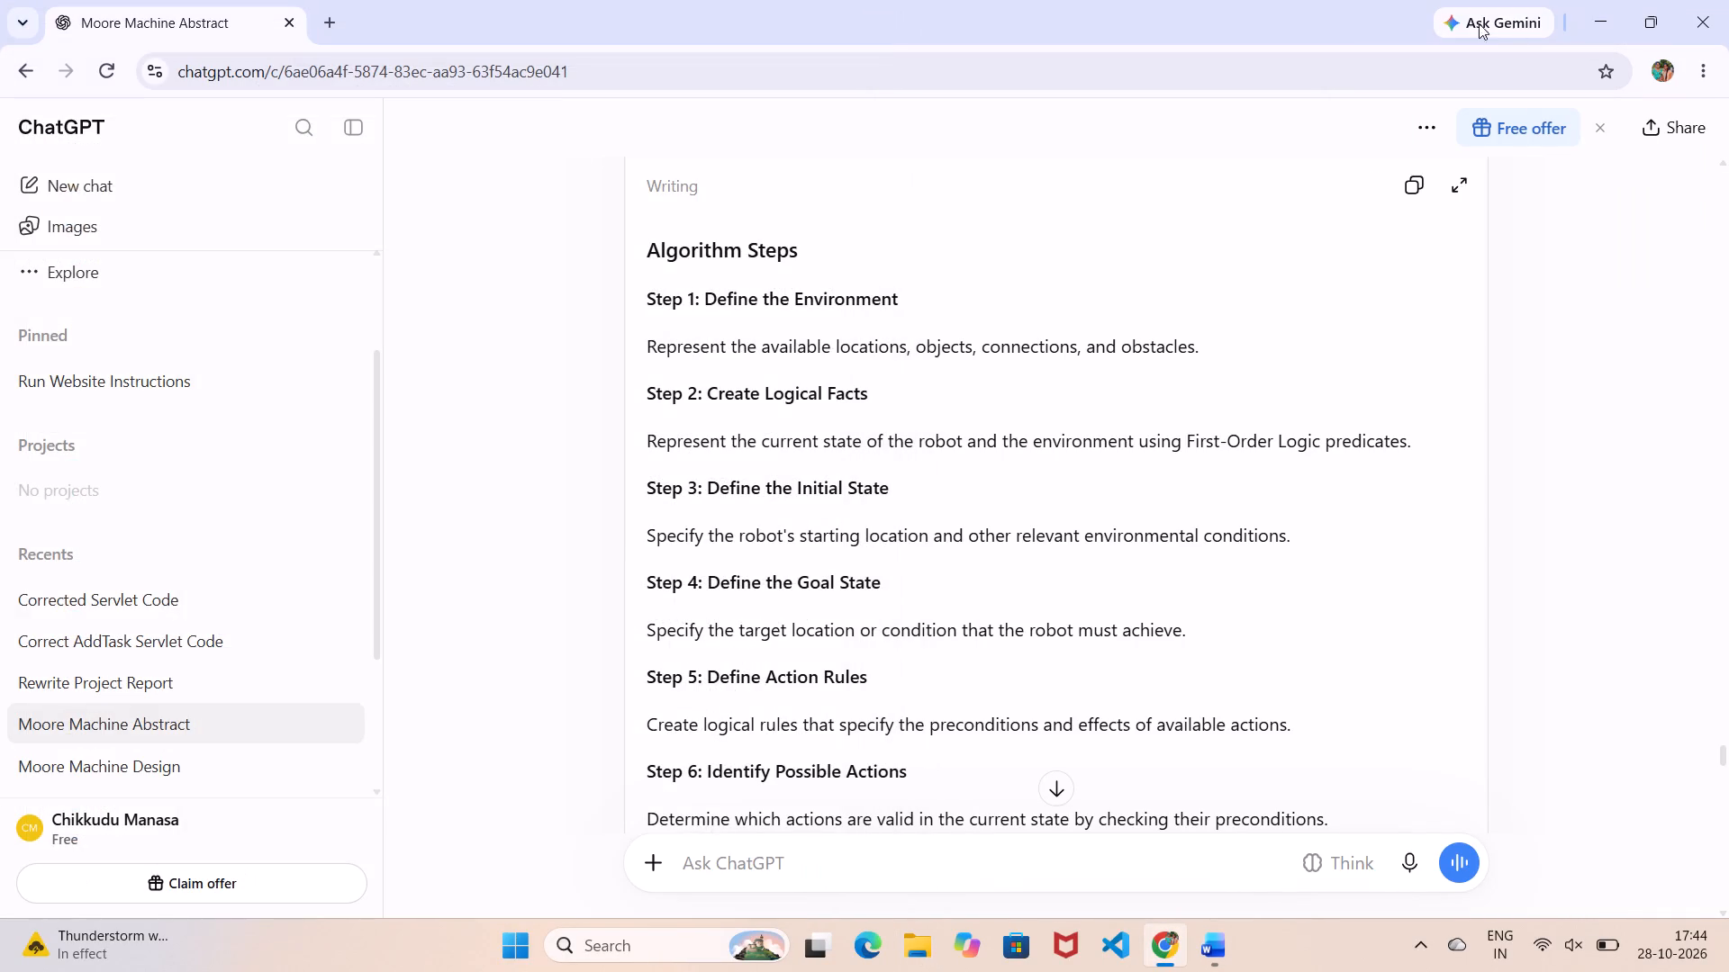
{"action": "left_click", "coordinate": [1594, 32]}
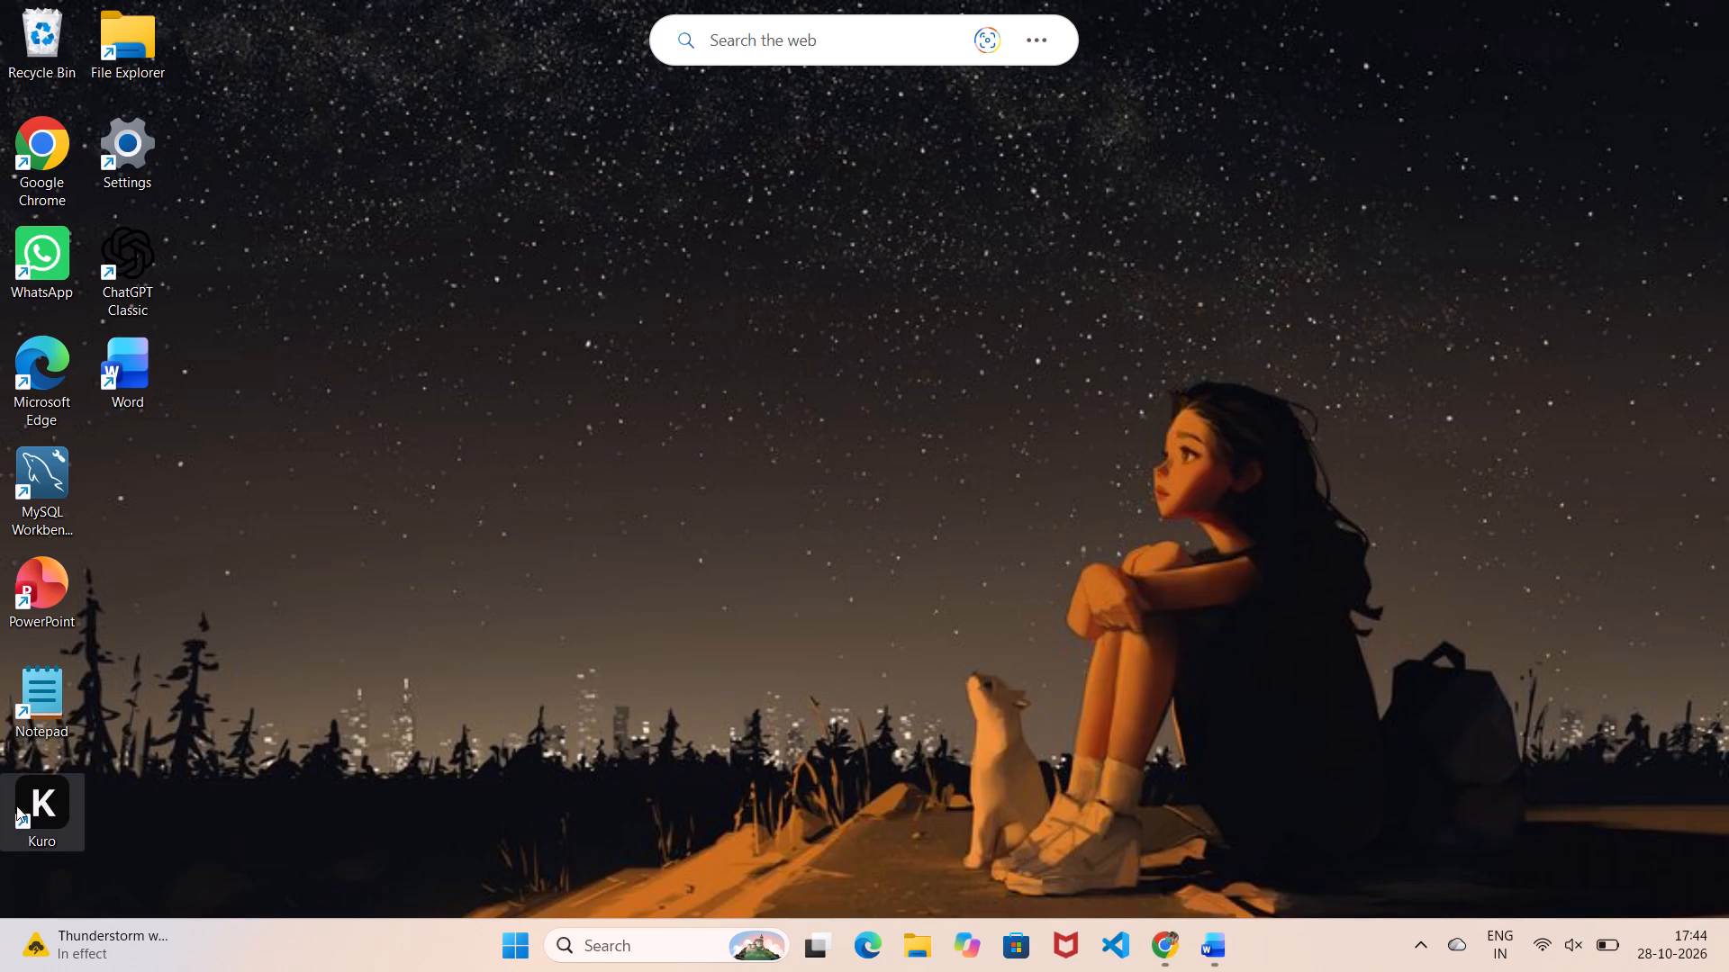
Launch Kuro from the desktop.
{"action": "double_click", "coordinate": [55, 802]}
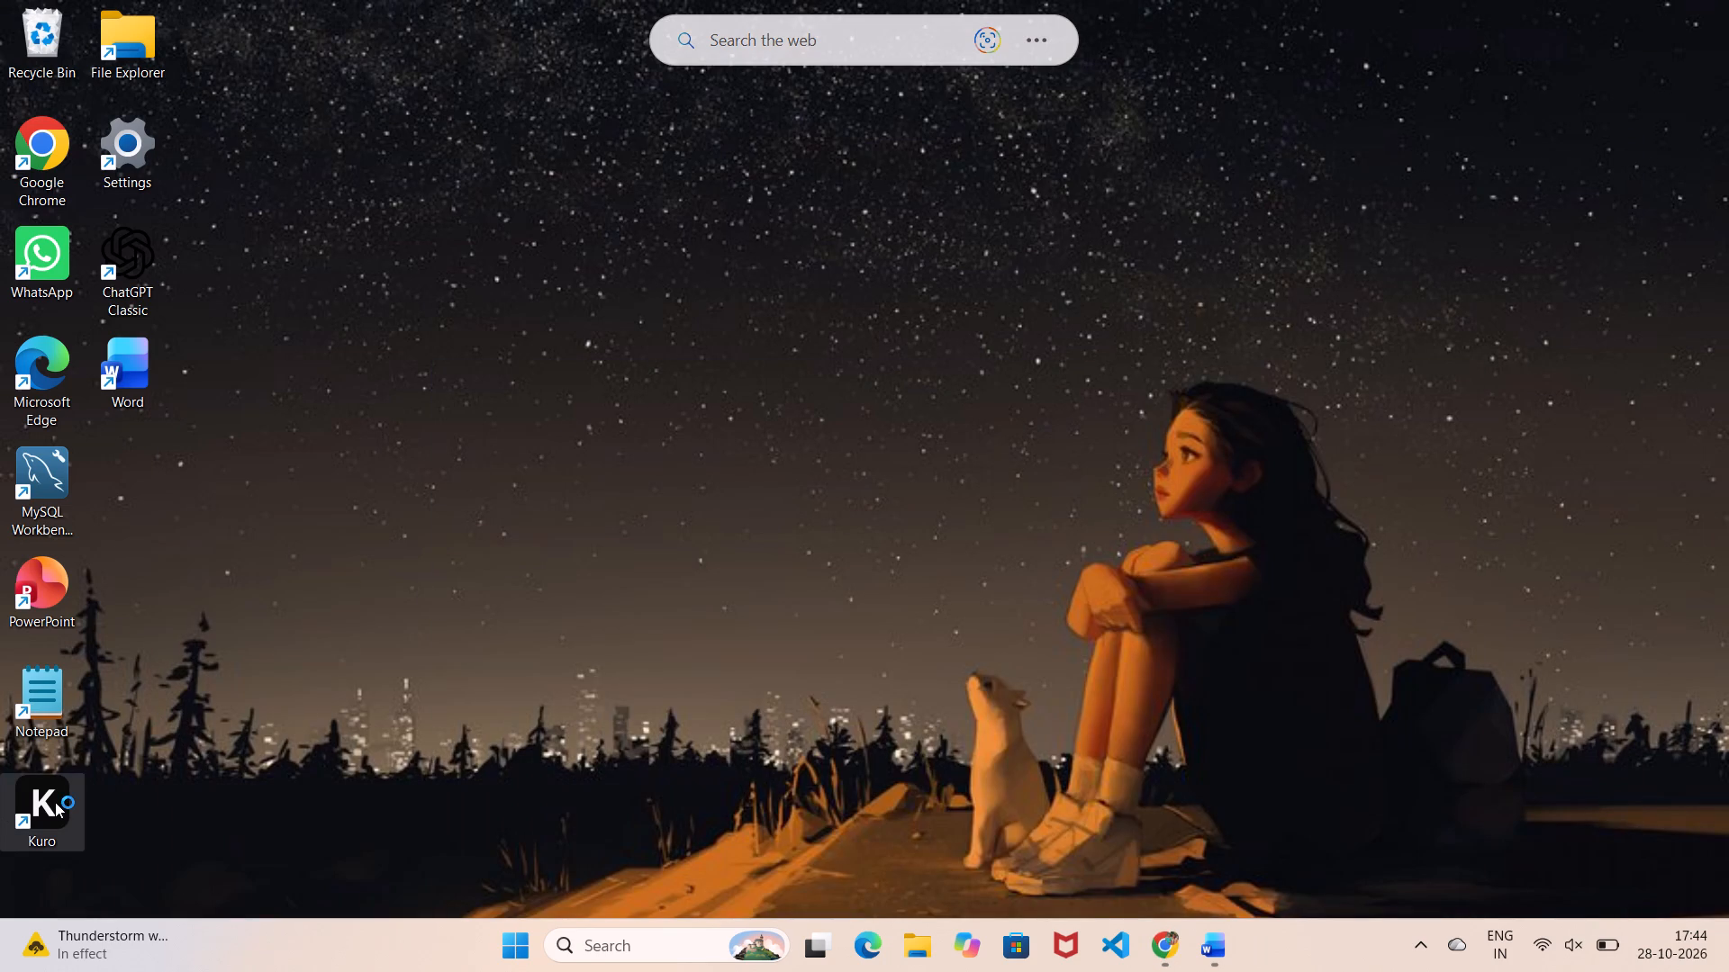
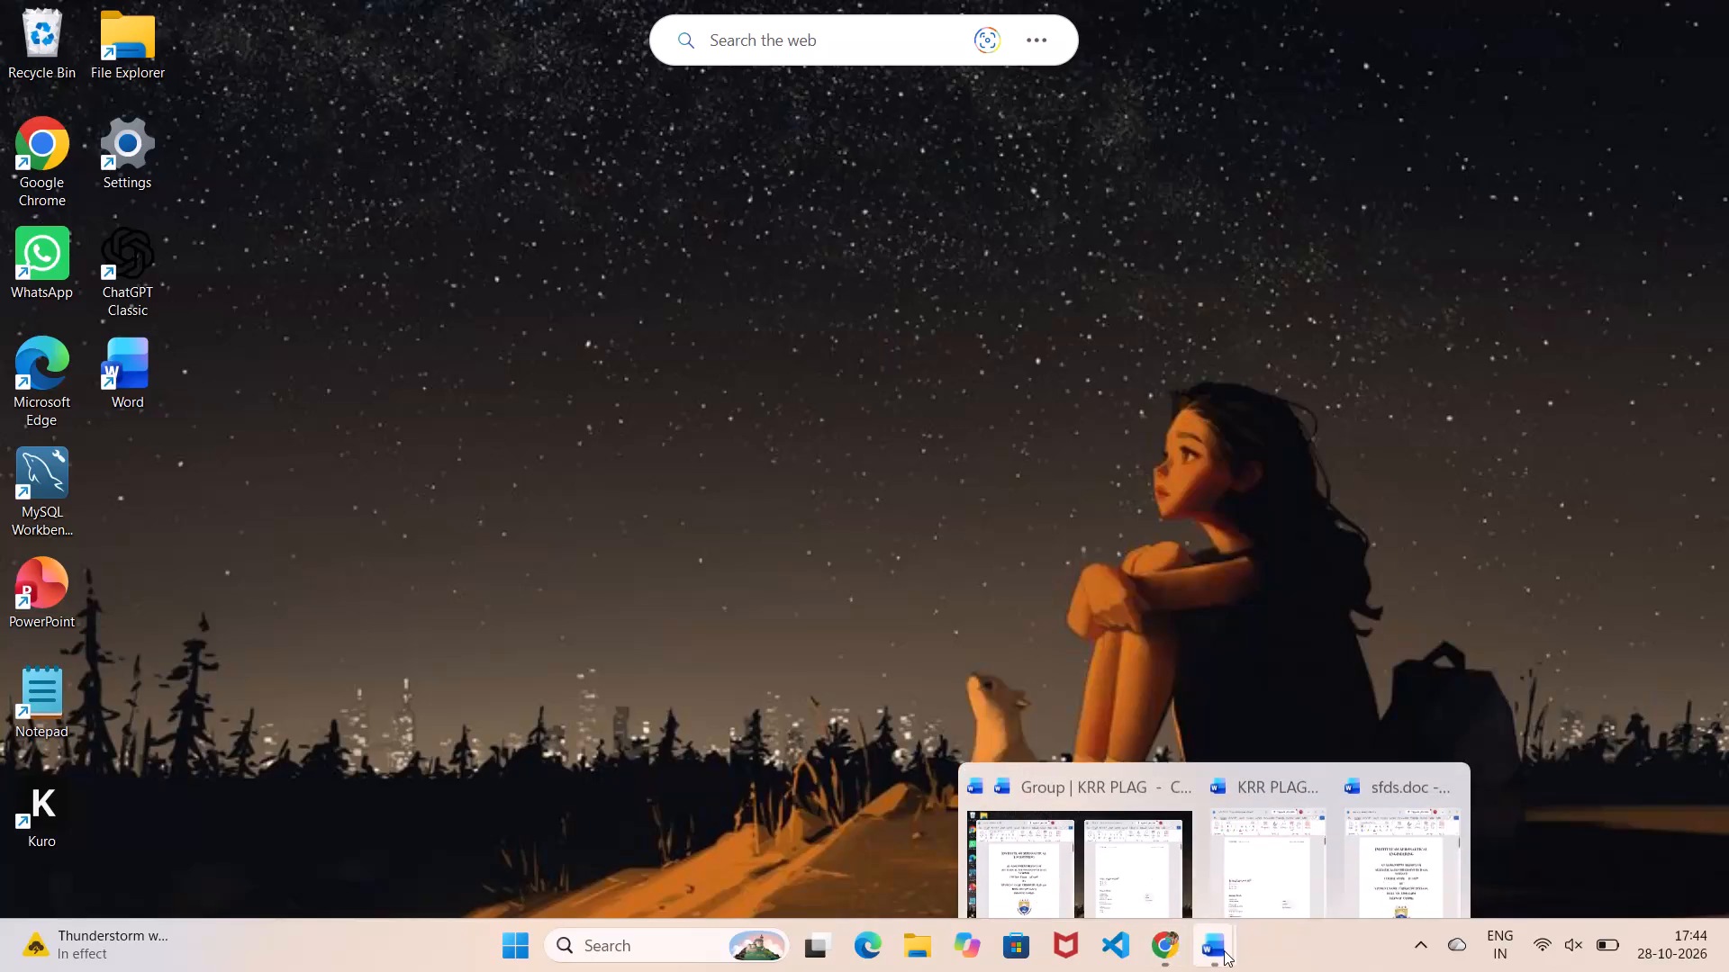
Bring back the sfds.doc and KRR PLAG documents as a side-by-side pair.
{"action": "left_click", "coordinate": [1106, 840]}
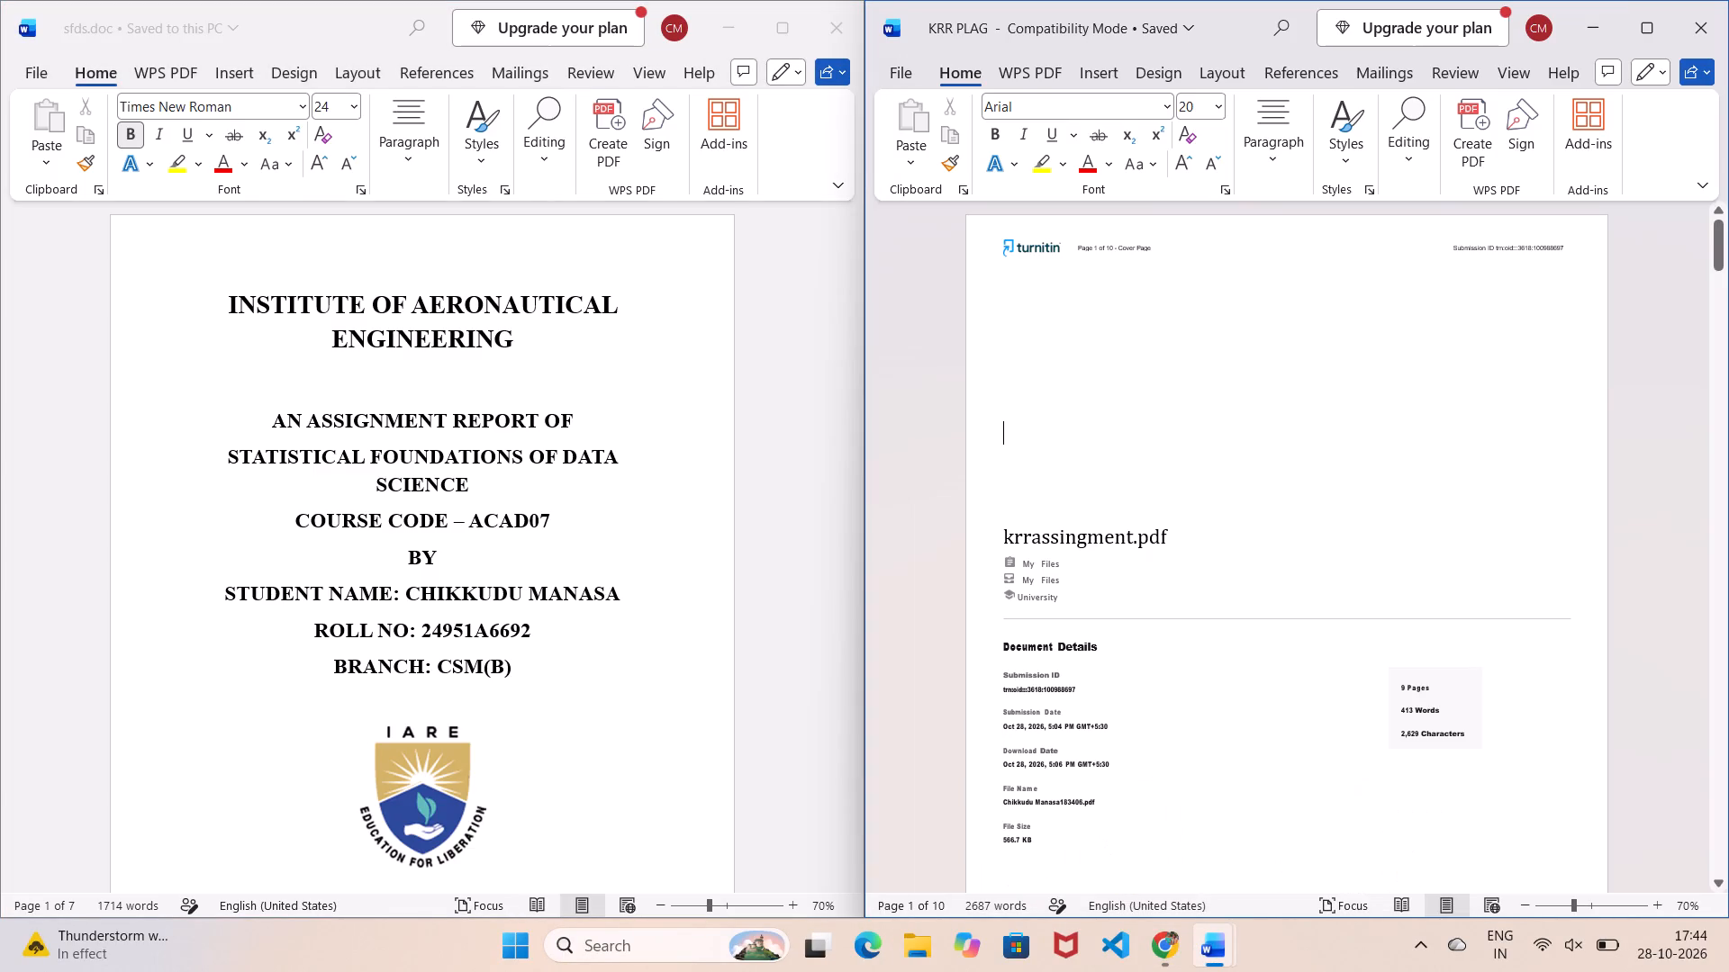
Replace "krr" with "sfds" in the file title on the cover page of KRR PLAG, making it "sfdsassingment.pdf".
{"action": "scroll", "coordinate": [919, 508], "scroll_direction": "up", "scroll_amount": 1}
{"action": "scroll", "coordinate": [1097, 553], "scroll_direction": "down", "scroll_amount": 1}
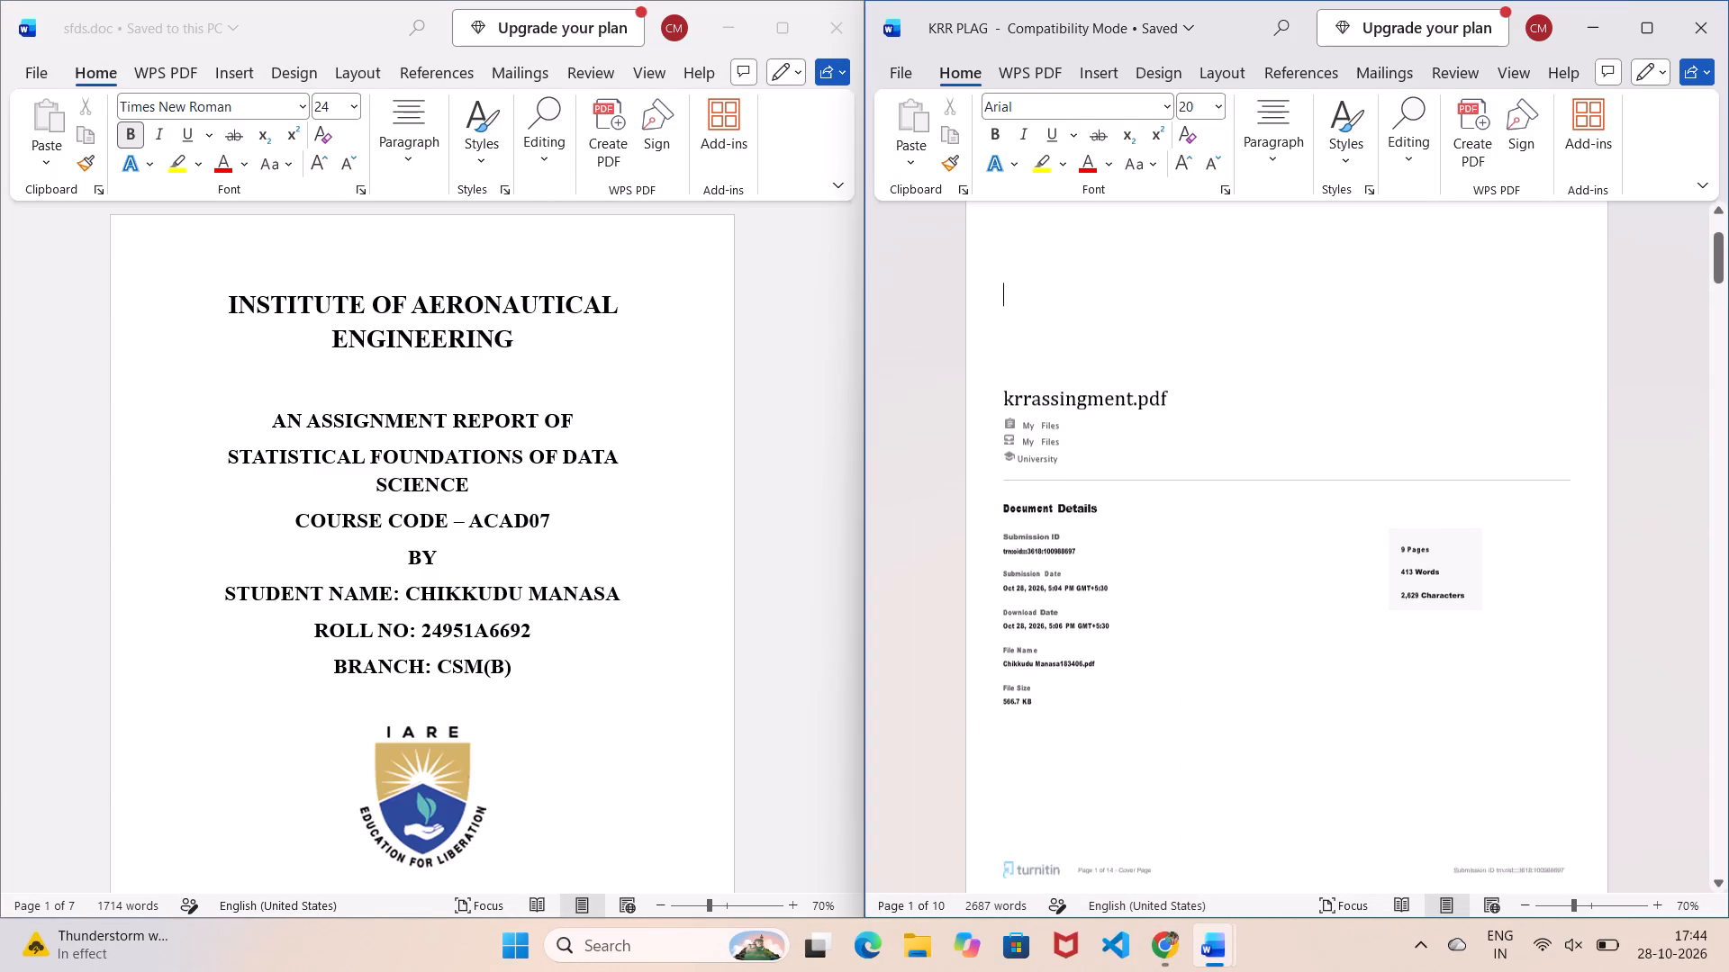
{"action": "scroll", "coordinate": [1097, 553], "scroll_direction": "down", "scroll_amount": 1}
{"action": "scroll", "coordinate": [1097, 553], "scroll_direction": "up", "scroll_amount": 1}
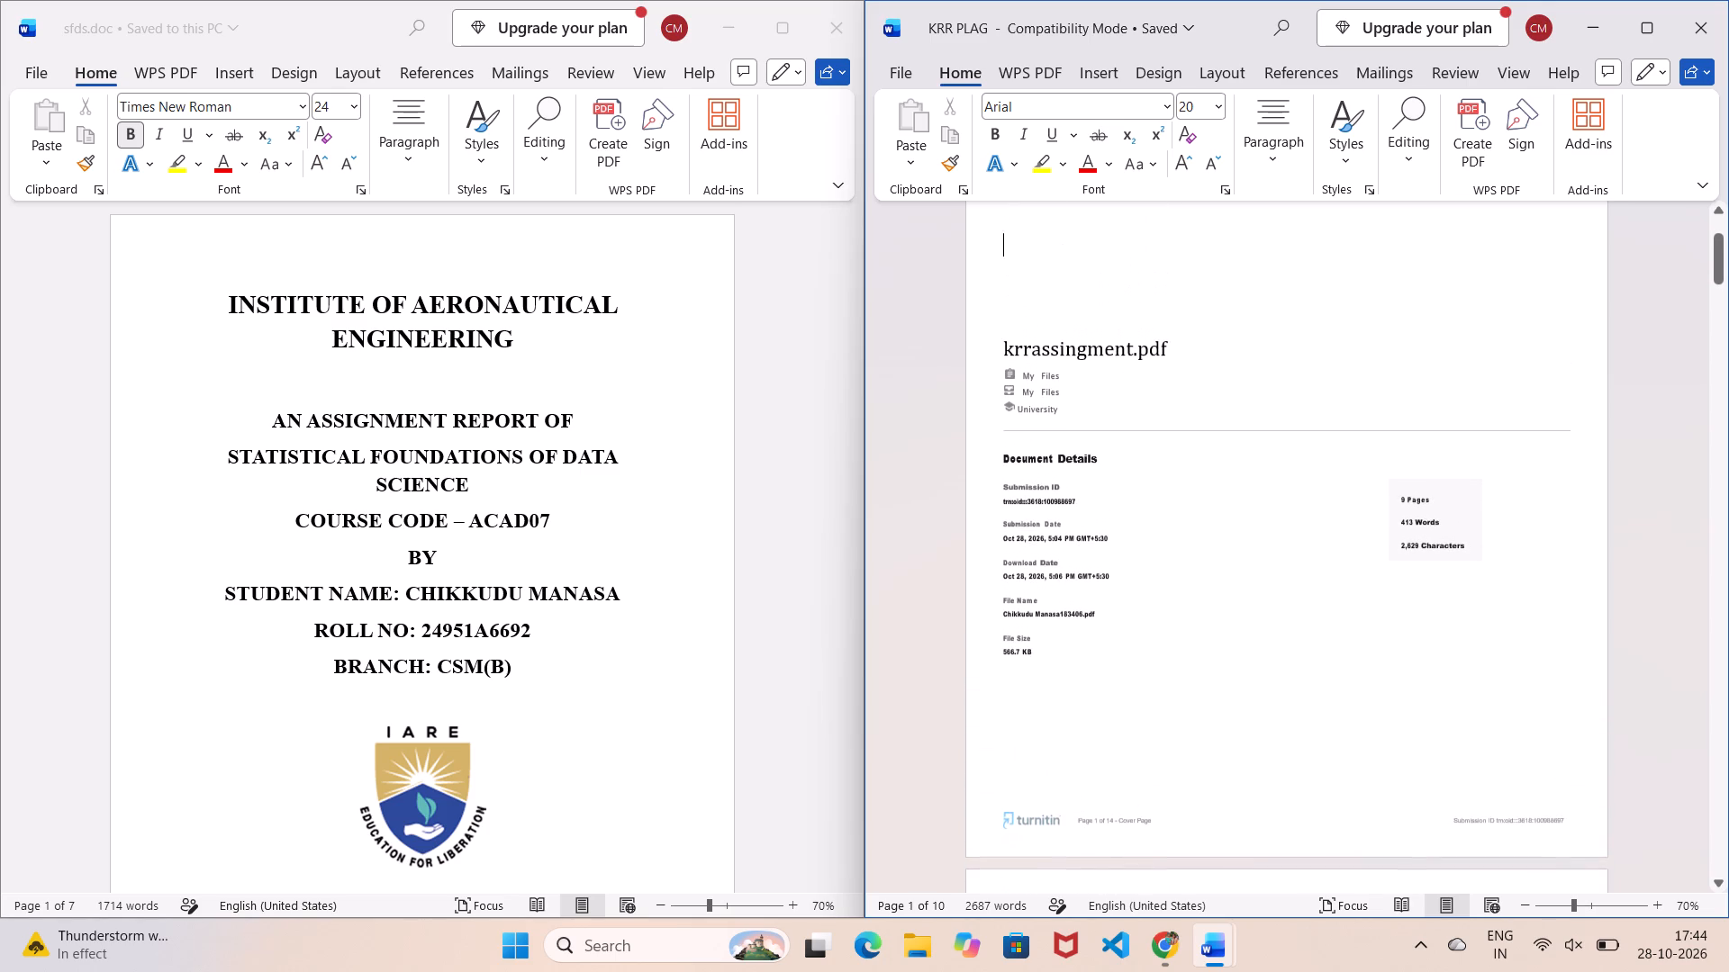
{"action": "left_click", "coordinate": [1032, 352]}
{"action": "key", "text": "BackSpace"}
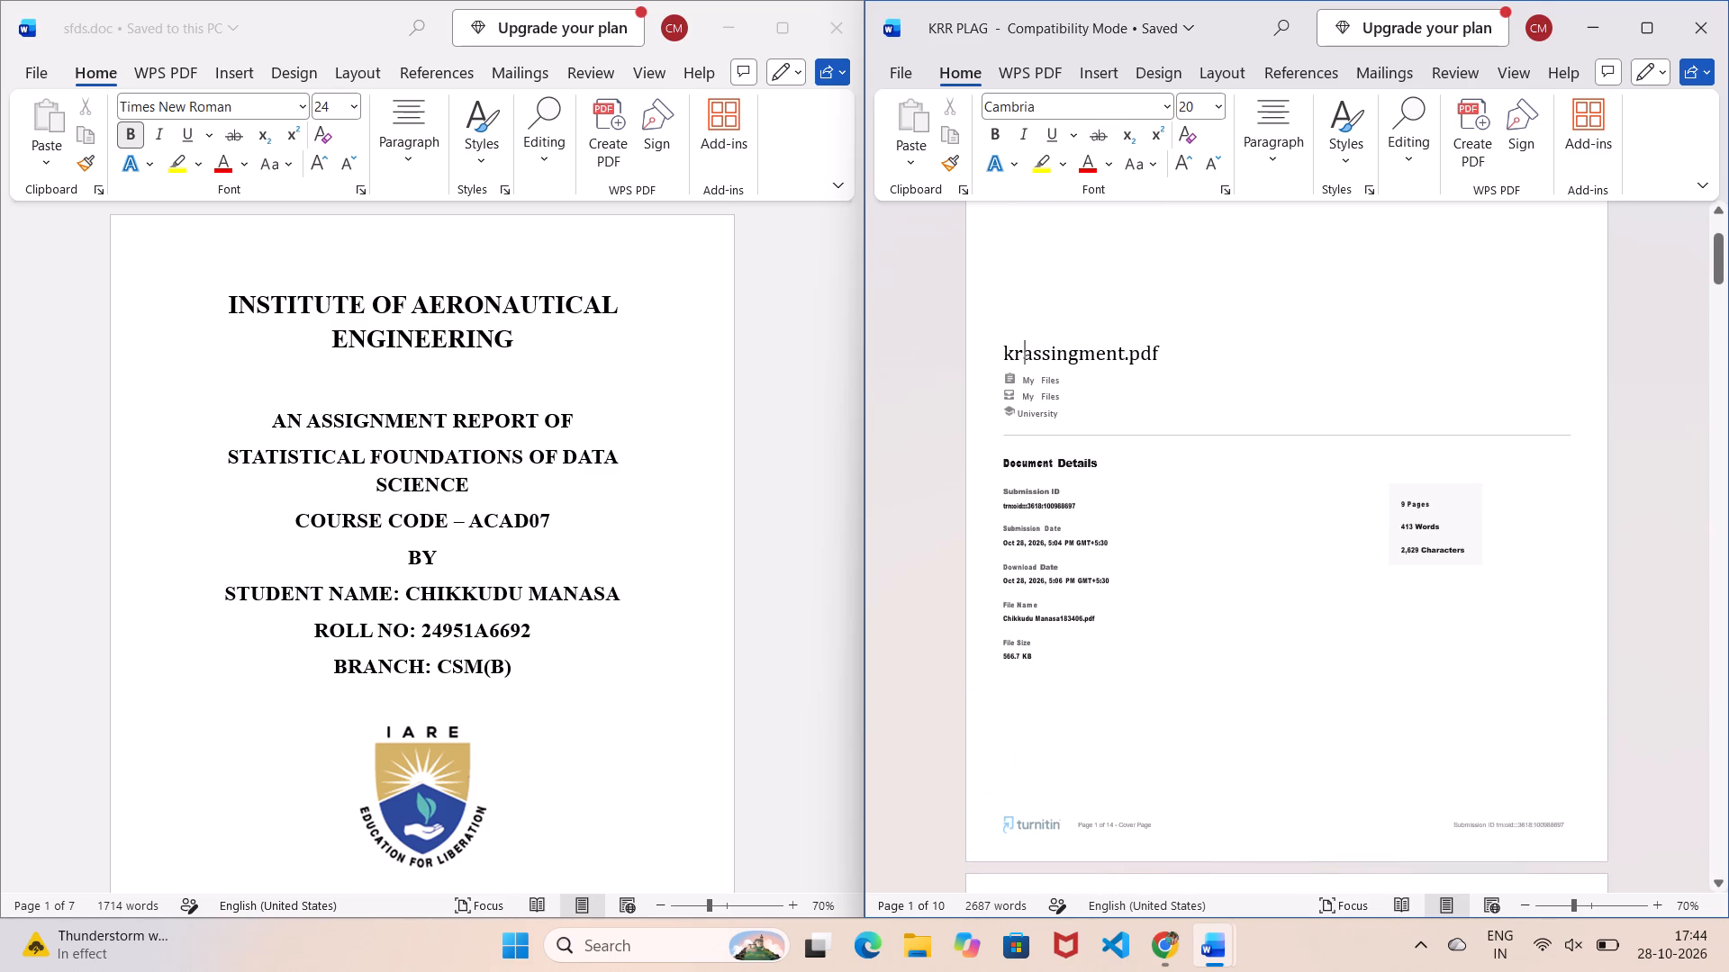
{"action": "key", "text": "BackSpace"}
{"action": "key", "text": "BackSpace"}
{"action": "key", "text": "shift+s"}
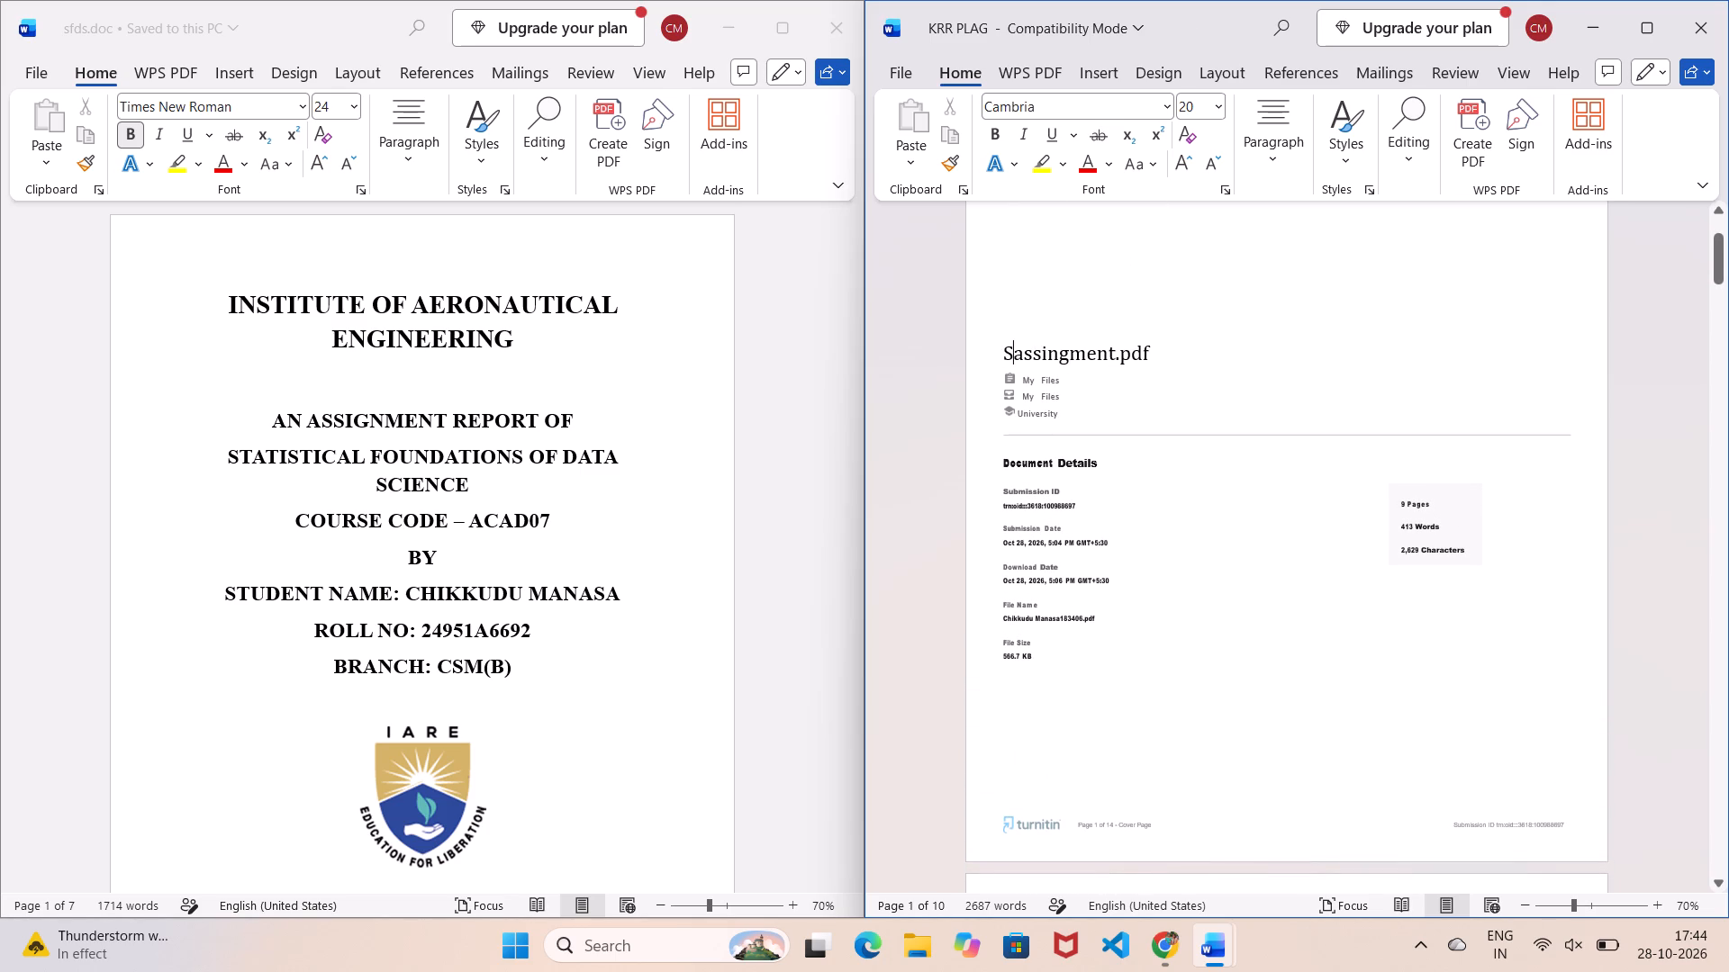
{"action": "key", "text": "BackSpace"}
{"action": "type", "text": "sfds"}
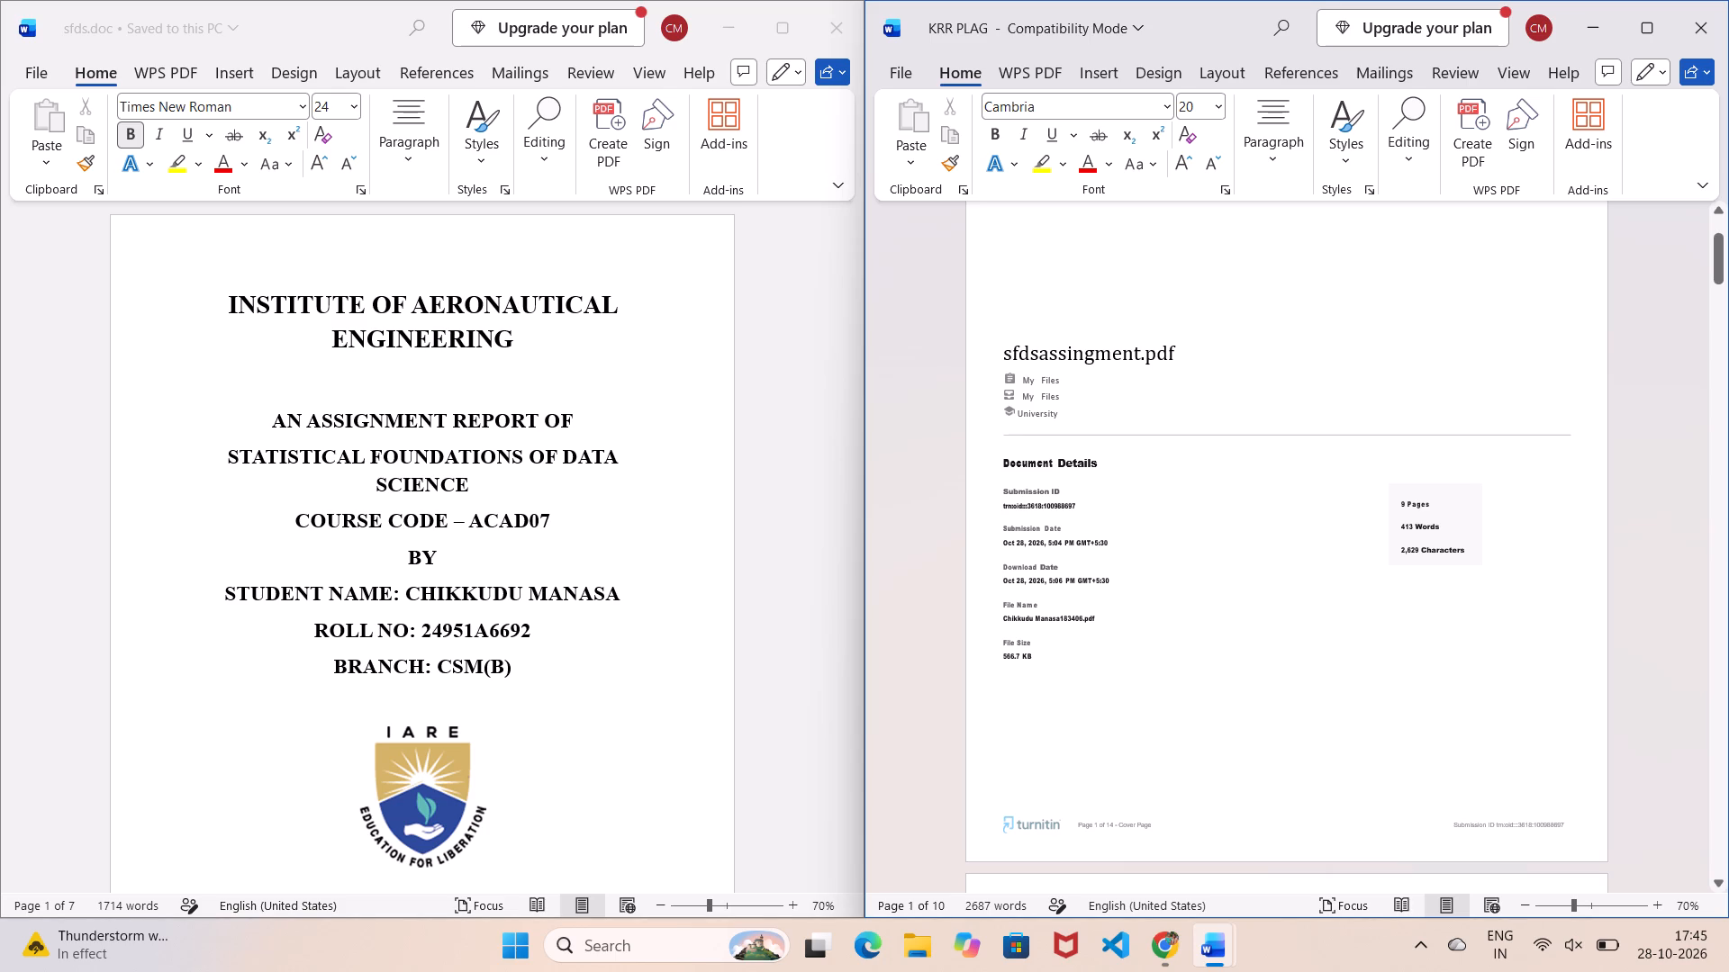
Replace the subject title on KRR PLAG's assignment title page with "STATISTICAL FOUNDATIONS OF DATA SCIENCE", copied from sfds.doc and pasted as text only.
{"action": "scroll", "coordinate": [1297, 562], "scroll_direction": "down", "scroll_amount": 1}
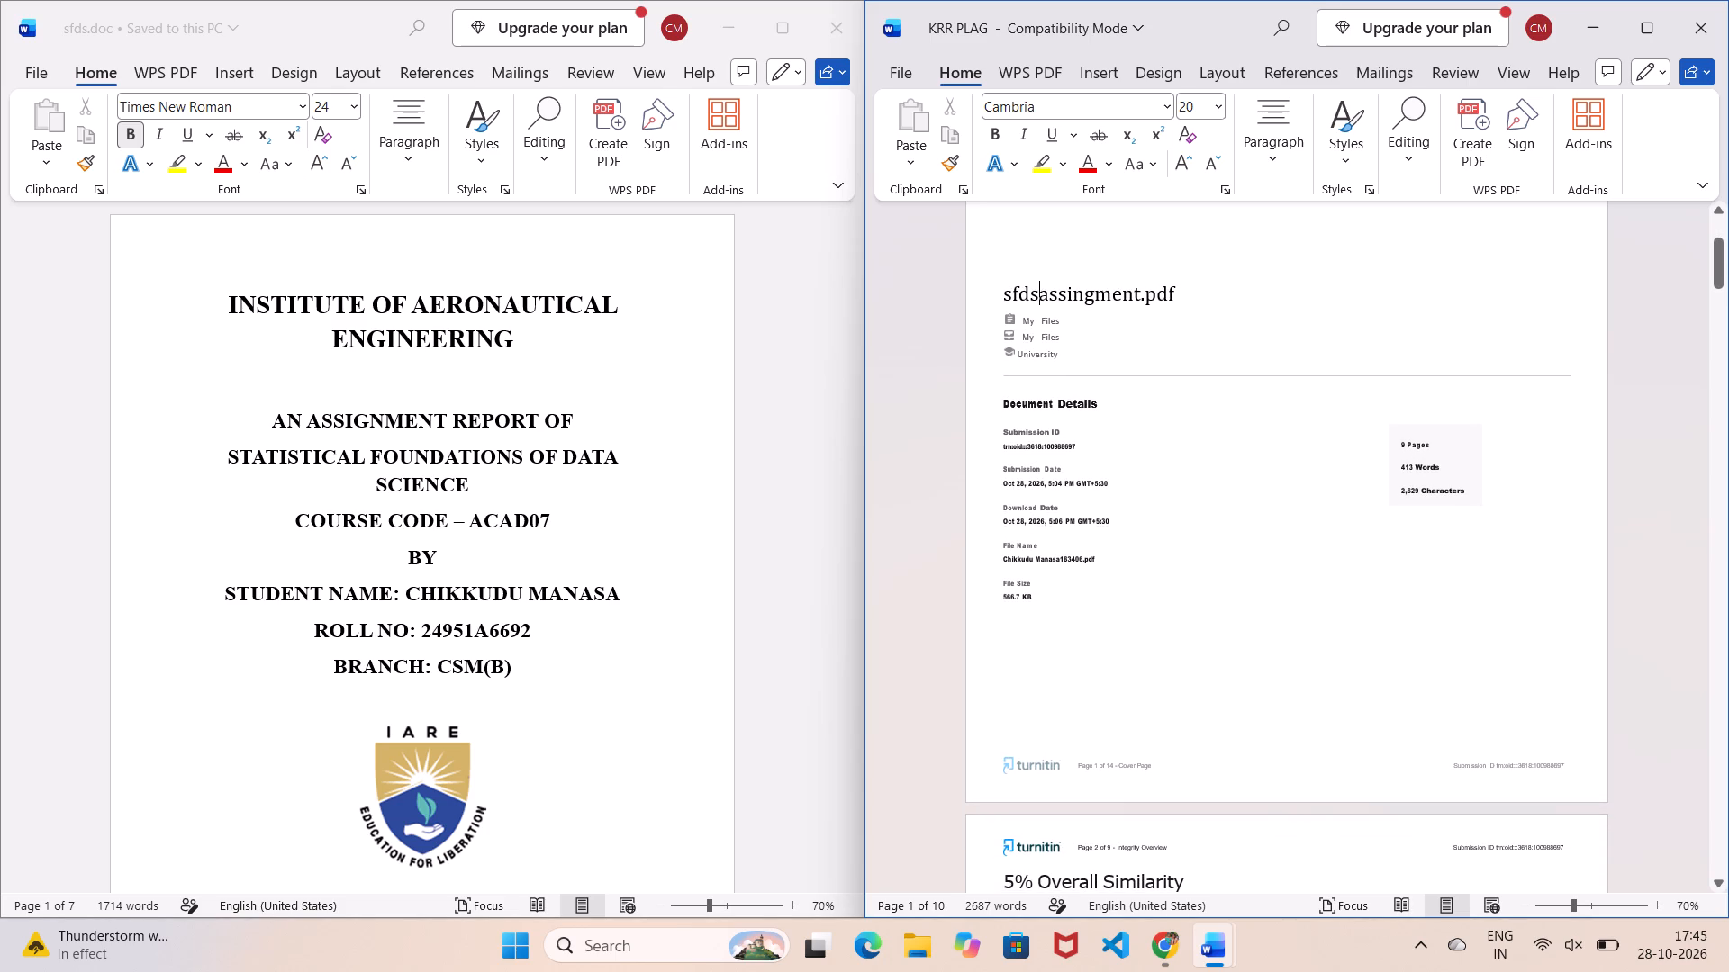
{"action": "scroll", "coordinate": [1086, 571], "scroll_direction": "up", "scroll_amount": 3, "text": "ctrl"}
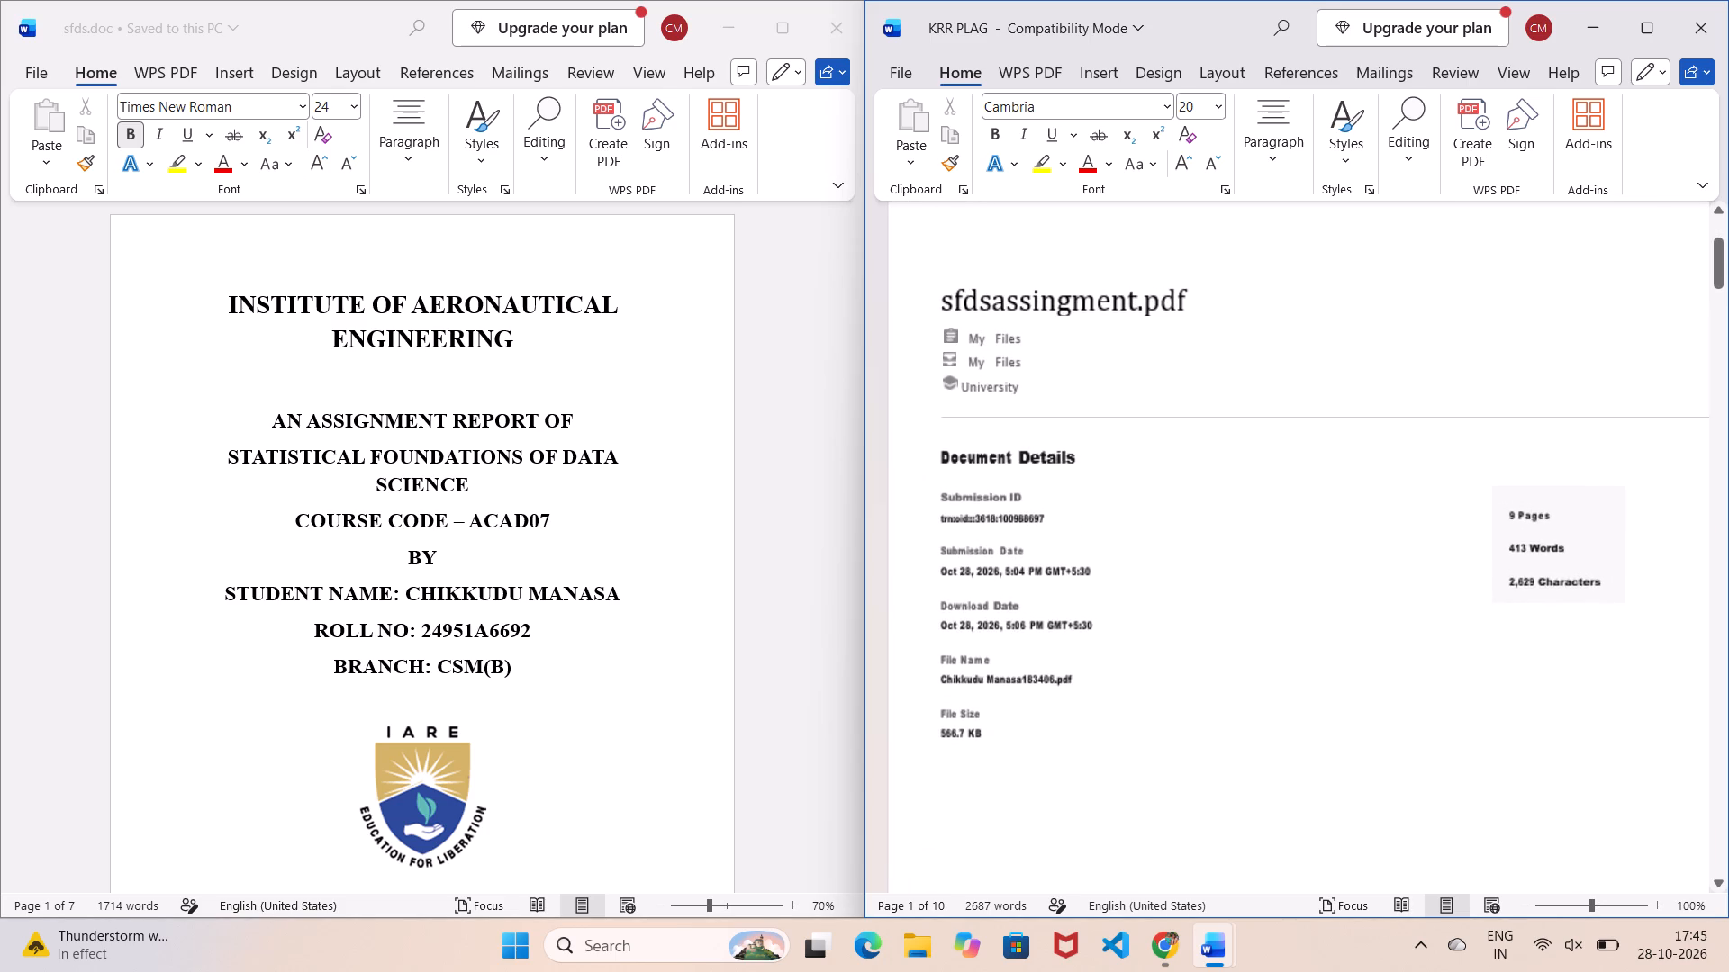
{"action": "scroll", "coordinate": [1086, 571], "scroll_direction": "up", "scroll_amount": 1, "text": "ctrl"}
{"action": "scroll", "coordinate": [1160, 620], "scroll_direction": "down", "scroll_amount": 3}
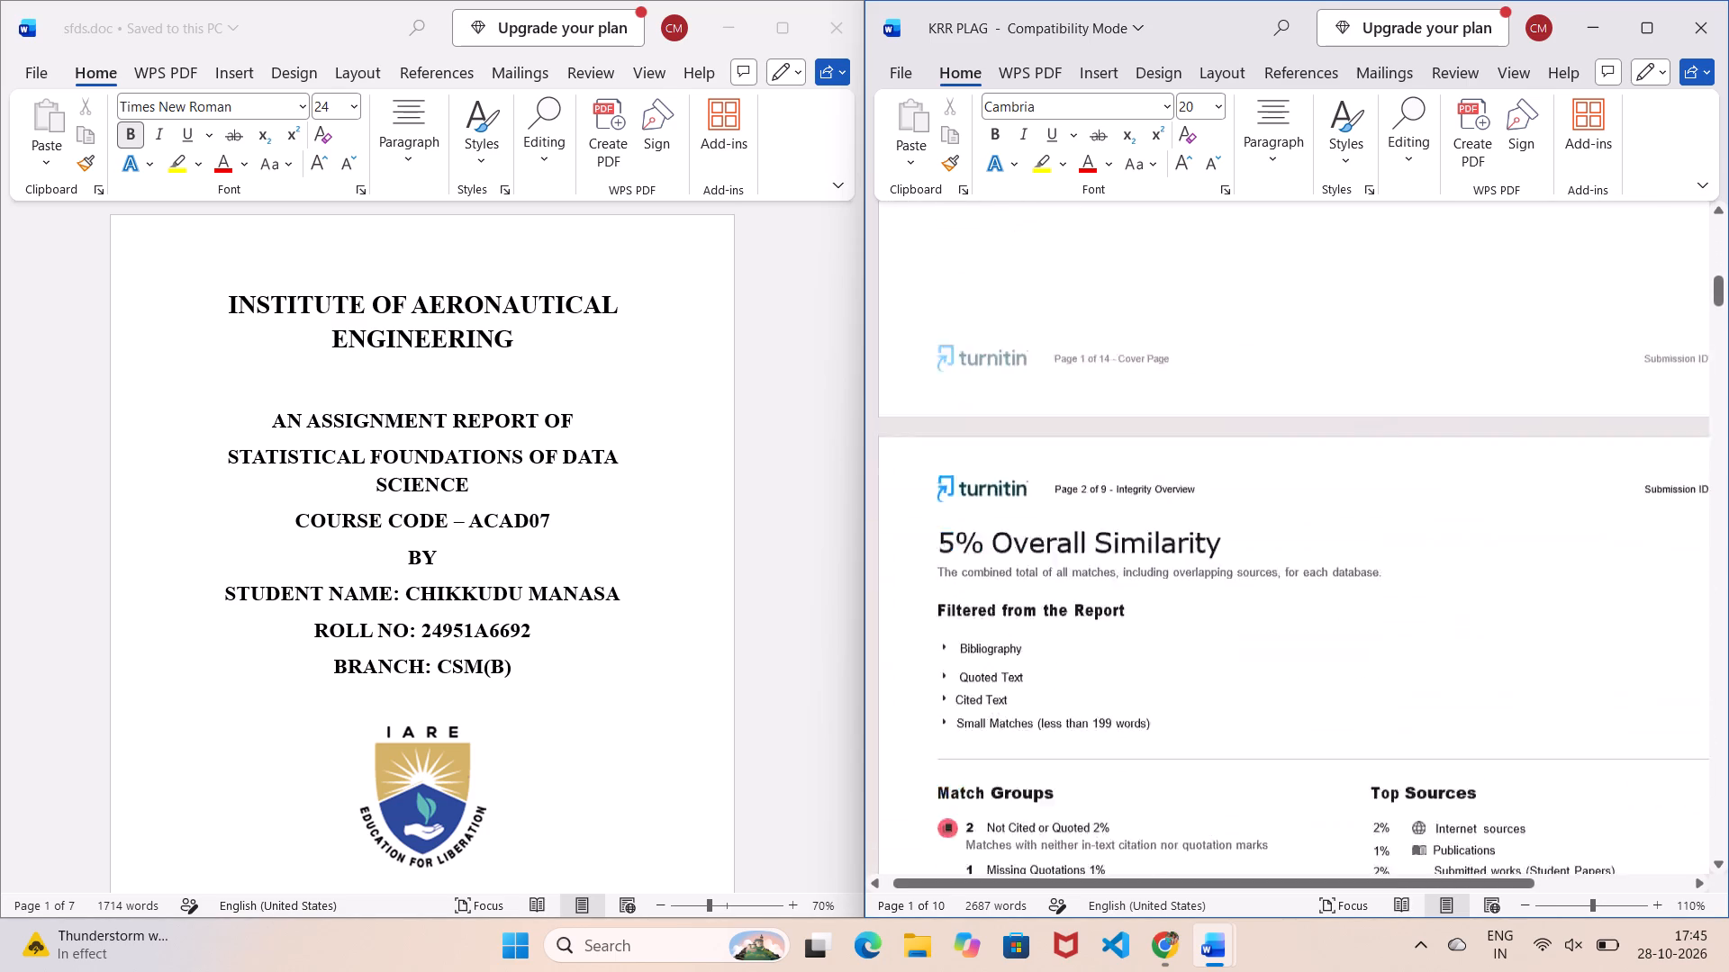
{"action": "scroll", "coordinate": [1160, 620], "scroll_direction": "down", "scroll_amount": 5}
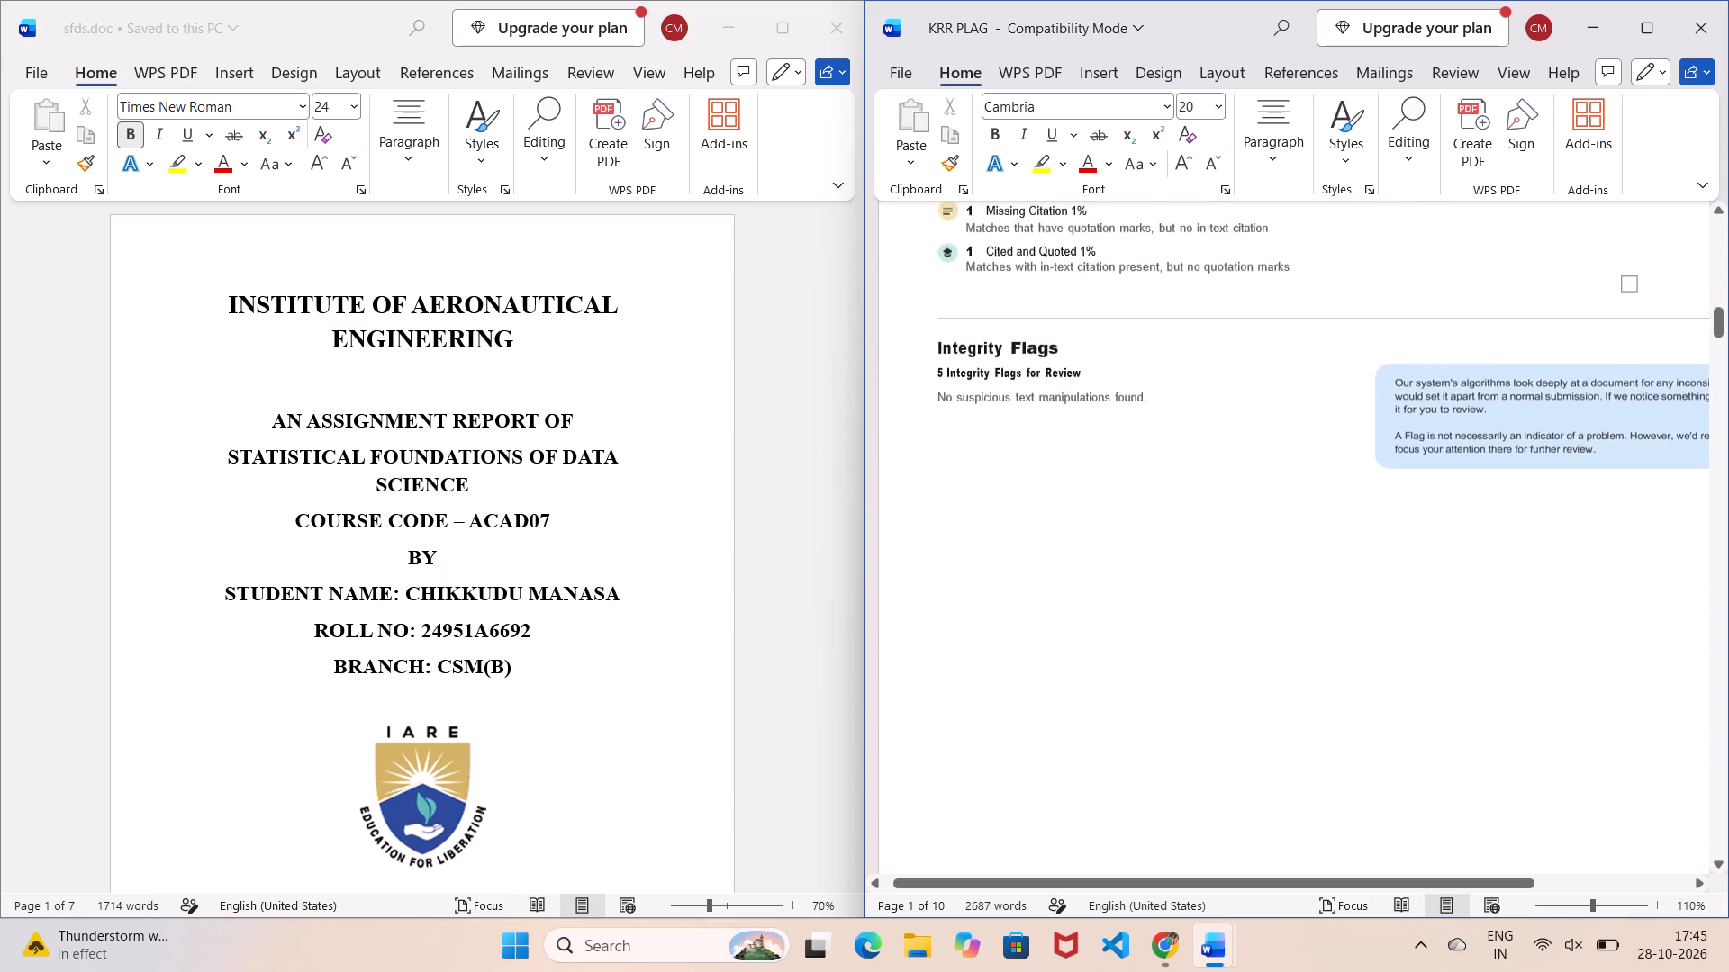
{"action": "scroll", "coordinate": [1160, 620], "scroll_direction": "down", "scroll_amount": 4}
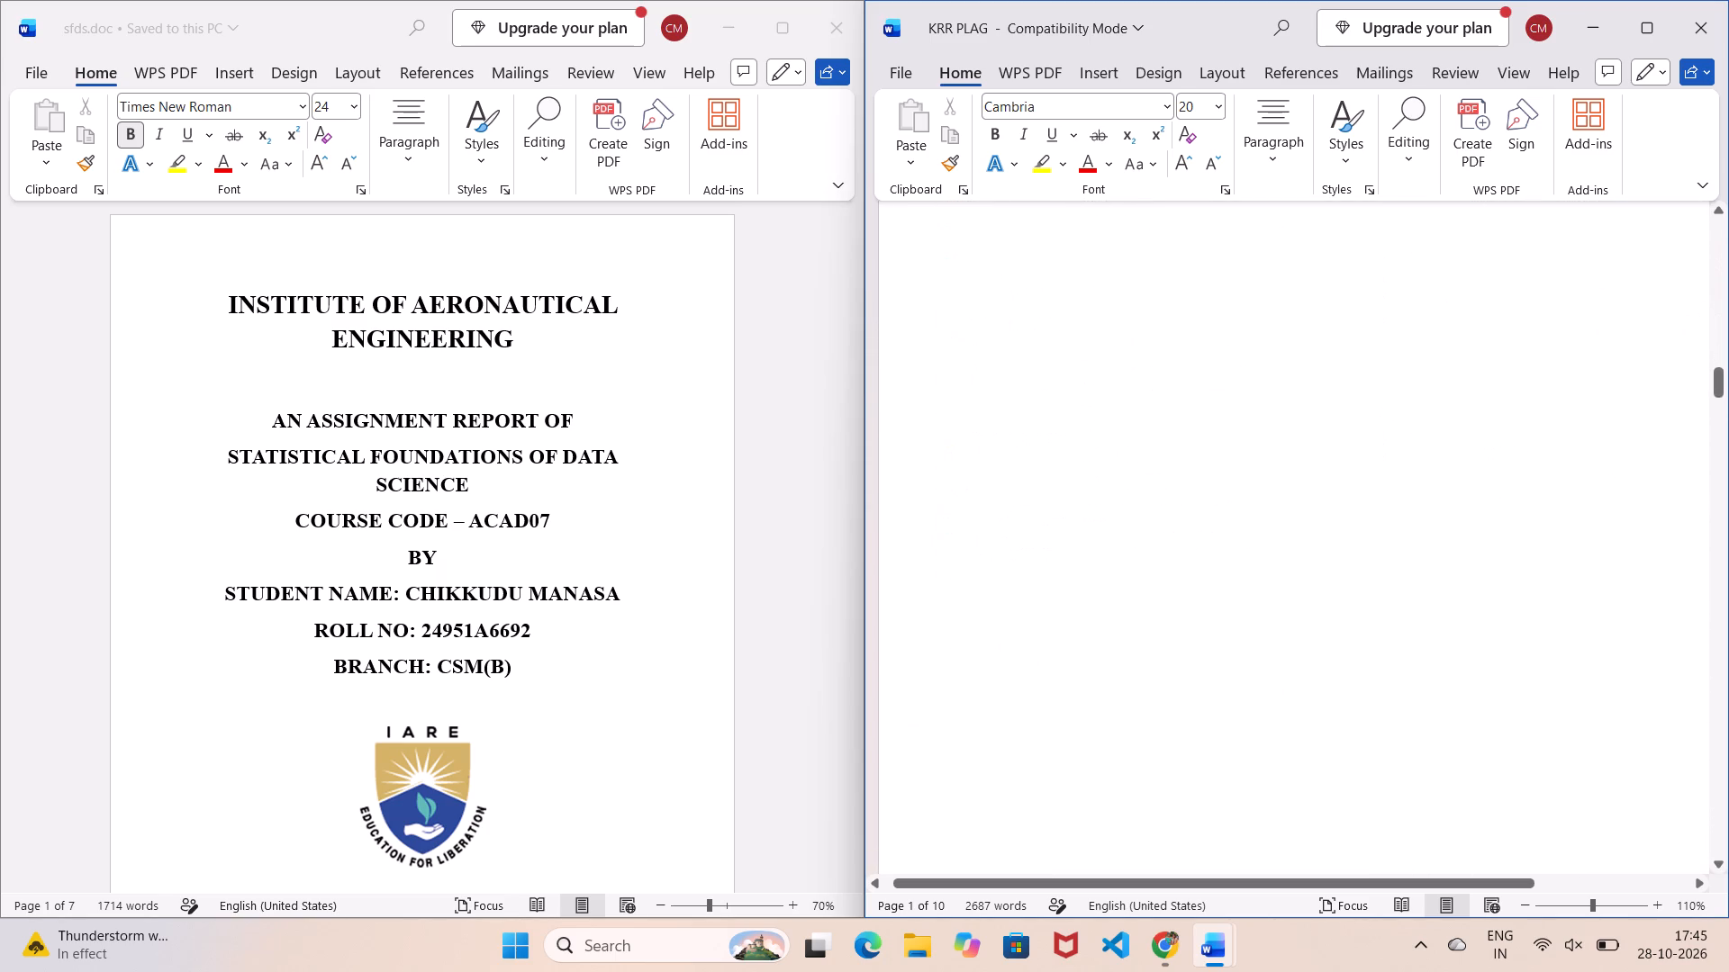
{"action": "scroll", "coordinate": [1160, 620], "scroll_direction": "down", "scroll_amount": 3}
{"action": "scroll", "coordinate": [1160, 620], "scroll_direction": "left", "scroll_amount": 1}
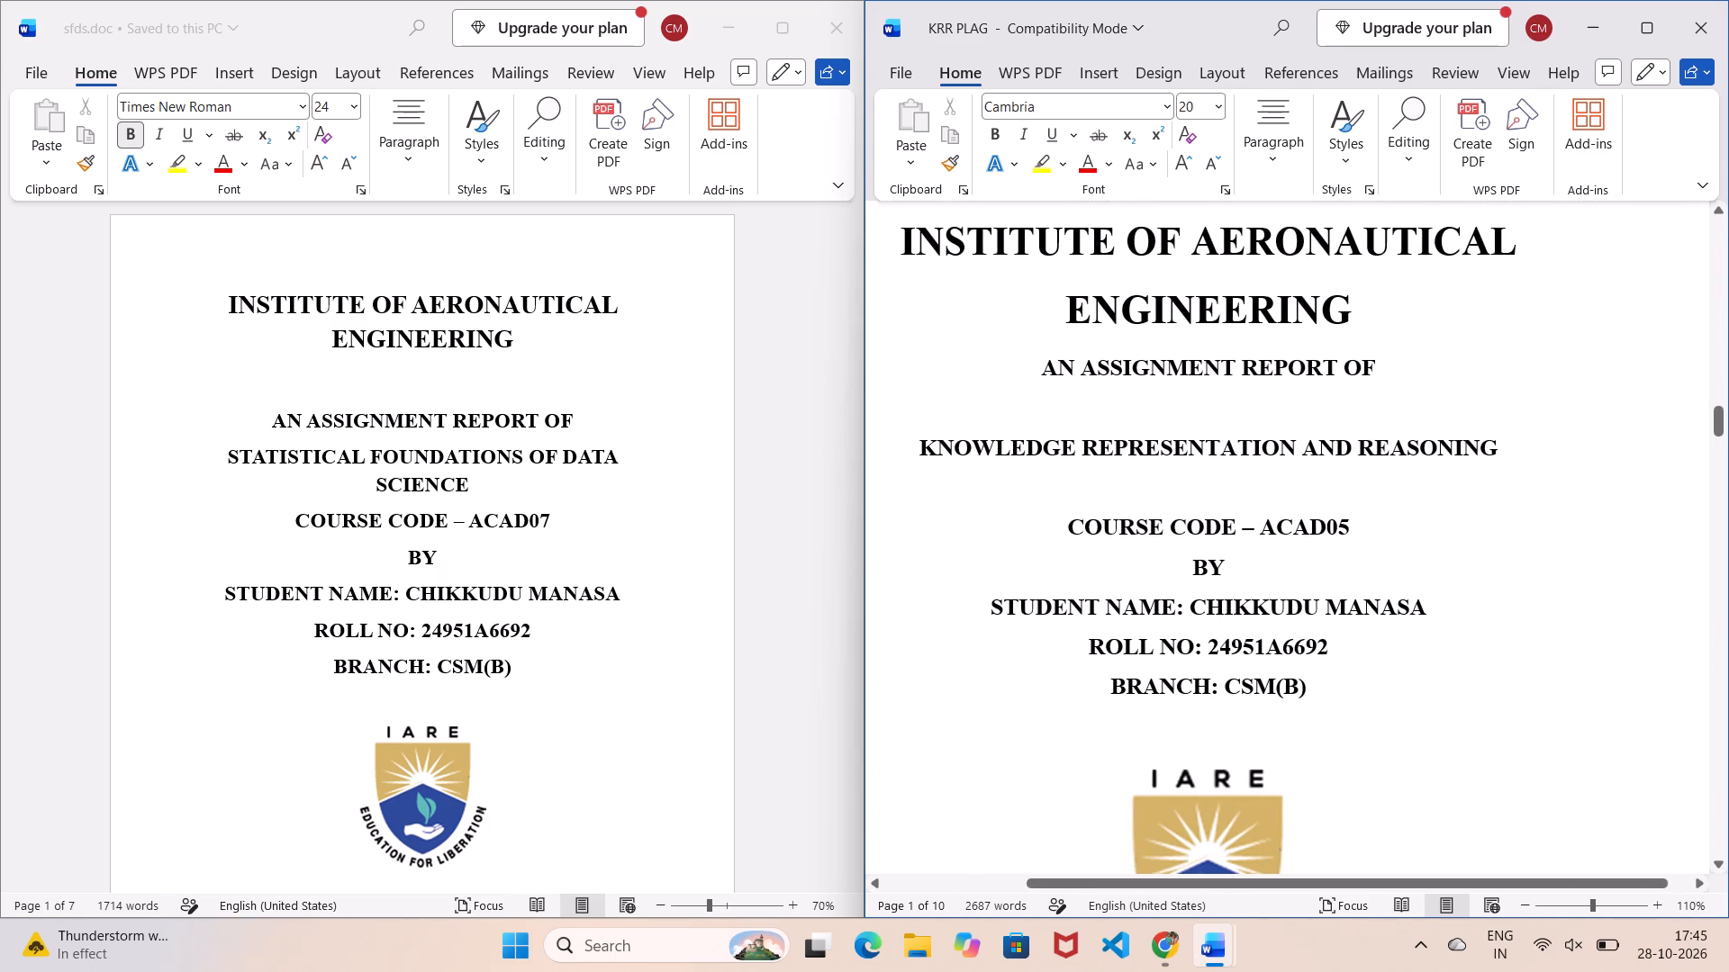
{"action": "left_click", "coordinate": [230, 446]}
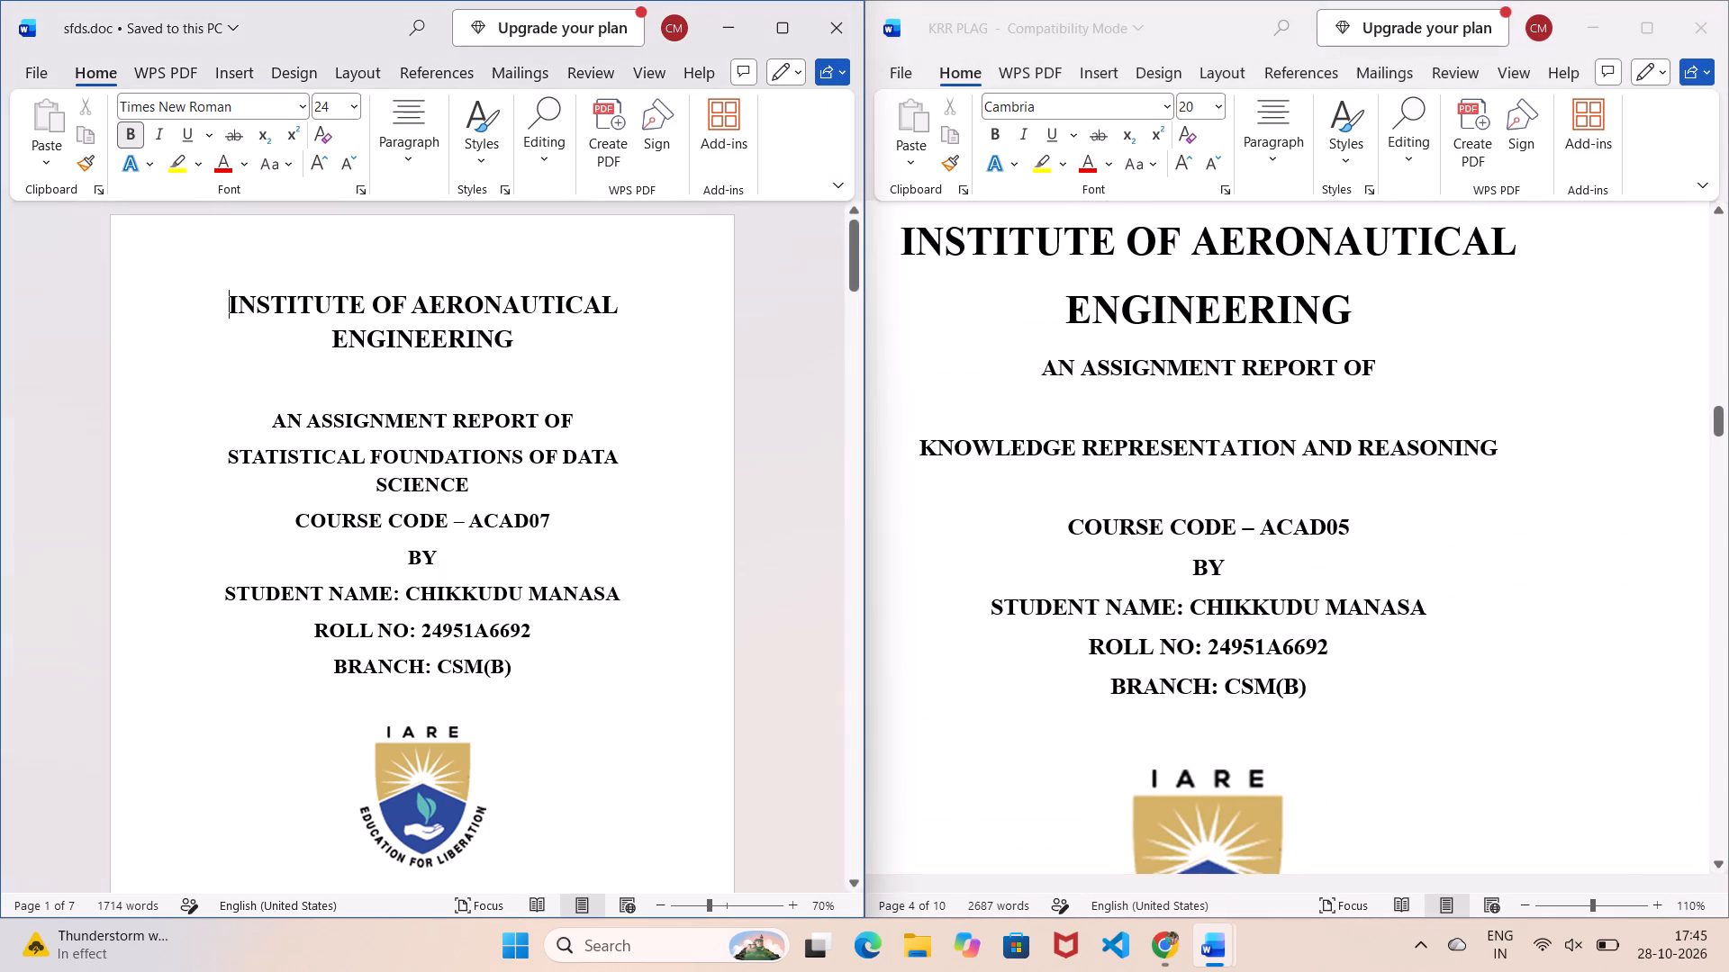
{"action": "left_click_drag", "start_coordinate": [230, 454], "coordinate": [577, 479]}
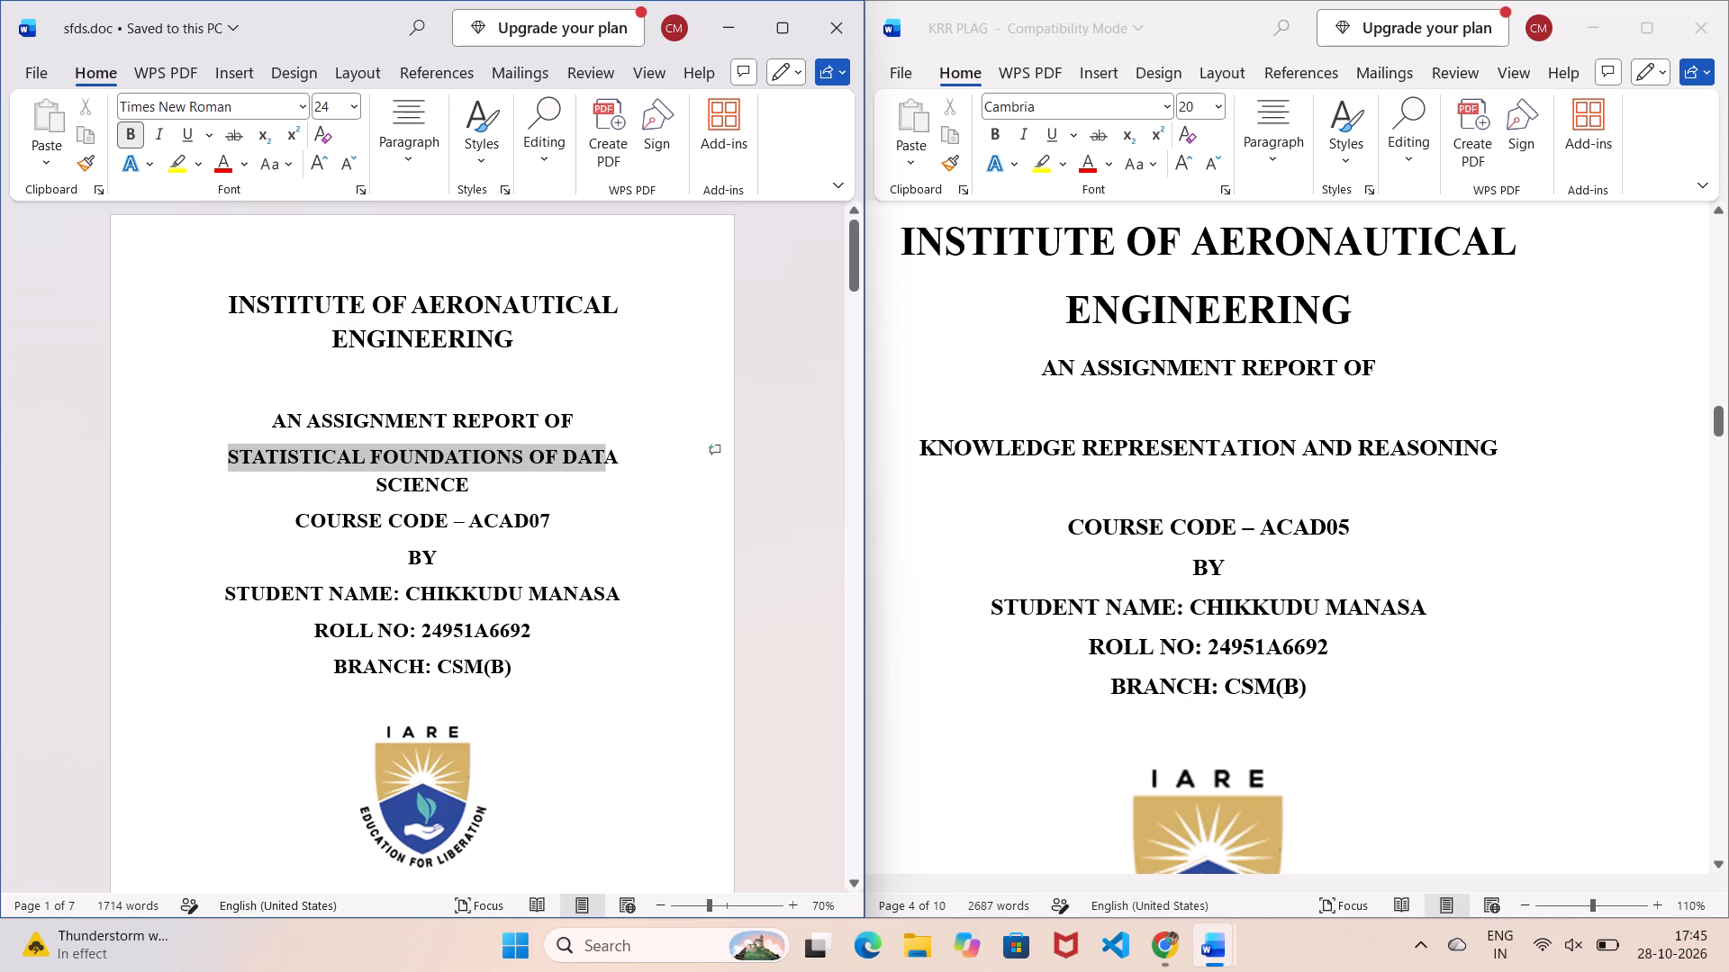
{"action": "left_click_drag", "start_coordinate": [577, 479], "coordinate": [524, 488]}
{"action": "key", "text": "ctrl+c"}
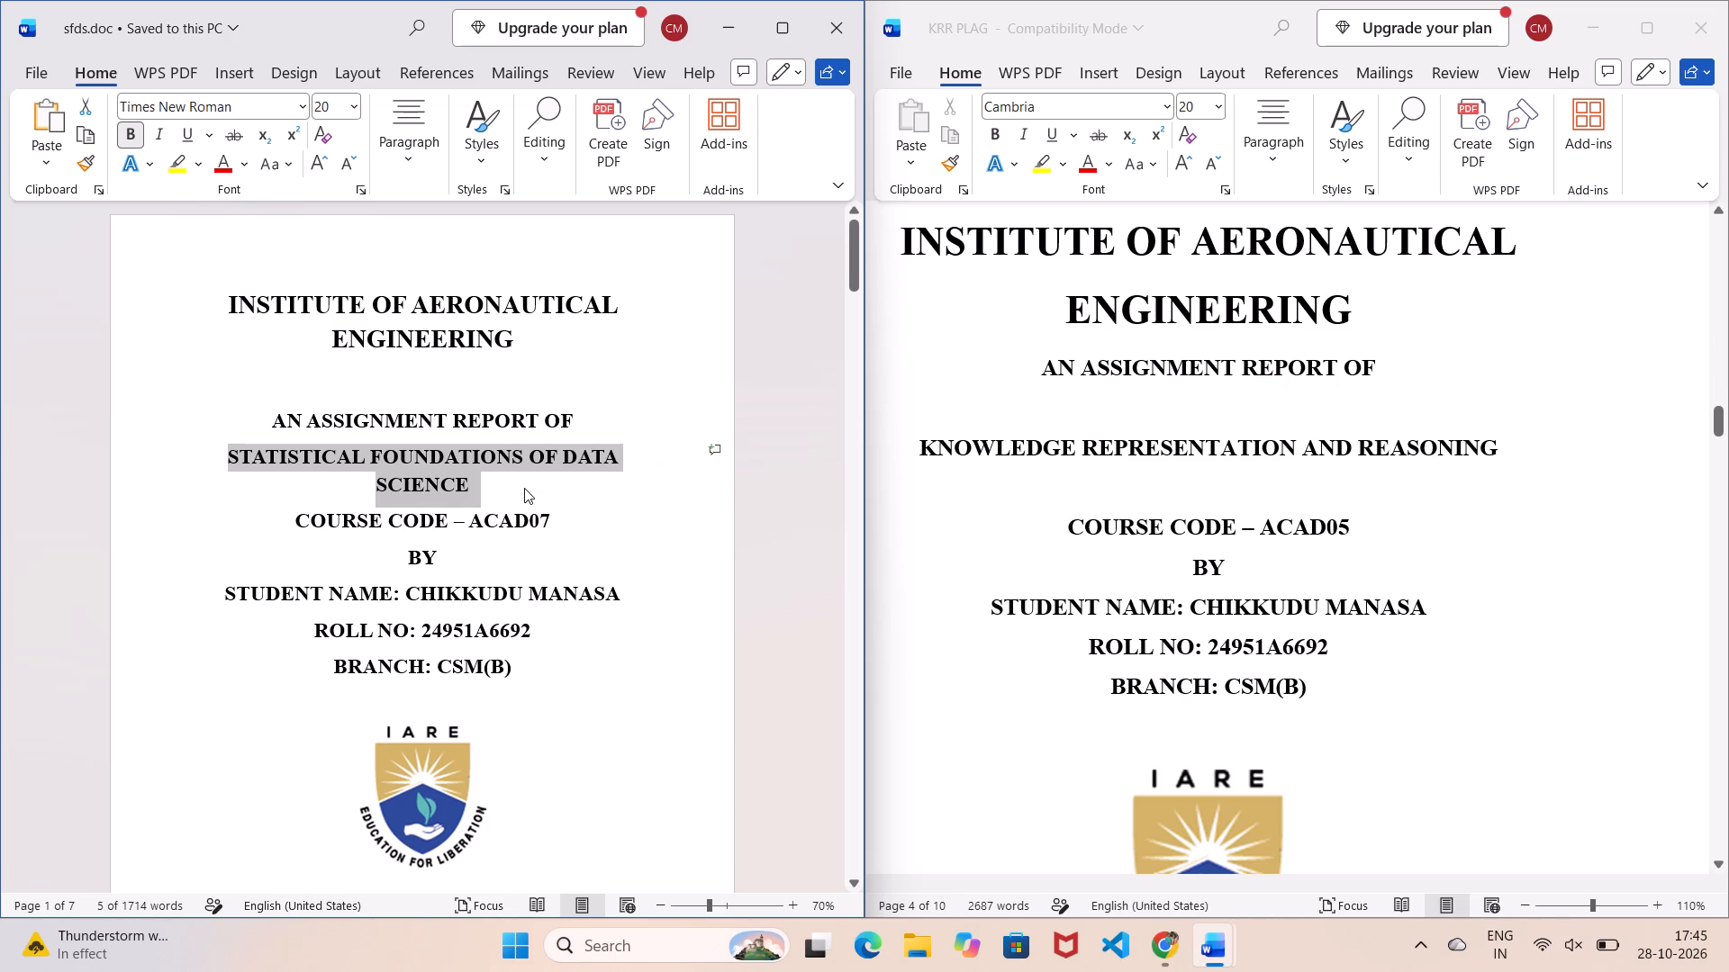
{"action": "left_click", "coordinate": [1052, 447]}
{"action": "left_click_drag", "start_coordinate": [925, 444], "coordinate": [1476, 471]}
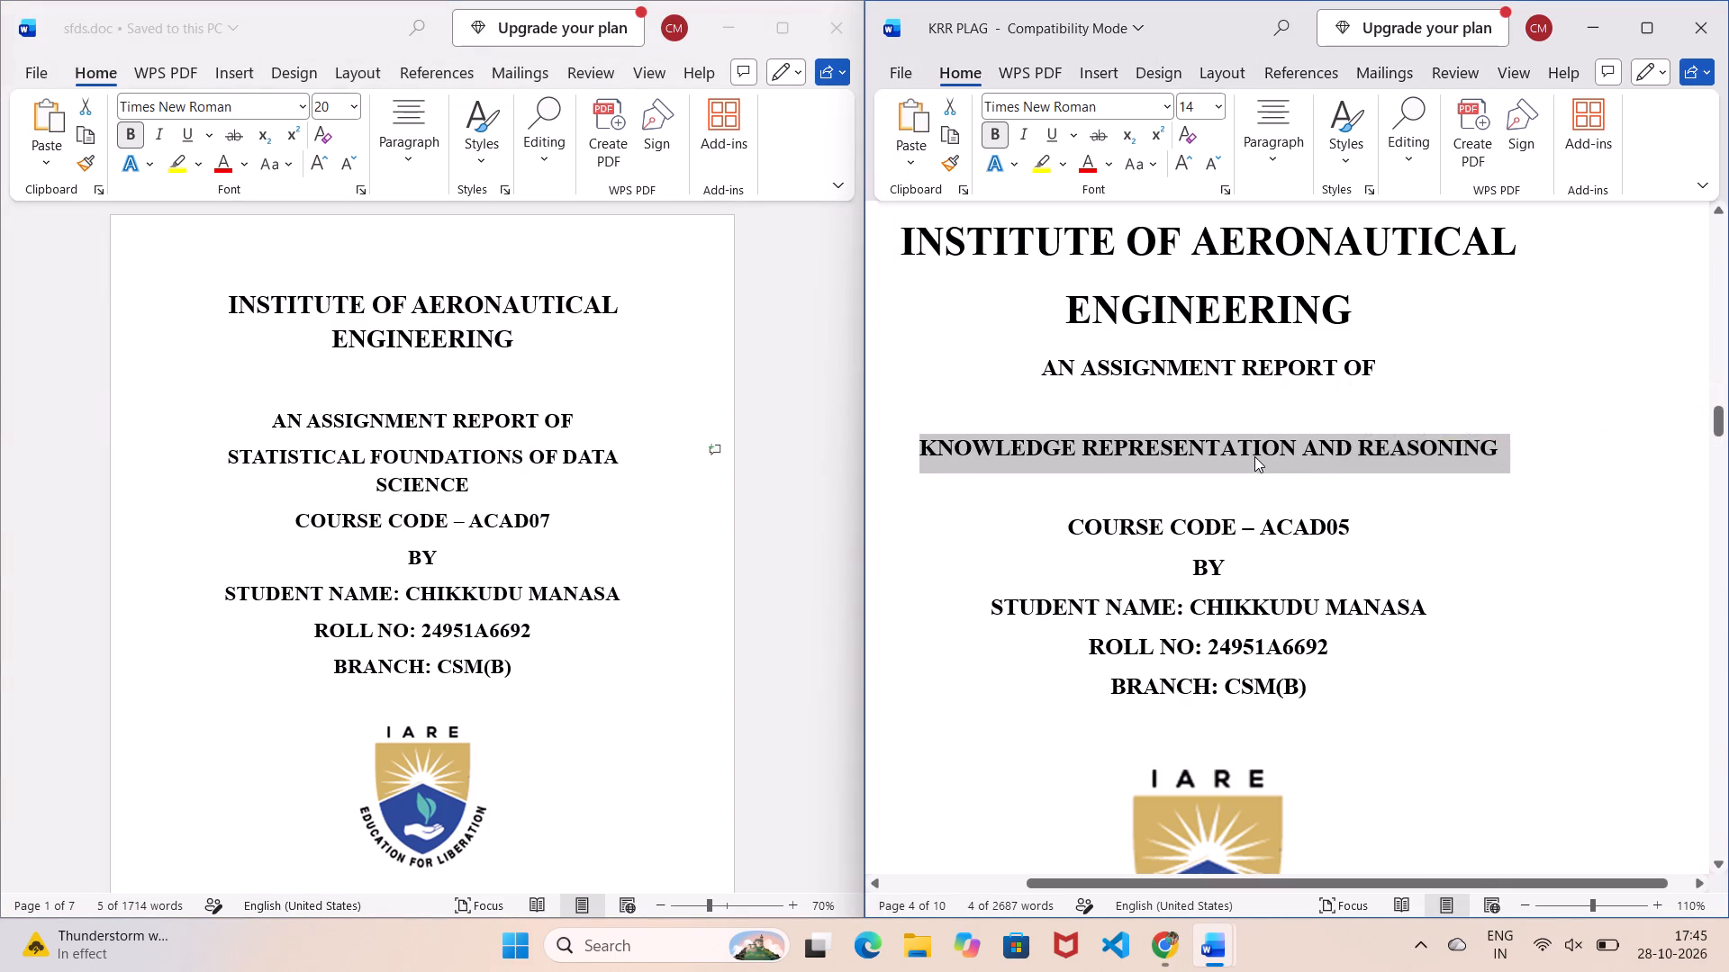
{"action": "right_click", "coordinate": [1254, 456]}
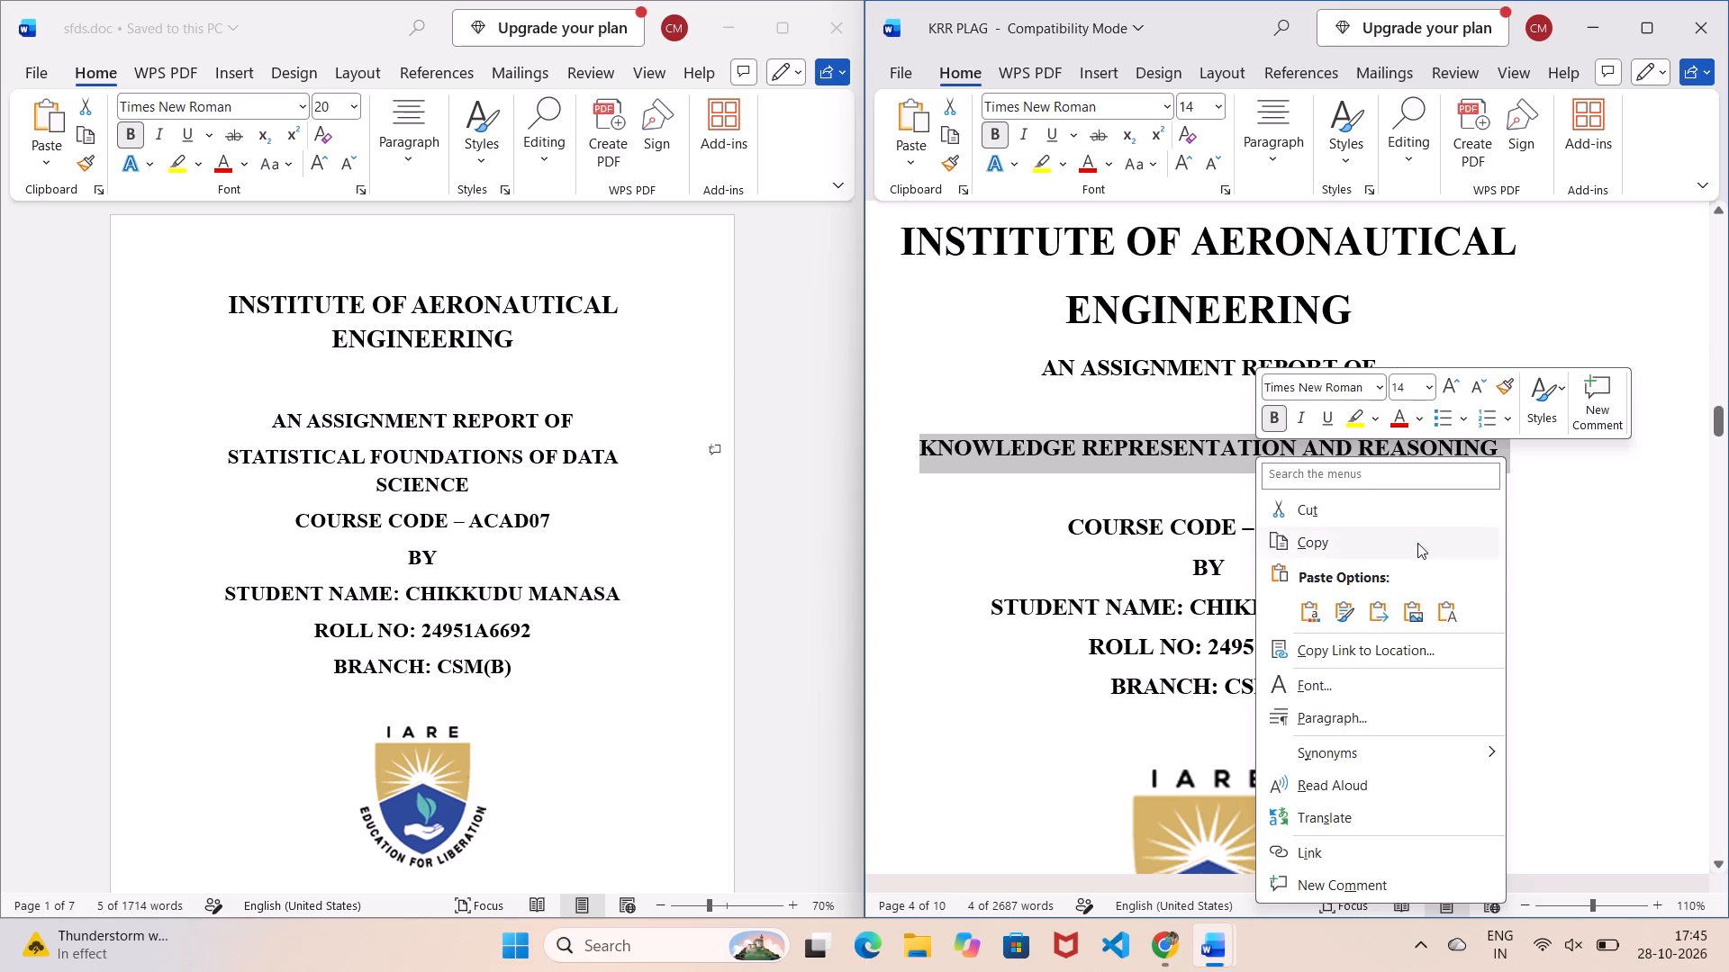
{"action": "left_click", "coordinate": [1449, 611]}
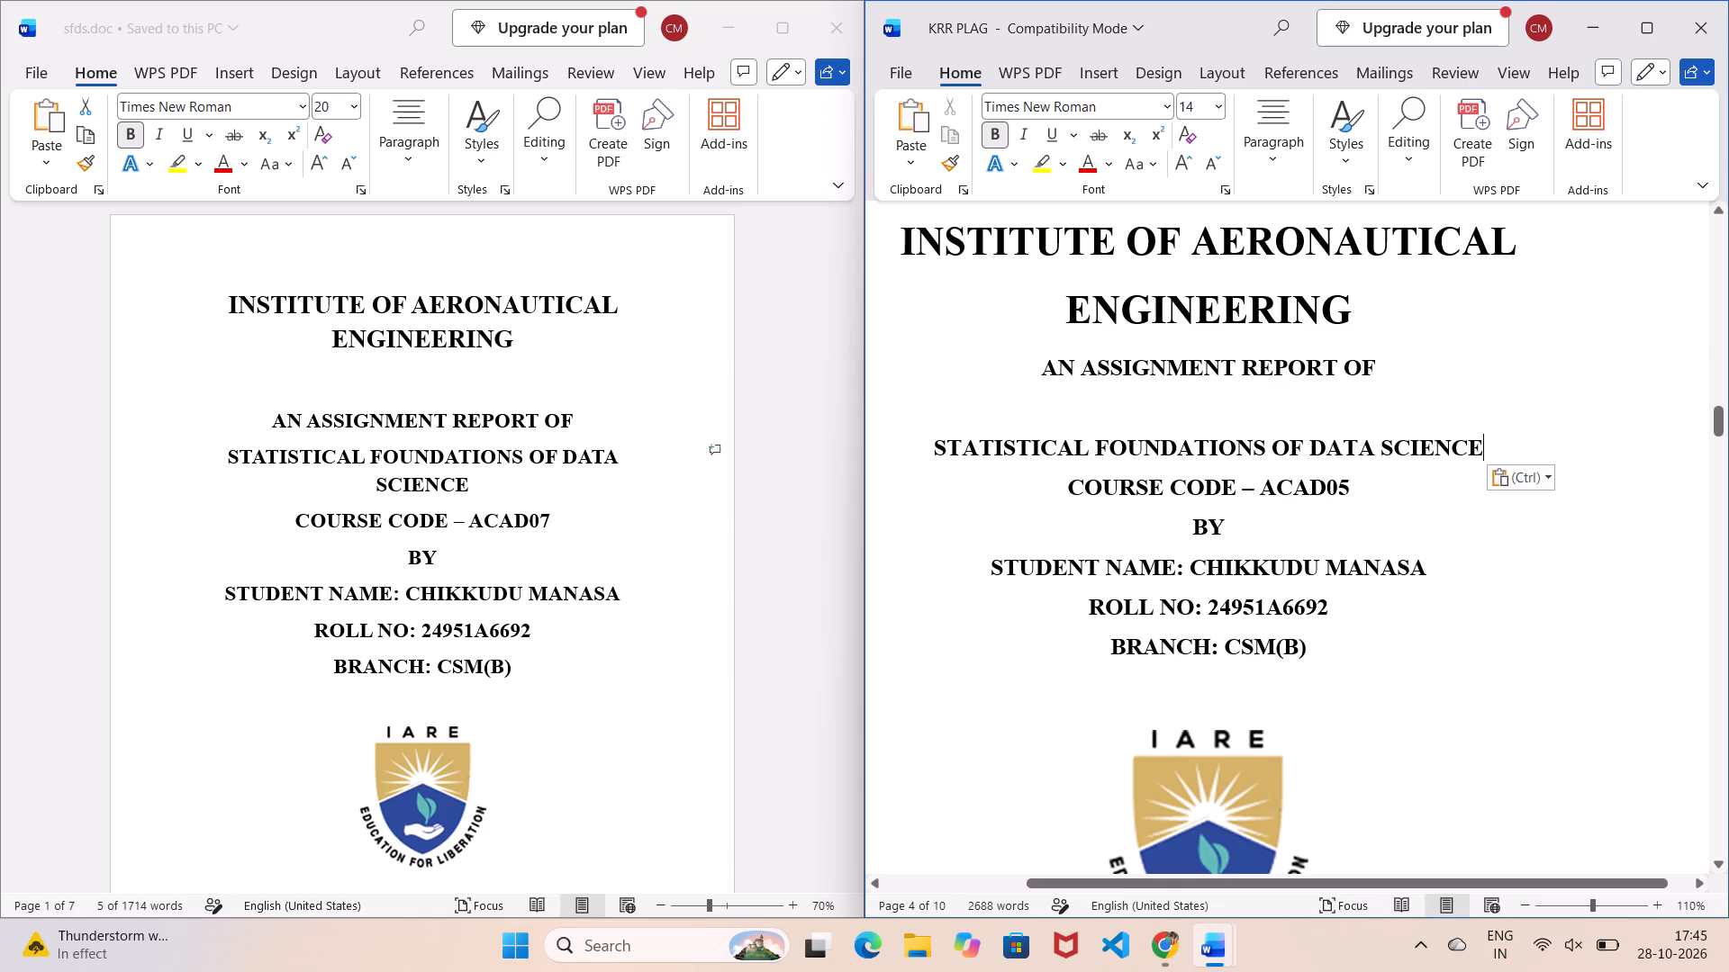
Set the course code on KRR PLAG's assignment title page to ACAD07.
{"action": "scroll", "coordinate": [1257, 497], "scroll_direction": "down", "scroll_amount": 1}
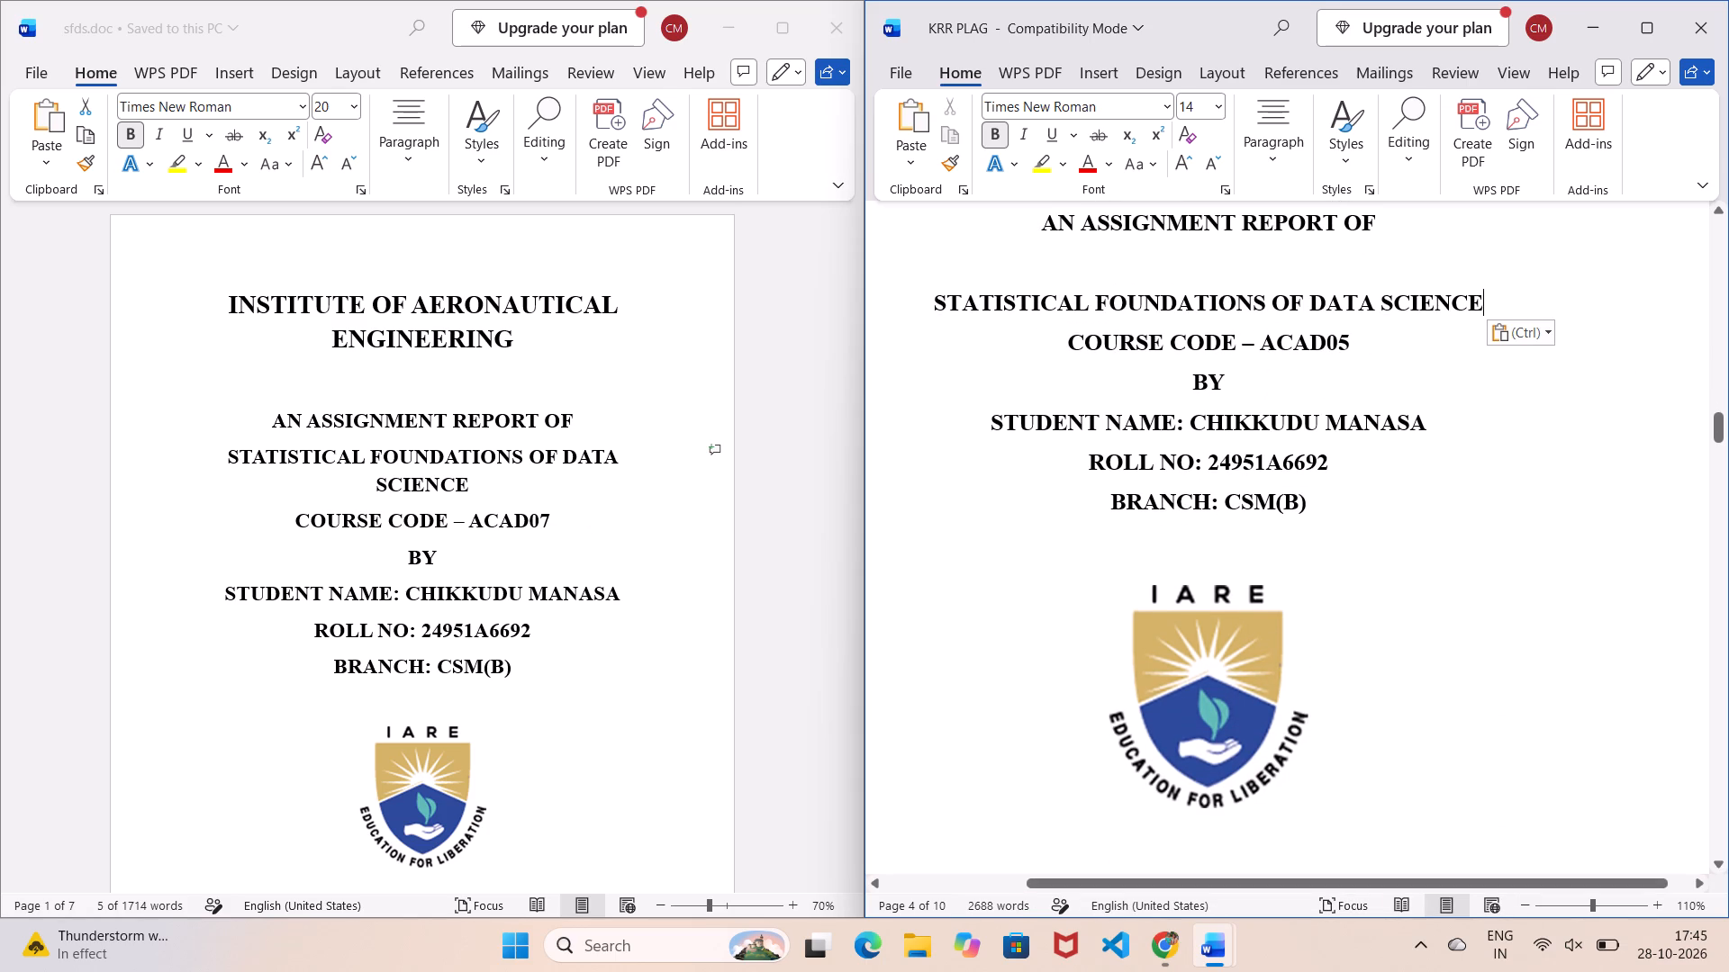
{"action": "left_click", "coordinate": [1353, 340]}
{"action": "key", "text": "BackSpace"}
{"action": "key", "text": "7"}
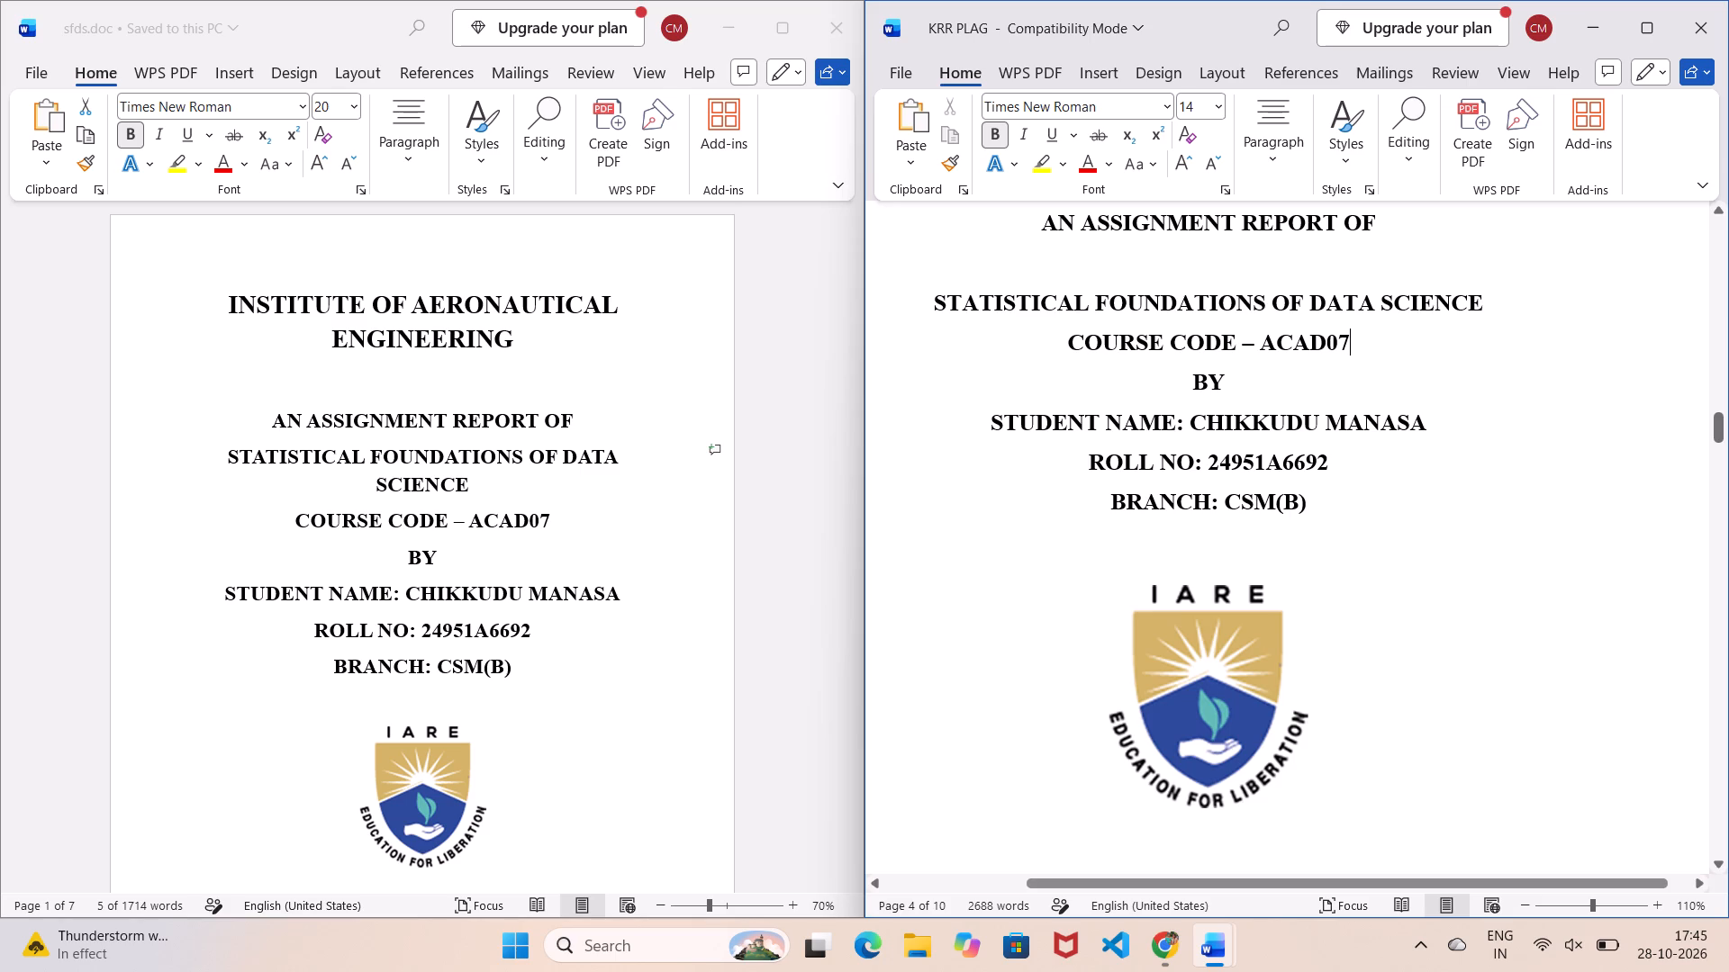
Copy the full body of sfds.doc, from question 1 on data models to the end of the document.
{"action": "scroll", "coordinate": [1261, 499], "scroll_direction": "down", "scroll_amount": 7}
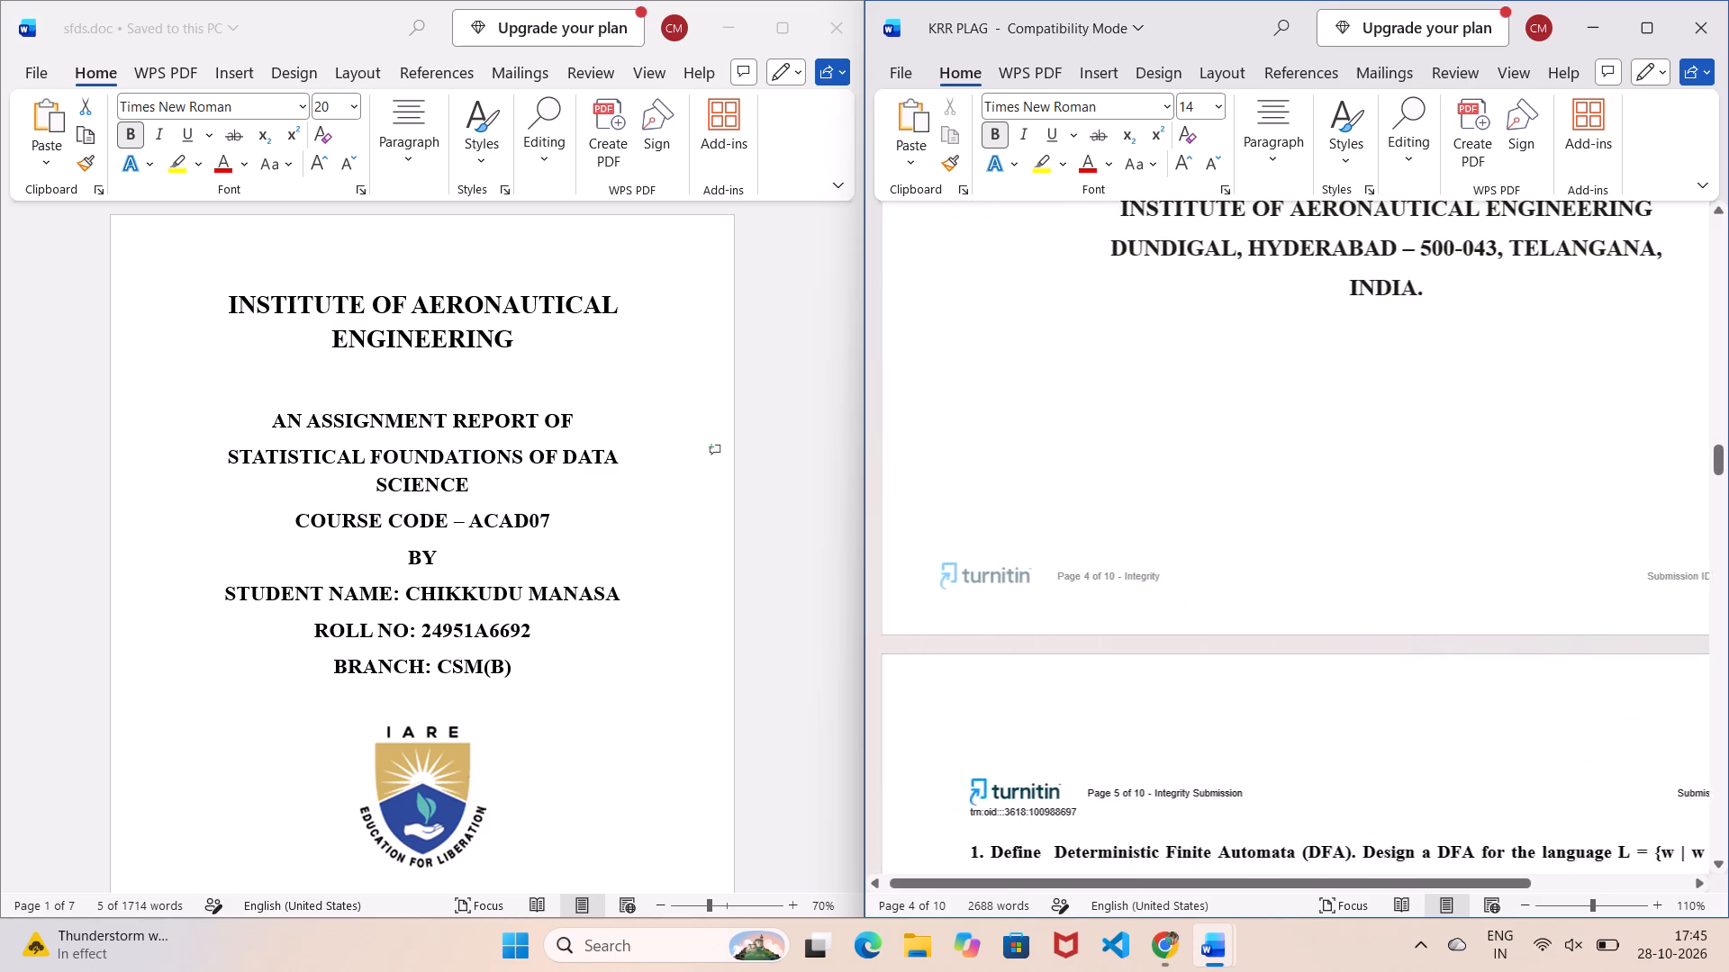
{"action": "scroll", "coordinate": [1261, 499], "scroll_direction": "down", "scroll_amount": 5}
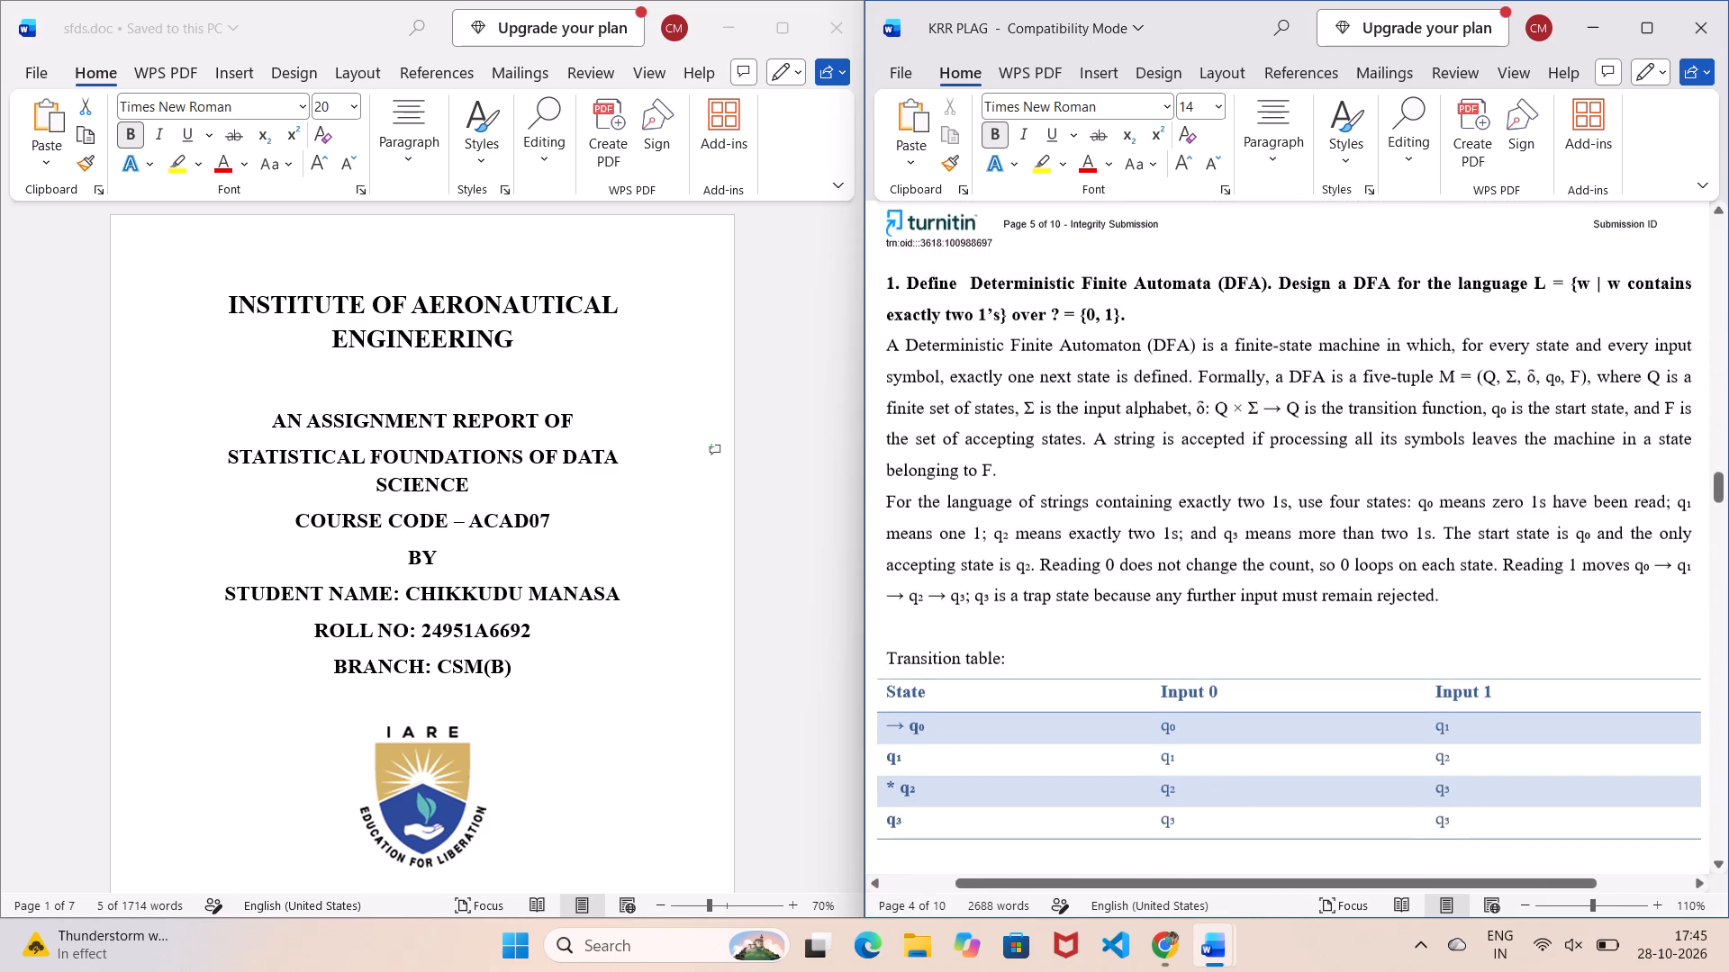
{"action": "scroll", "coordinate": [1261, 499], "scroll_direction": "down", "scroll_amount": 1}
{"action": "scroll", "coordinate": [1127, 427], "scroll_direction": "up", "scroll_amount": 1}
{"action": "scroll", "coordinate": [472, 516], "scroll_direction": "down", "scroll_amount": 3}
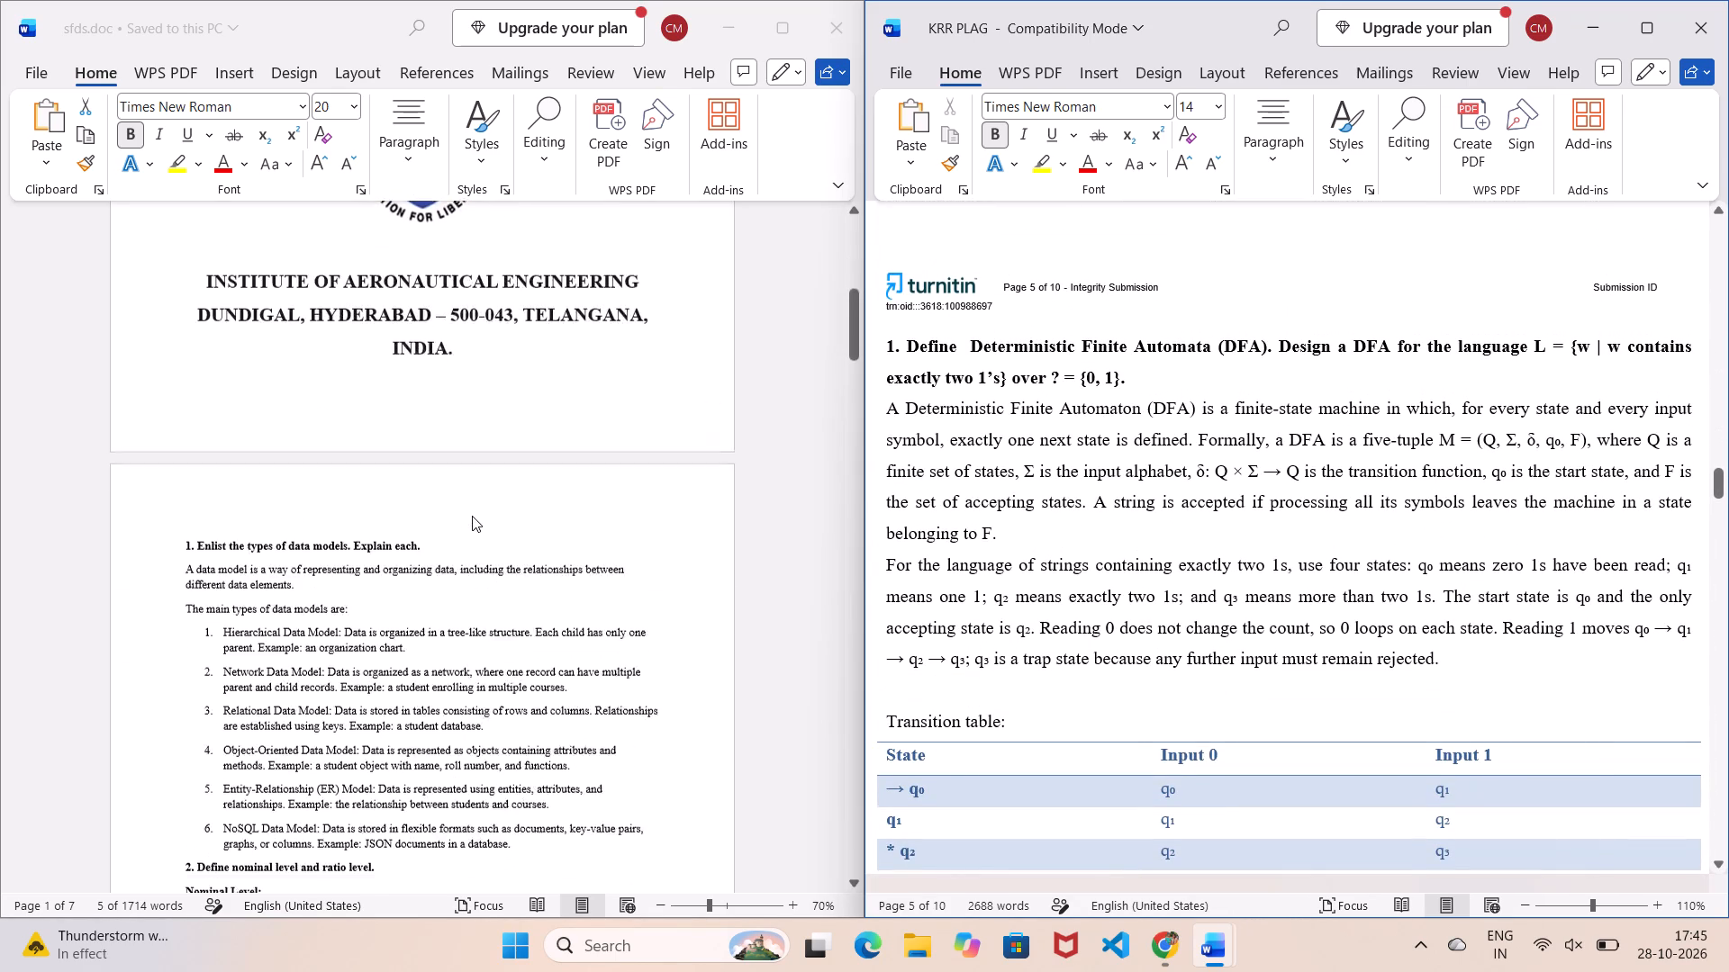
{"action": "scroll", "coordinate": [472, 516], "scroll_direction": "down", "scroll_amount": 2}
{"action": "left_click", "coordinate": [184, 409]}
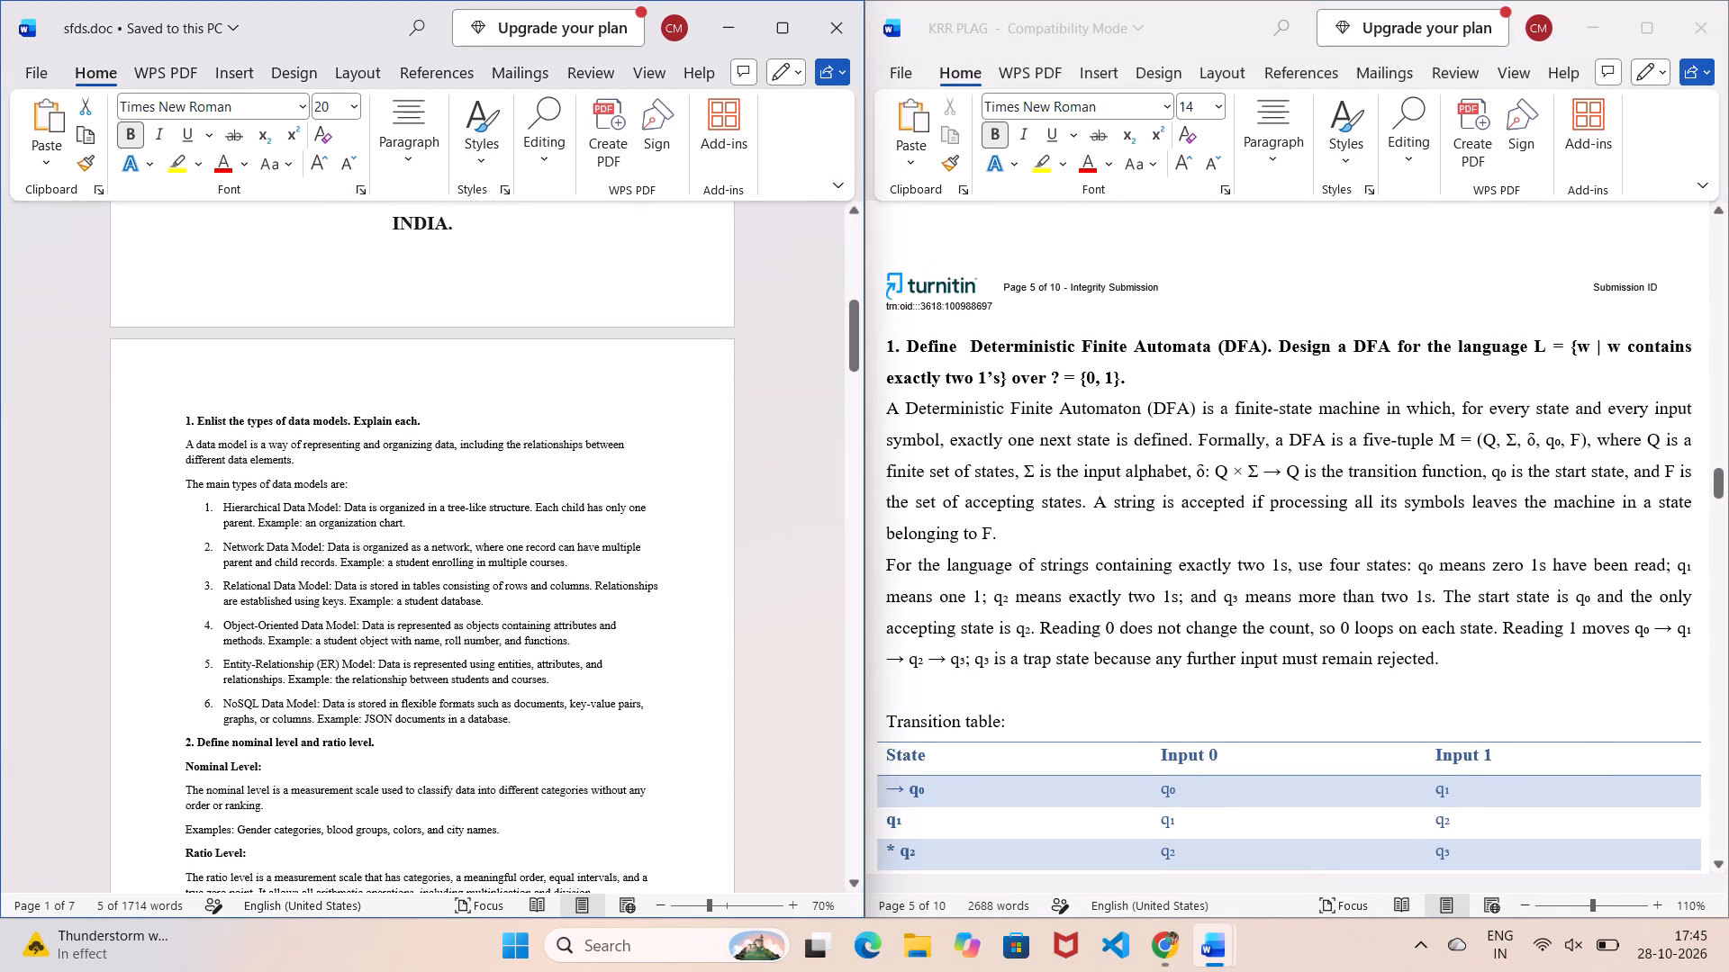
{"action": "left_click_drag", "start_coordinate": [183, 418], "coordinate": [396, 971]}
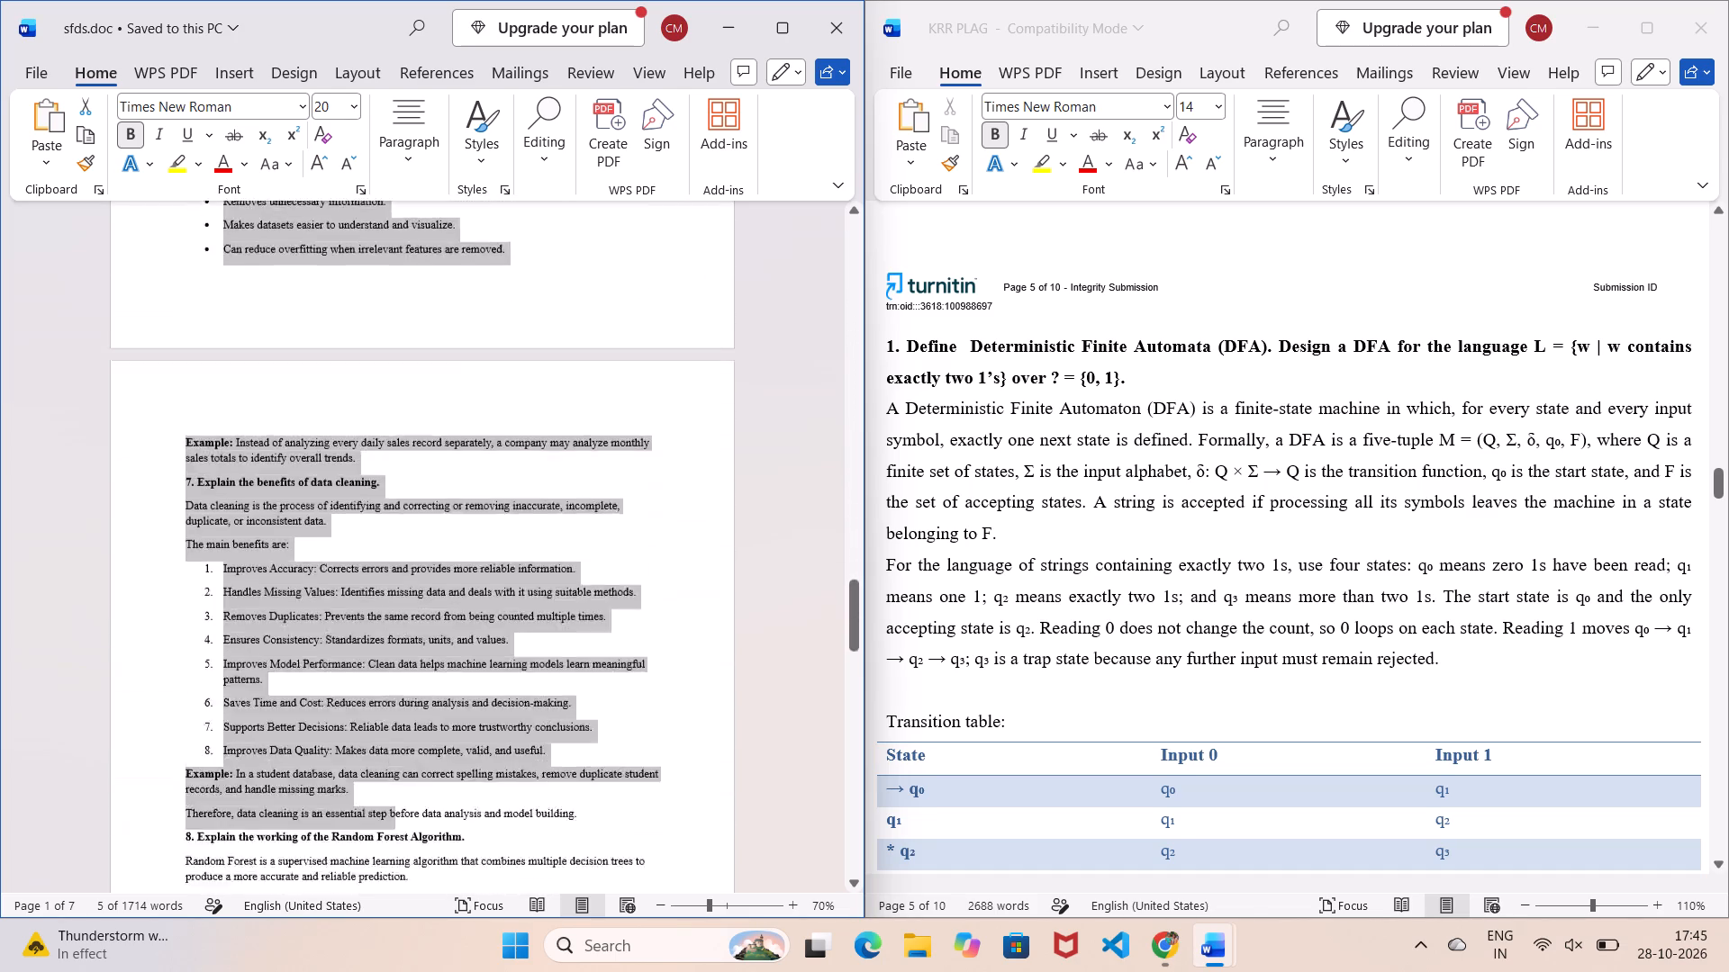
{"action": "left_click_drag", "start_coordinate": [396, 971], "coordinate": [571, 808]}
{"action": "key", "text": "ctrl+c"}
{"action": "left_click", "coordinate": [571, 808]}
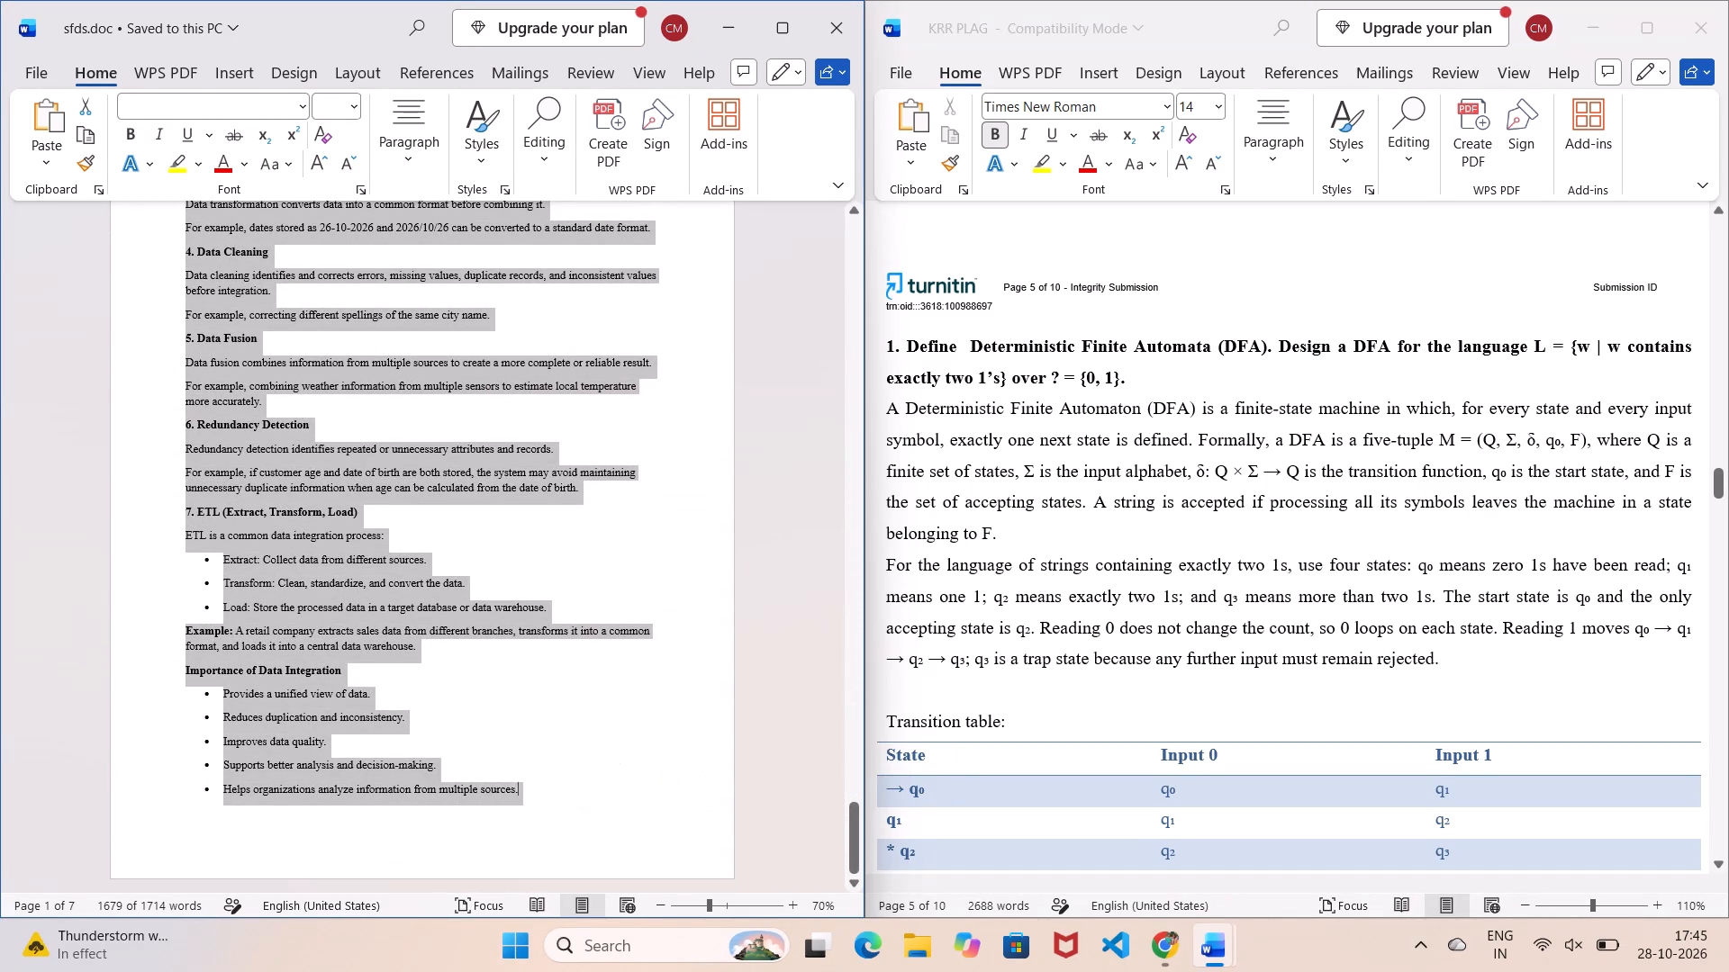
Replace KRR PLAG's body, from question 1 on DFA through the end of question 10, with the copied sfds.doc content as text only.
{"action": "scroll", "coordinate": [1099, 472], "scroll_direction": "up", "scroll_amount": 1}
{"action": "scroll", "coordinate": [1124, 502], "scroll_direction": "down", "scroll_amount": 2}
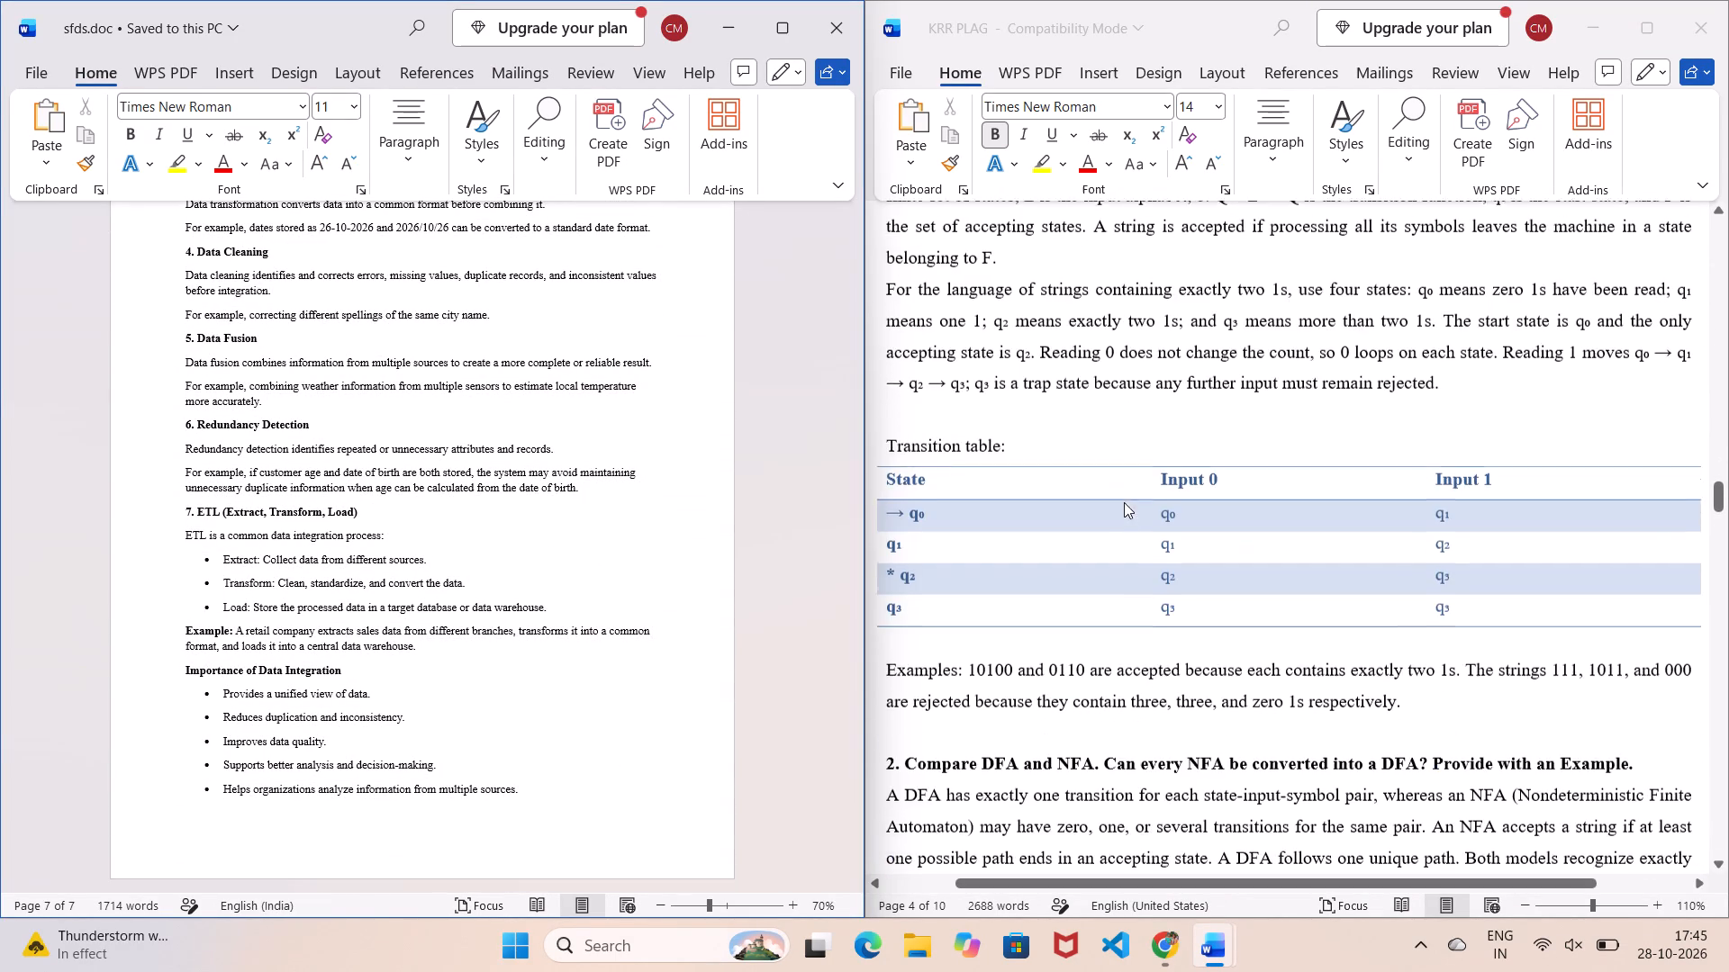
{"action": "scroll", "coordinate": [1108, 493], "scroll_direction": "up", "scroll_amount": 1}
{"action": "left_click", "coordinate": [887, 375]}
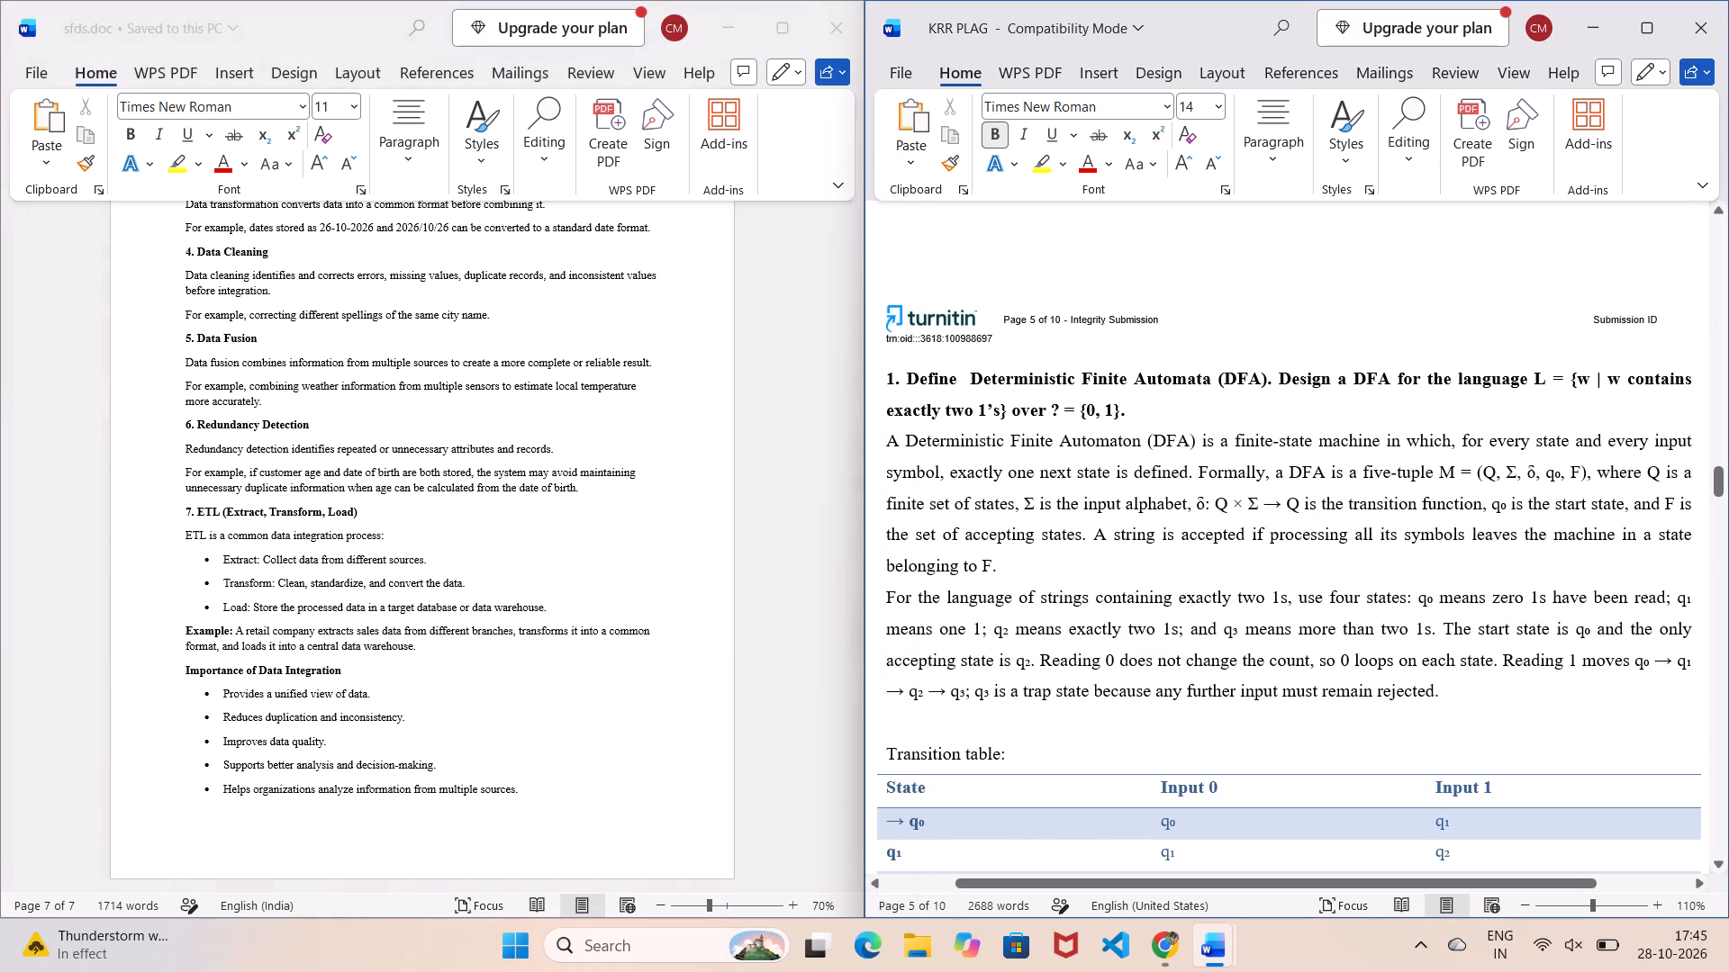
{"action": "left_click_drag", "start_coordinate": [887, 374], "coordinate": [1147, 971]}
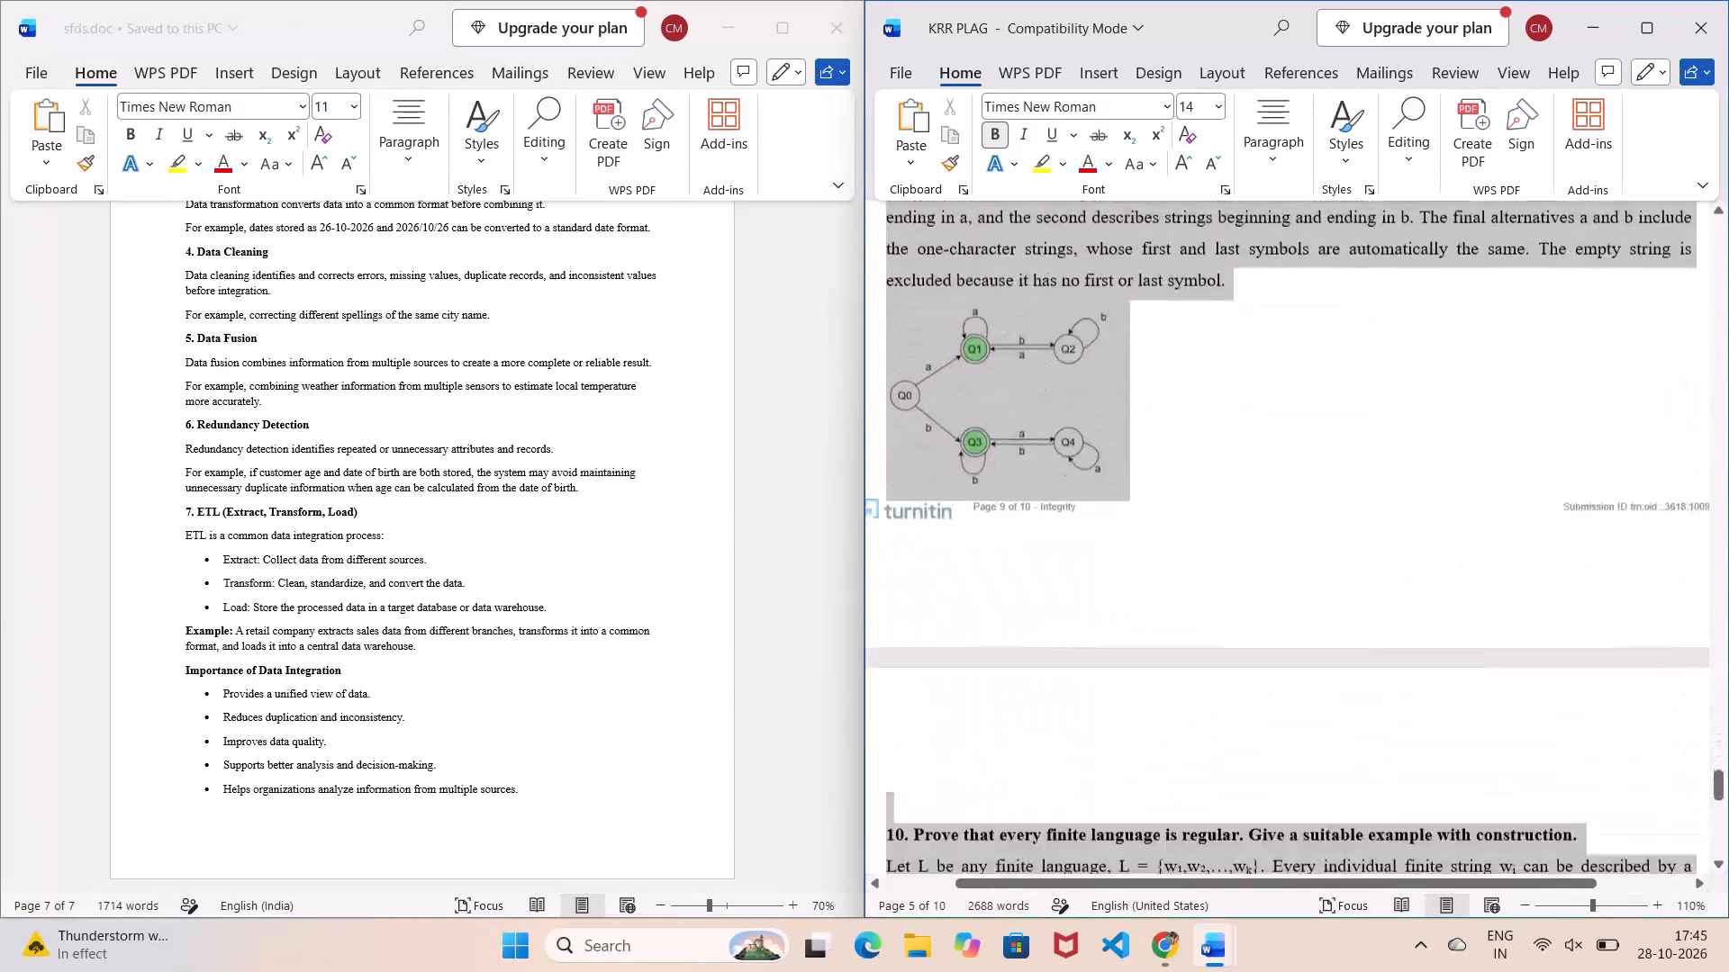
{"action": "left_click_drag", "start_coordinate": [1147, 971], "coordinate": [1244, 246]}
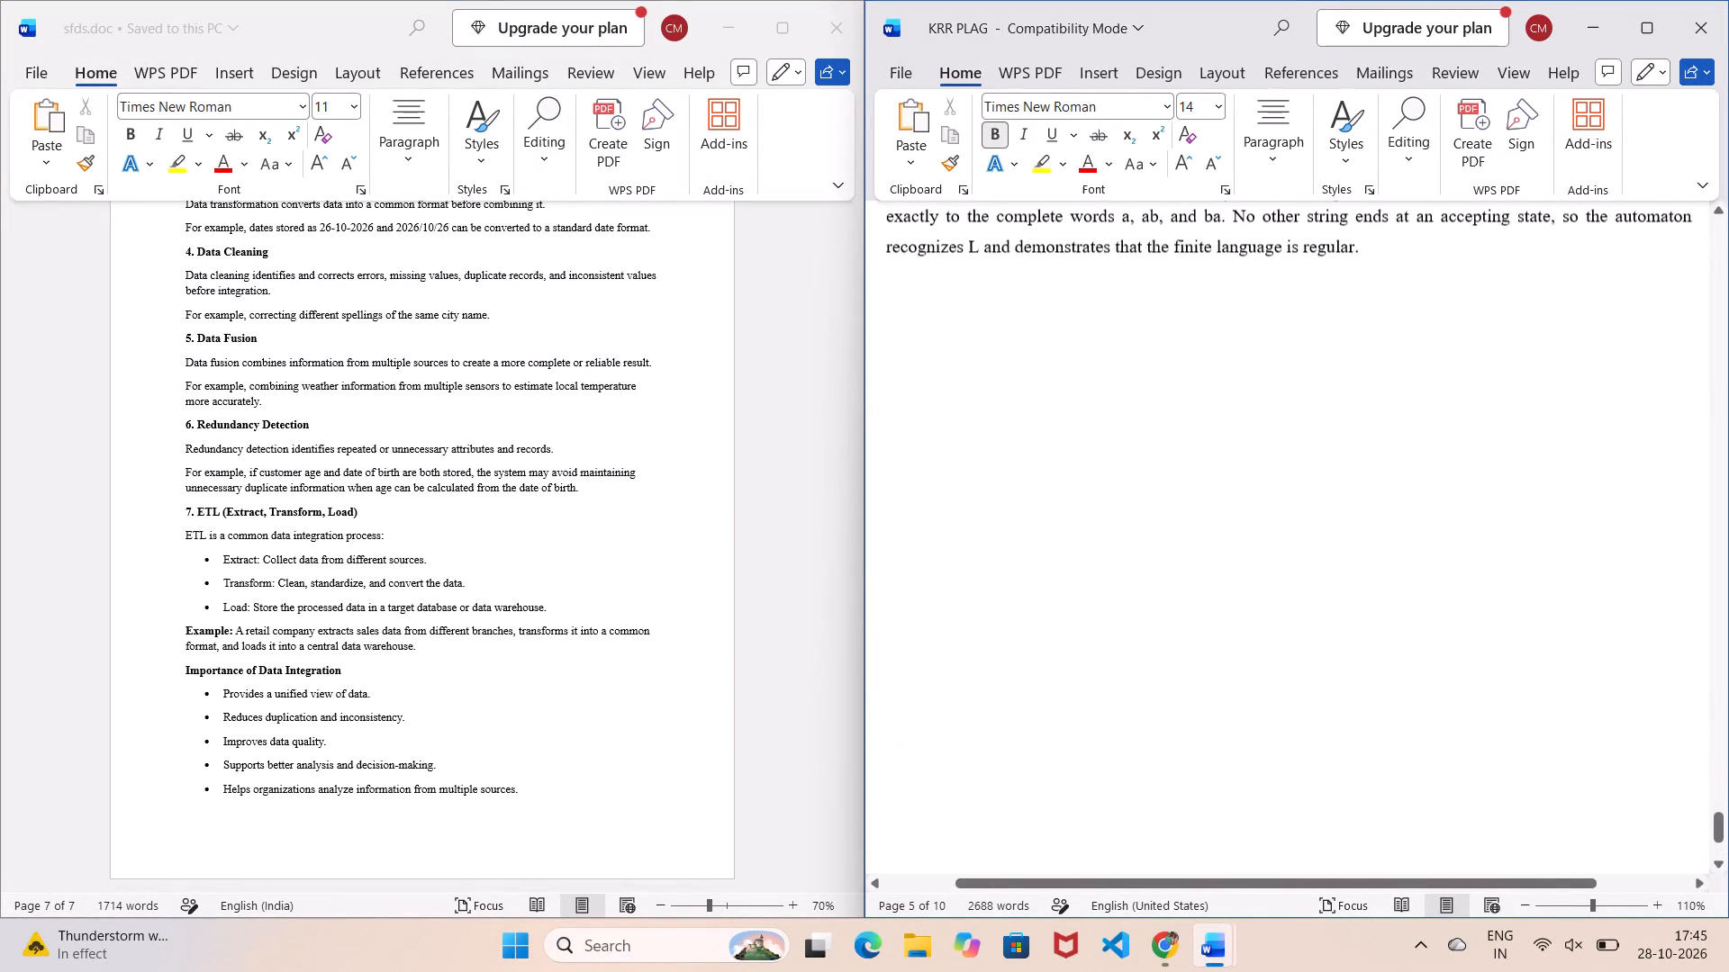
{"action": "left_click_drag", "start_coordinate": [1244, 246], "coordinate": [1362, 294]}
{"action": "right_click", "coordinate": [1160, 290]}
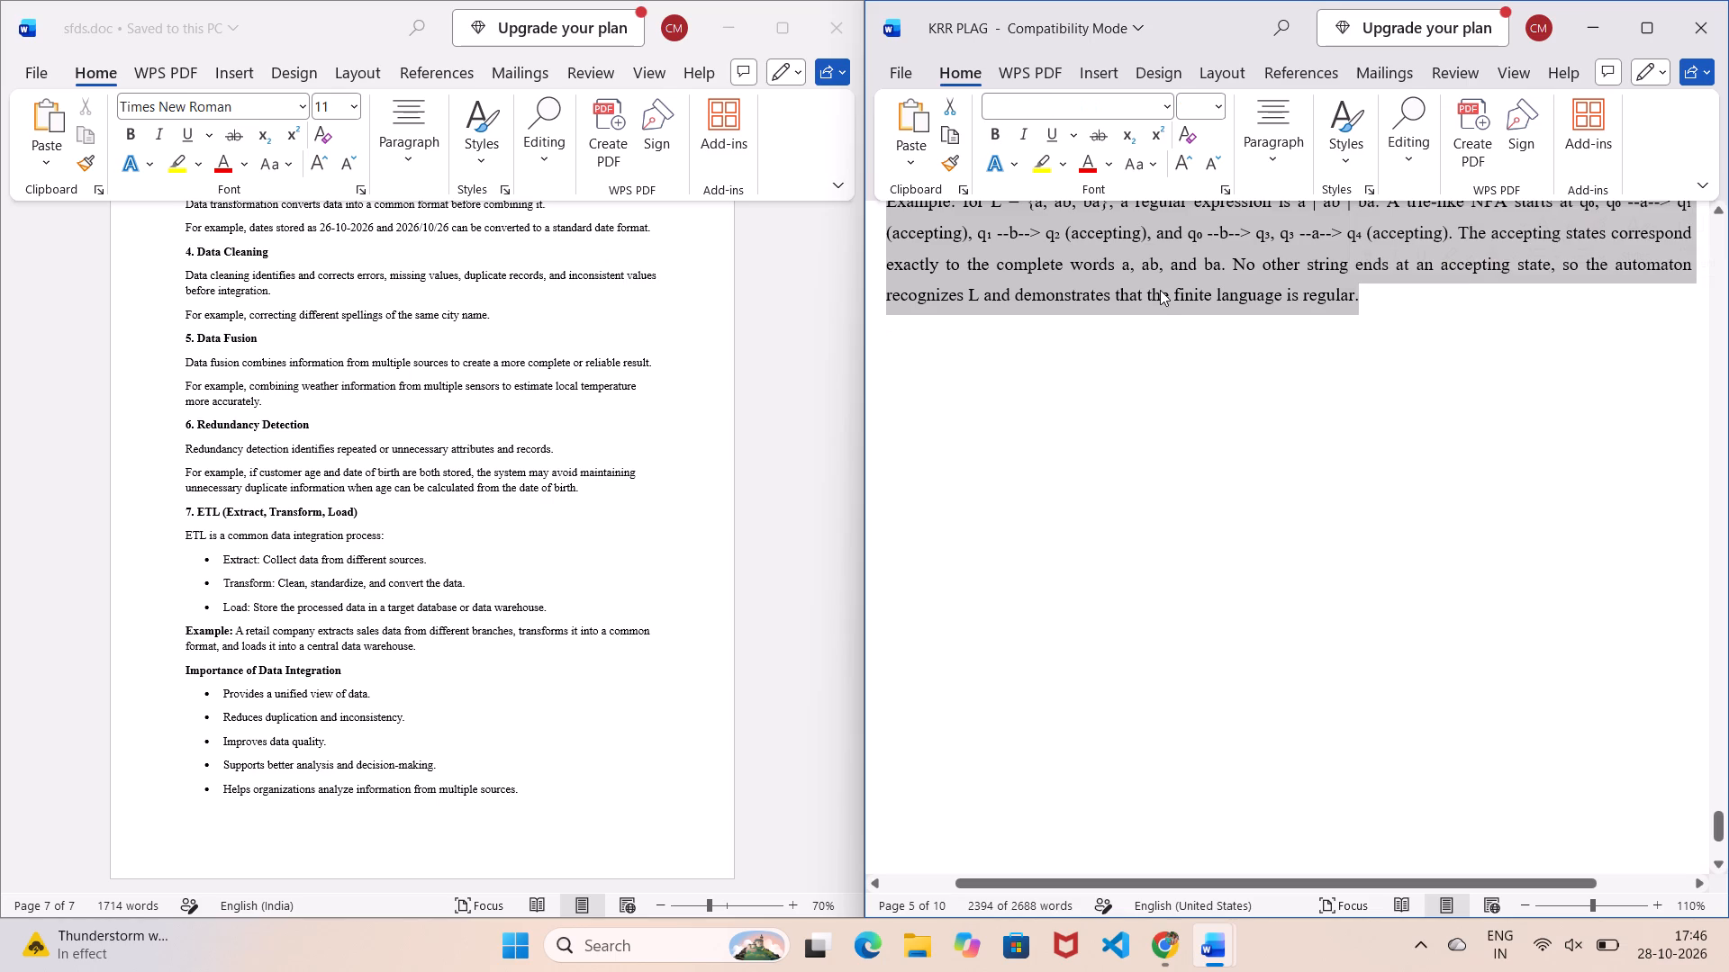
{"action": "left_click", "coordinate": [1350, 443]}
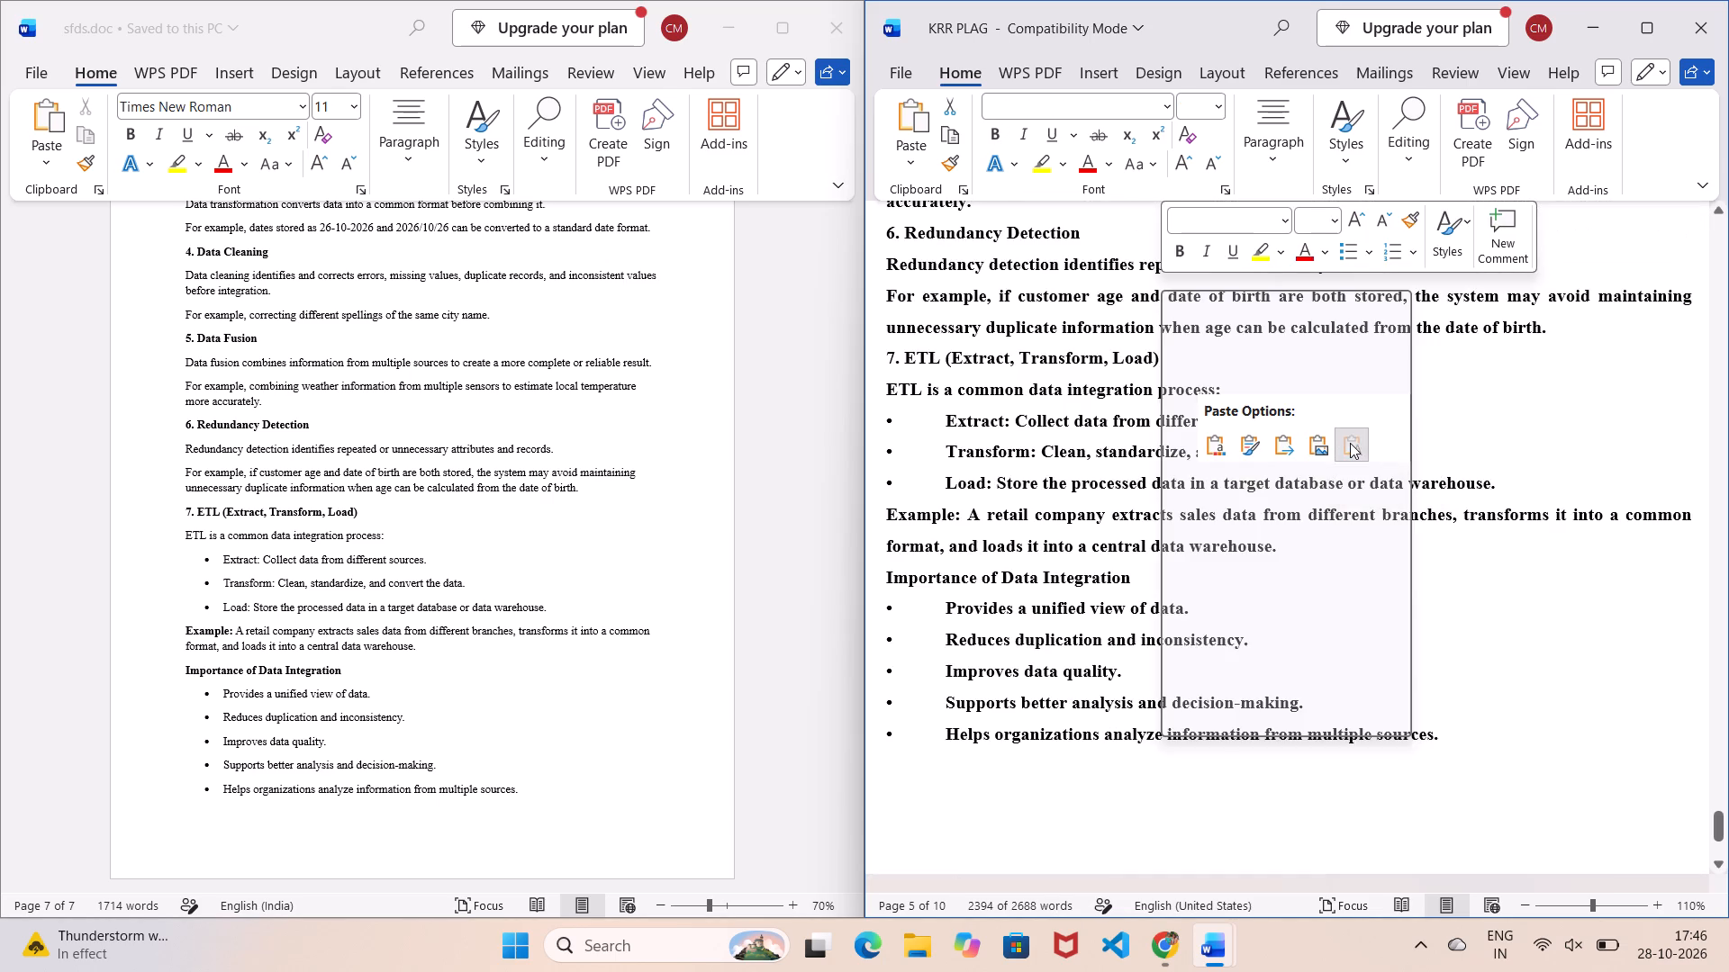
{"action": "scroll", "coordinate": [1257, 426], "scroll_direction": "up", "scroll_amount": 13}
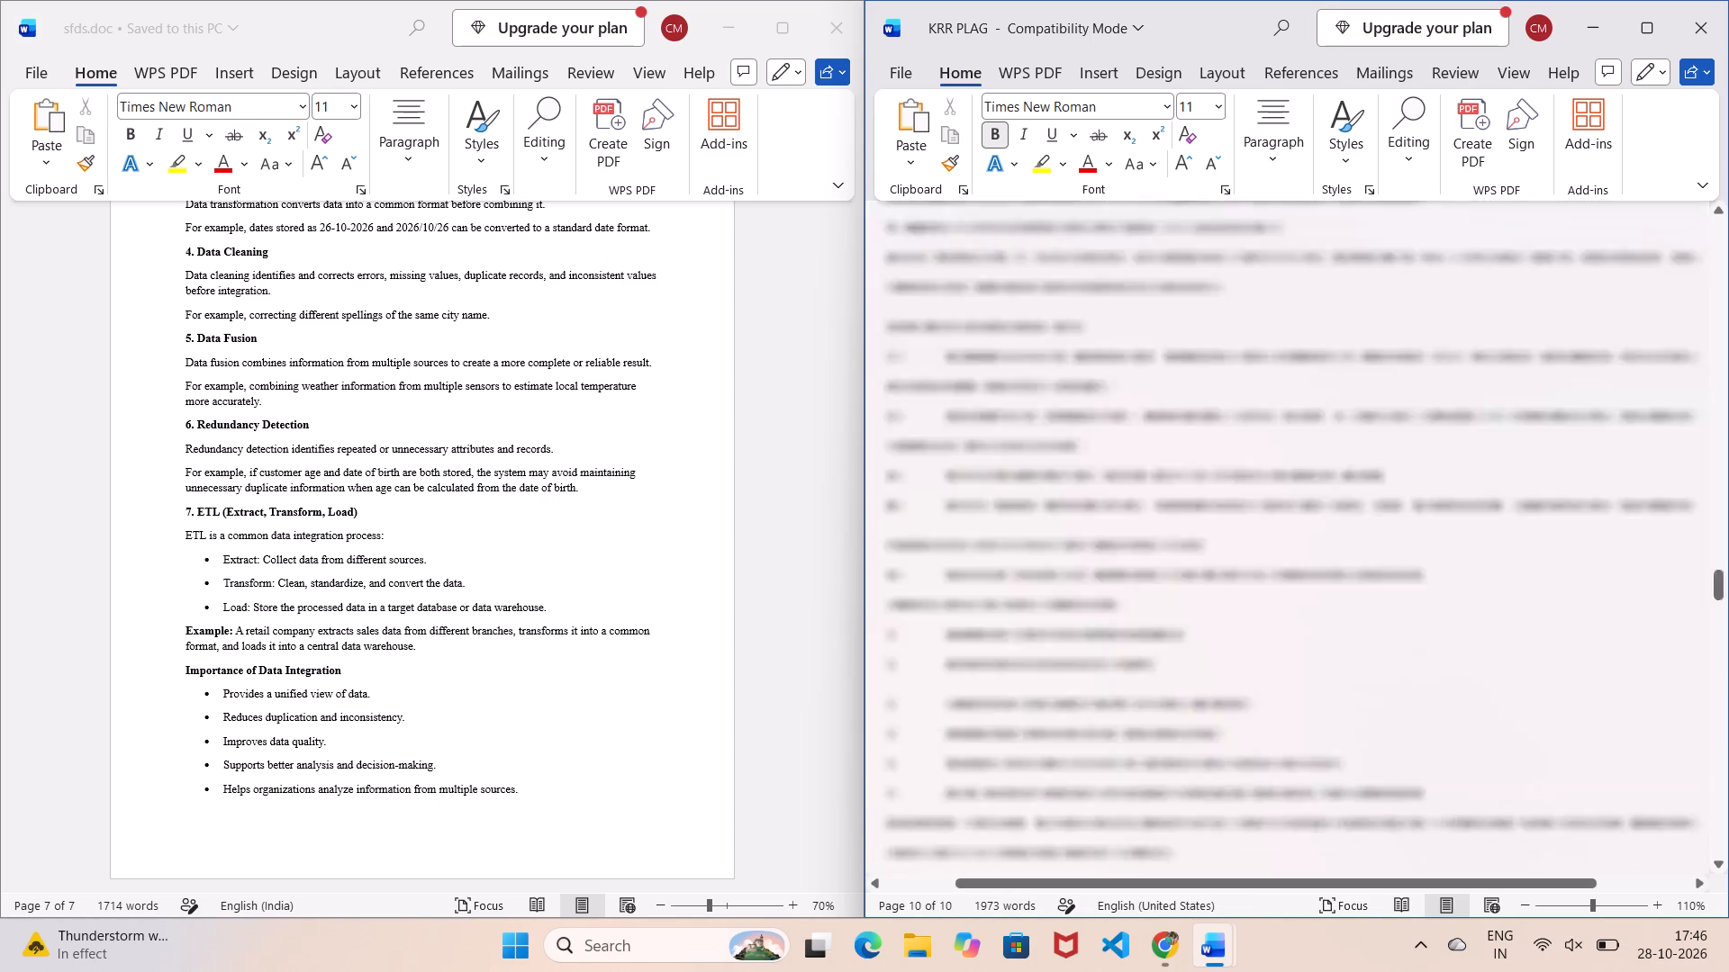
Set KRR PLAG's whole pasted body, from question 1 through the Importance of Data Integration list, to Times New Roman at size 11.
{"action": "scroll", "coordinate": [1329, 503], "scroll_direction": "down", "scroll_amount": 1, "text": "ctrl"}
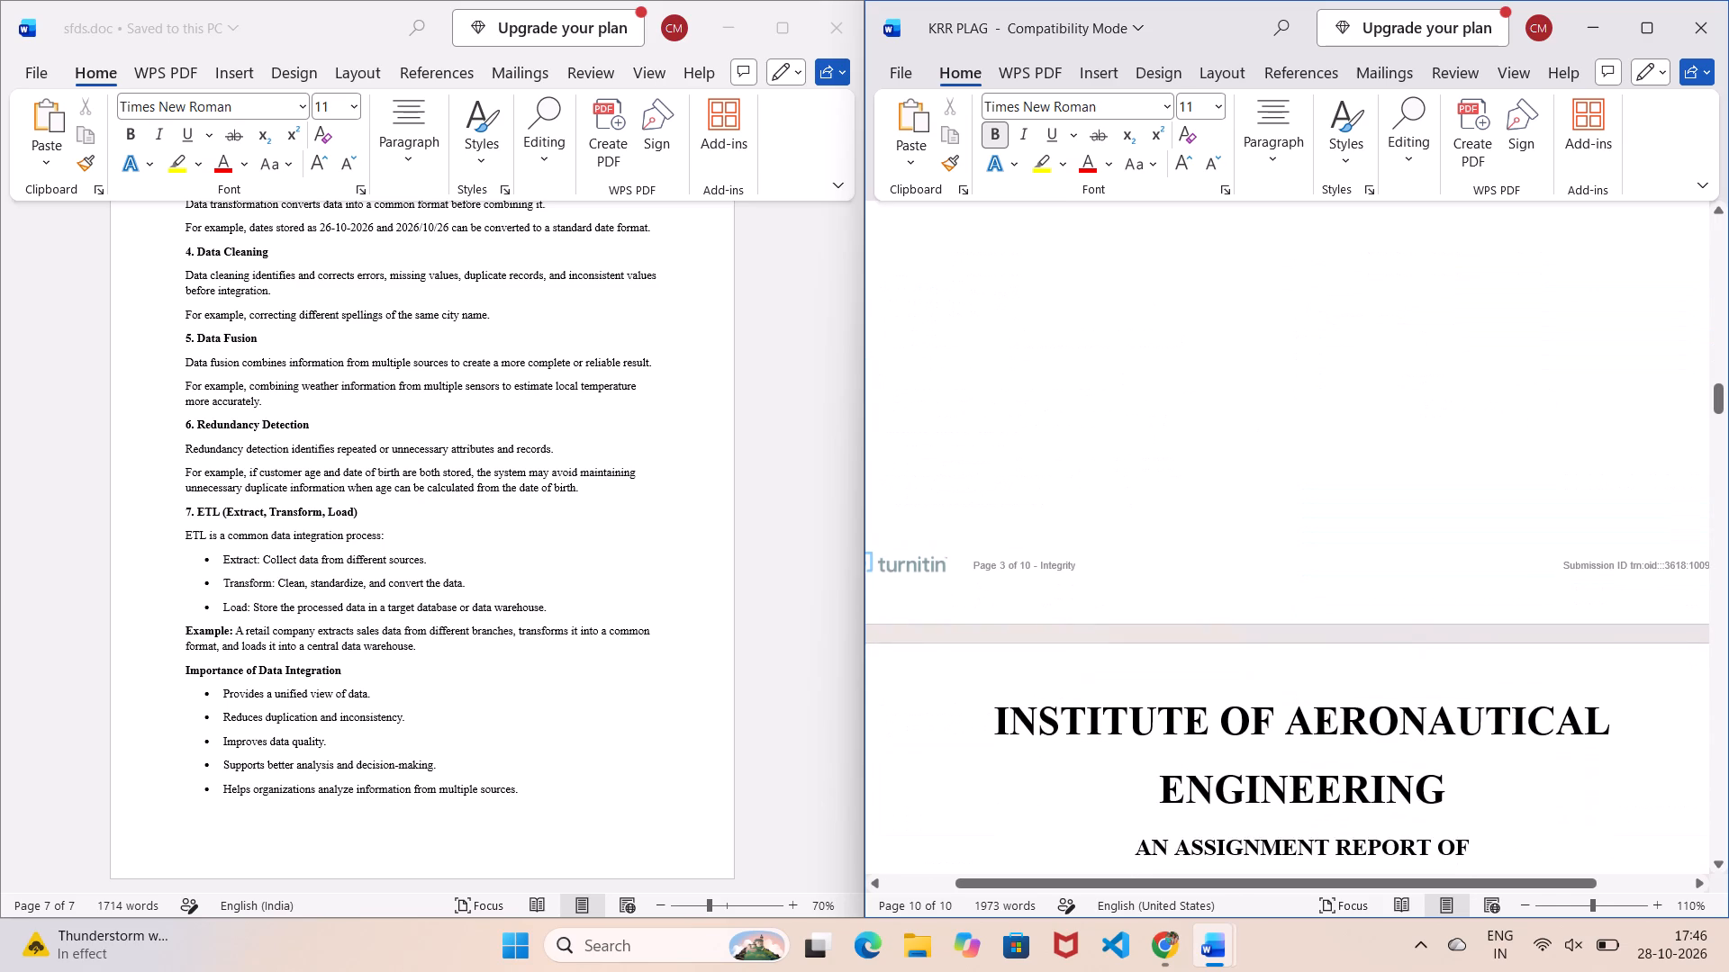
{"action": "scroll", "coordinate": [1329, 503], "scroll_direction": "down", "scroll_amount": 1, "text": "ctrl"}
{"action": "scroll", "coordinate": [1329, 503], "scroll_direction": "down", "scroll_amount": 8}
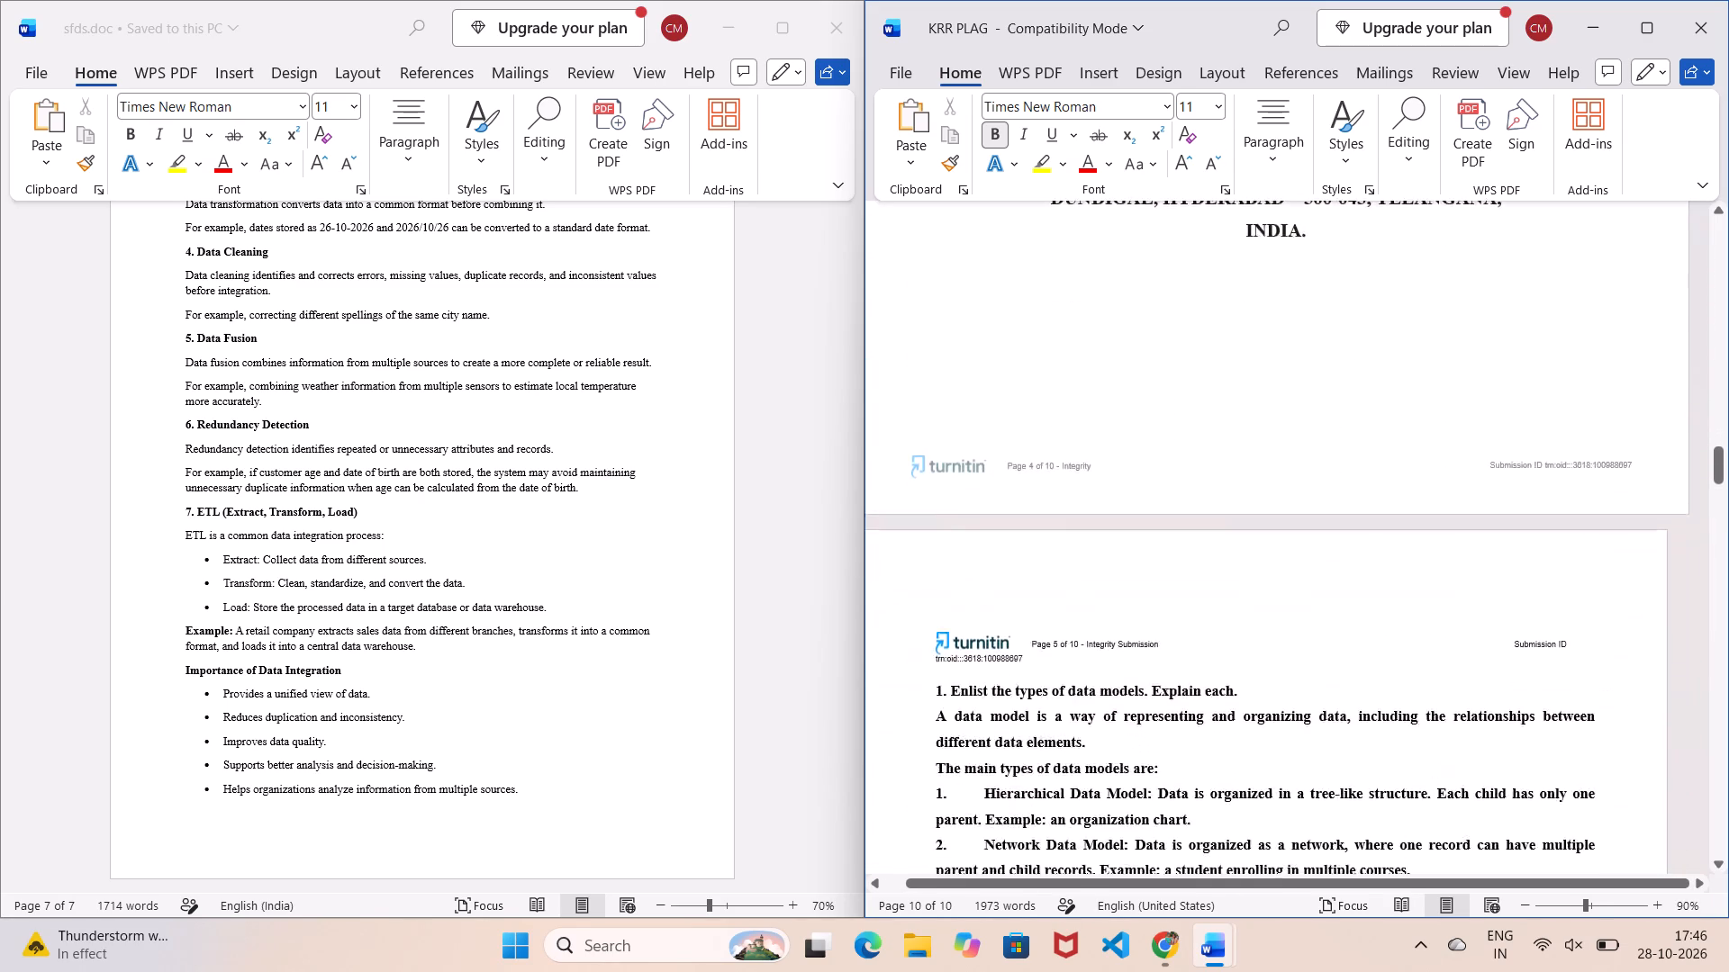
{"action": "scroll", "coordinate": [1329, 503], "scroll_direction": "down", "scroll_amount": 1}
{"action": "left_click_drag", "start_coordinate": [932, 340], "coordinate": [1224, 971]}
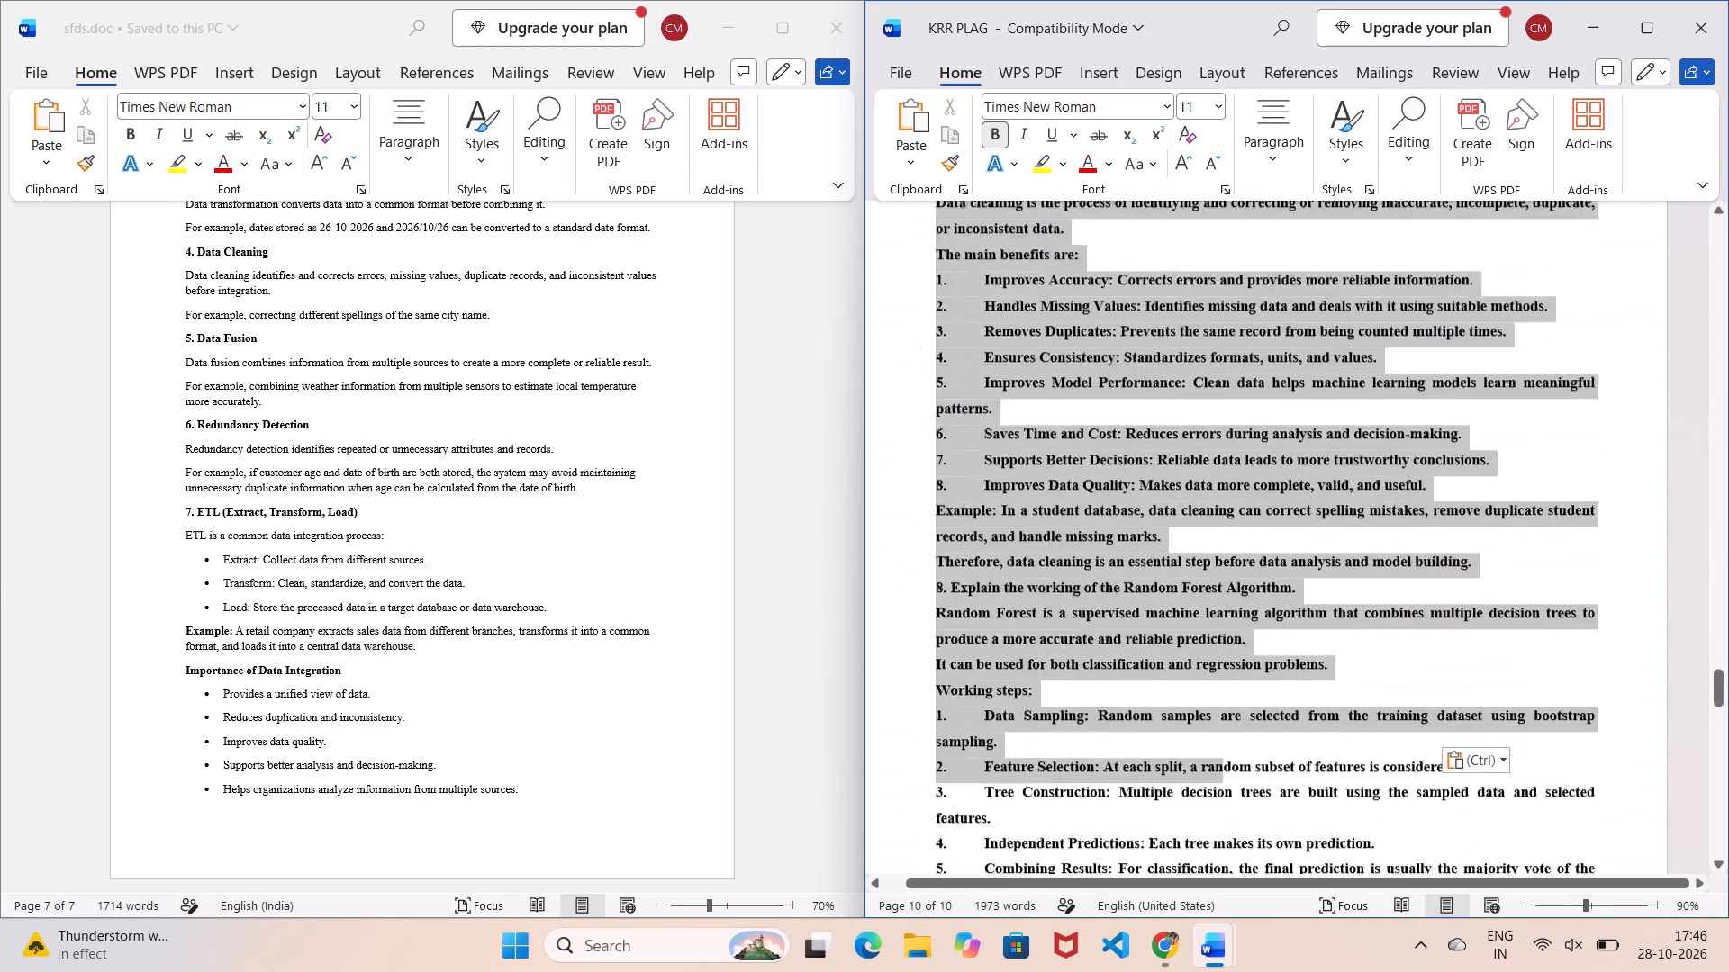
{"action": "left_click_drag", "start_coordinate": [1224, 971], "coordinate": [1421, 564]}
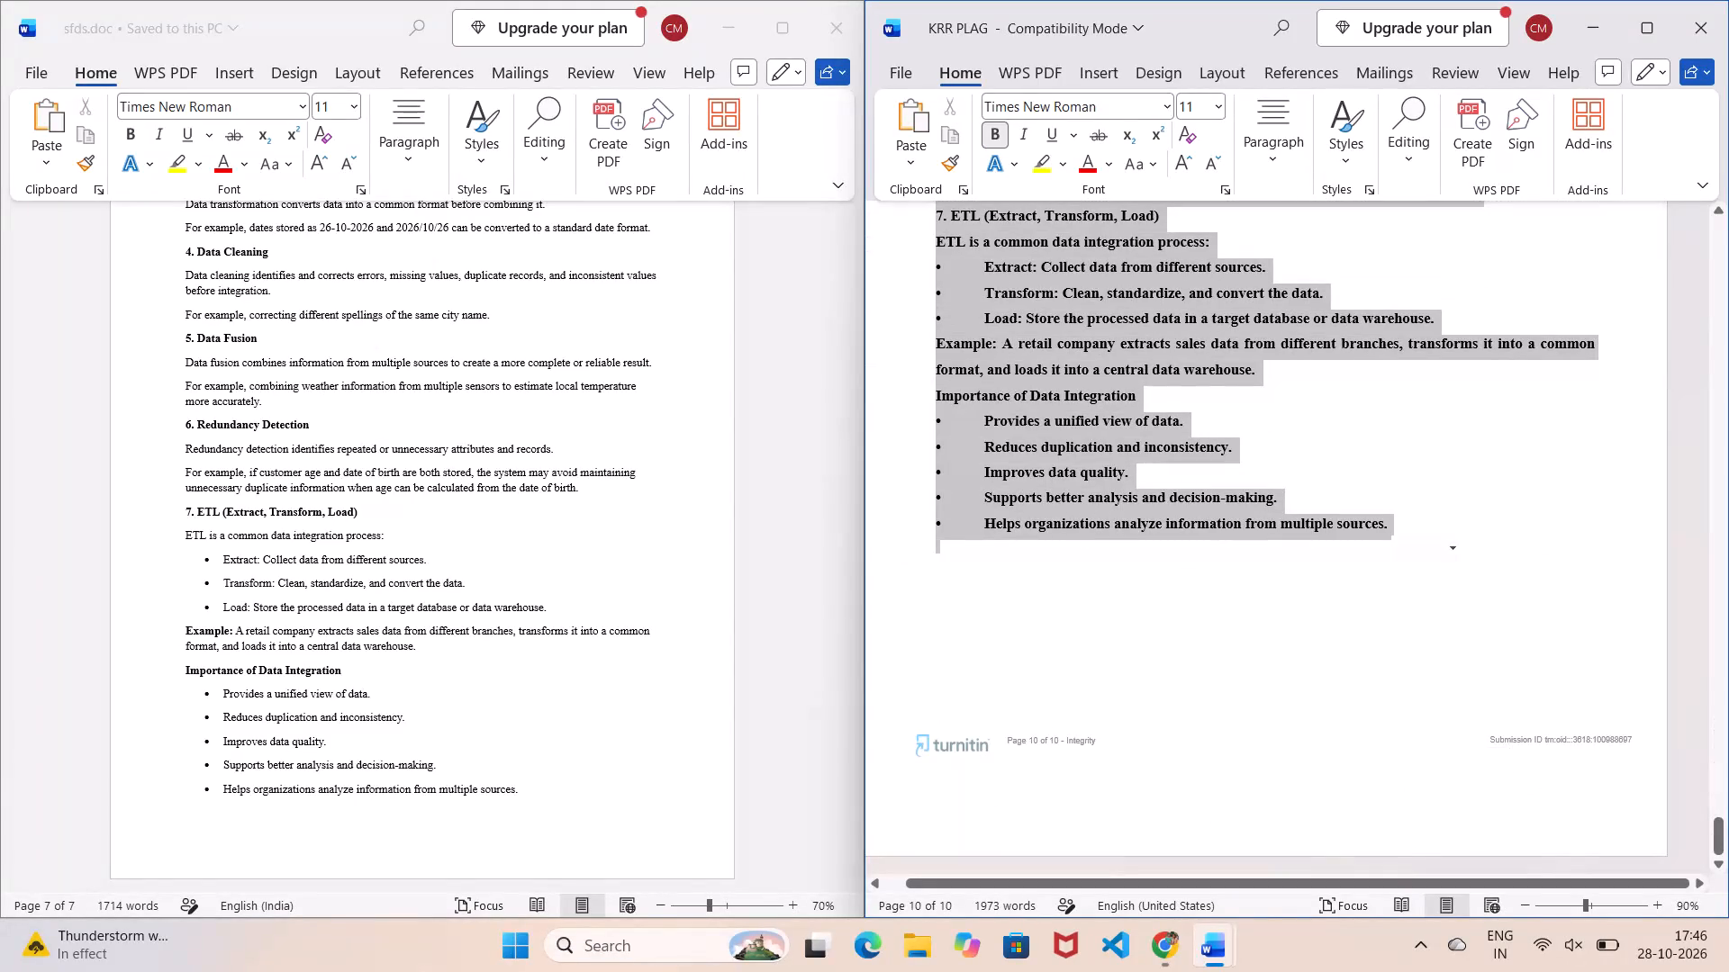
{"action": "left_click_drag", "start_coordinate": [1421, 564], "coordinate": [1392, 520]}
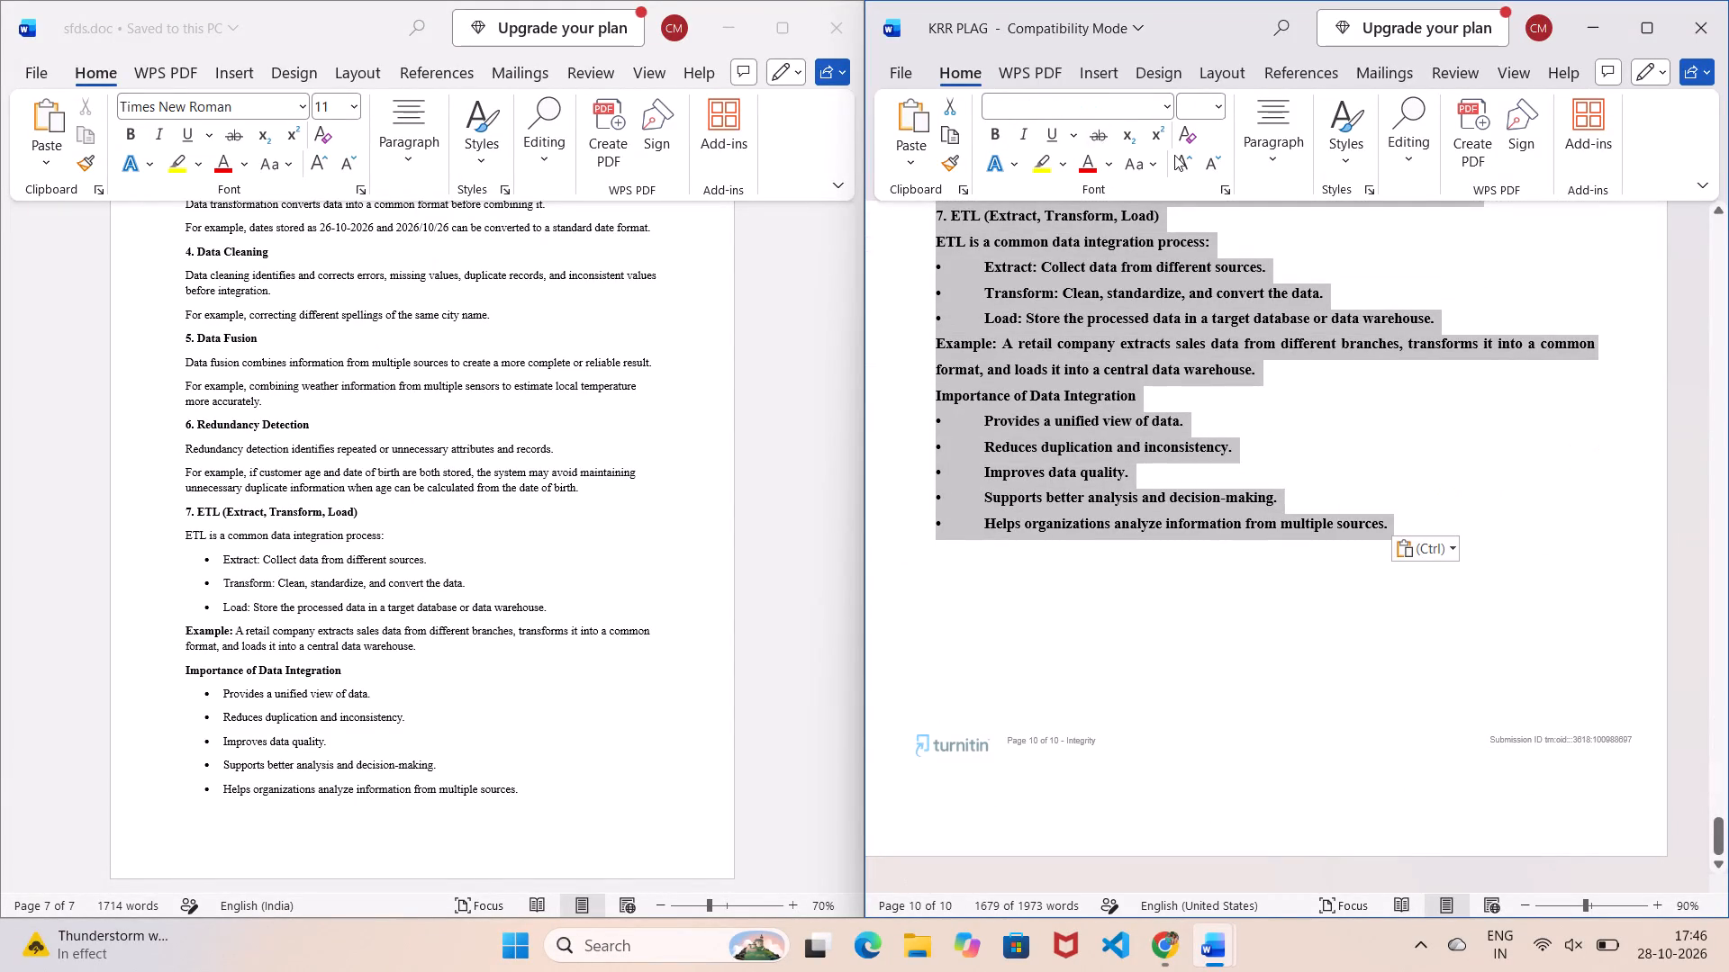
{"action": "left_click", "coordinate": [1161, 102]}
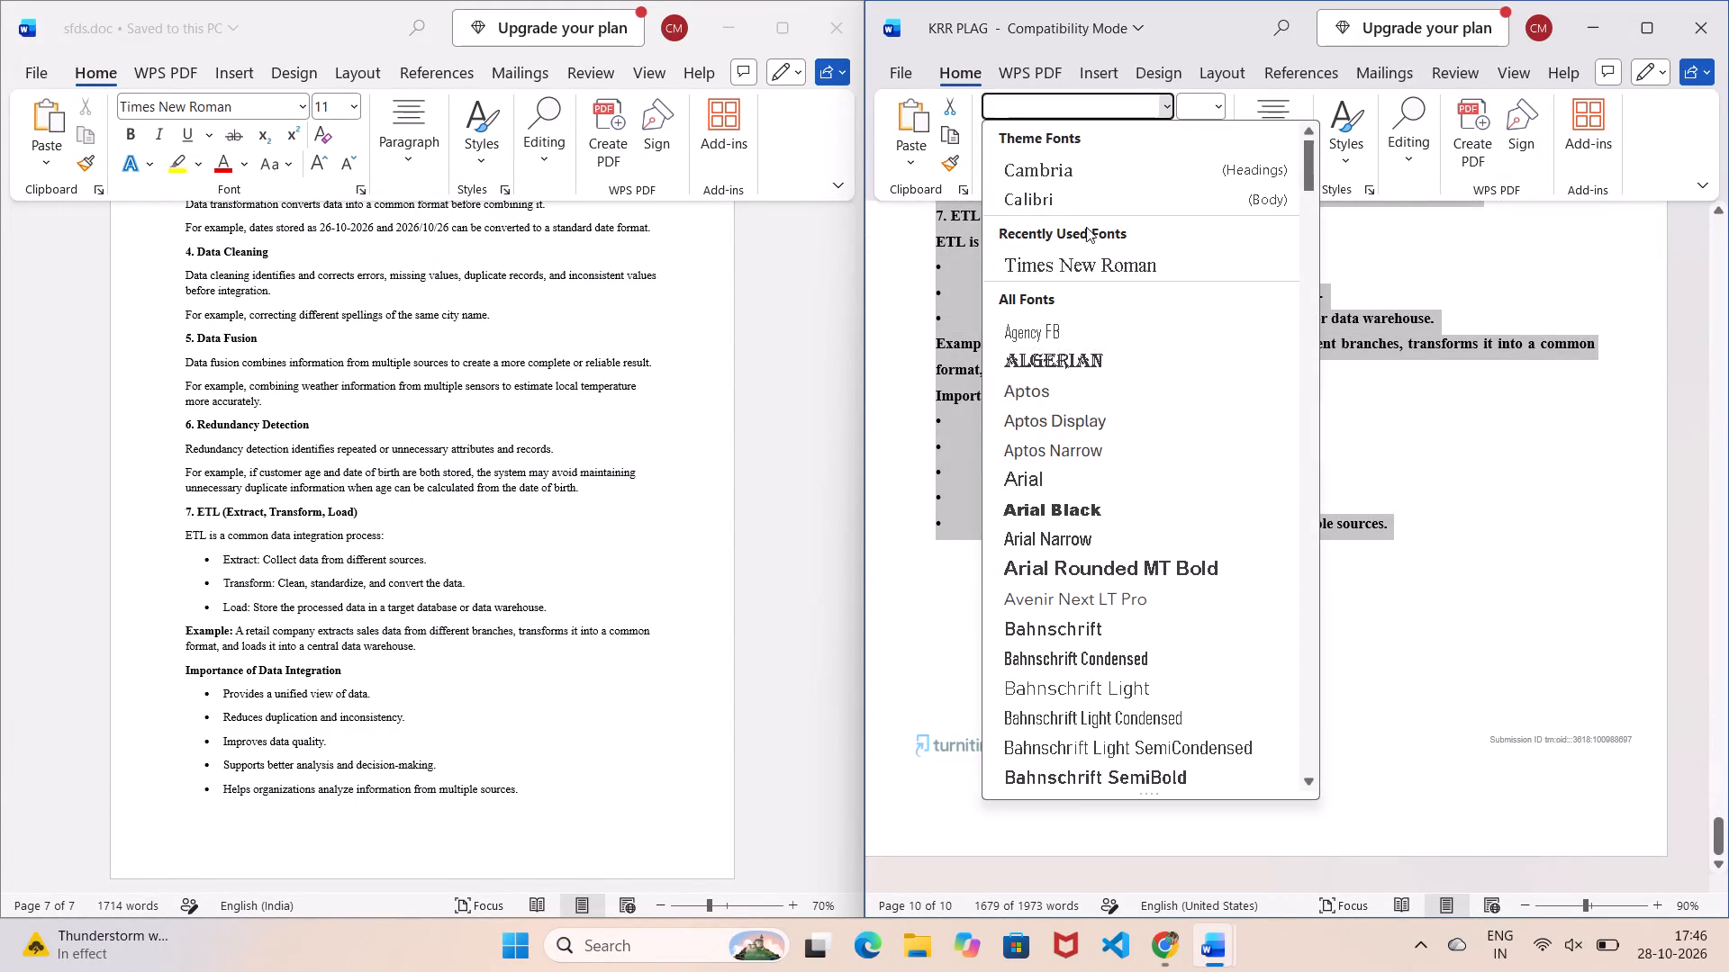
{"action": "left_click", "coordinate": [1059, 271]}
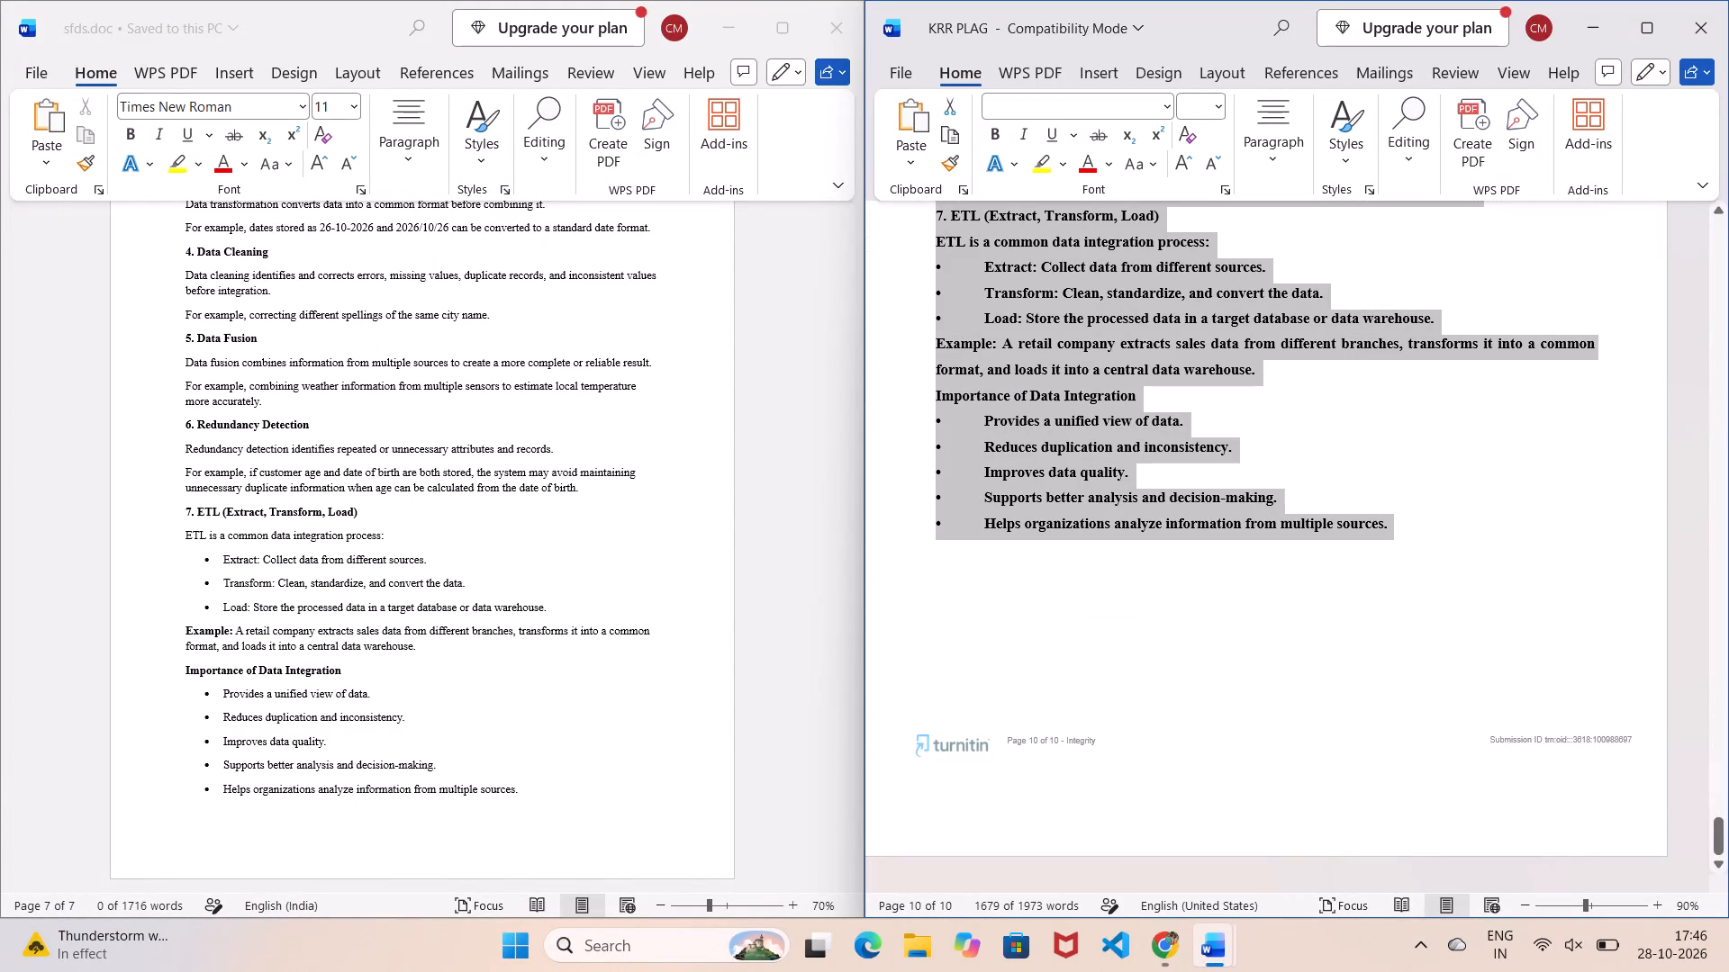
{"action": "left_click", "coordinate": [1191, 103]}
{"action": "type", "text": "11"}
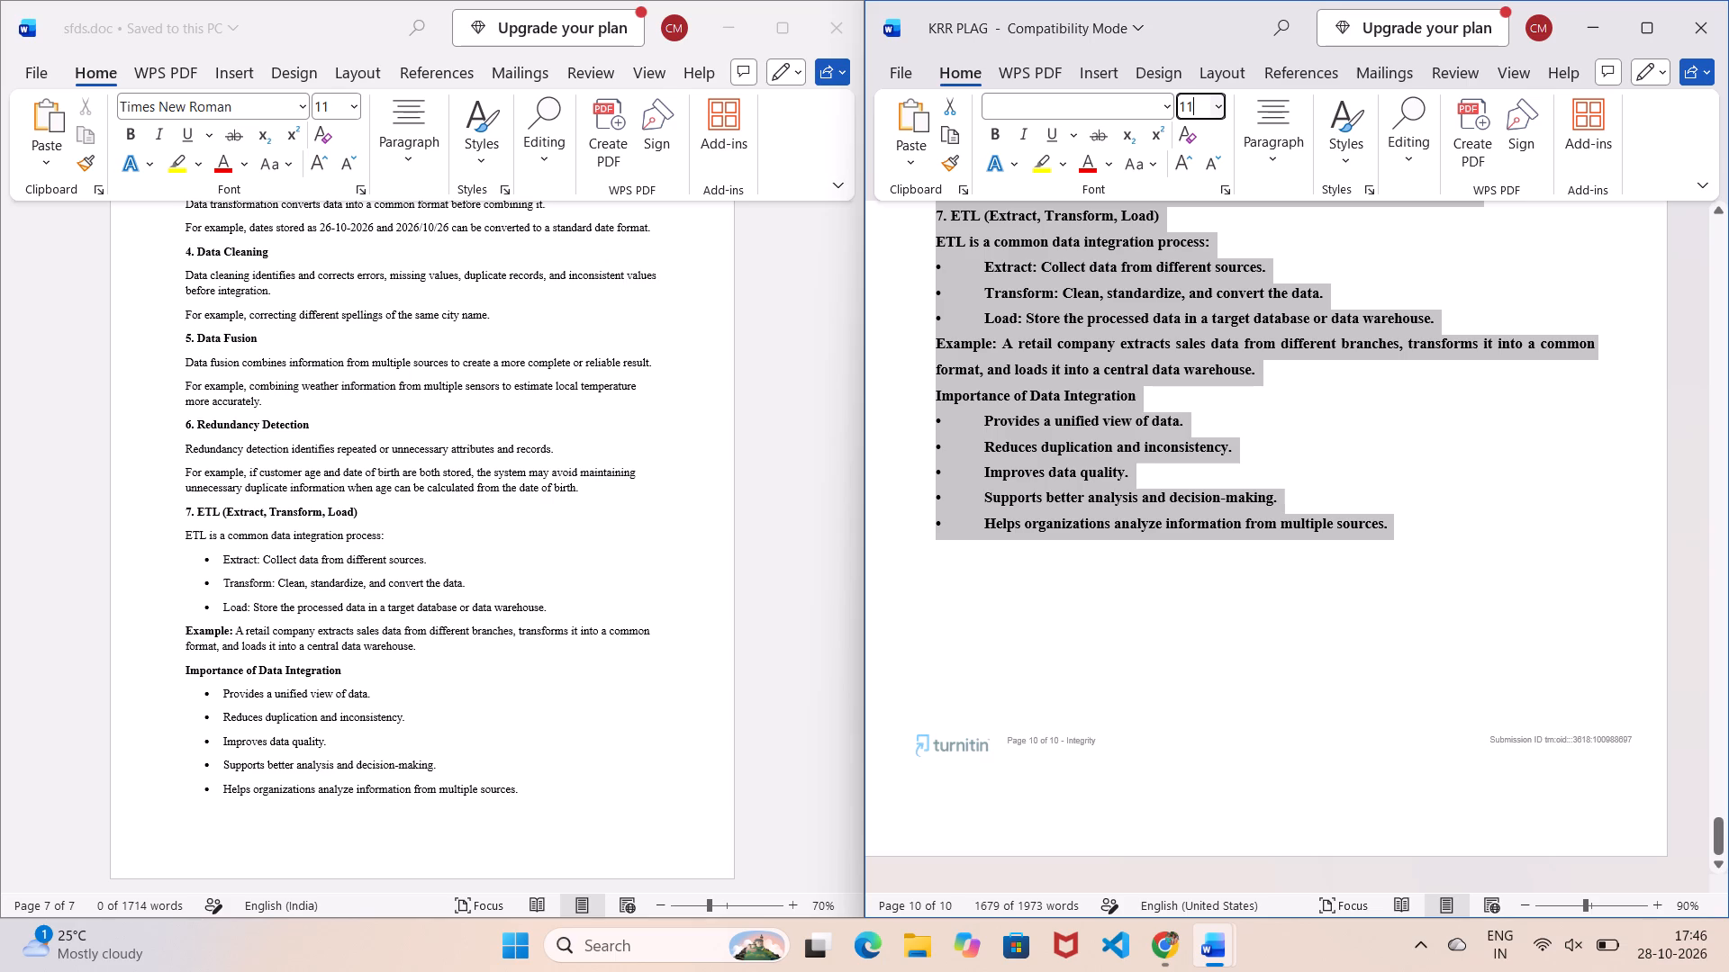
{"action": "key", "text": "Return"}
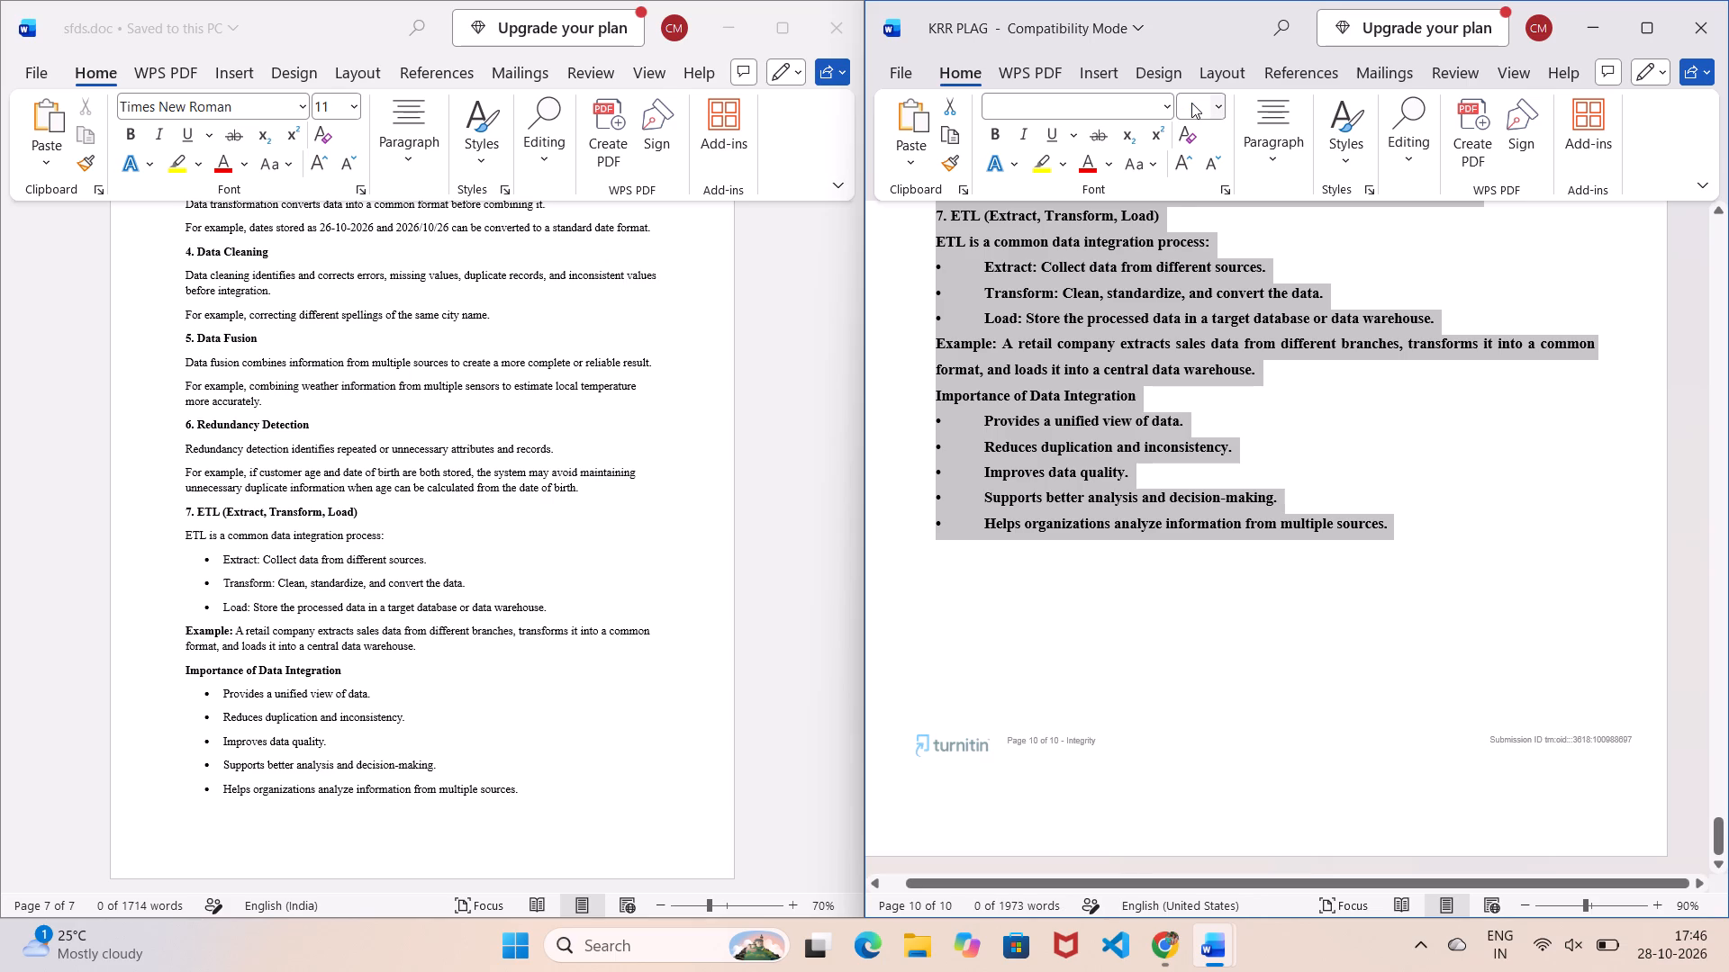
Set the line spacing of the selected KRR PLAG body text to 1.5.
{"action": "left_click", "coordinate": [1271, 165]}
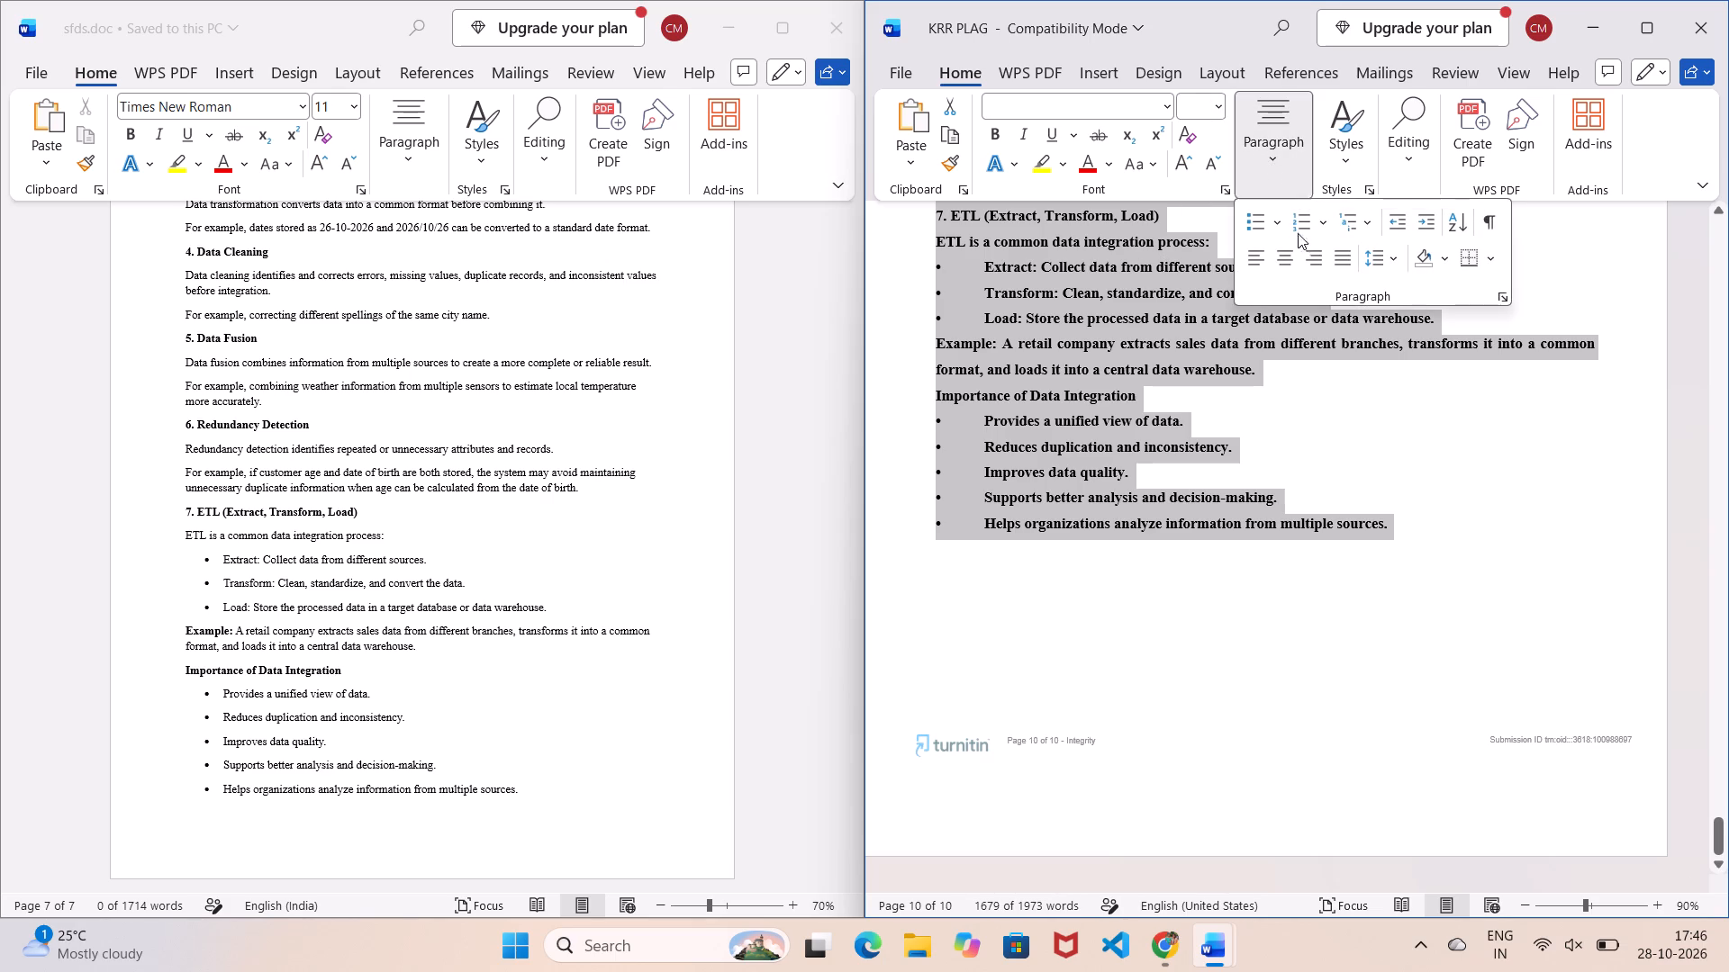
{"action": "left_click", "coordinate": [1389, 261]}
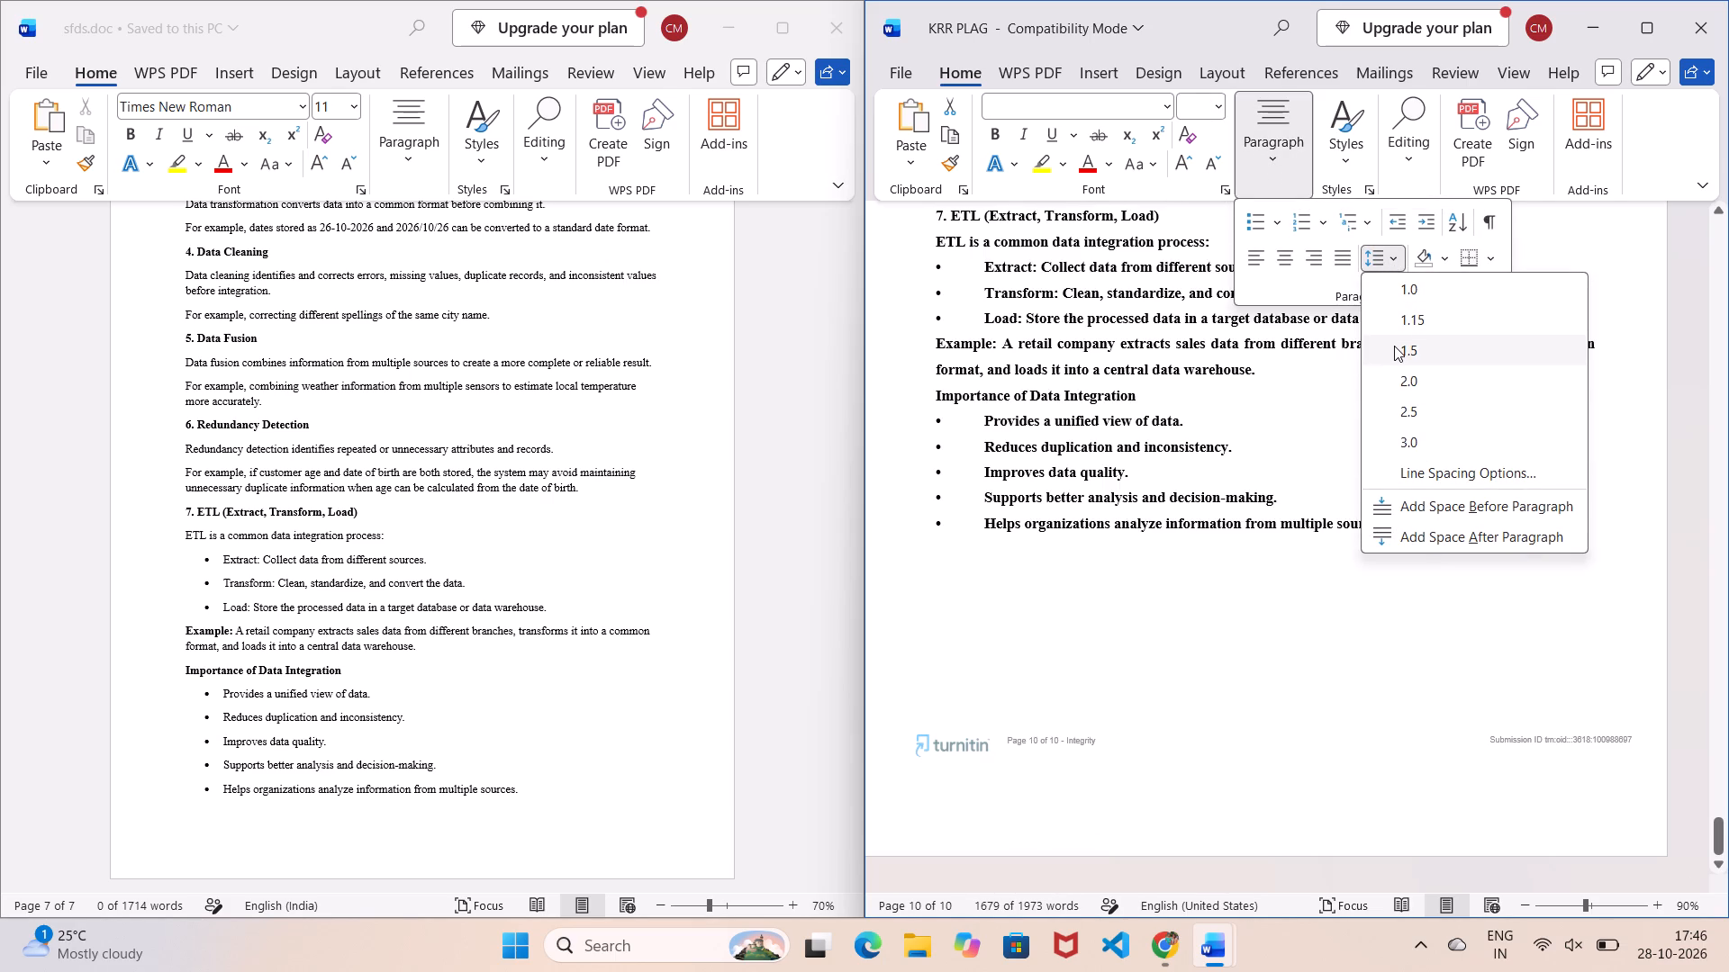
{"action": "left_click", "coordinate": [1394, 346]}
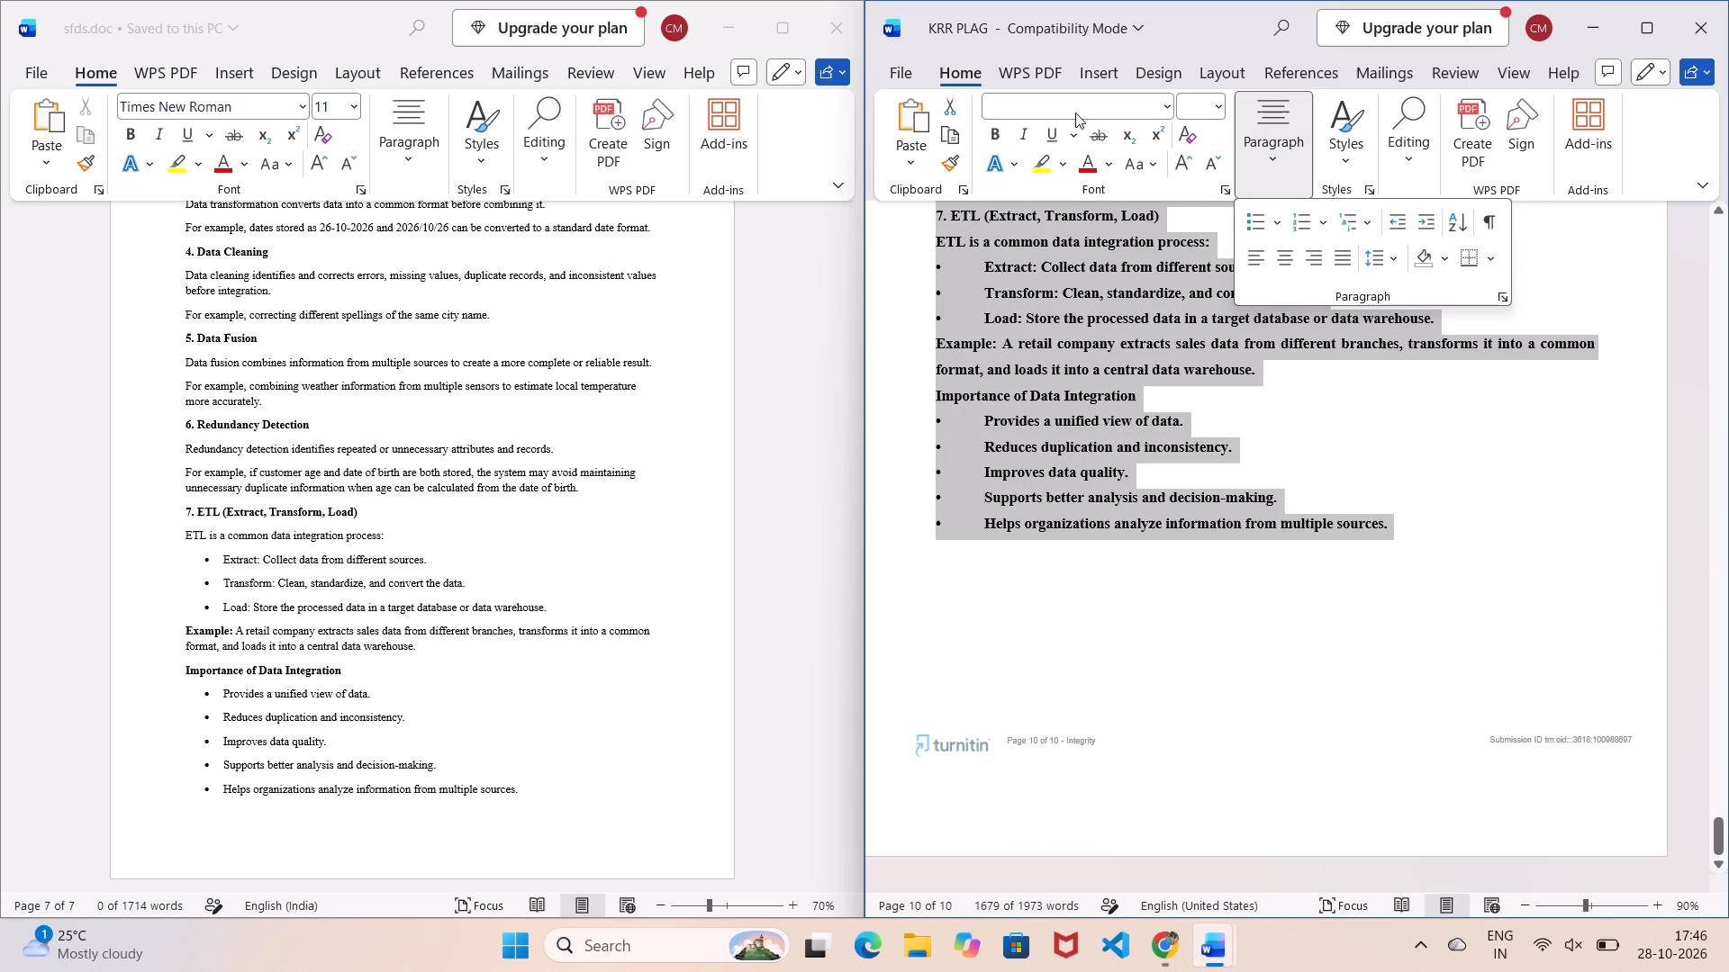
Remove the bold formatting from all of the selected KRR PLAG body text.
{"action": "left_click", "coordinate": [988, 131]}
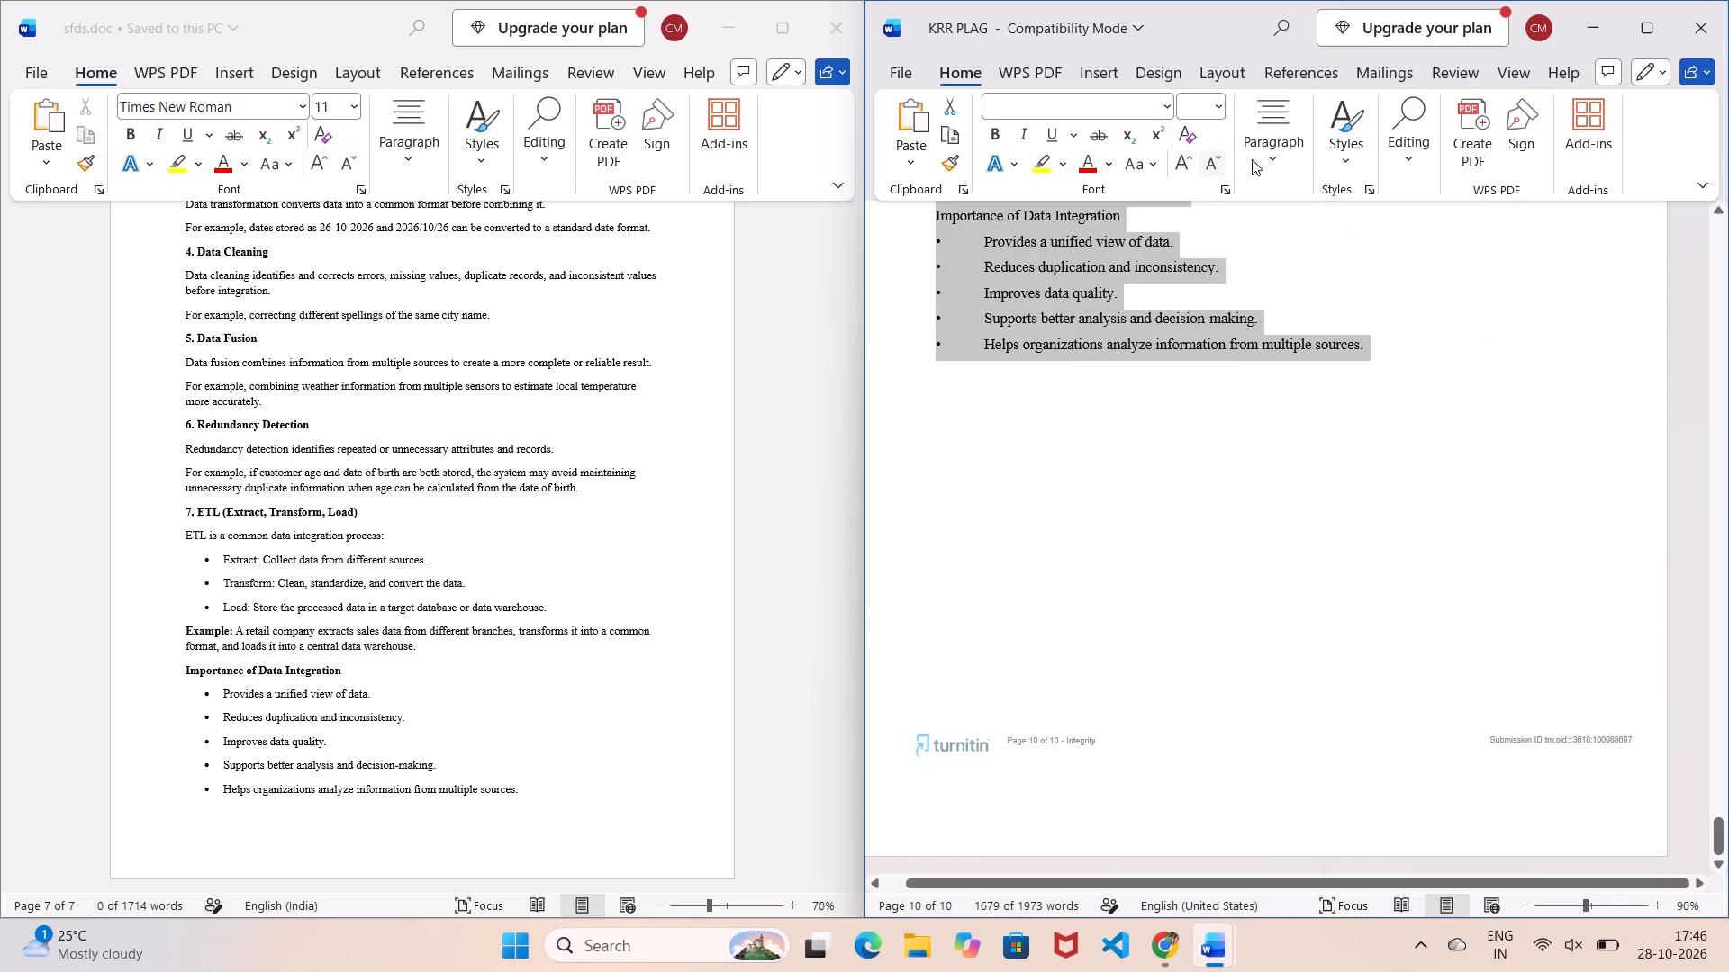
Justify the selected KRR PLAG body text and deselect it.
{"action": "left_click", "coordinate": [1261, 166]}
{"action": "left_click", "coordinate": [1341, 260]}
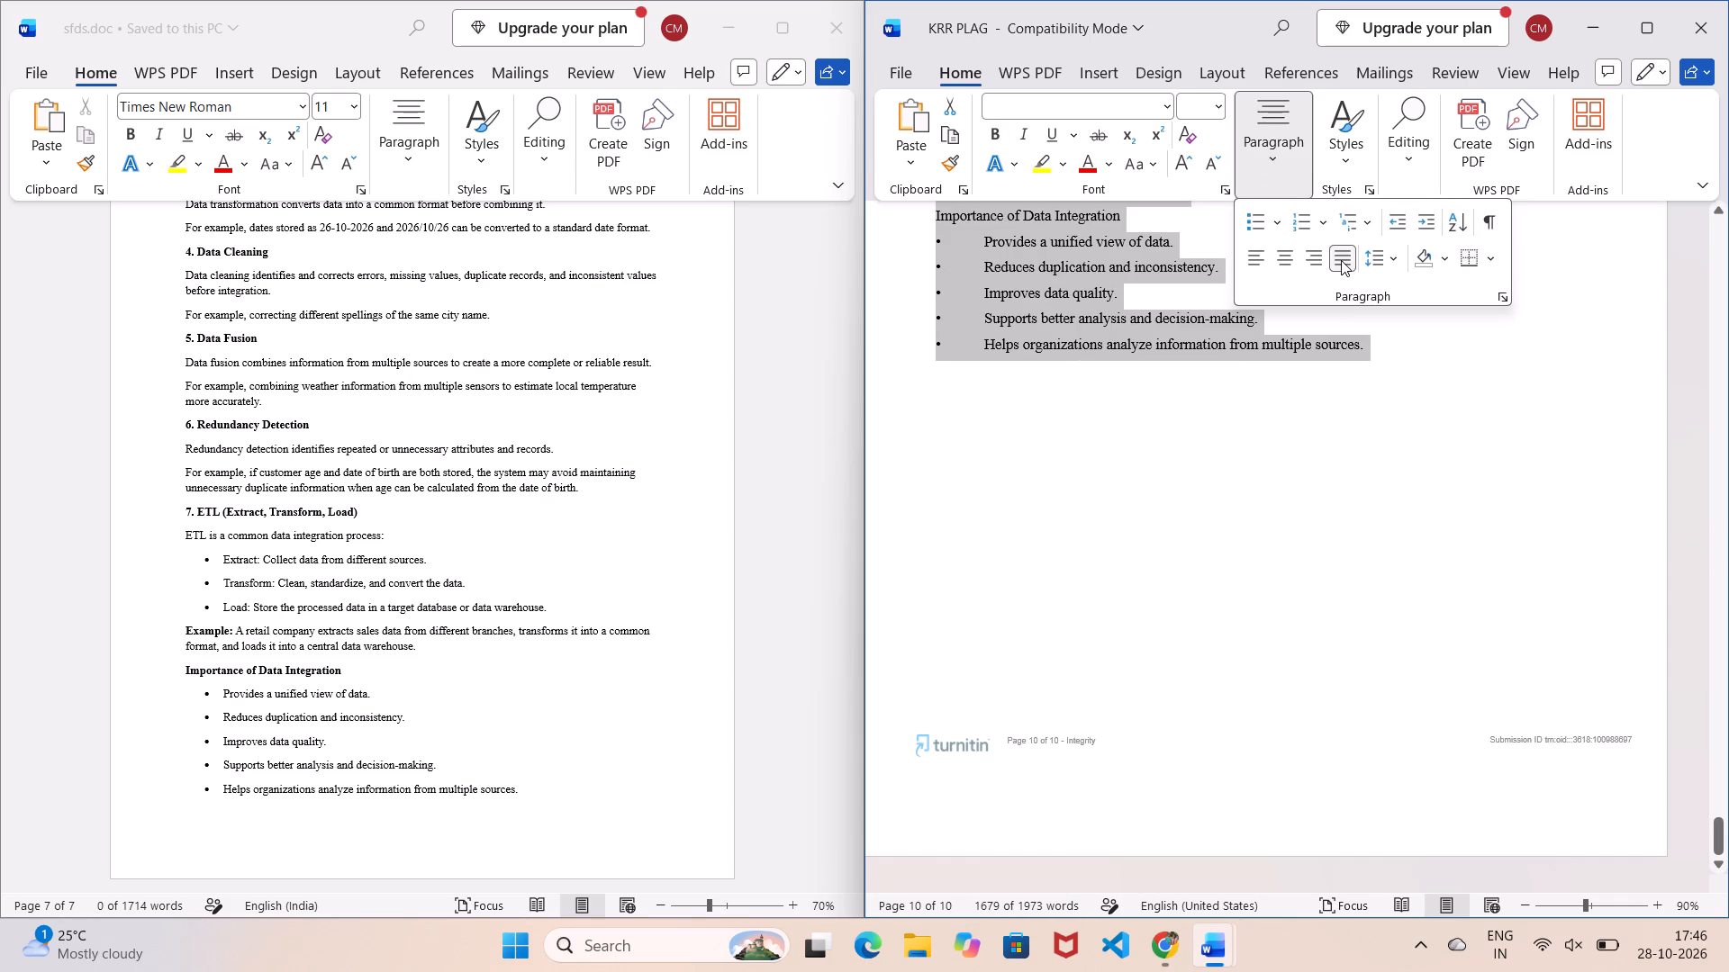
{"action": "left_click", "coordinate": [1233, 477]}
{"action": "left_click", "coordinate": [1233, 477]}
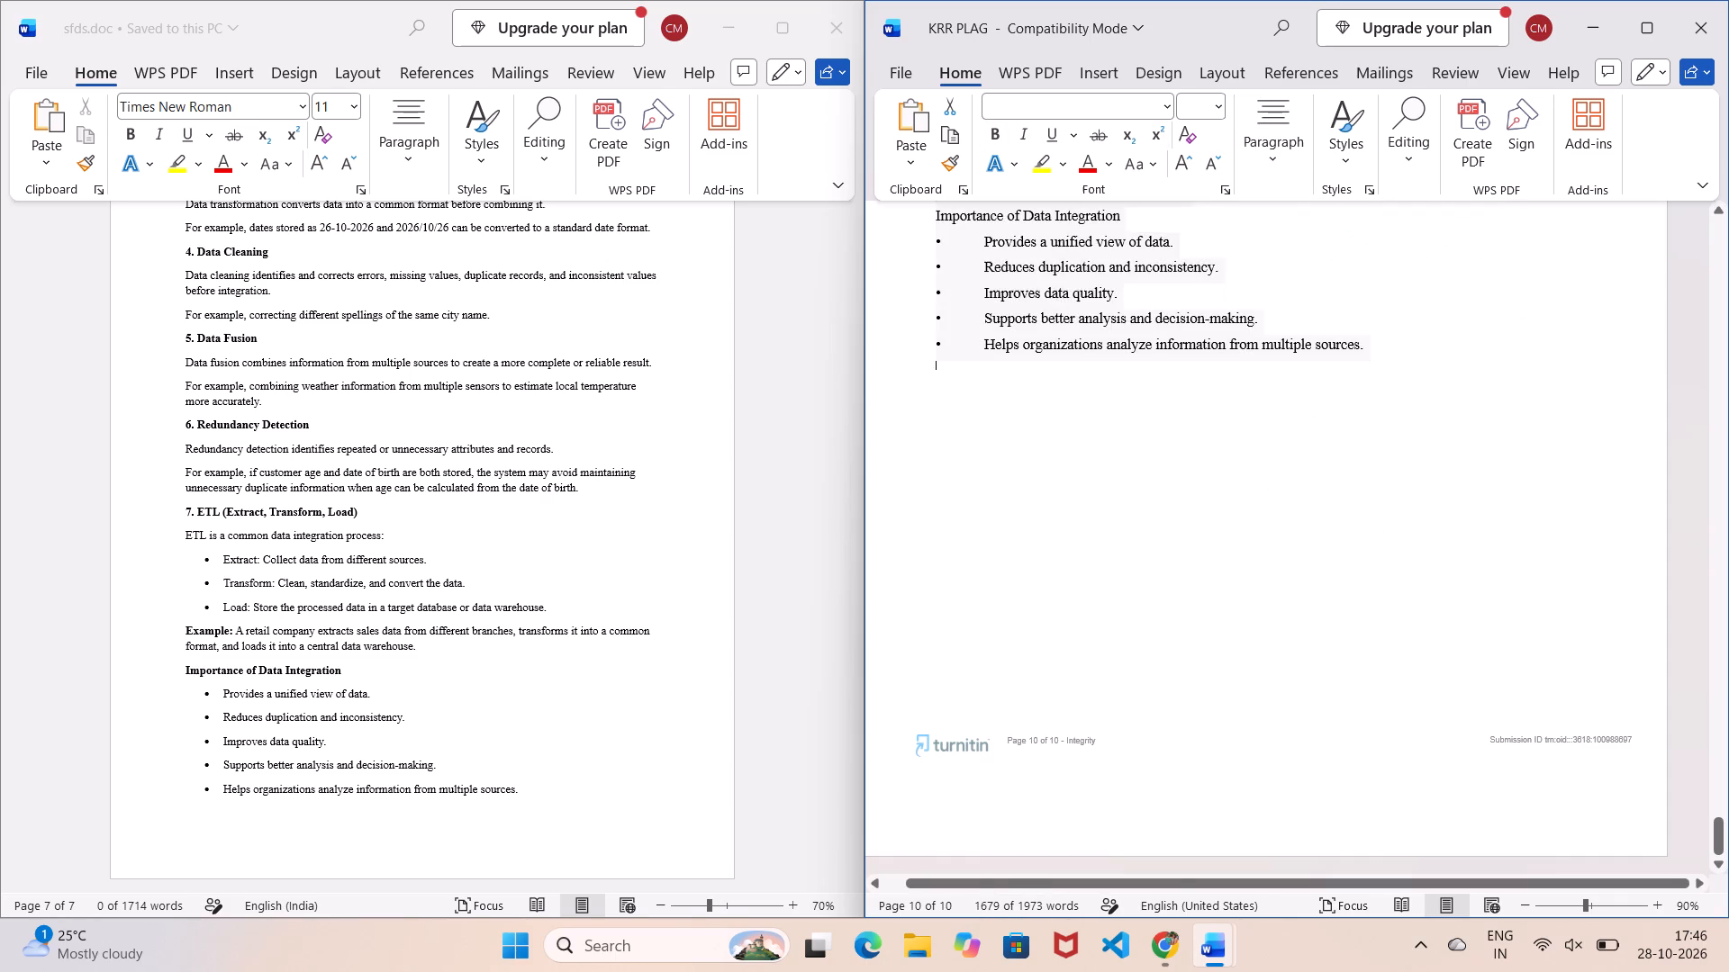
Make the question 1 heading, "1. Enlist the types of data models. Explain each.", bold in KRR PLAG.
{"action": "scroll", "coordinate": [1233, 477], "scroll_direction": "up", "scroll_amount": 13}
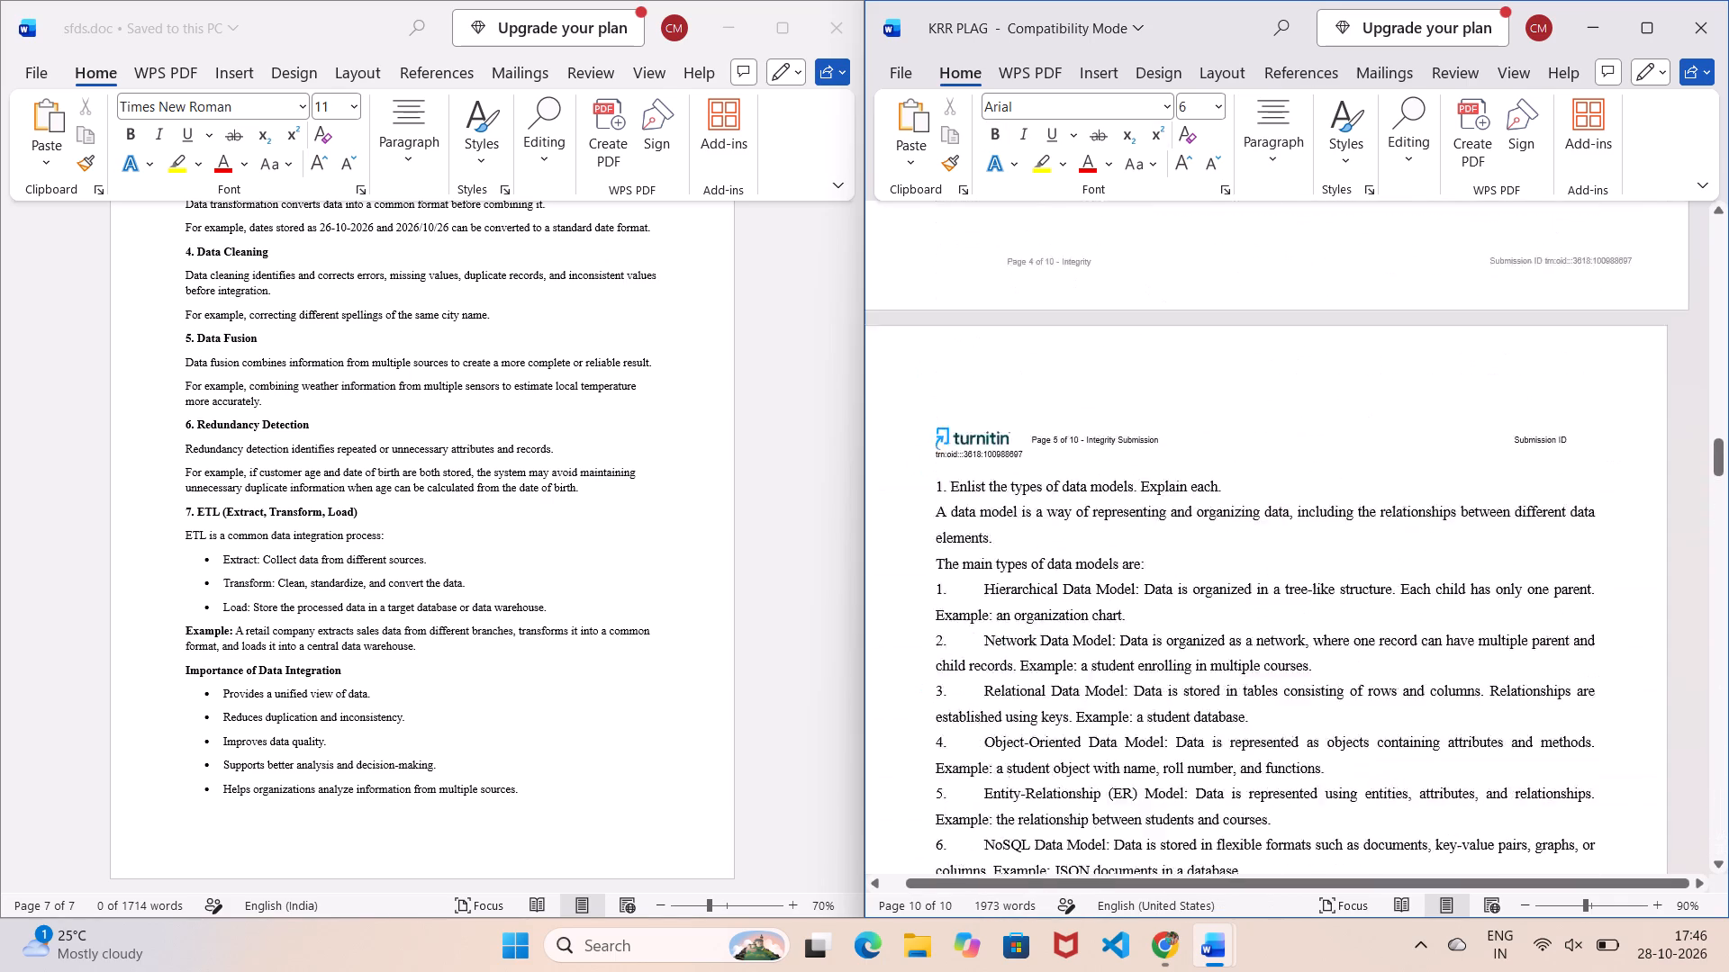
{"action": "scroll", "coordinate": [1233, 477], "scroll_direction": "up", "scroll_amount": 3}
{"action": "scroll", "coordinate": [1233, 477], "scroll_direction": "down", "scroll_amount": 2}
{"action": "scroll", "coordinate": [1226, 667], "scroll_direction": "down", "scroll_amount": 3}
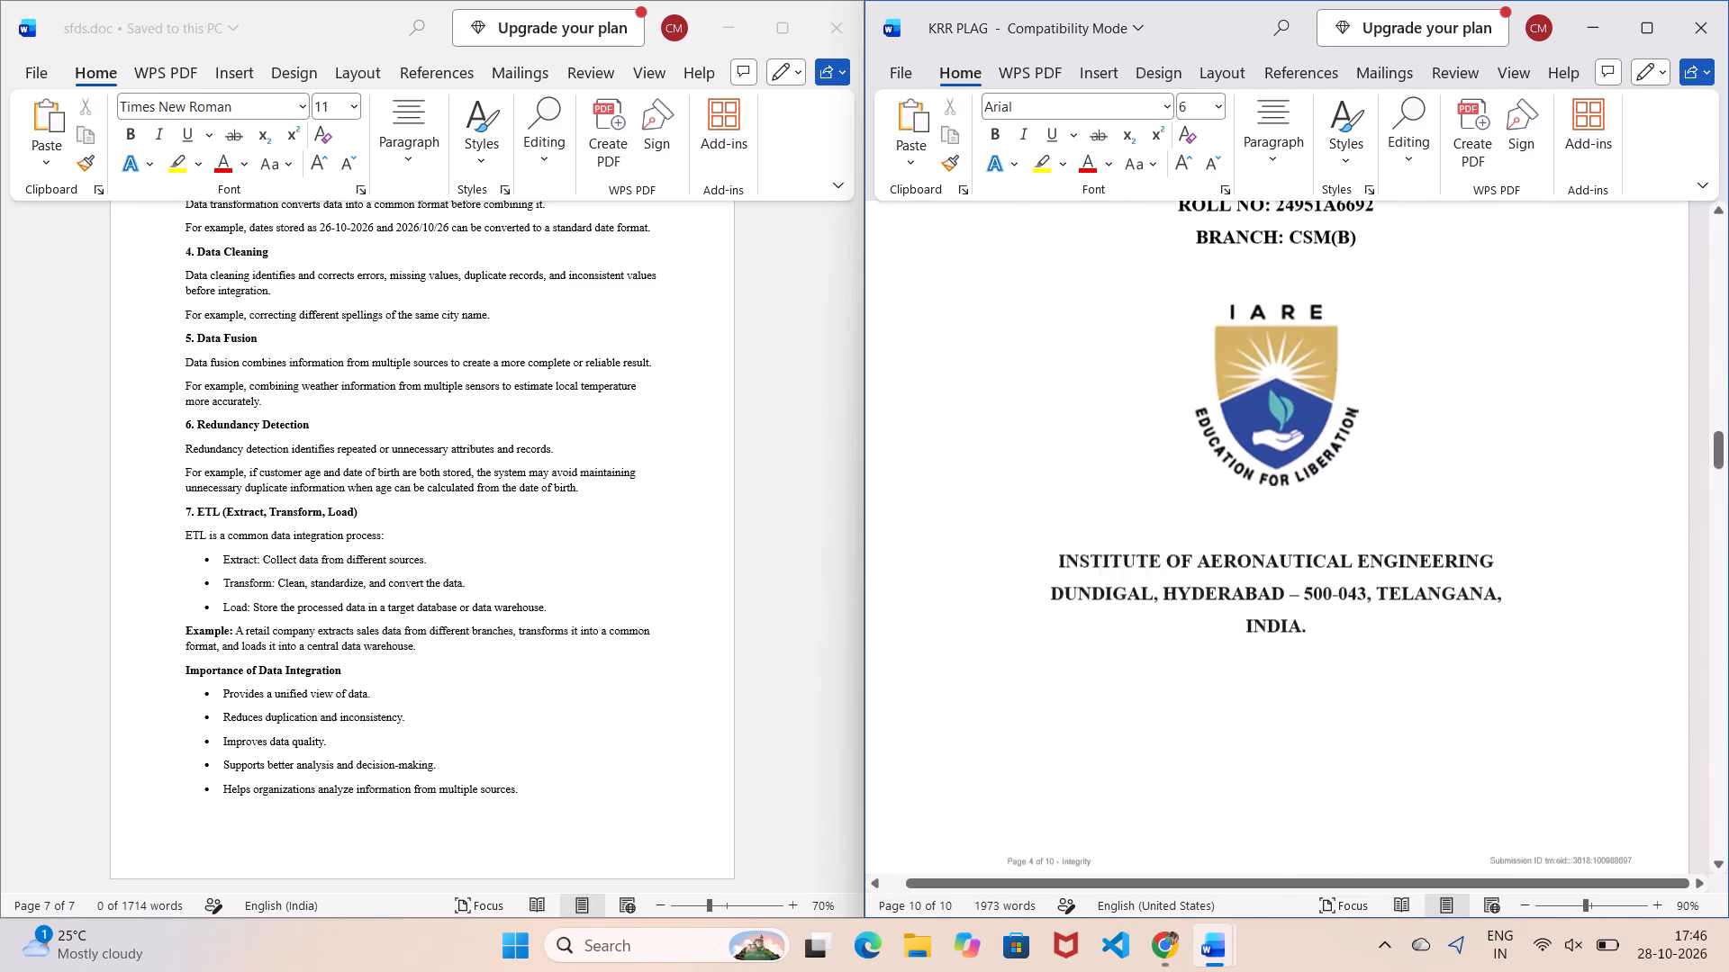
{"action": "scroll", "coordinate": [1226, 667], "scroll_direction": "down", "scroll_amount": 2}
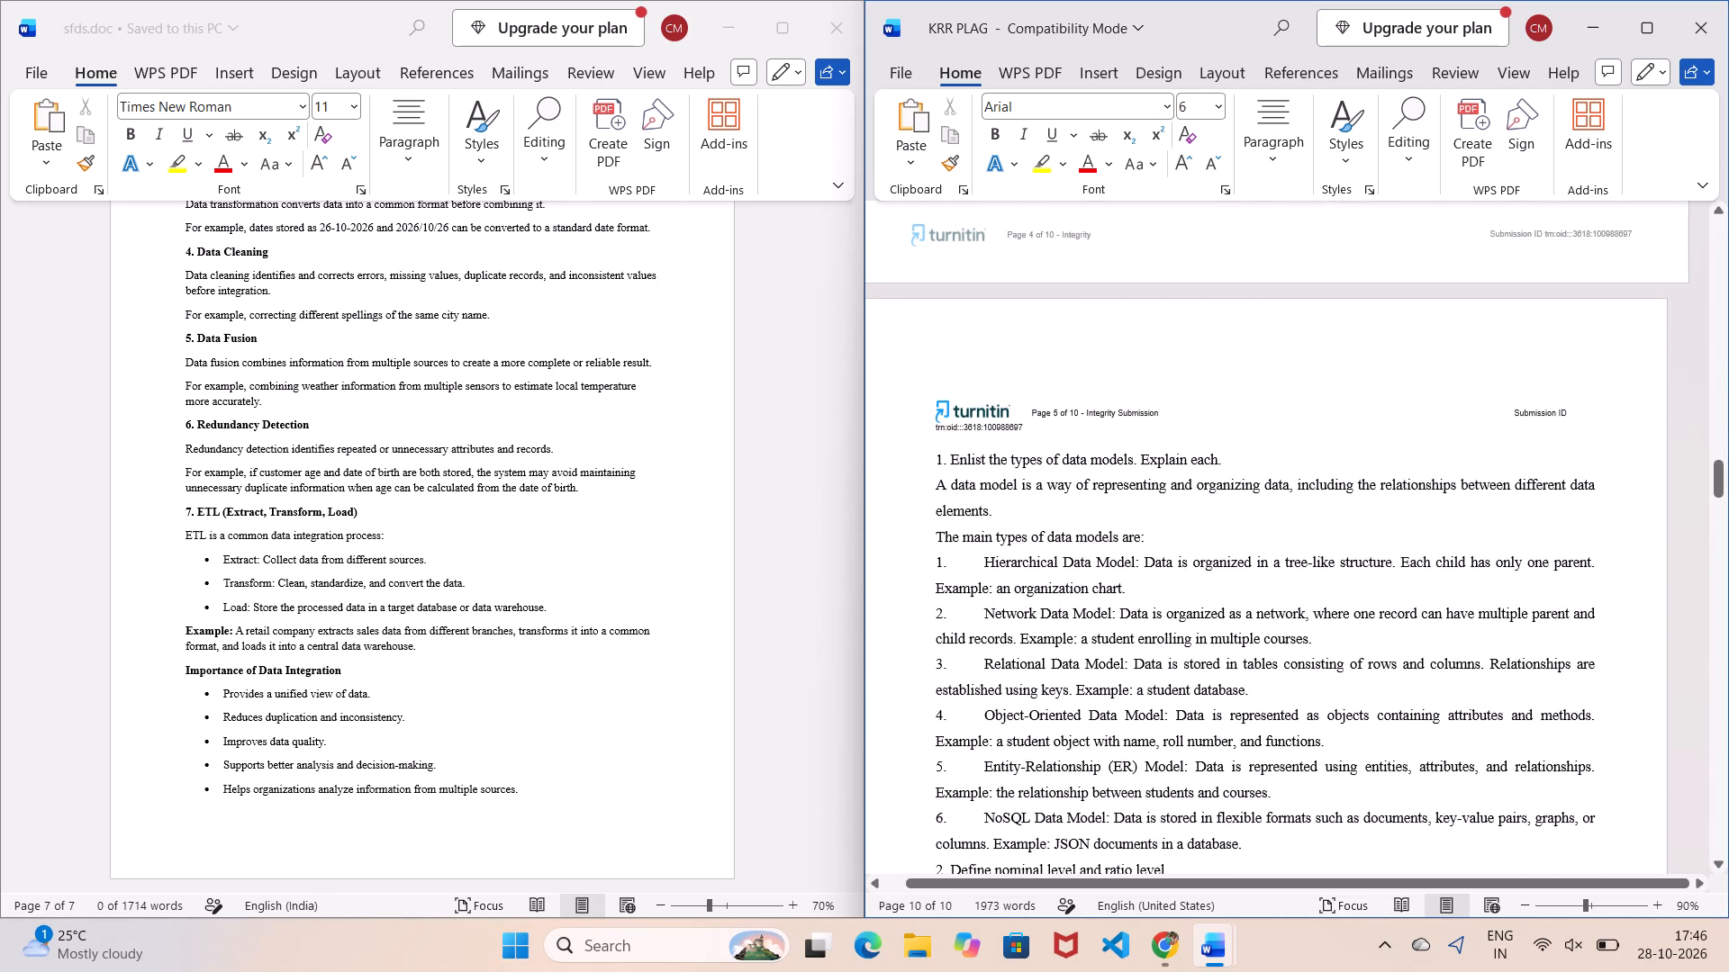
{"action": "left_click_drag", "start_coordinate": [1224, 458], "coordinate": [917, 454]}
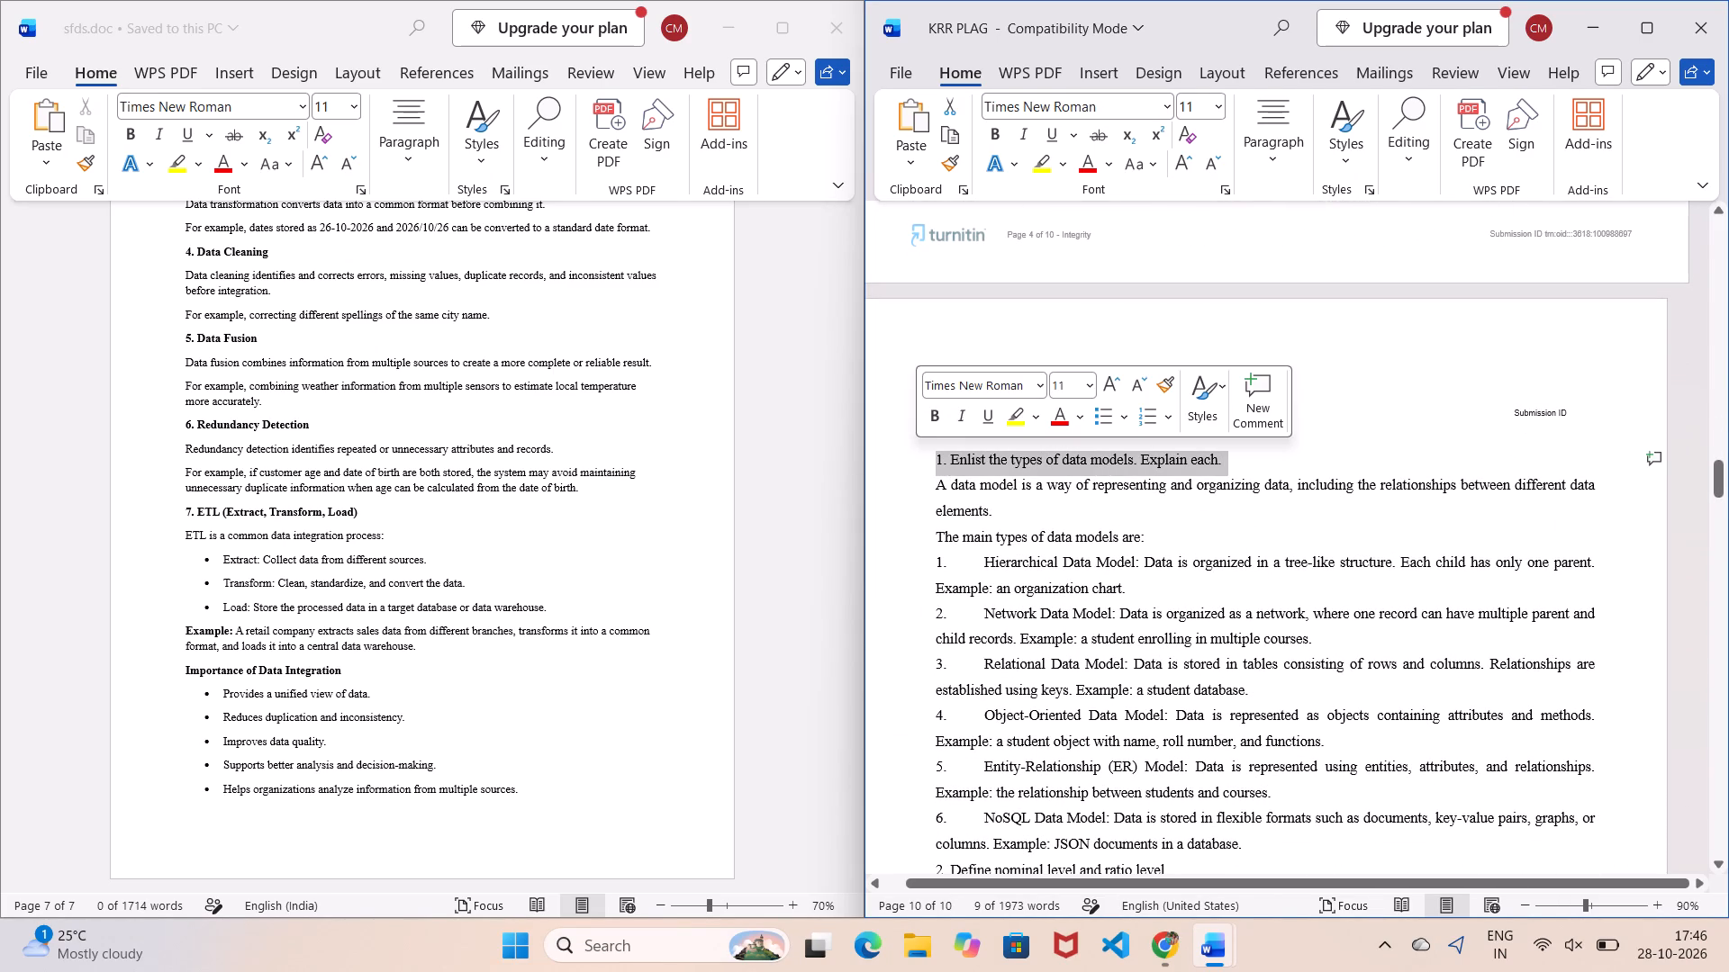
{"action": "left_click", "coordinate": [936, 417]}
{"action": "left_click", "coordinate": [1045, 508]}
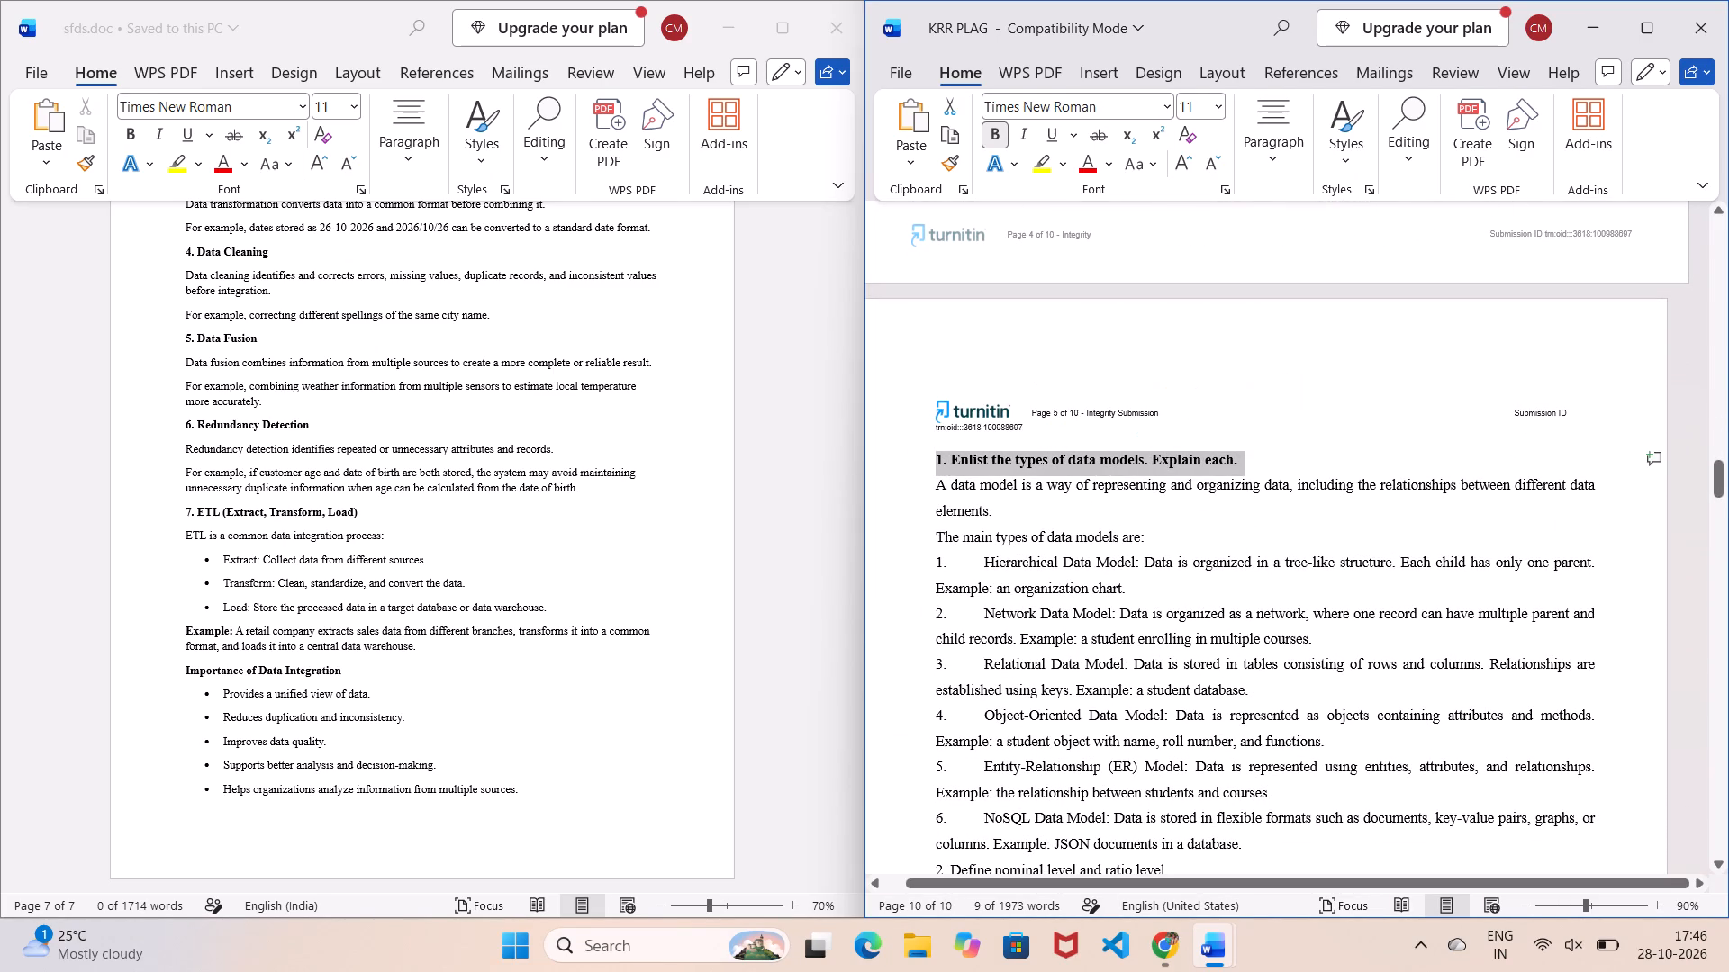
Delete the gap between the number and the text in the Hierarchical, Network and Relational Data Model items under question 1.
{"action": "left_click", "coordinate": [982, 558]}
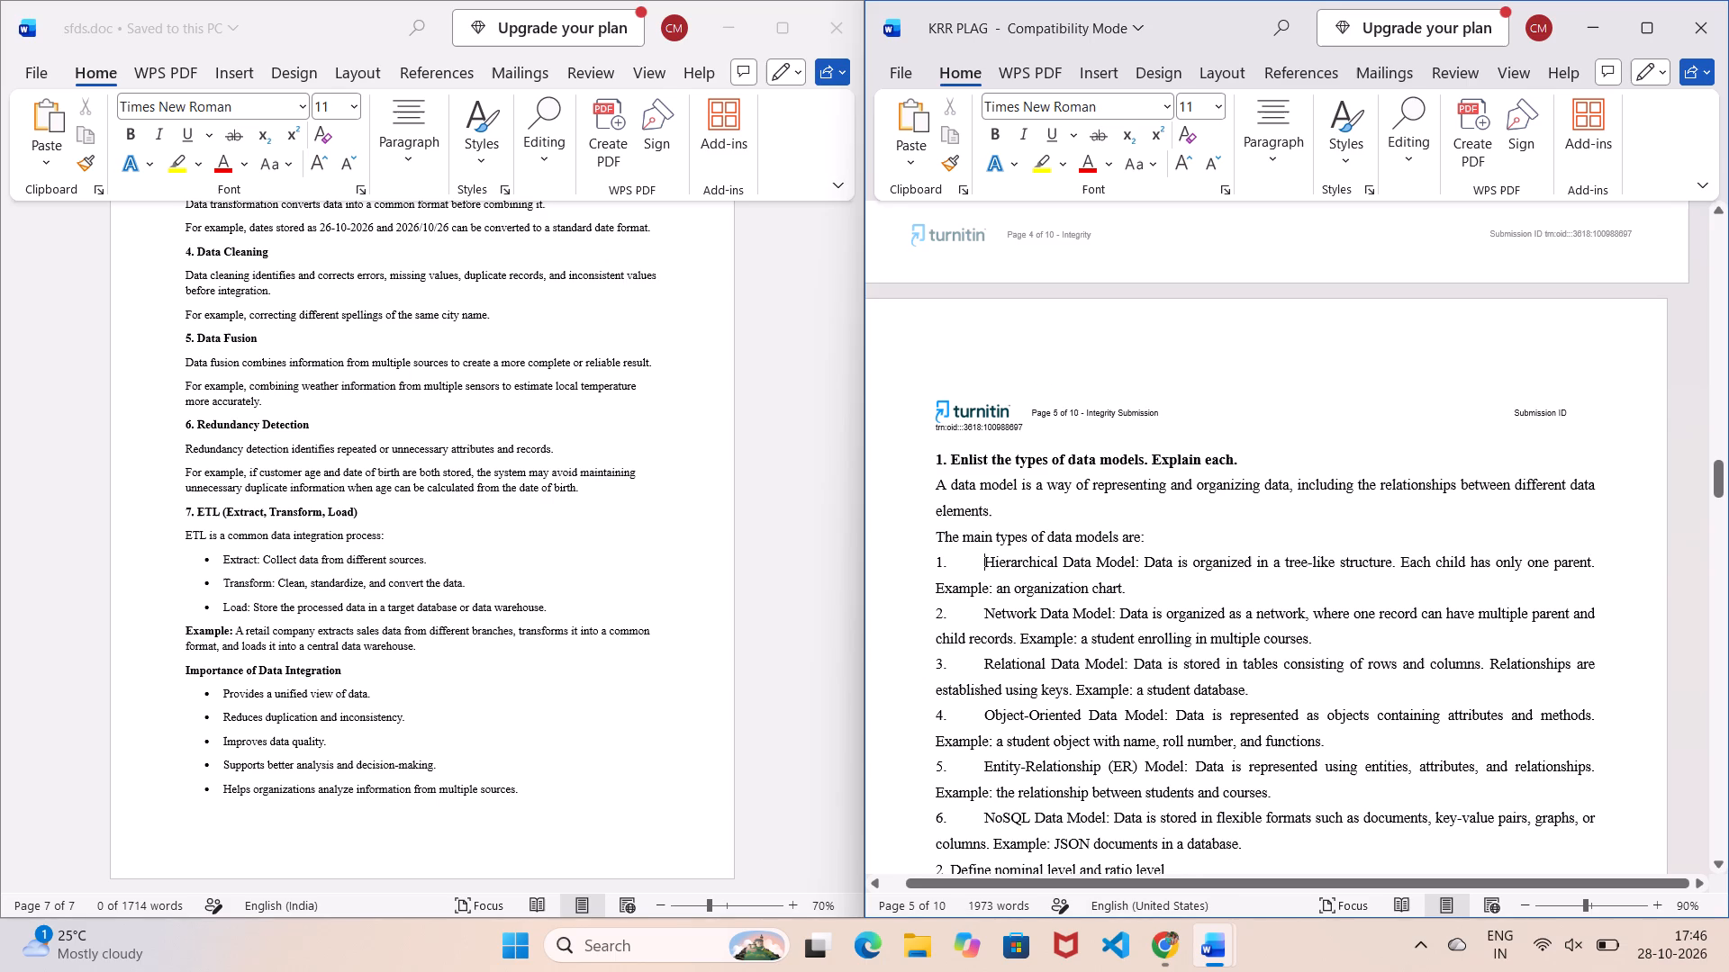
{"action": "scroll", "coordinate": [982, 558], "scroll_direction": "down", "scroll_amount": 2}
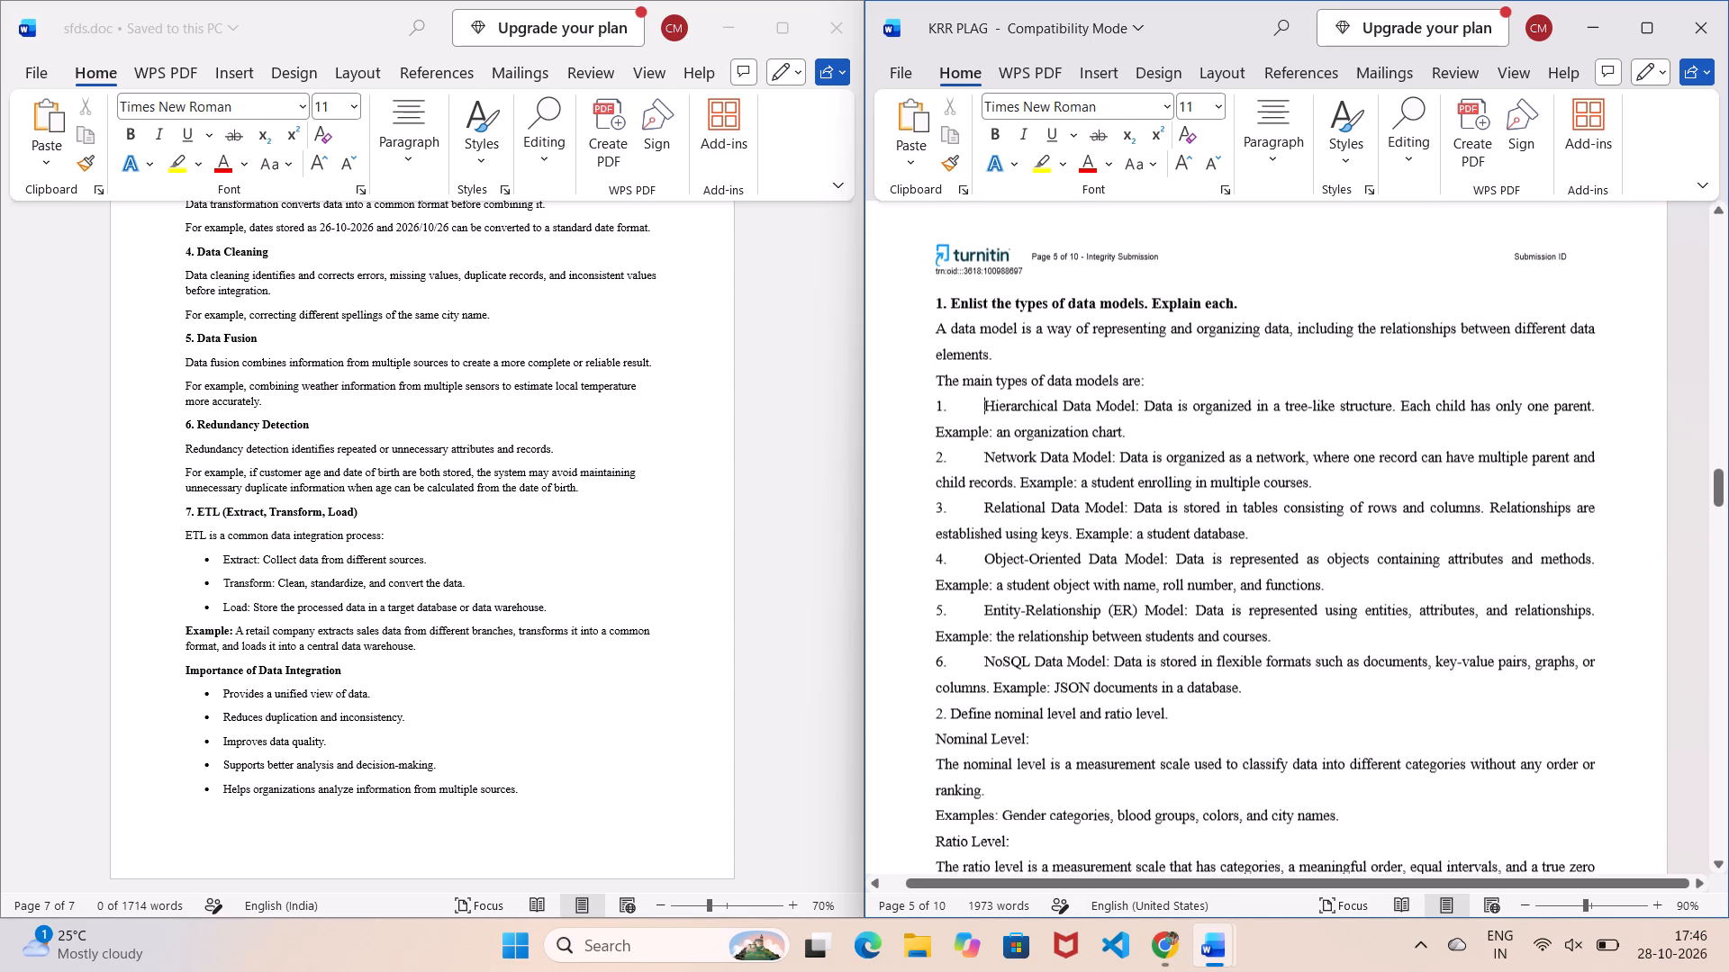
{"action": "key", "text": "BackSpace"}
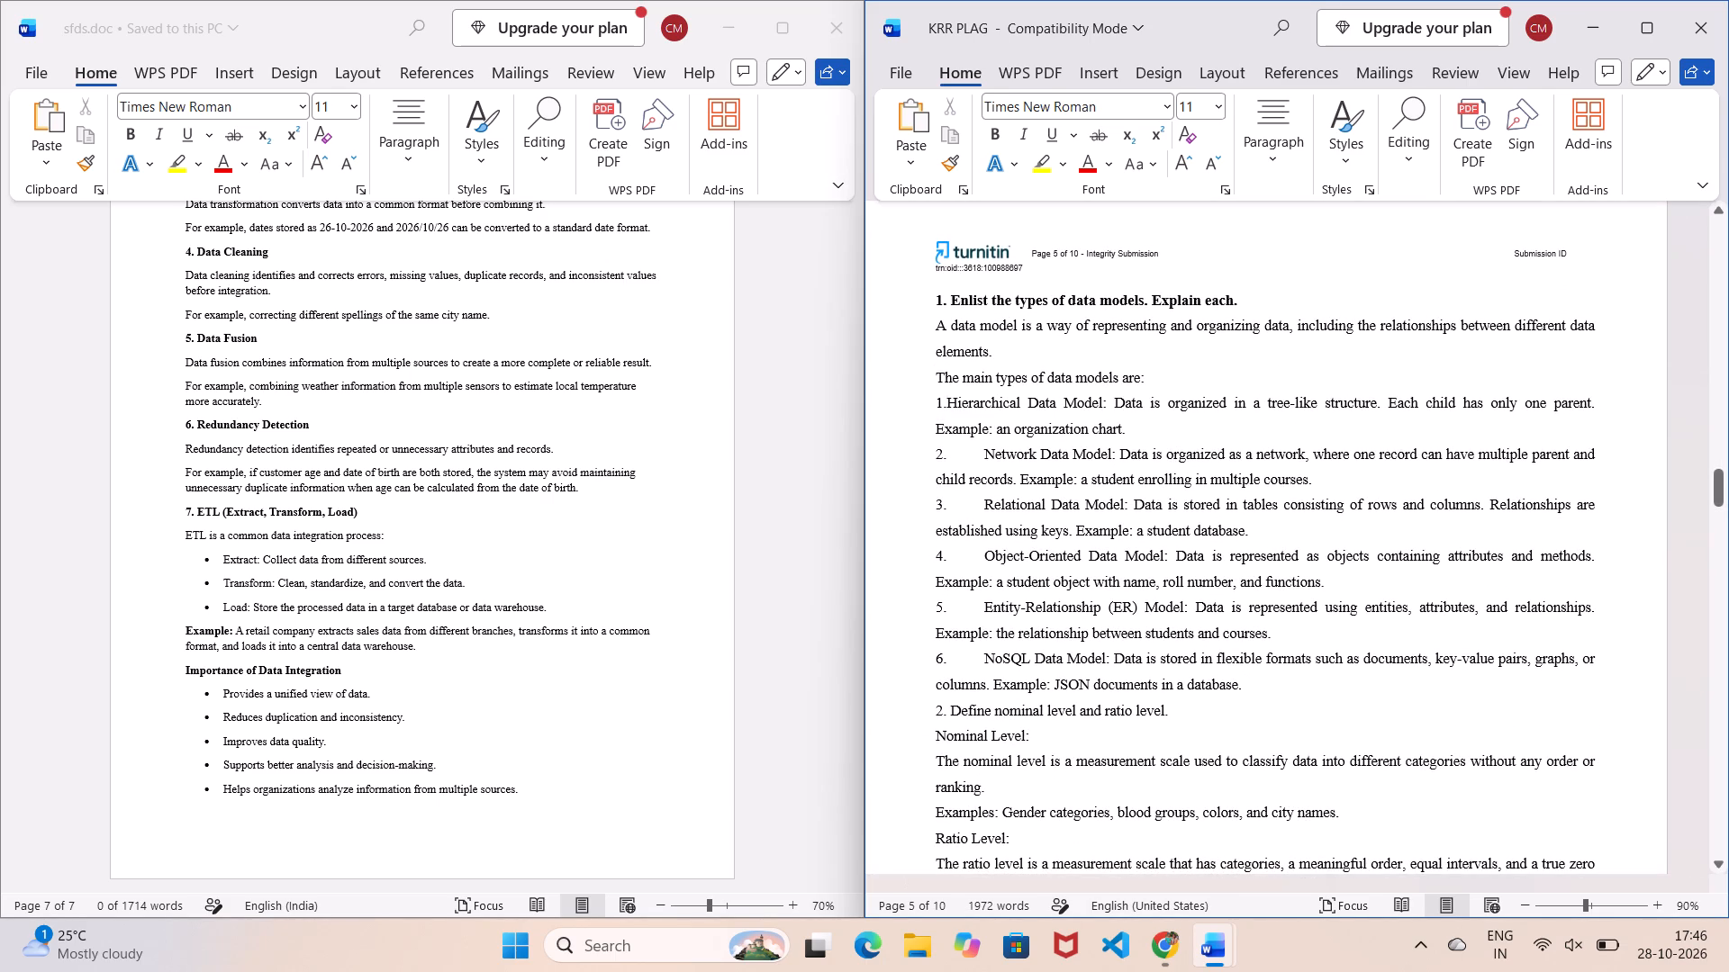
{"action": "left_click", "coordinate": [983, 453]}
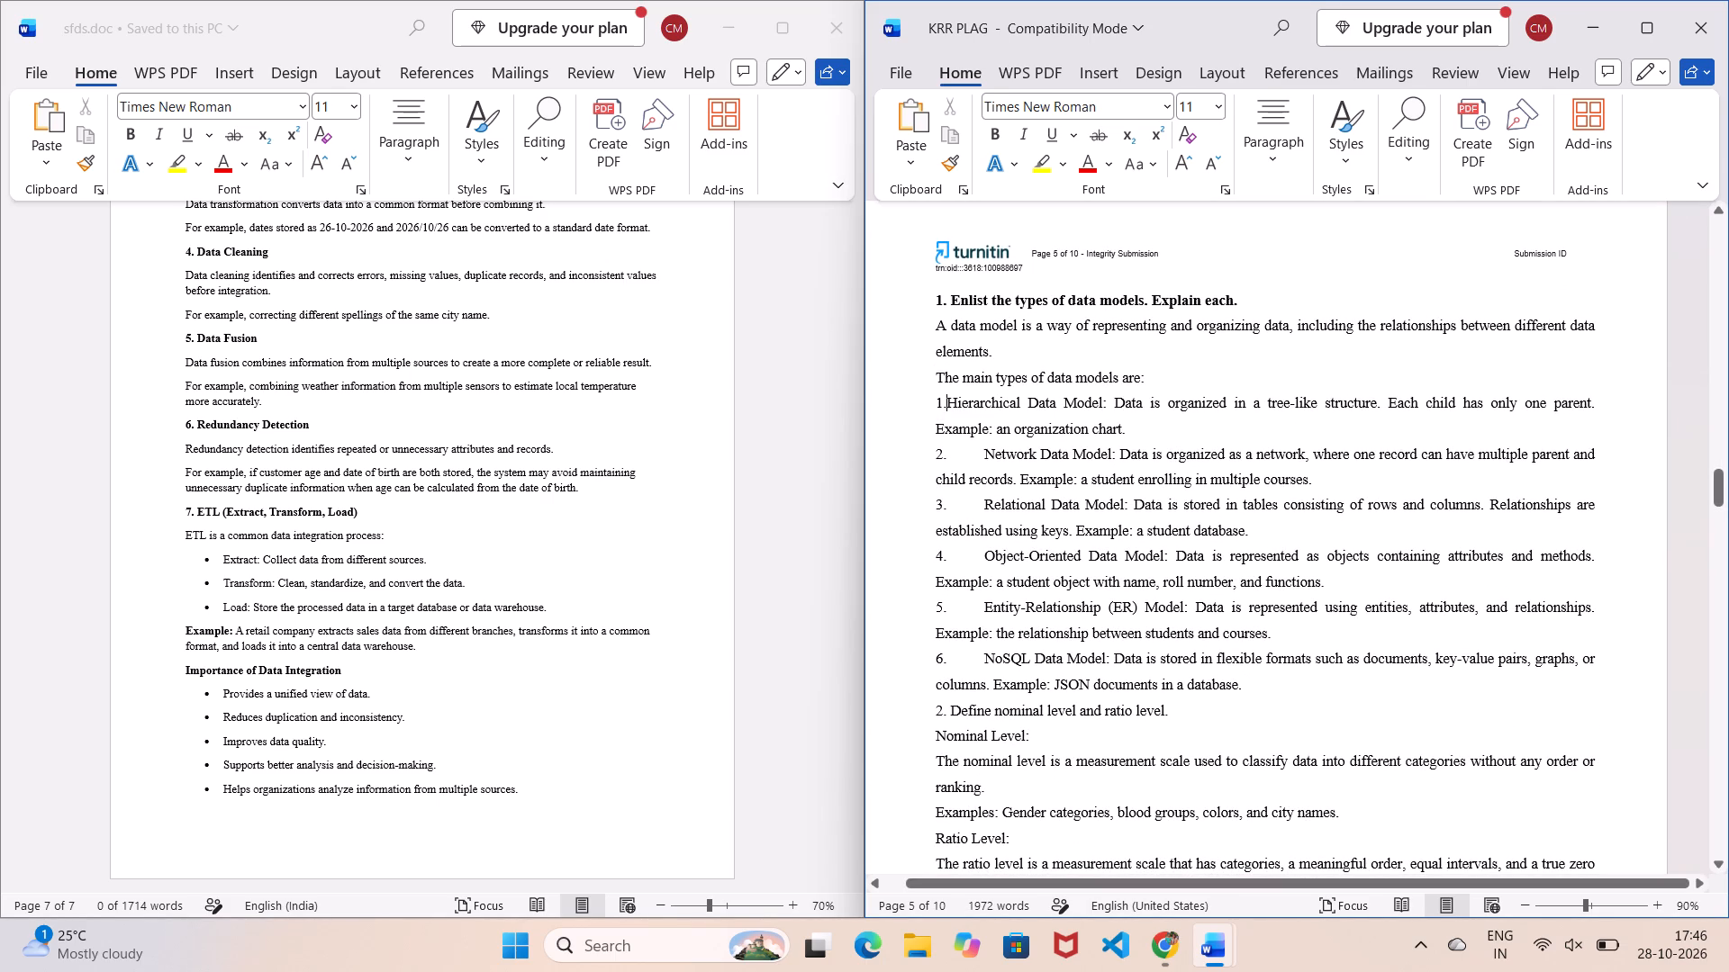
{"action": "key", "text": "BackSpace"}
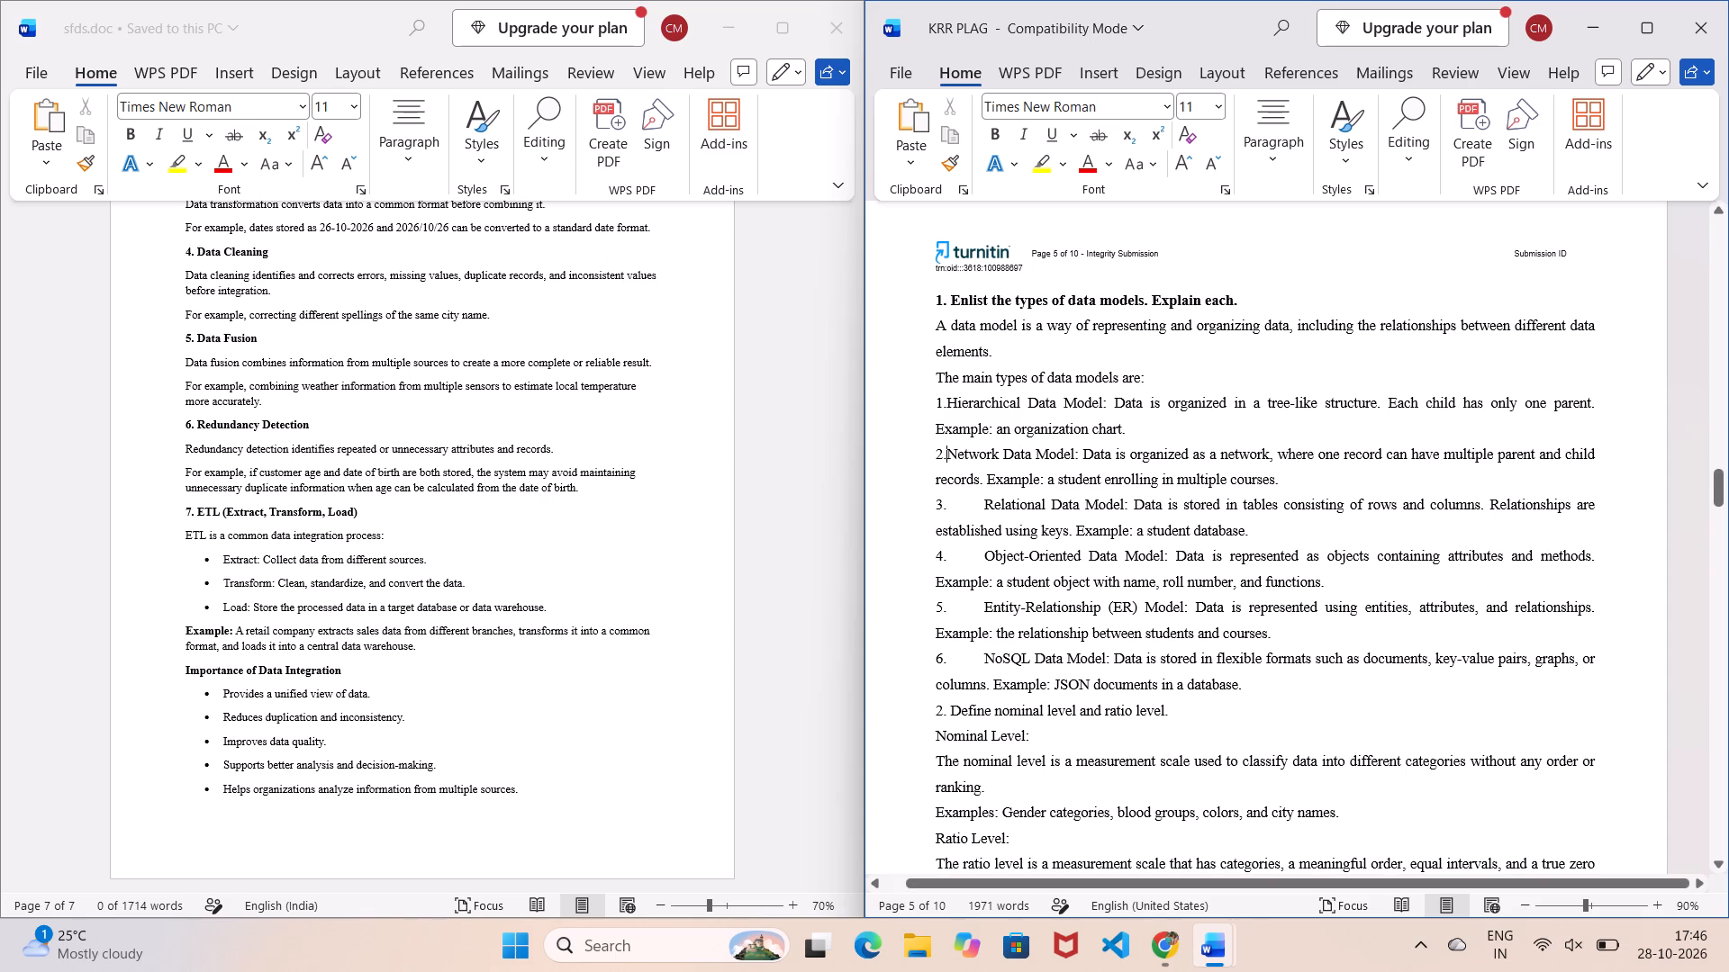
{"action": "left_click", "coordinate": [983, 501]}
{"action": "key", "text": "BackSpace"}
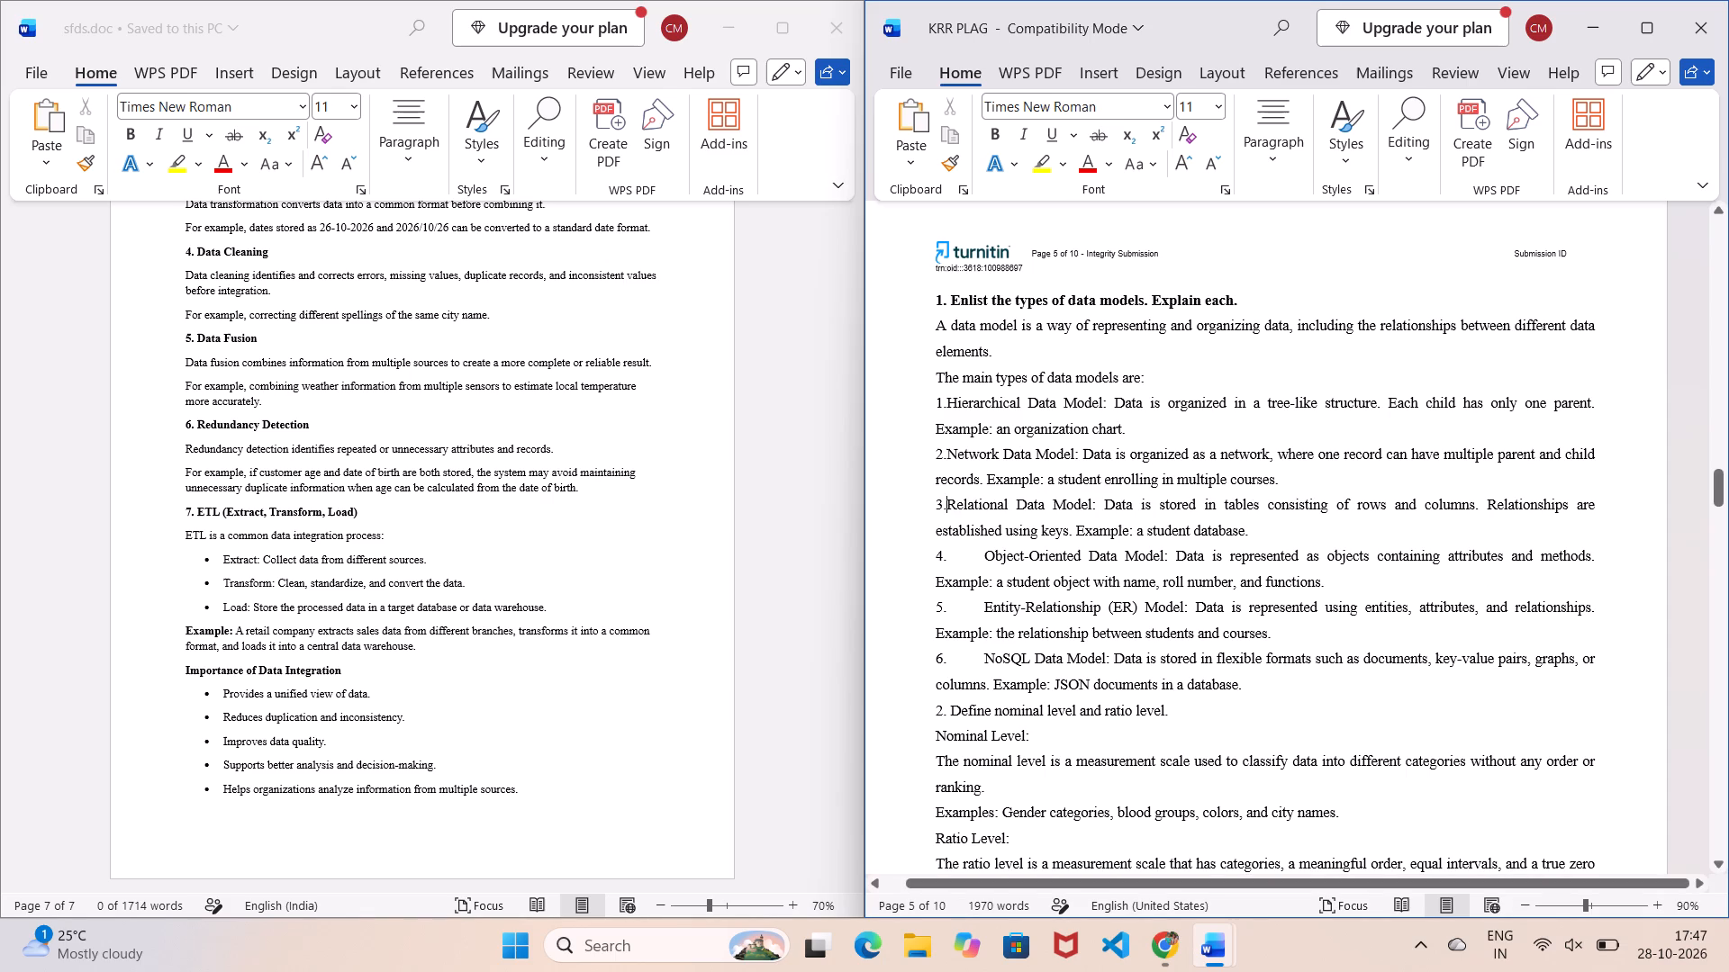
Delete the gap between the number and the text in the Object-Oriented, Entity-Relationship and NoSQL model items under question 1.
{"action": "left_click", "coordinate": [982, 544]}
{"action": "key", "text": "Down"}
{"action": "key", "text": "BackSpace"}
{"action": "key", "text": "Down"}
{"action": "key", "text": "Down"}
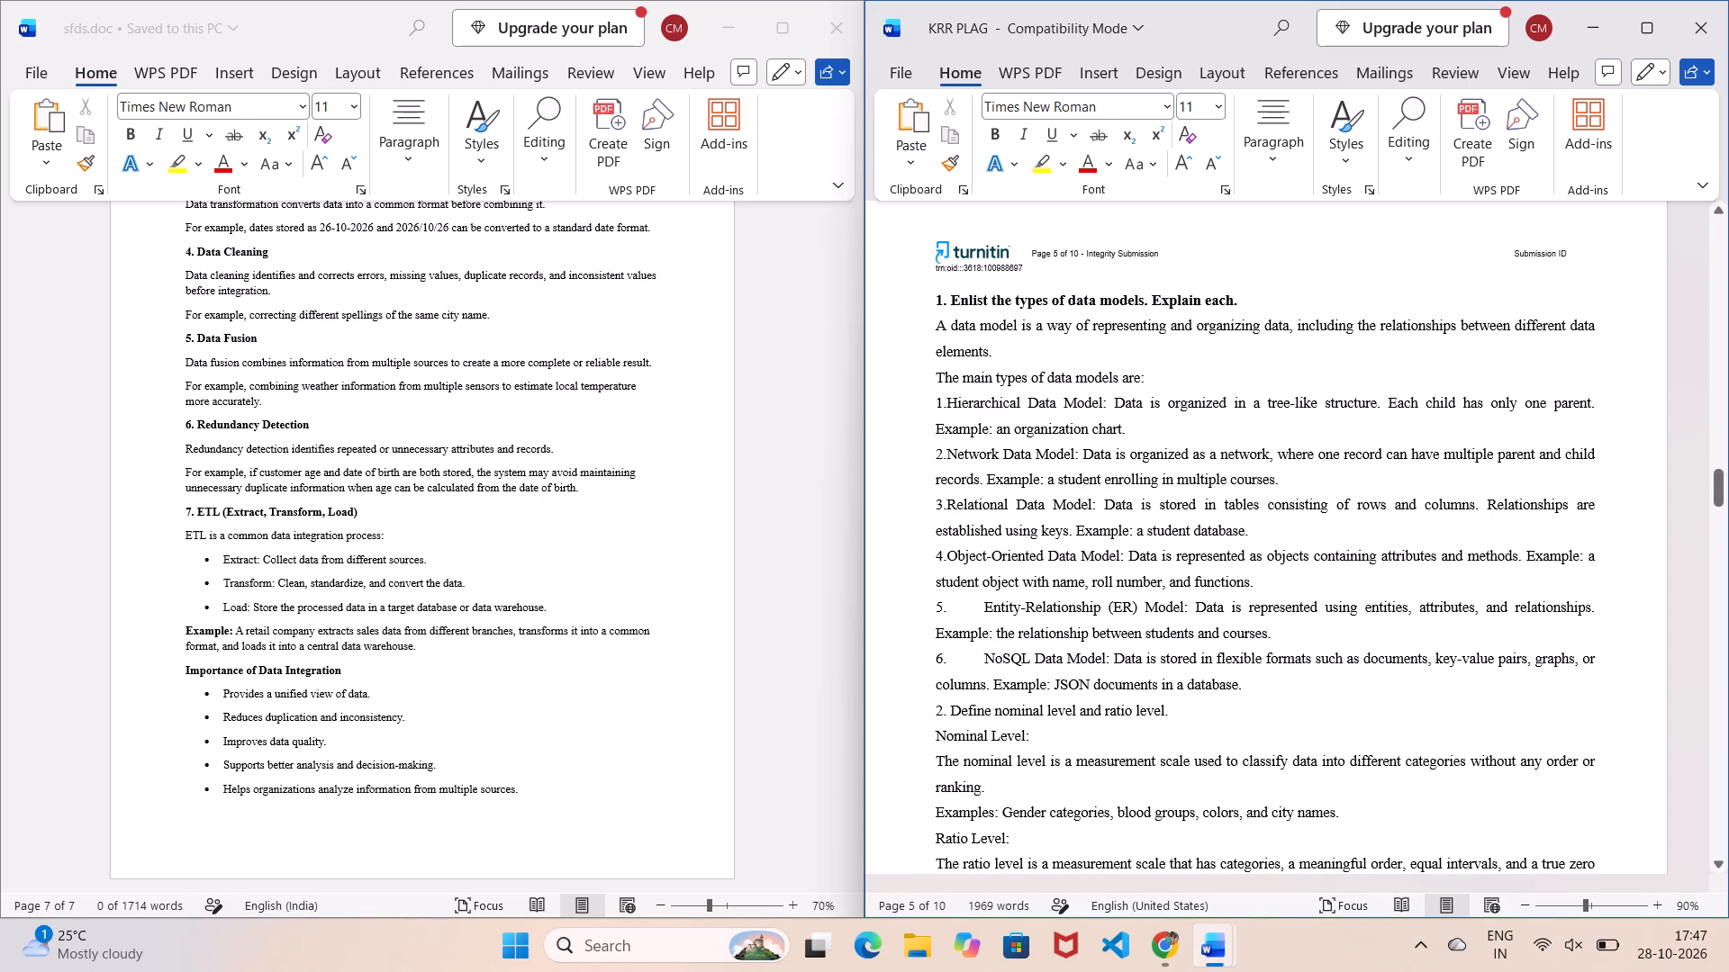
{"action": "key", "text": "Right"}
{"action": "key", "text": "BackSpace"}
{"action": "key", "text": "Down"}
{"action": "key", "text": "Down"}
{"action": "key", "text": "Right"}
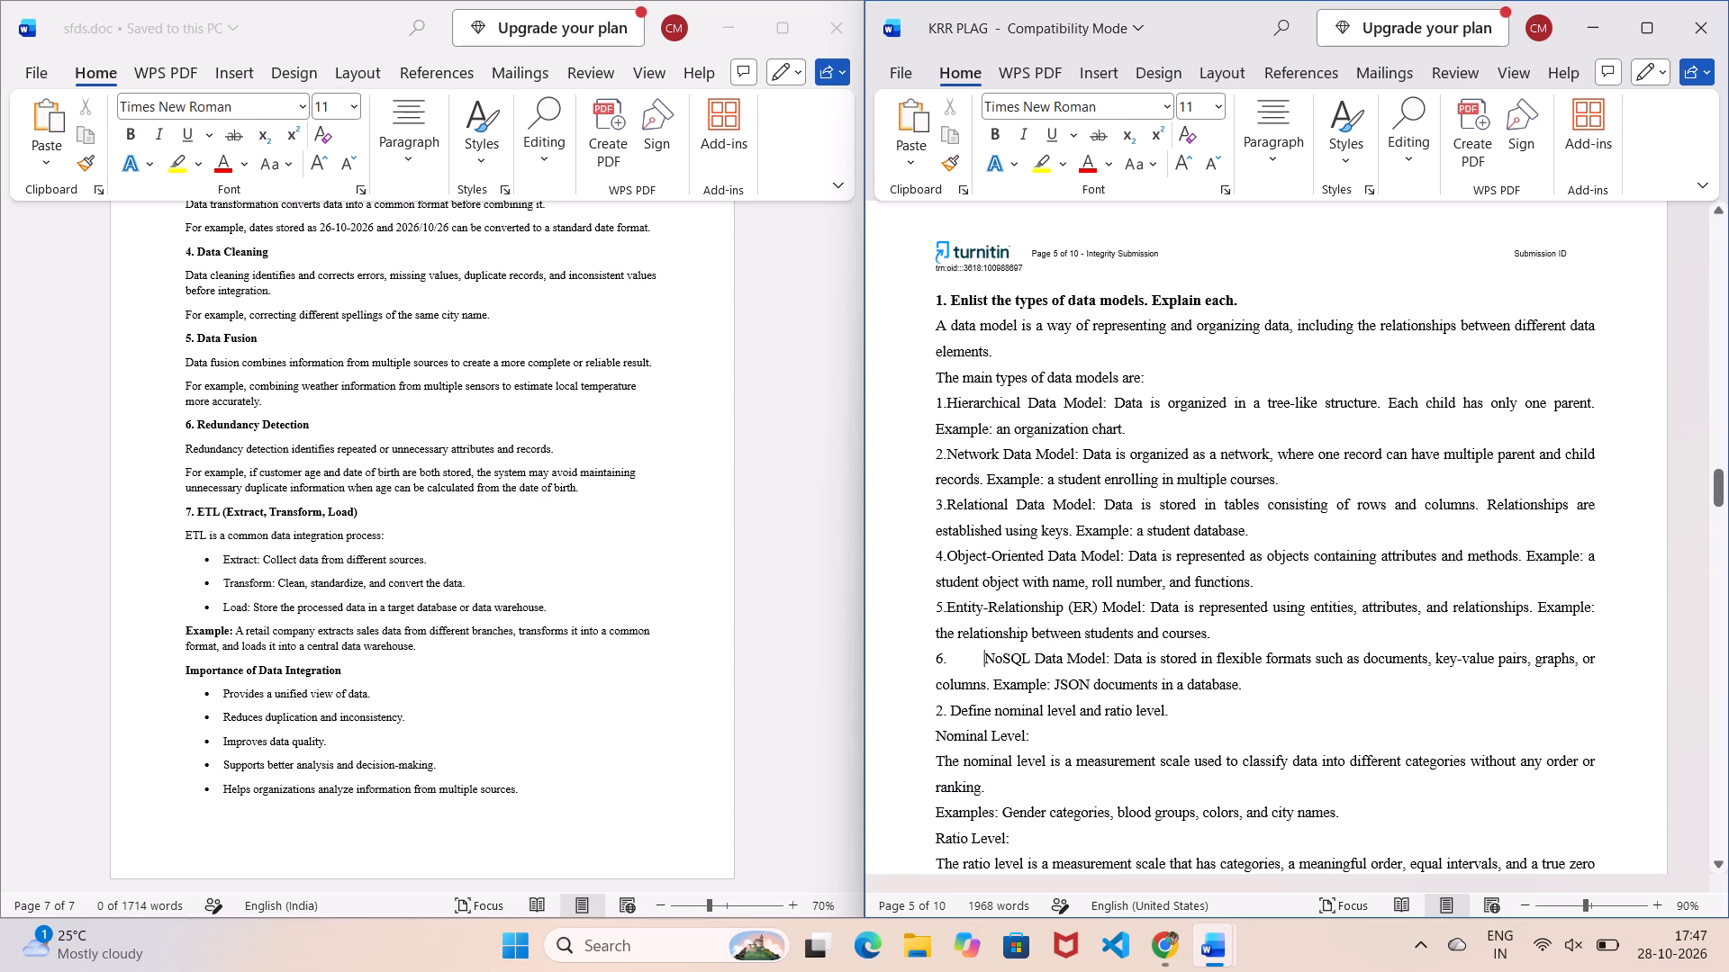
{"action": "key", "text": "BackSpace"}
{"action": "key", "text": "Down"}
{"action": "key", "text": "Down"}
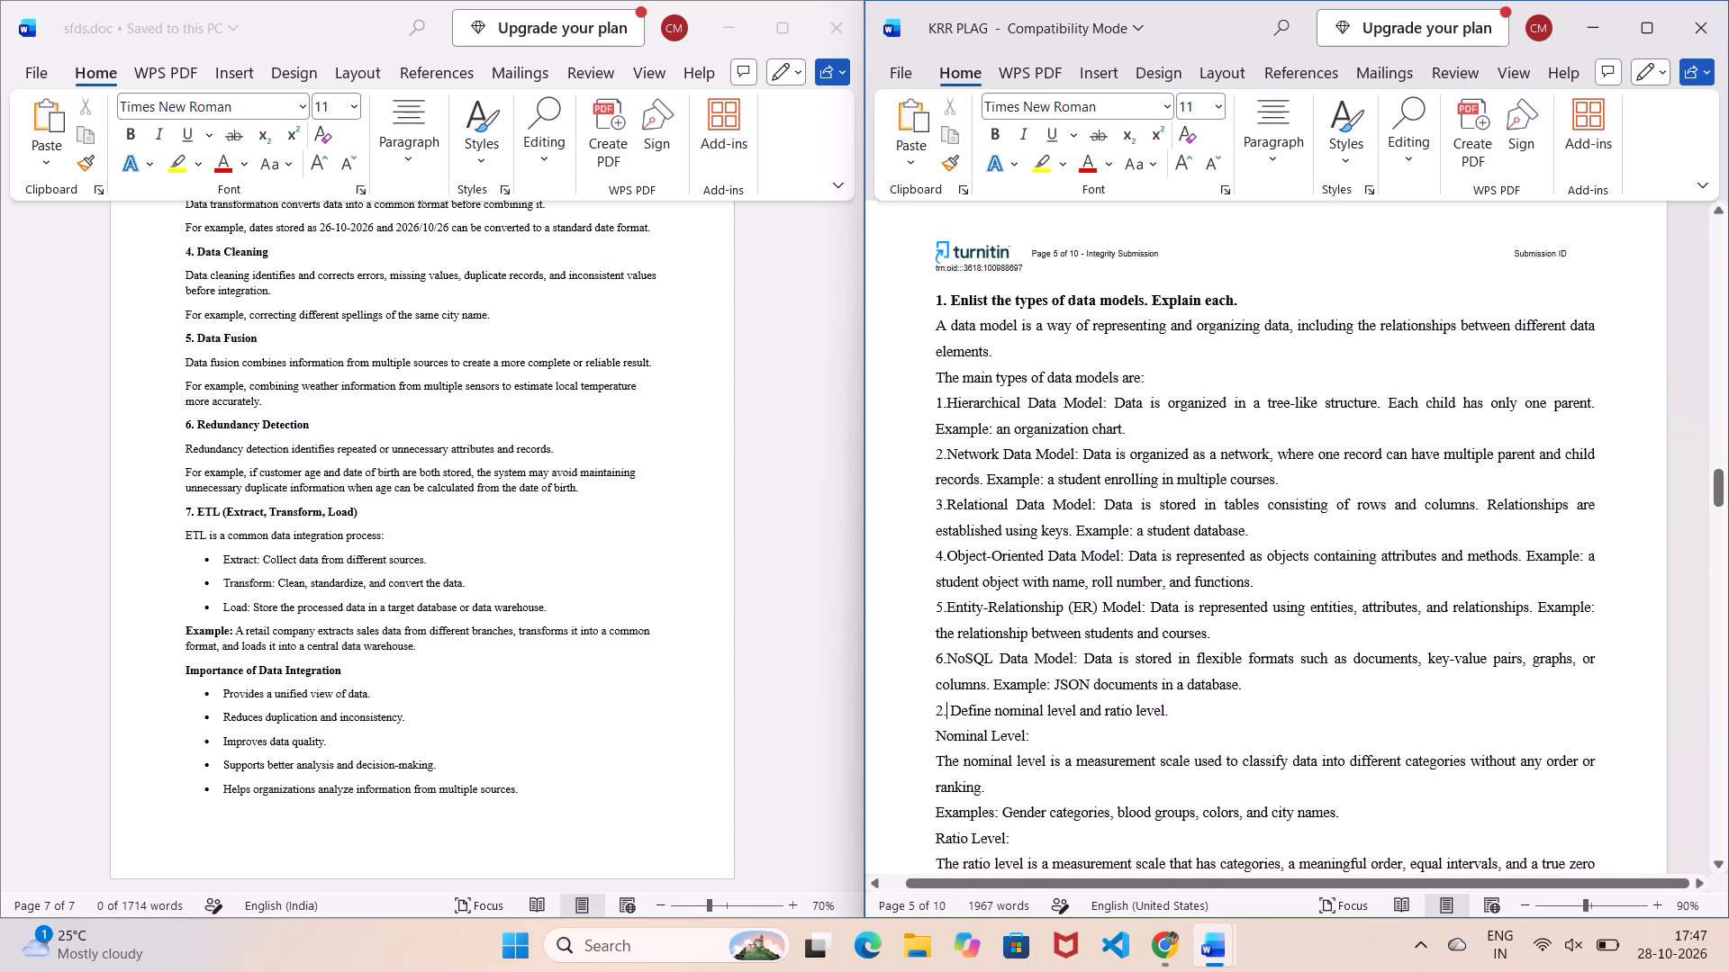
Move the "Example:" sentences of the Object-Oriented, Relational and Network Data Model items onto their own lines.
{"action": "left_click", "coordinate": [1525, 556]}
{"action": "key", "text": "Return"}
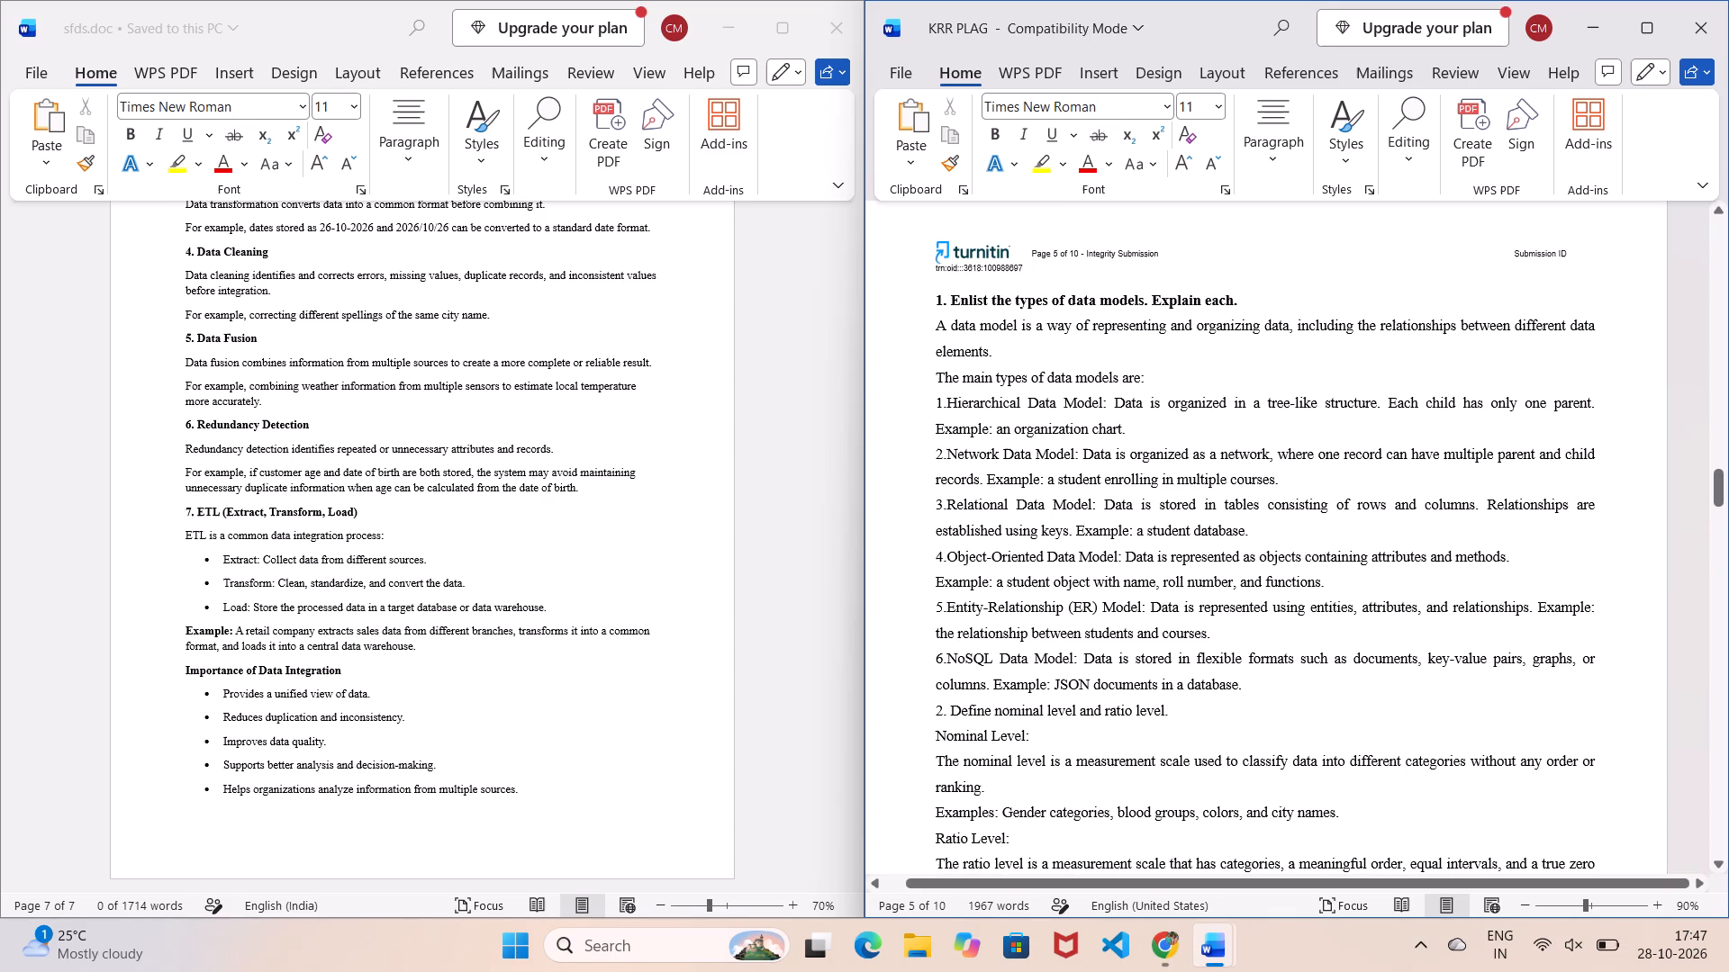
{"action": "left_click", "coordinate": [1077, 532]}
{"action": "key", "text": "Return"}
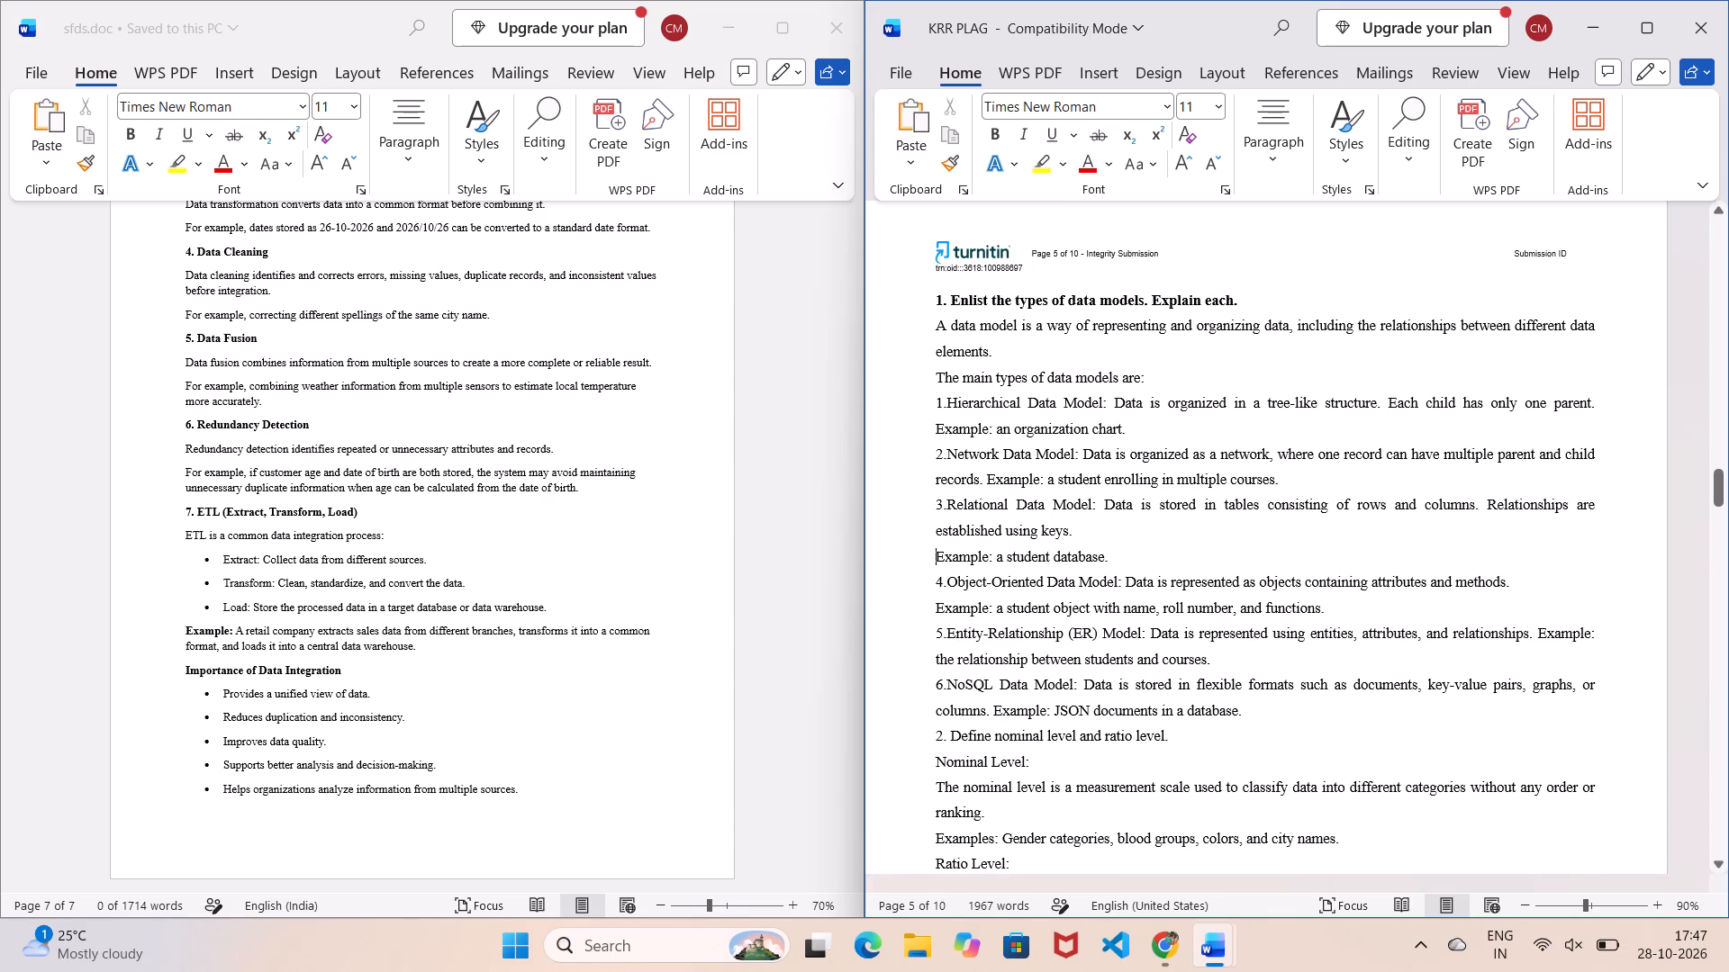
{"action": "left_click", "coordinate": [991, 478]}
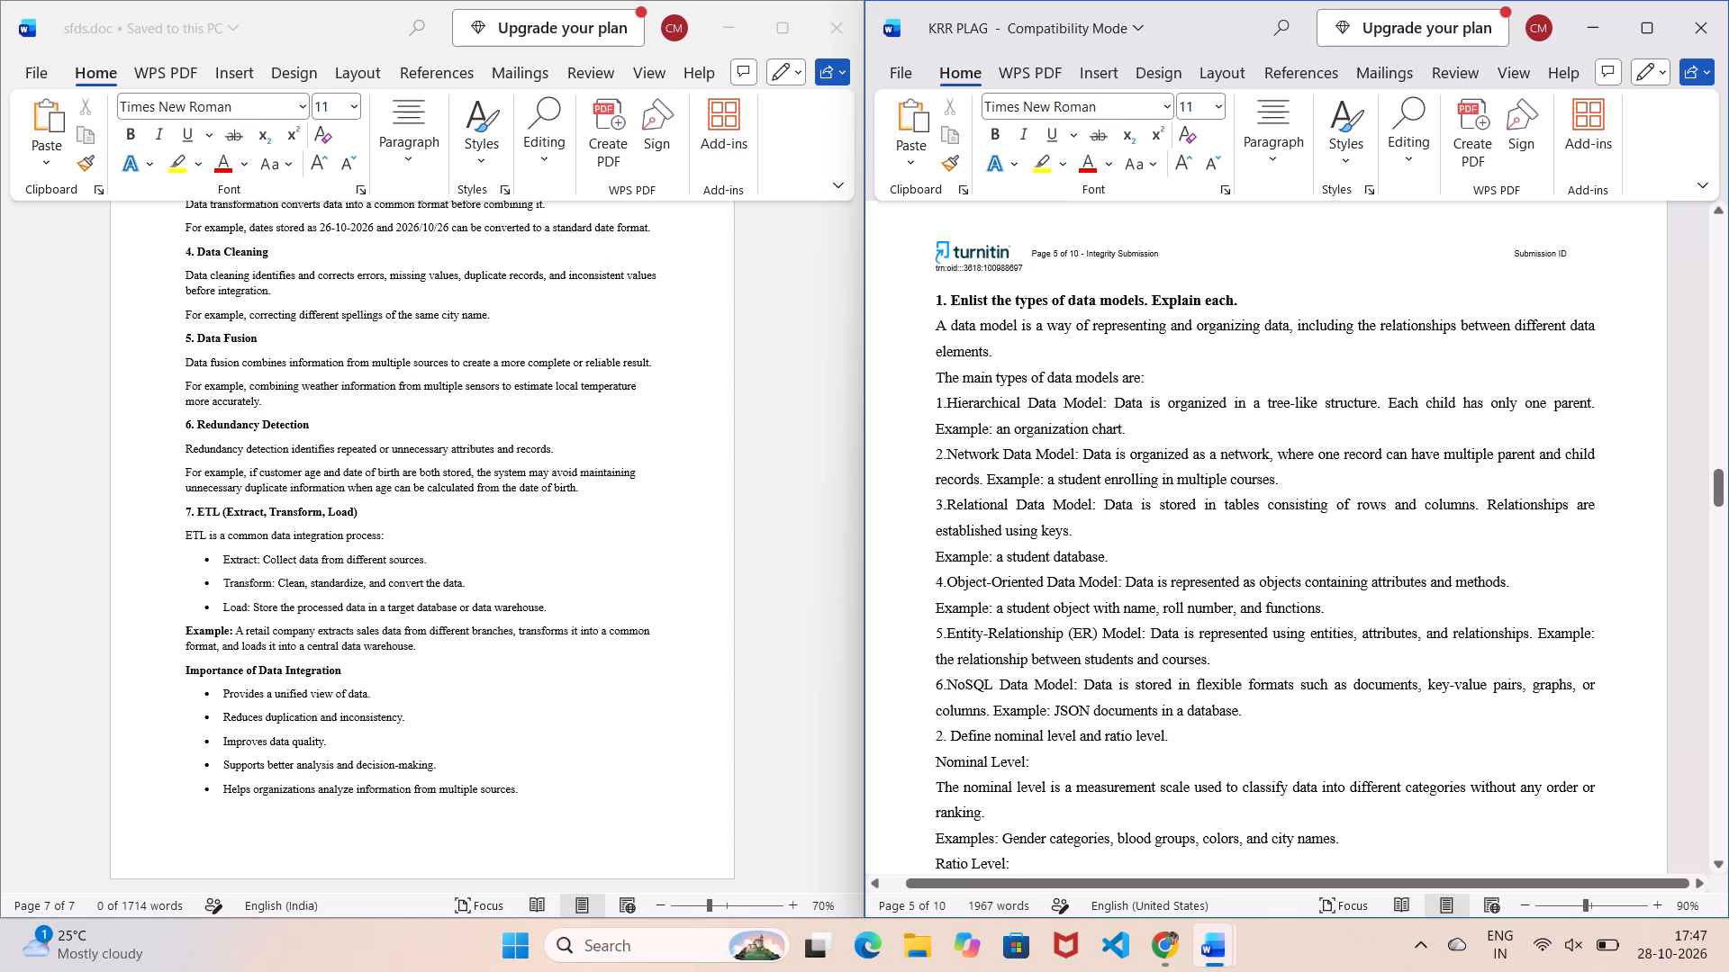
{"action": "key", "text": "Return"}
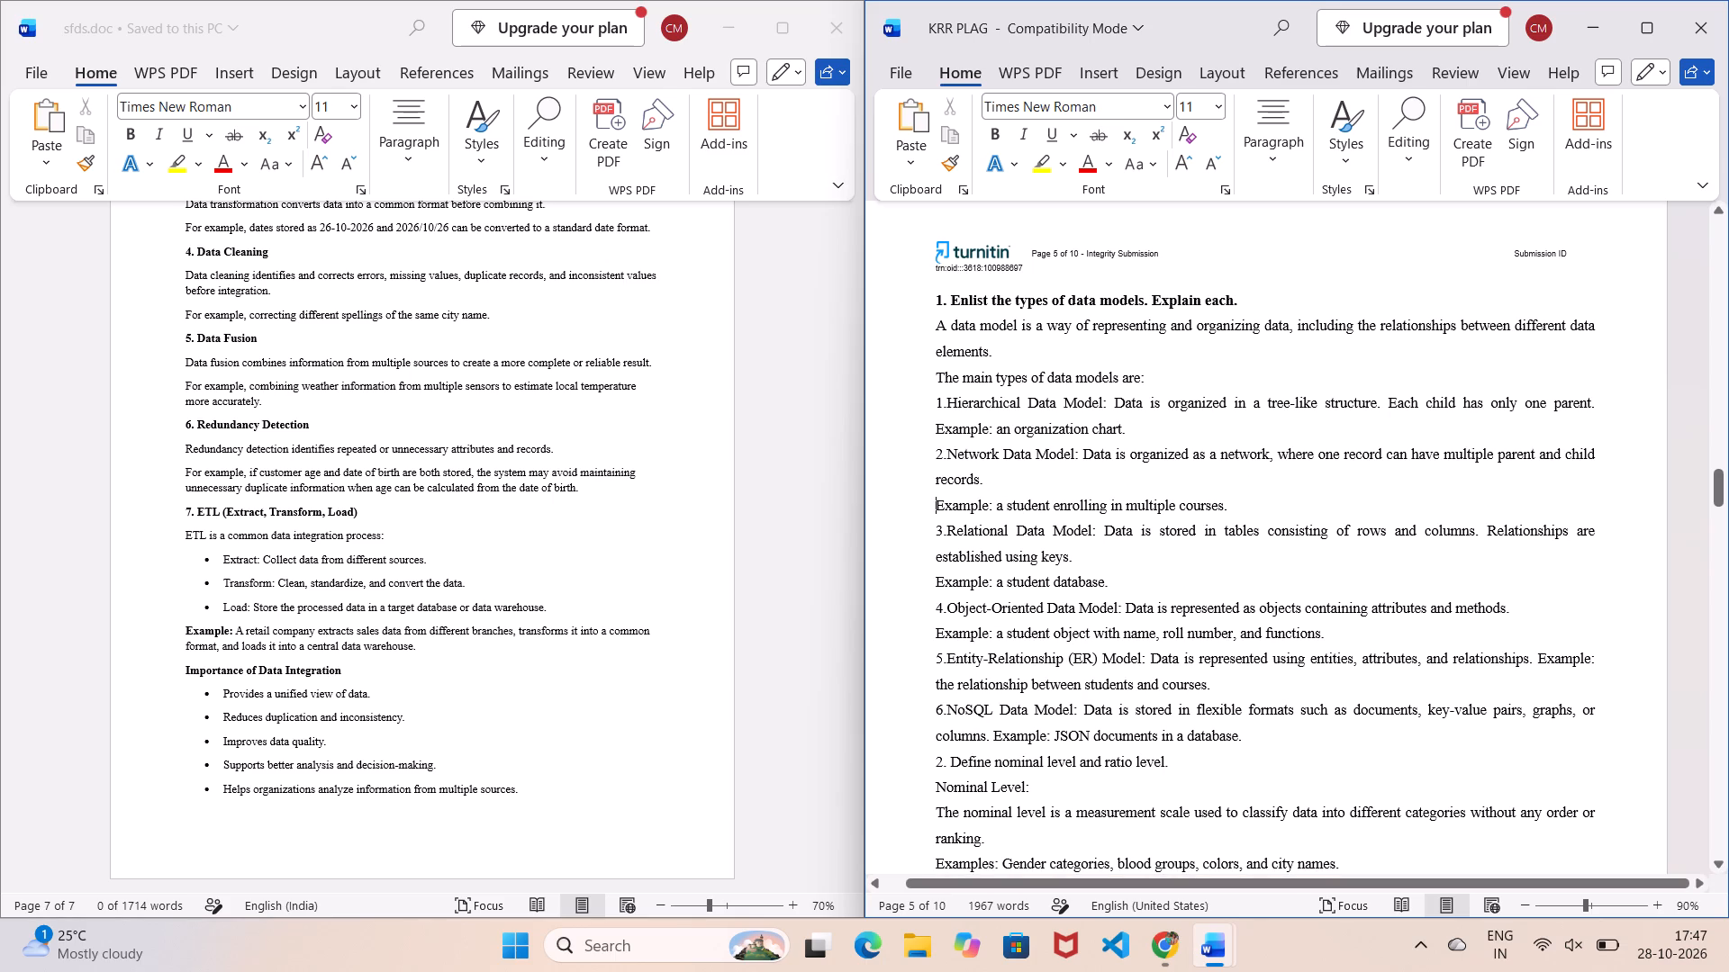
{"action": "scroll", "coordinate": [1038, 528], "scroll_direction": "down", "scroll_amount": 1}
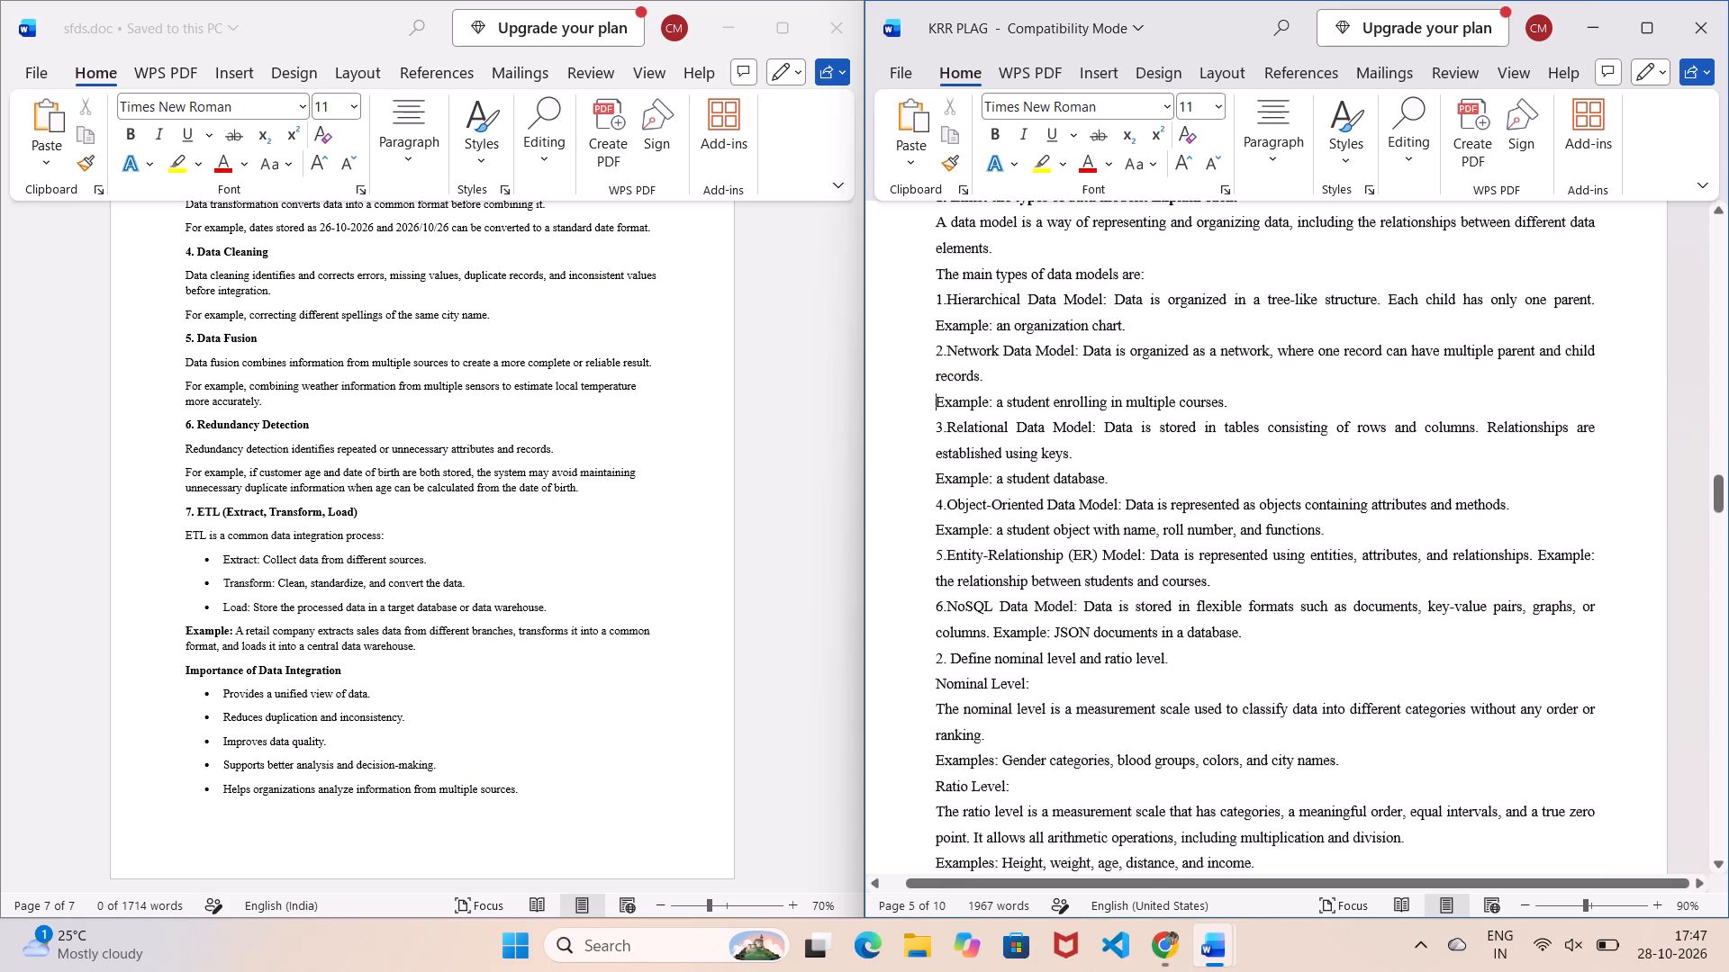
Move the "Example:" sentences of the Entity-Relationship (ER) and NoSQL model items onto their own lines.
{"action": "scroll", "coordinate": [1038, 528], "scroll_direction": "down", "scroll_amount": 1}
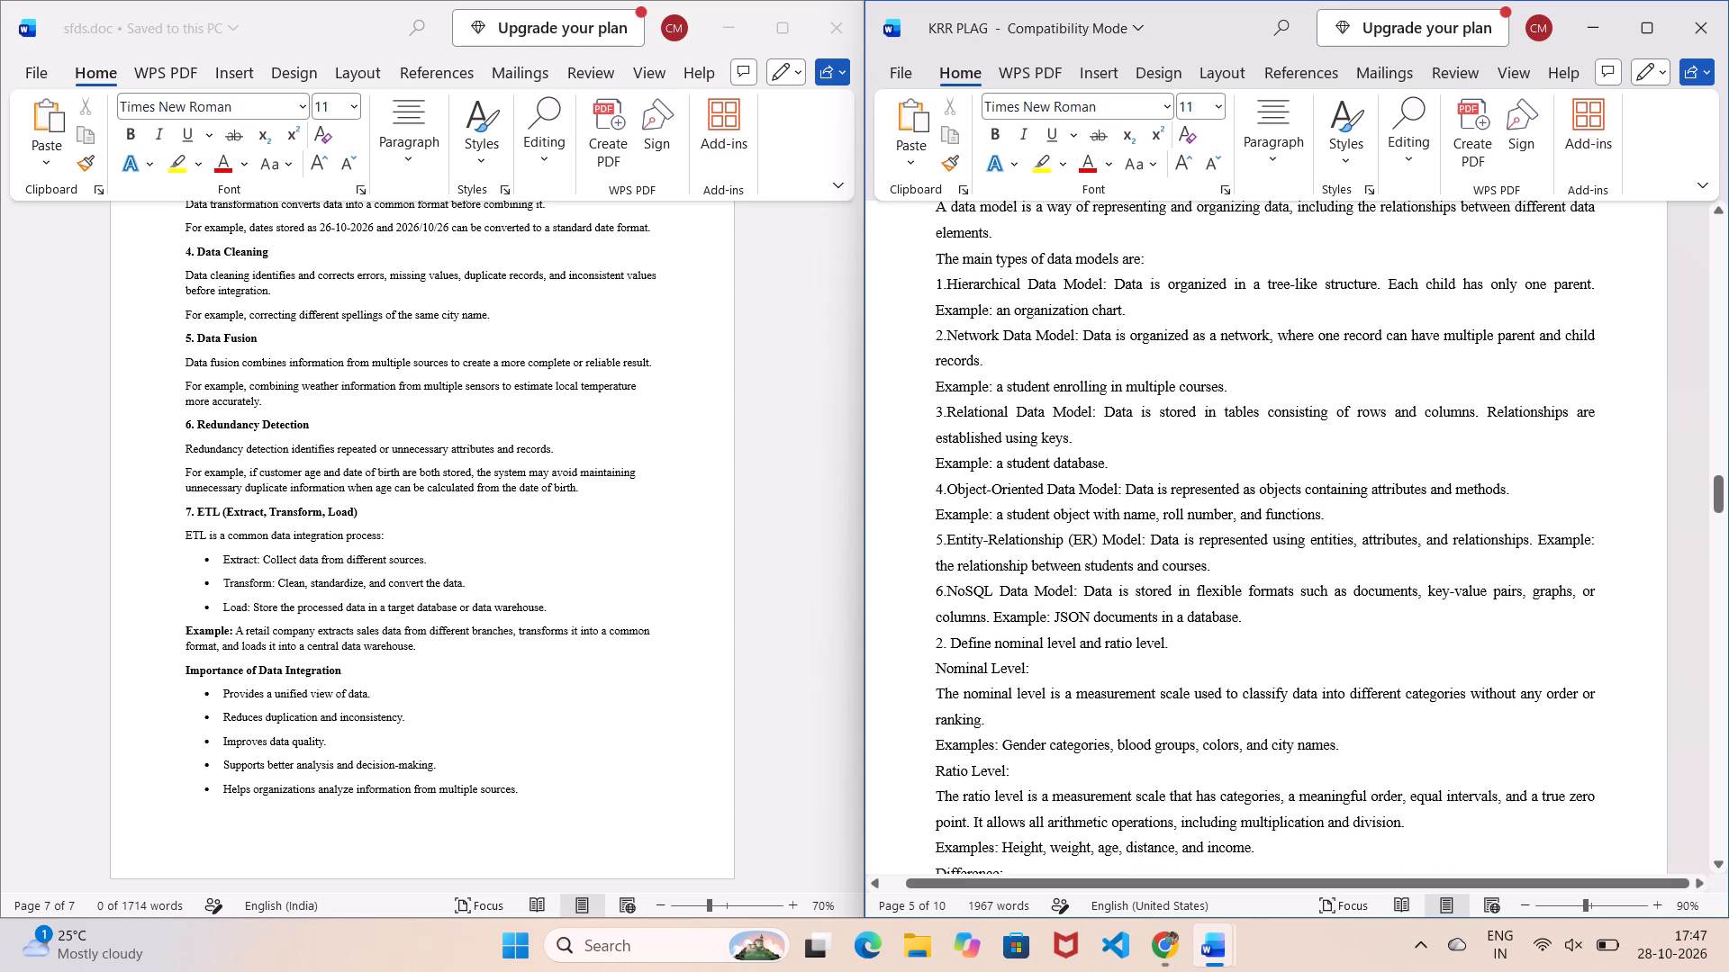
{"action": "left_click", "coordinate": [1537, 544]}
{"action": "key", "text": "Return"}
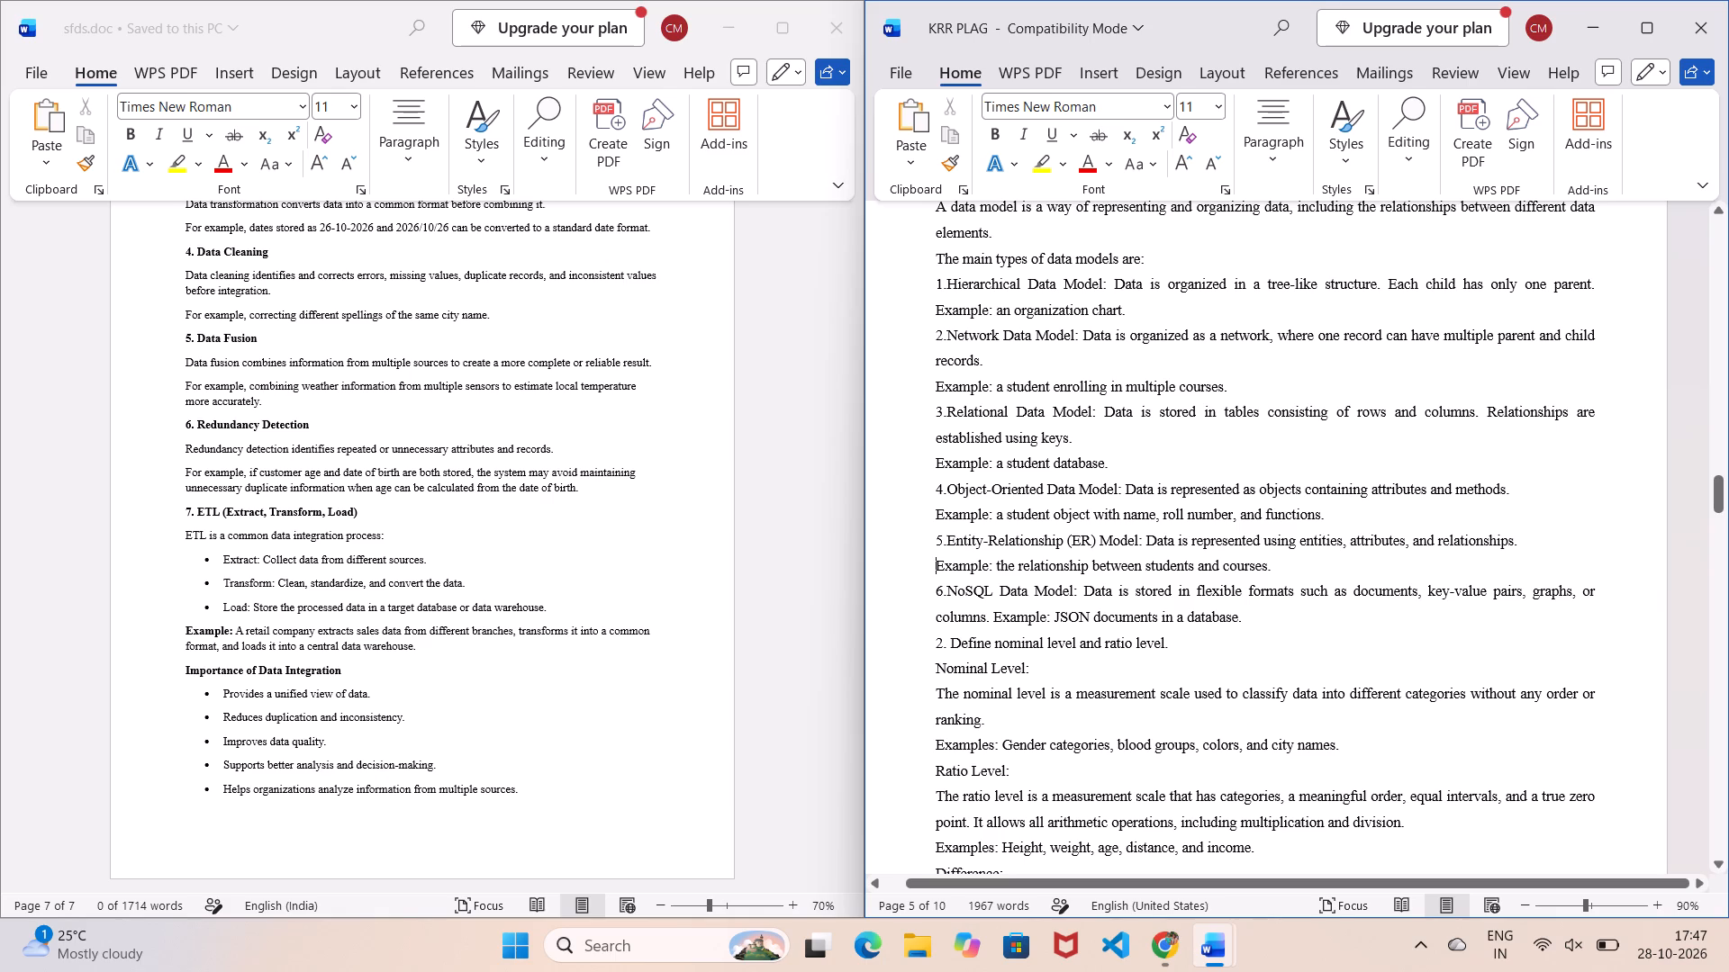
{"action": "left_click", "coordinate": [991, 618]}
{"action": "key", "text": "Return"}
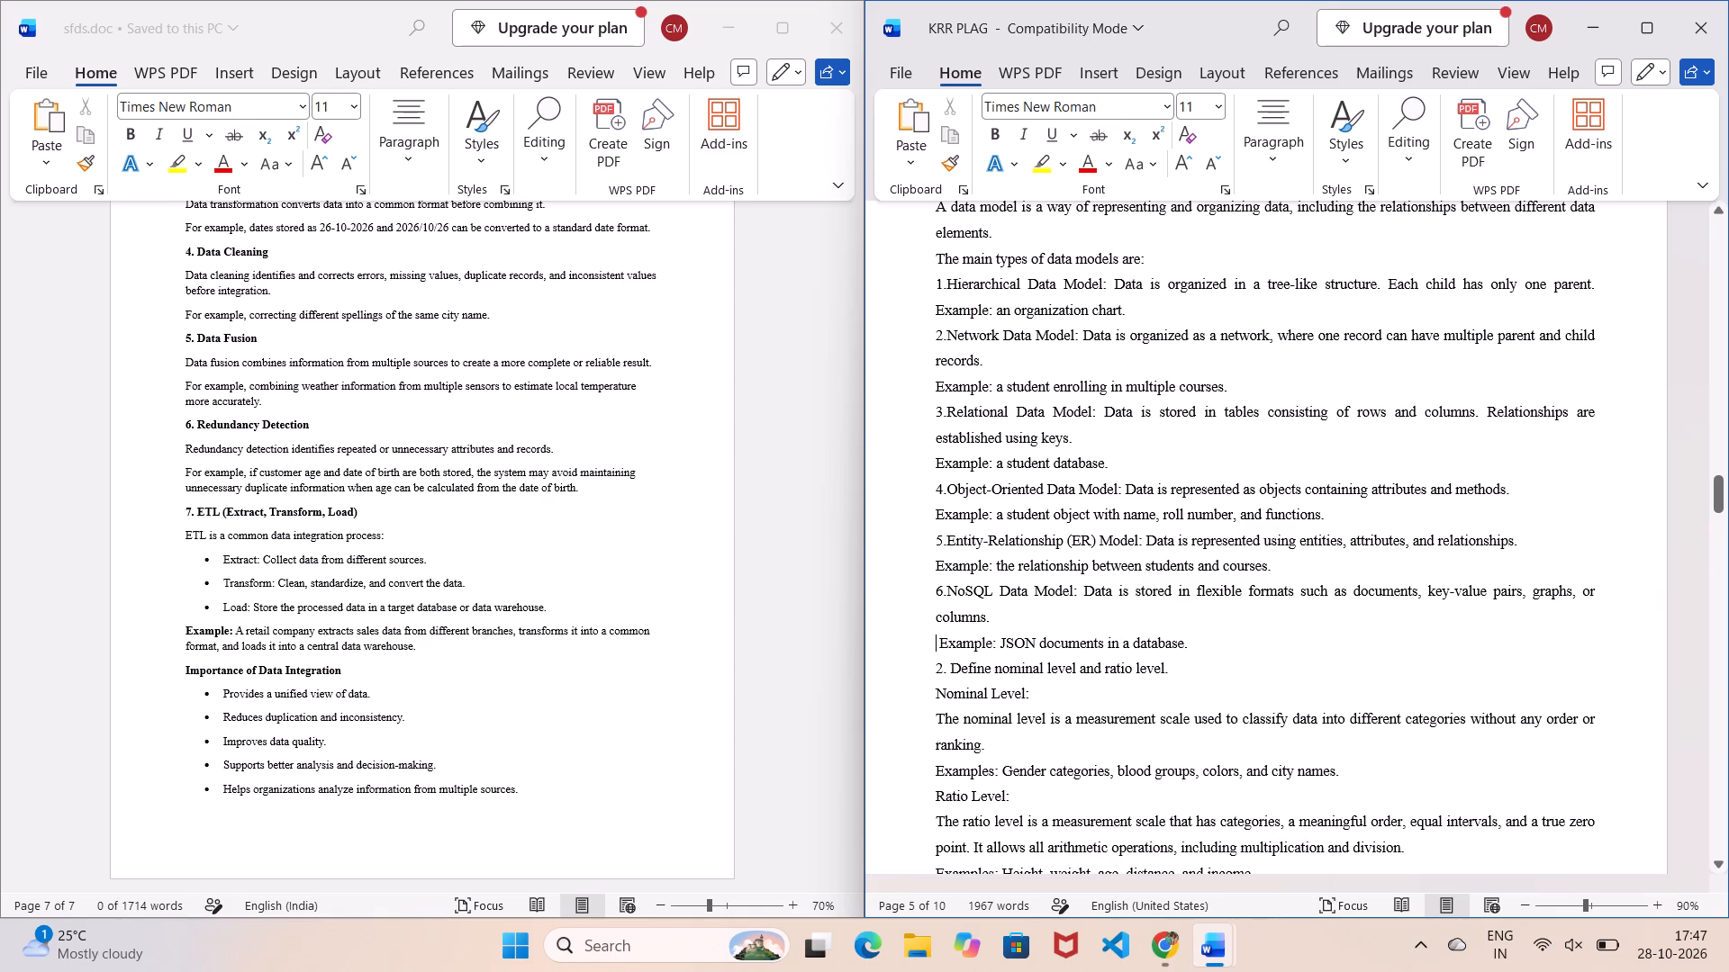
Make the item label "6.NoSQL Data Model:" bold under question 1.
{"action": "scroll", "coordinate": [1041, 436], "scroll_direction": "up", "scroll_amount": 1}
{"action": "scroll", "coordinate": [1175, 491], "scroll_direction": "down", "scroll_amount": 1}
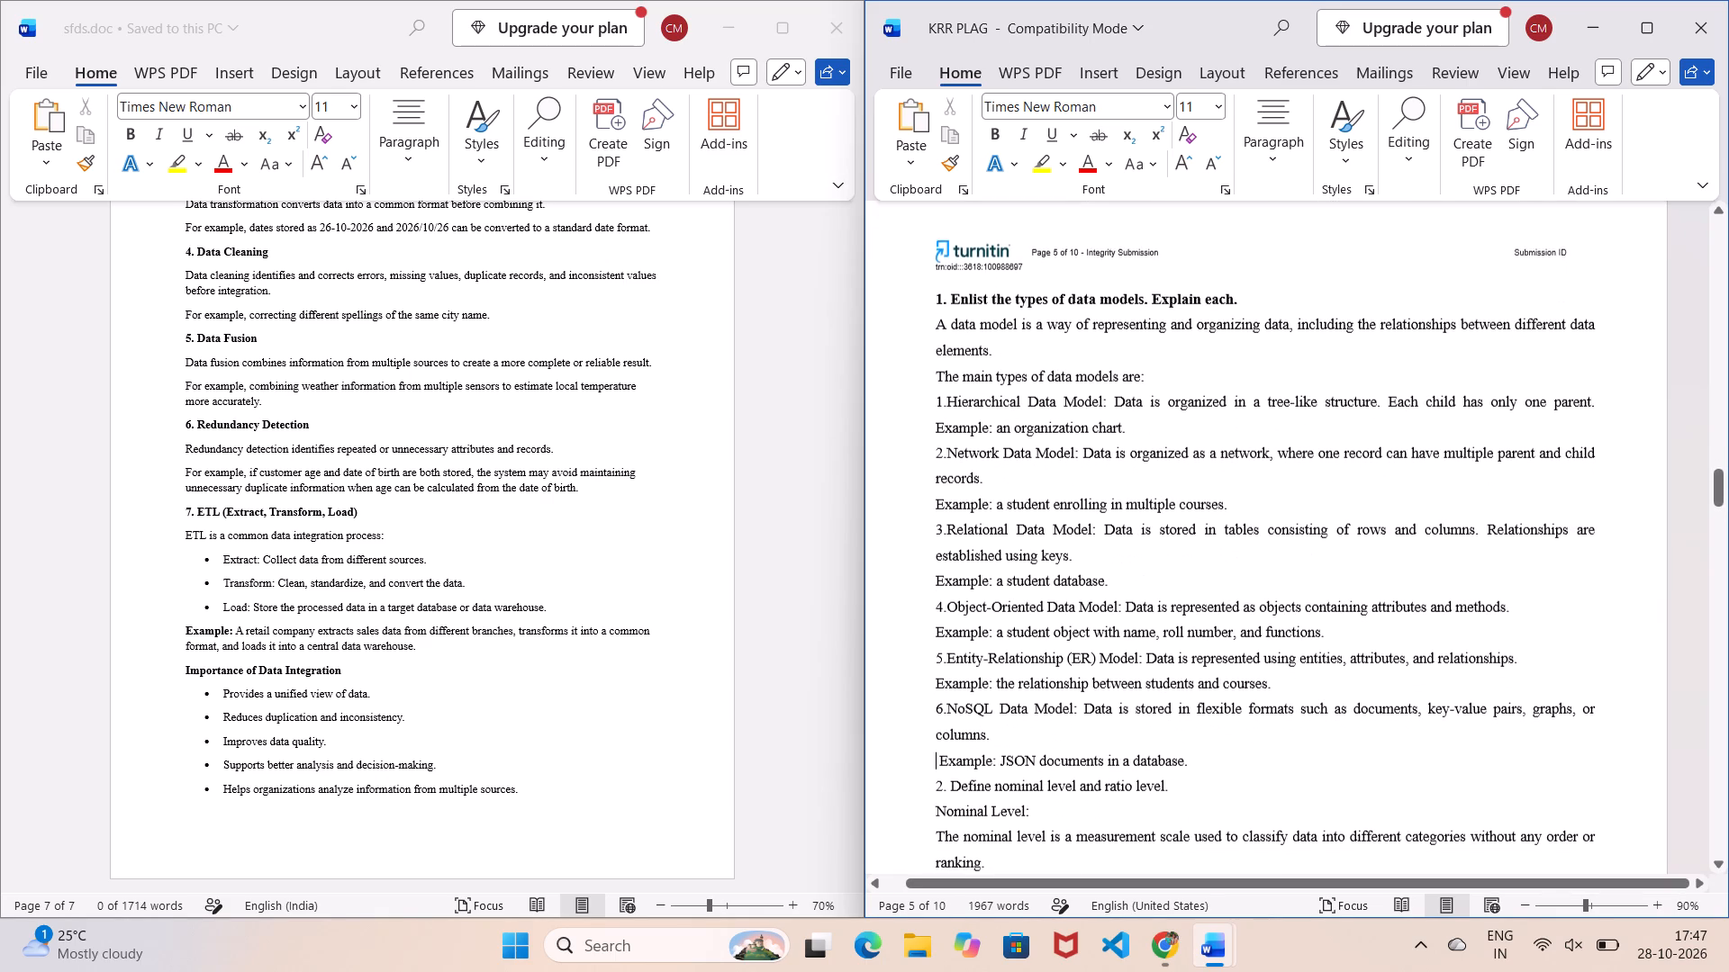
{"action": "scroll", "coordinate": [1175, 491], "scroll_direction": "down", "scroll_amount": 1}
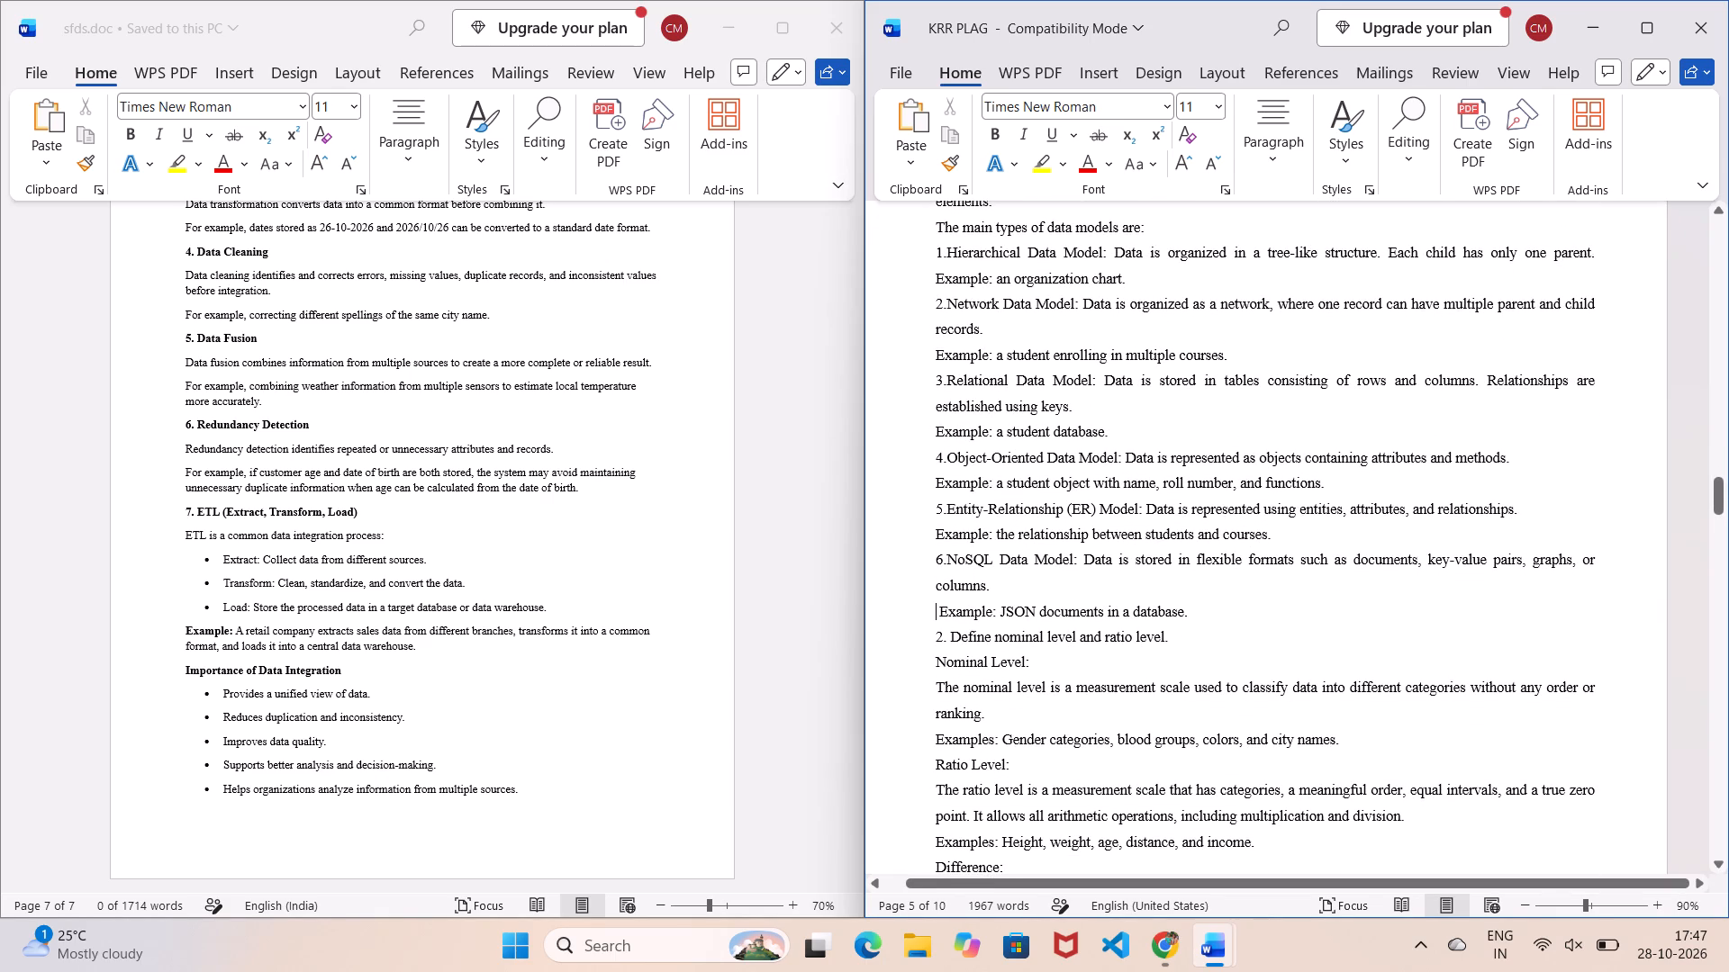
{"action": "left_click_drag", "start_coordinate": [1077, 555], "coordinate": [940, 569]}
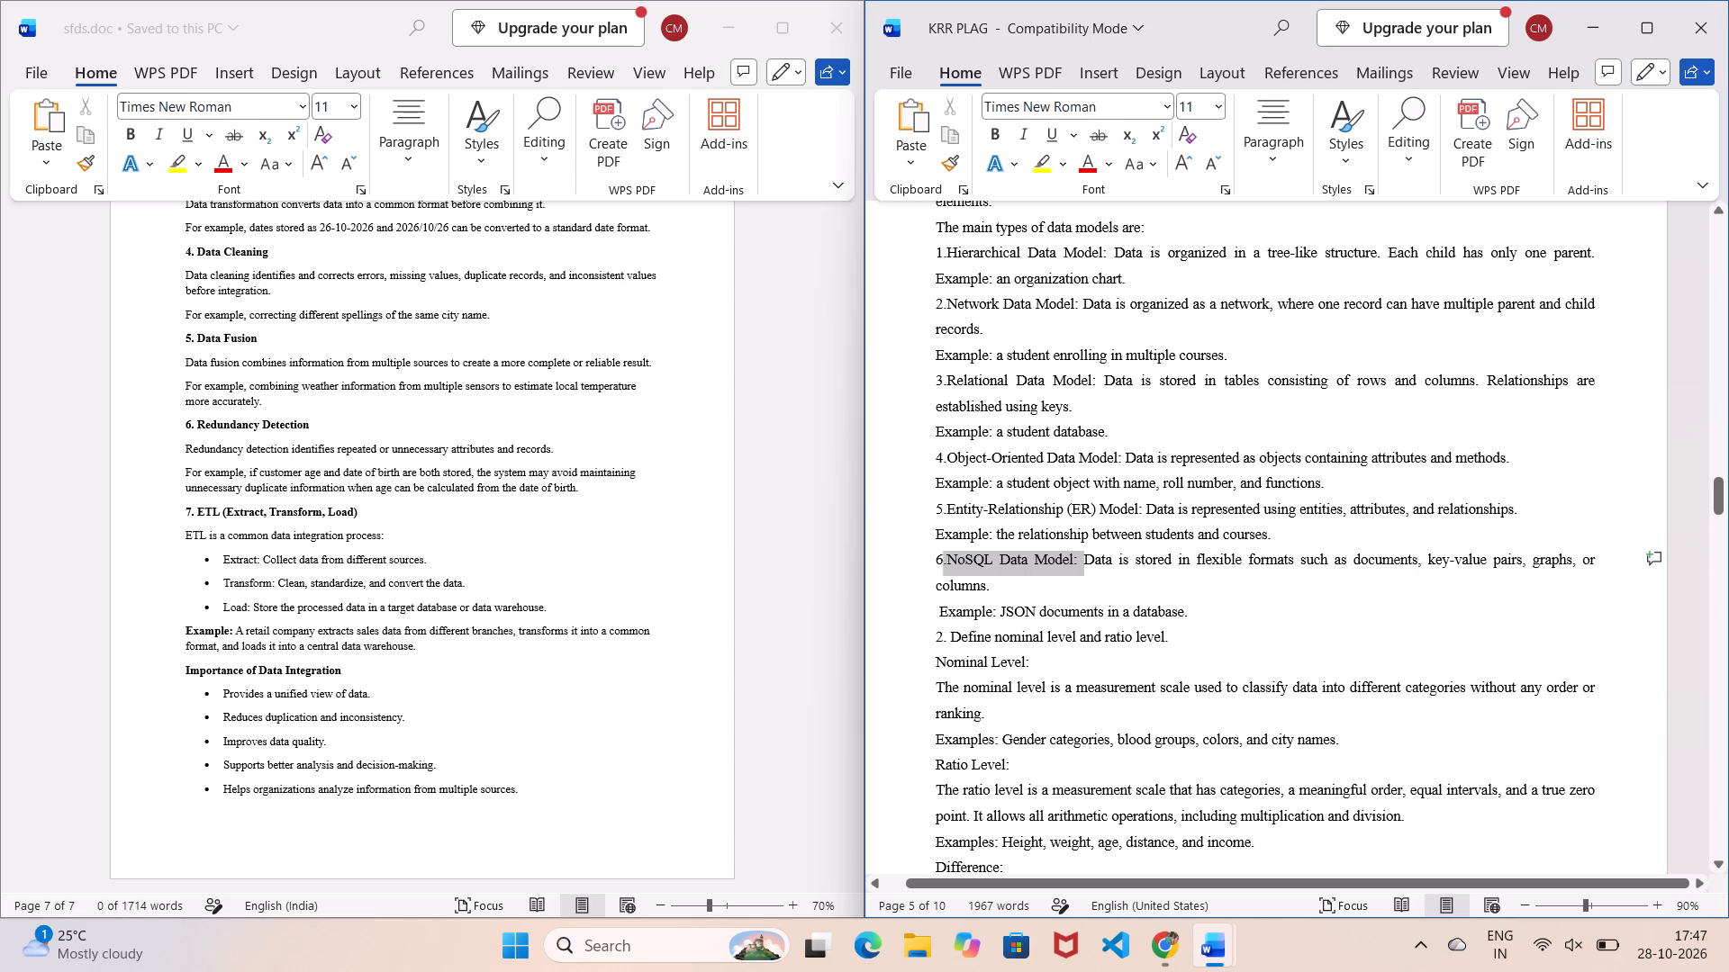
{"action": "left_click_drag", "start_coordinate": [940, 569], "coordinate": [935, 549]}
{"action": "left_click", "coordinate": [935, 549]}
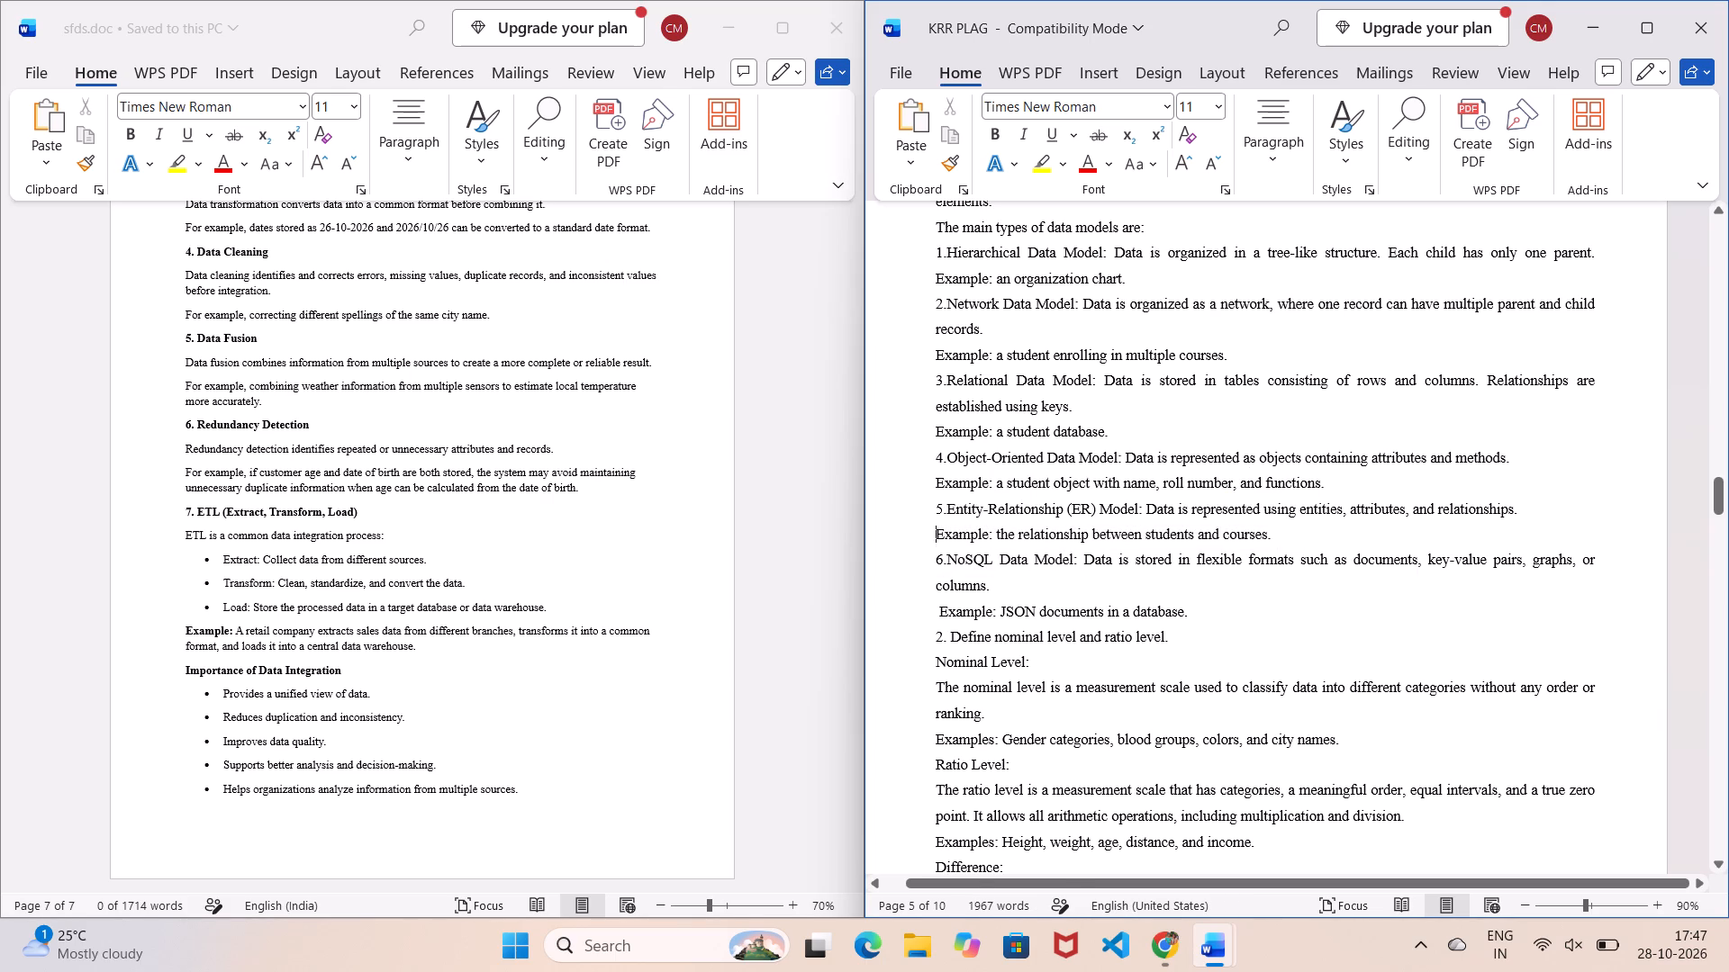
{"action": "triple_click", "coordinate": [968, 559]}
{"action": "triple_click", "coordinate": [968, 559]}
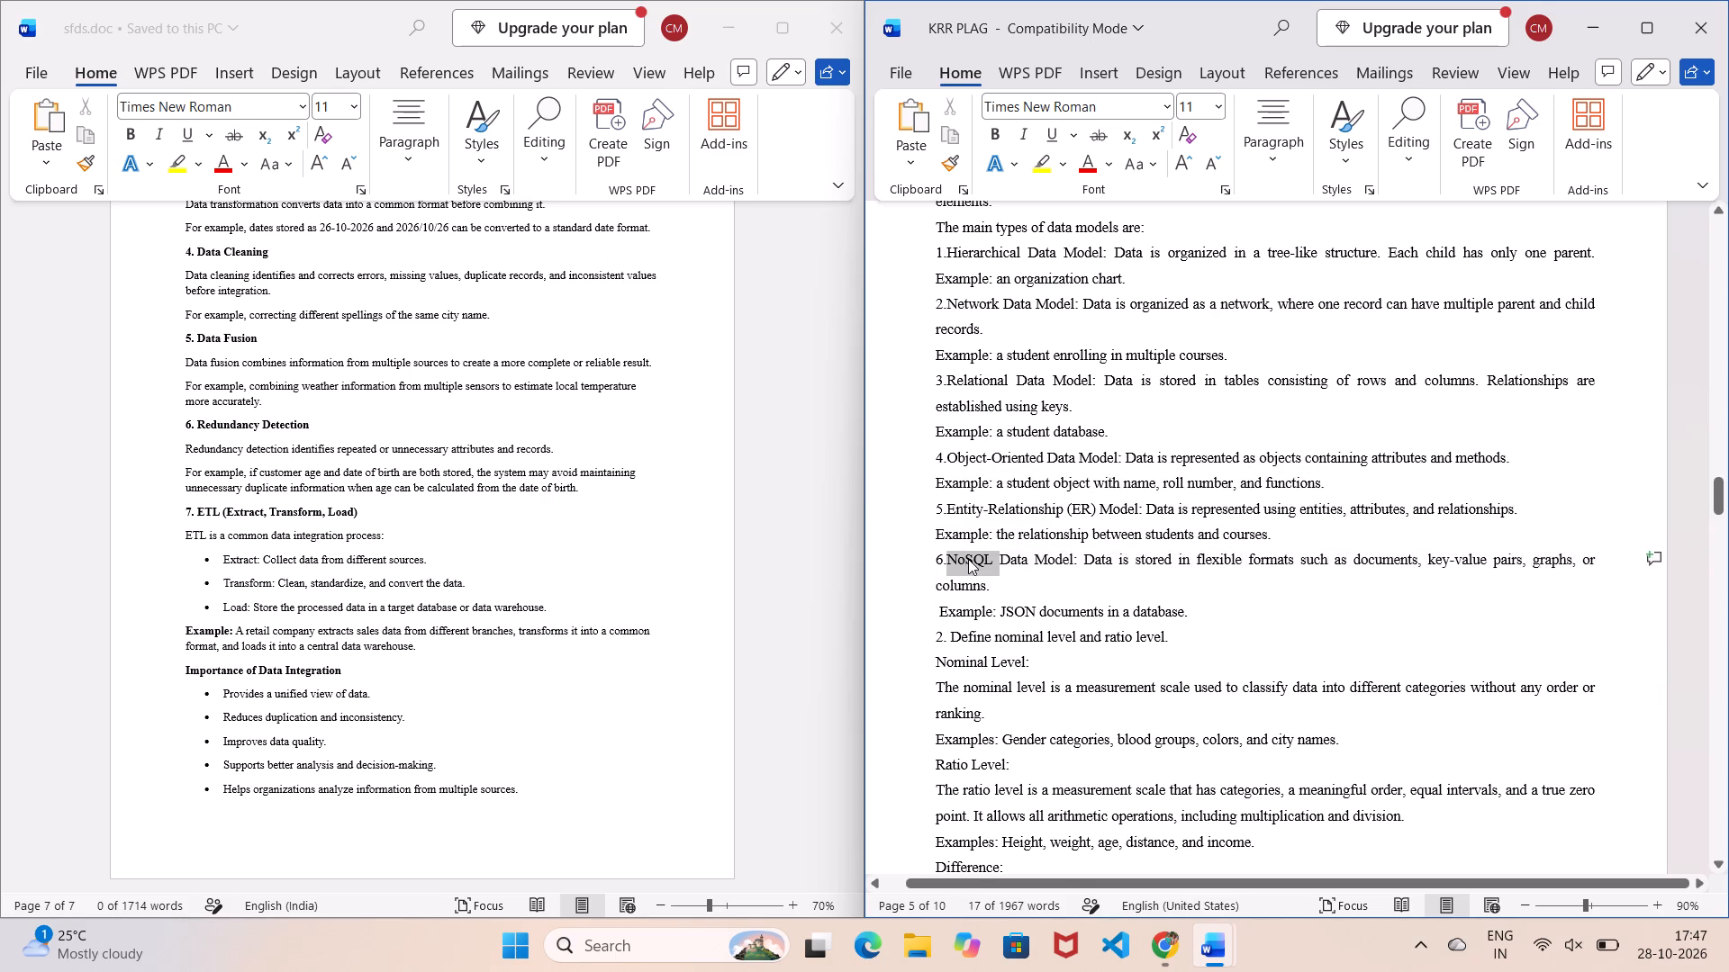
{"action": "left_click", "coordinate": [989, 558]}
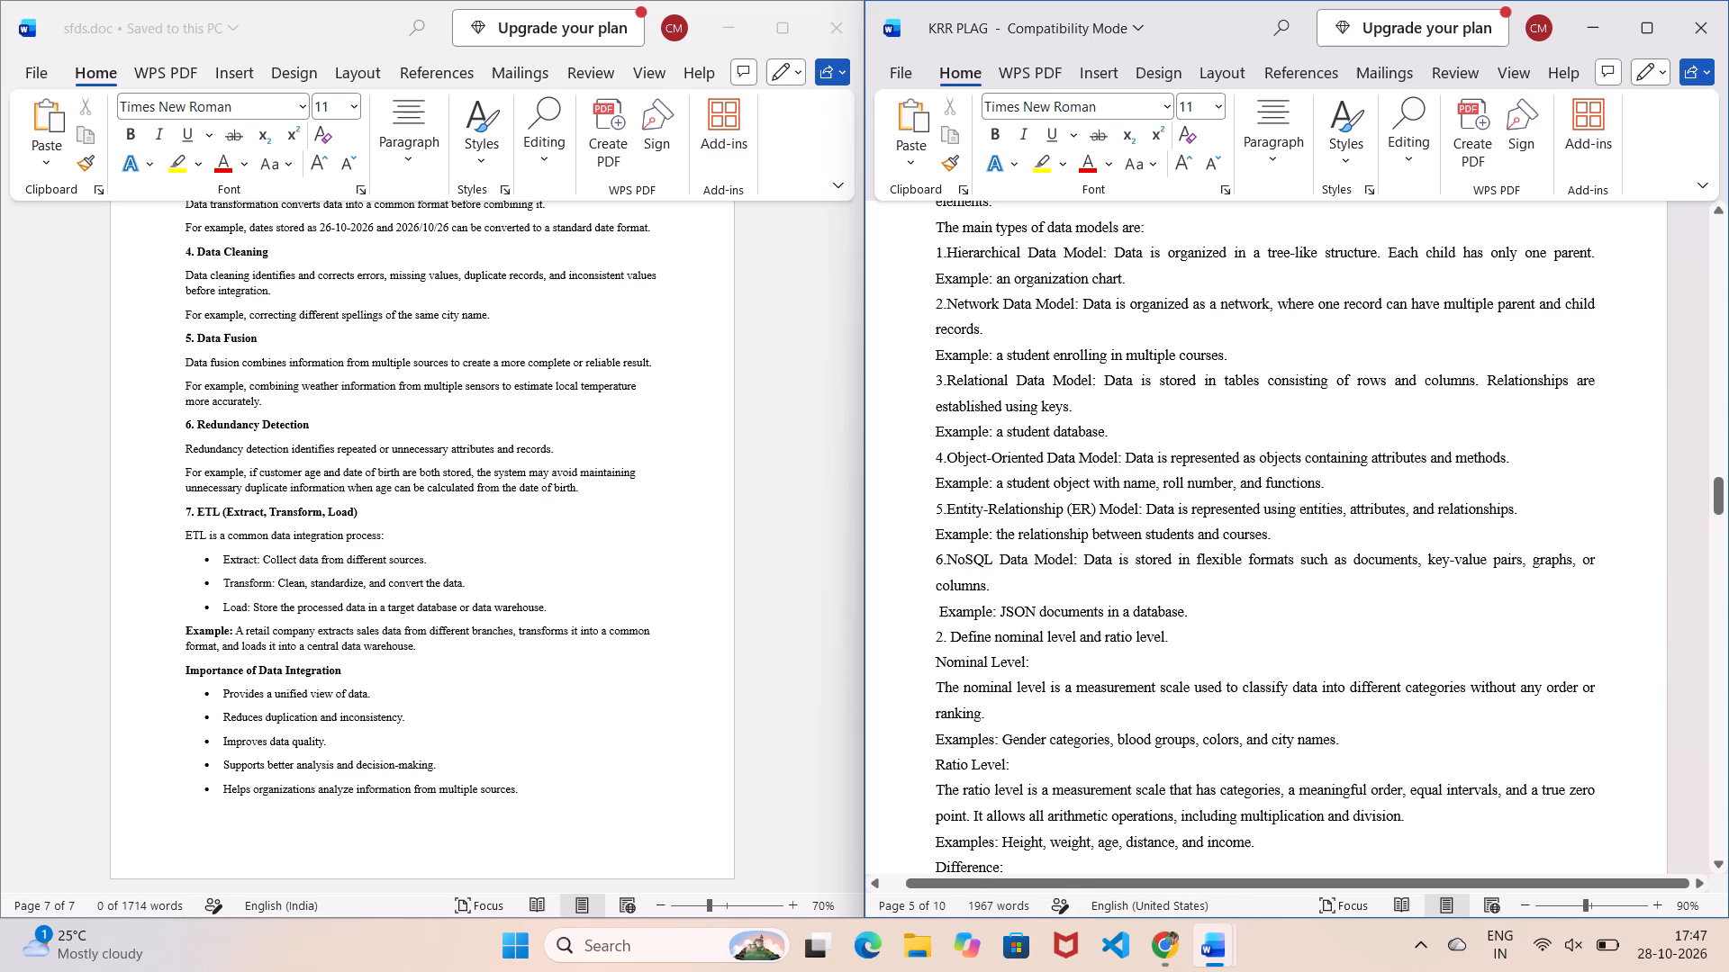
{"action": "left_click_drag", "start_coordinate": [1078, 558], "coordinate": [937, 567]}
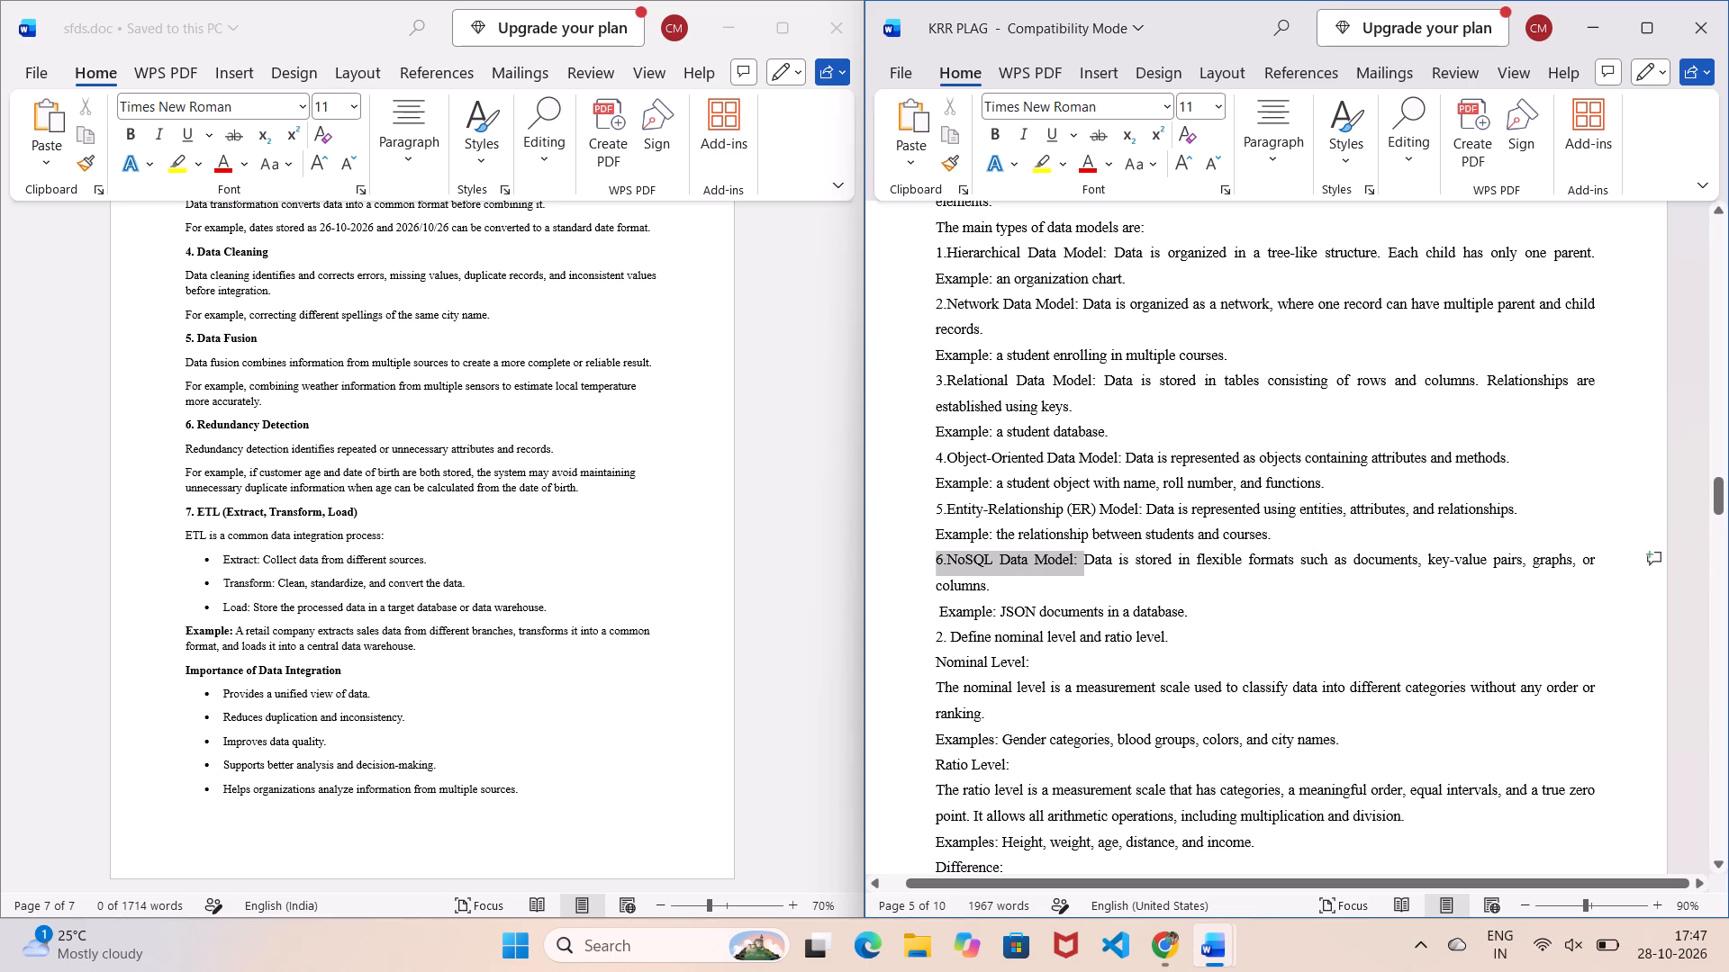
{"action": "left_click", "coordinate": [955, 531]}
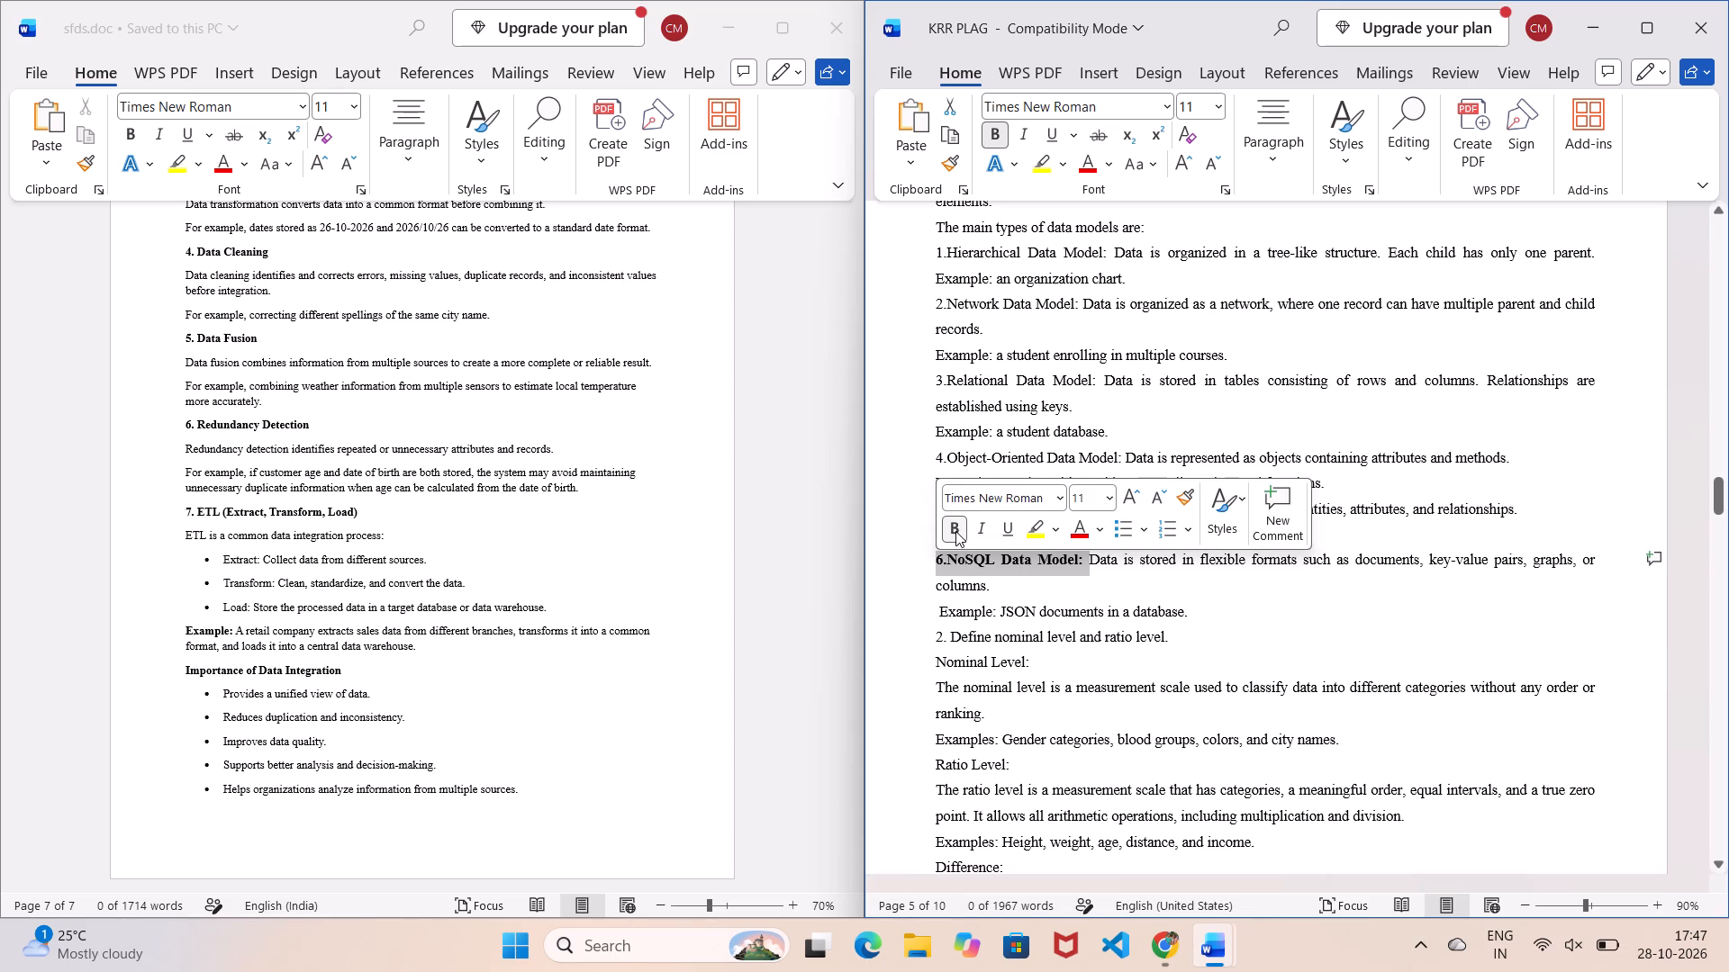
{"action": "left_click", "coordinate": [968, 562]}
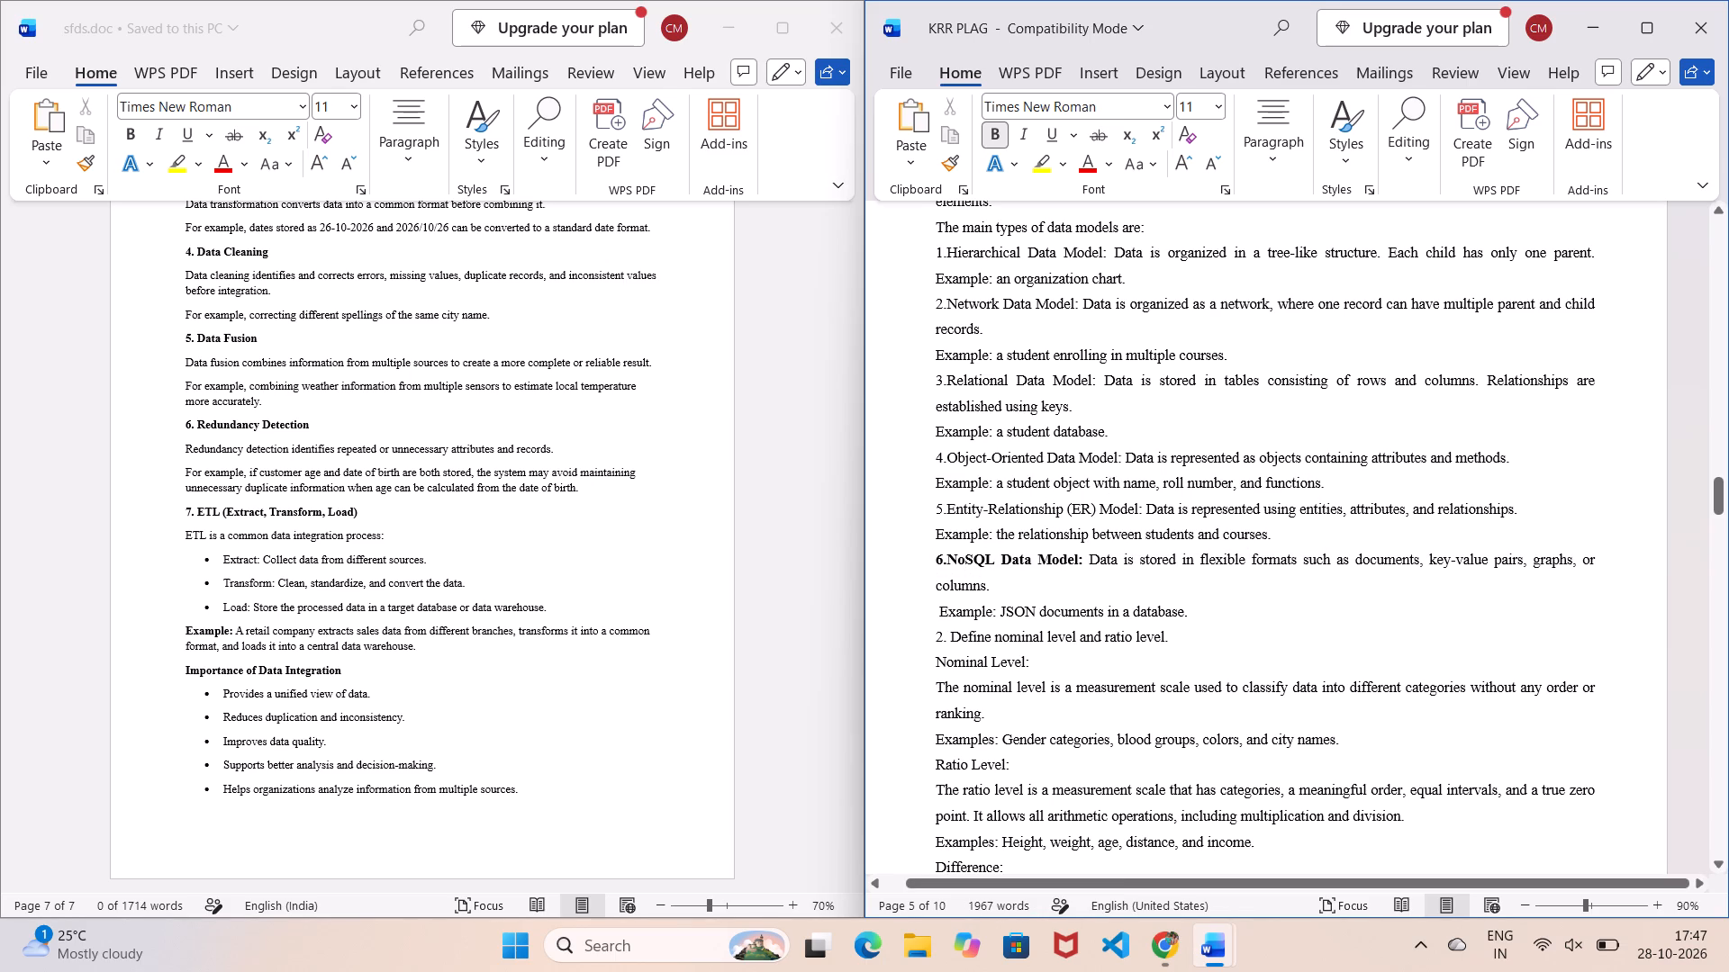
Make the labels "5.Entity-Relationship (ER) Model:" and "4.Object-Oriented Data Model:" bold.
{"action": "left_click", "coordinate": [1138, 507]}
{"action": "left_click_drag", "start_coordinate": [1142, 507], "coordinate": [942, 507]}
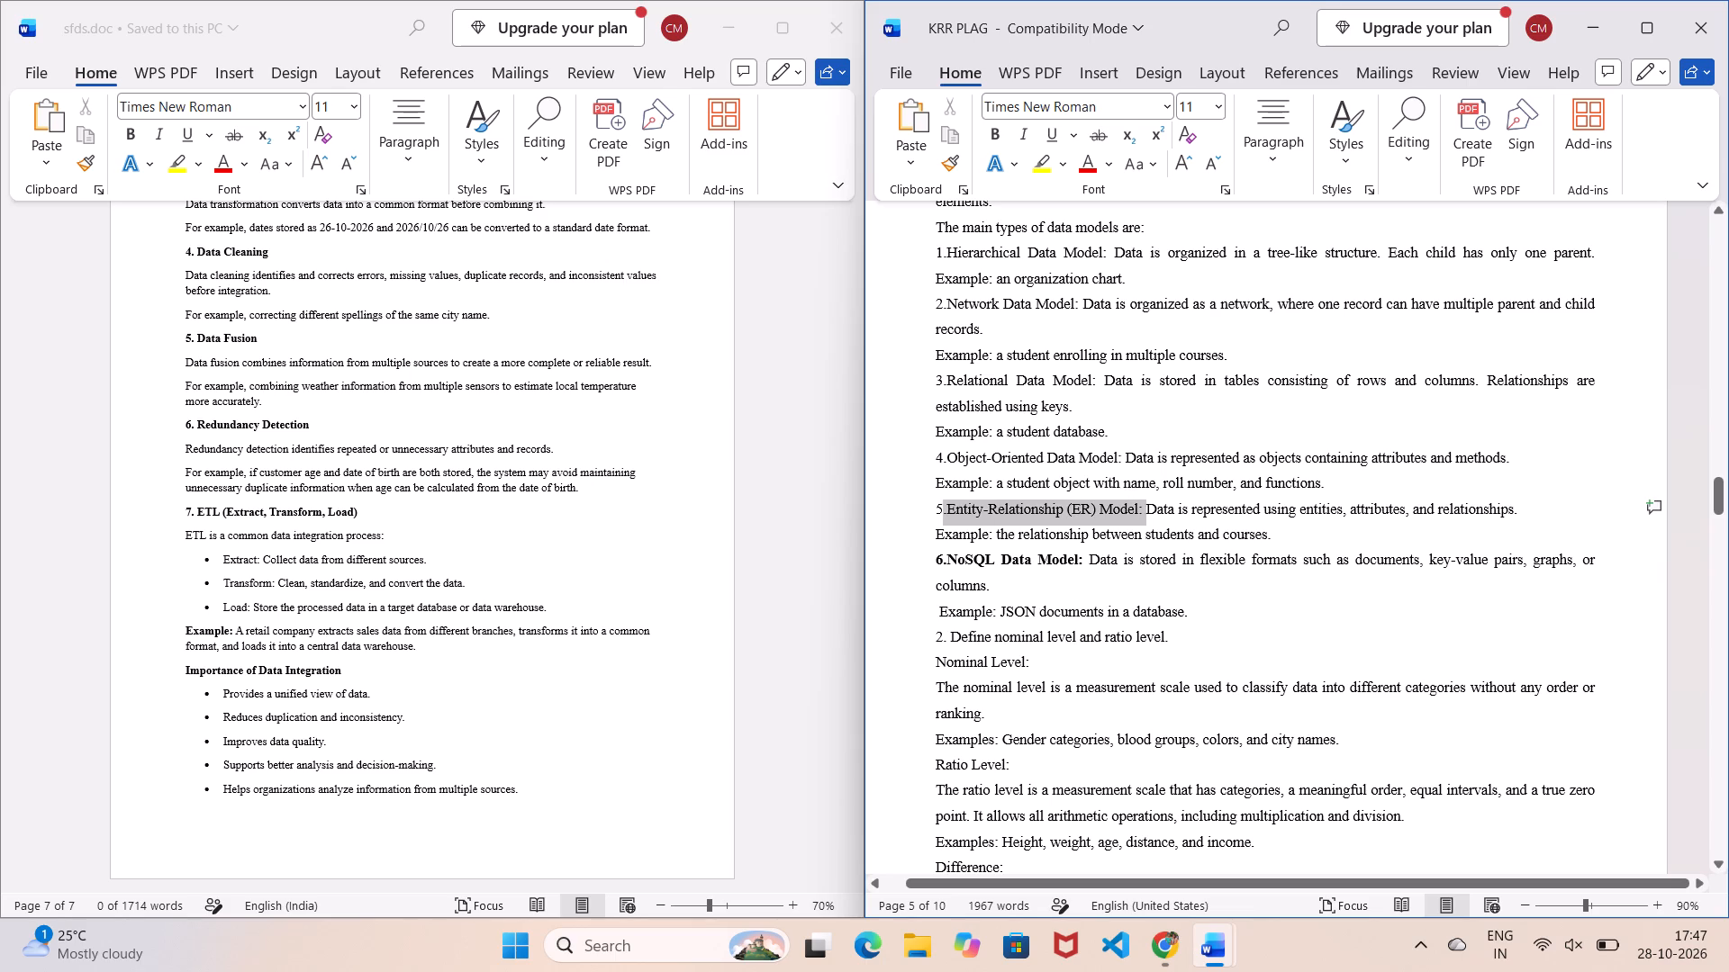
{"action": "left_click_drag", "start_coordinate": [942, 507], "coordinate": [926, 507]}
{"action": "left_click", "coordinate": [950, 470]}
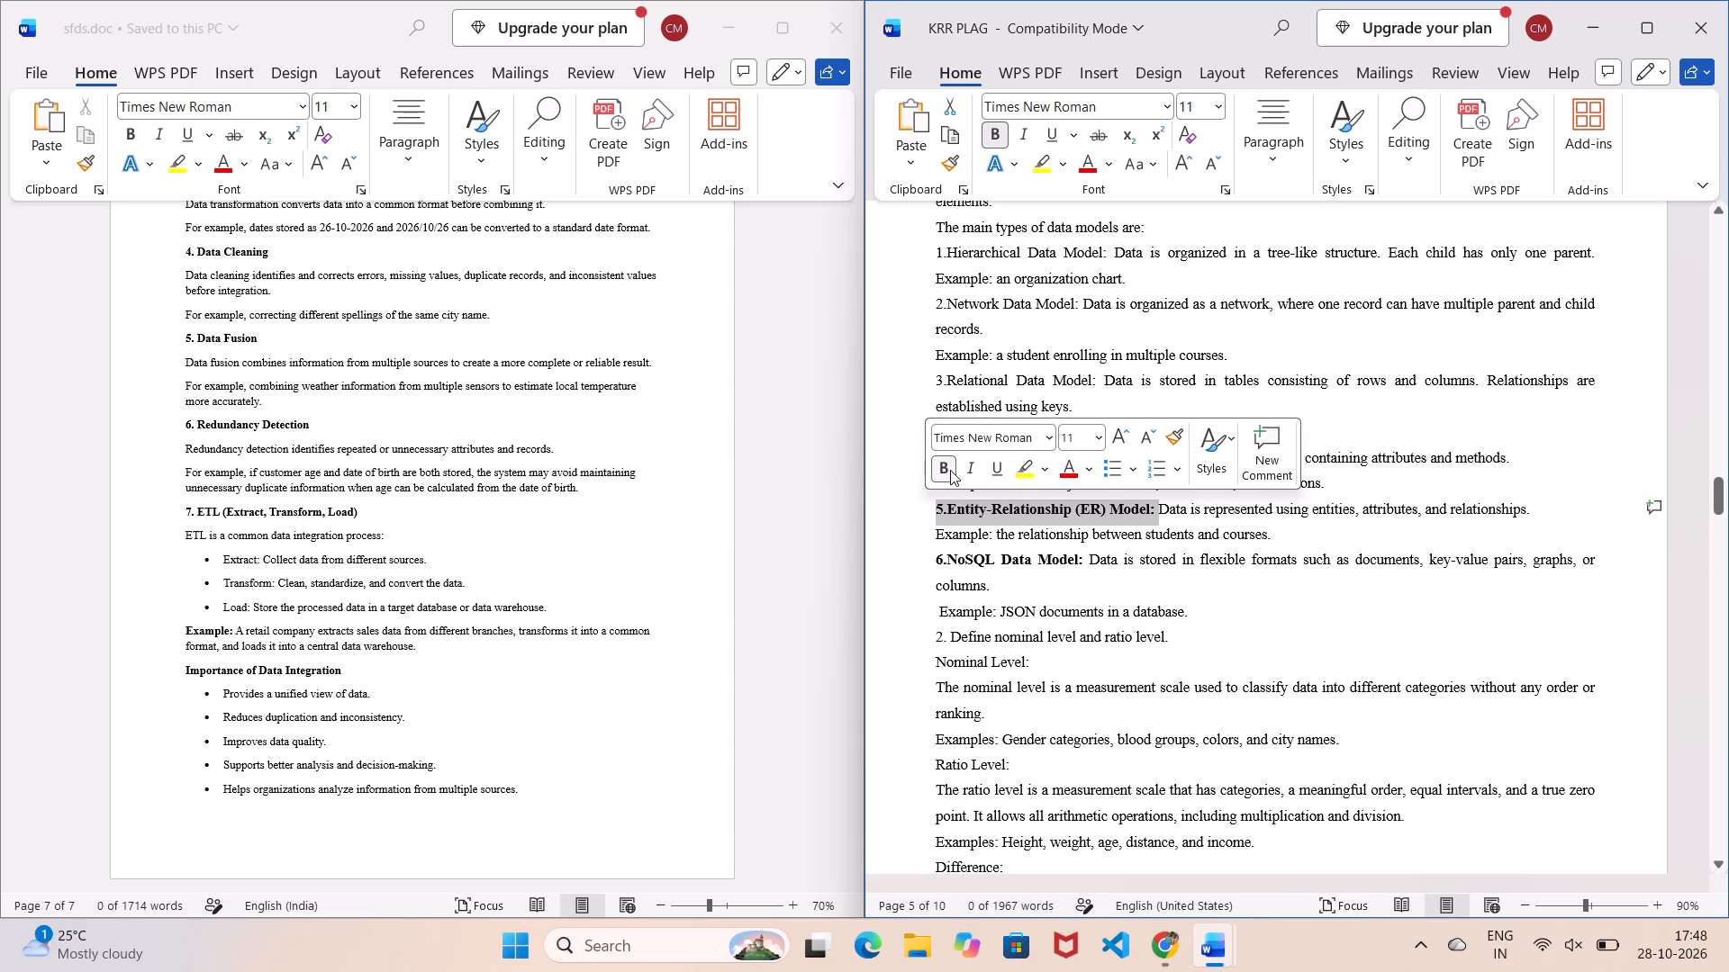
{"action": "left_click", "coordinate": [961, 519]}
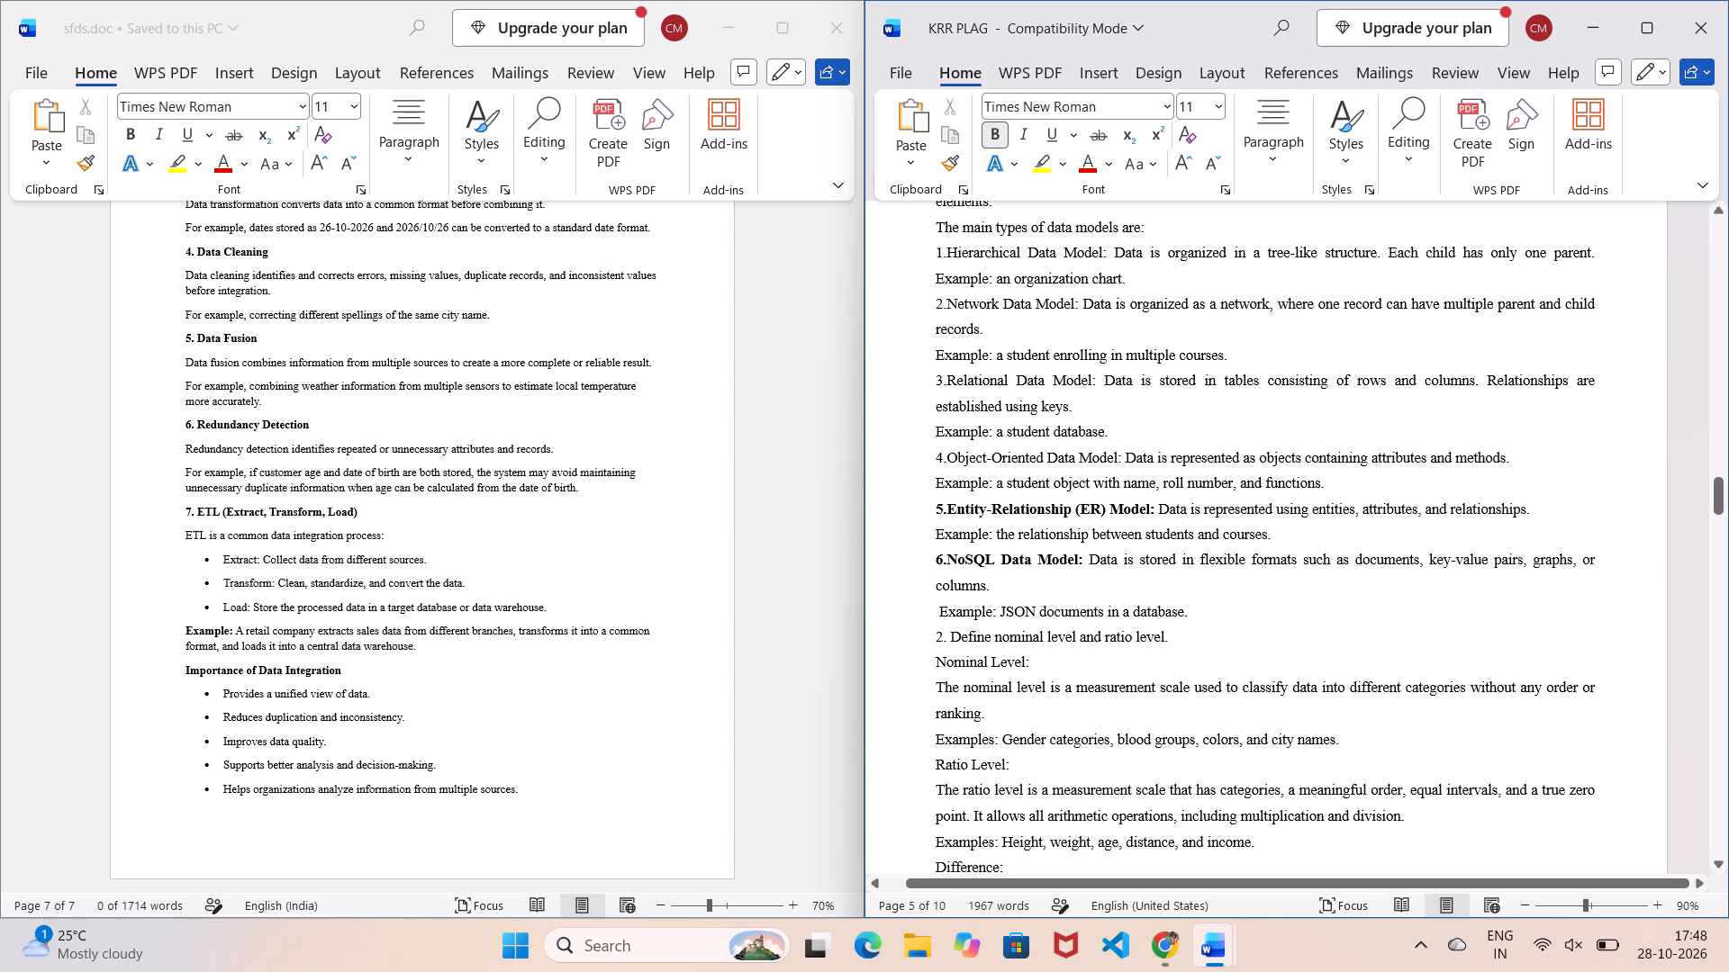
{"action": "left_click_drag", "start_coordinate": [1122, 457], "coordinate": [929, 457]}
{"action": "left_click", "coordinate": [947, 413]}
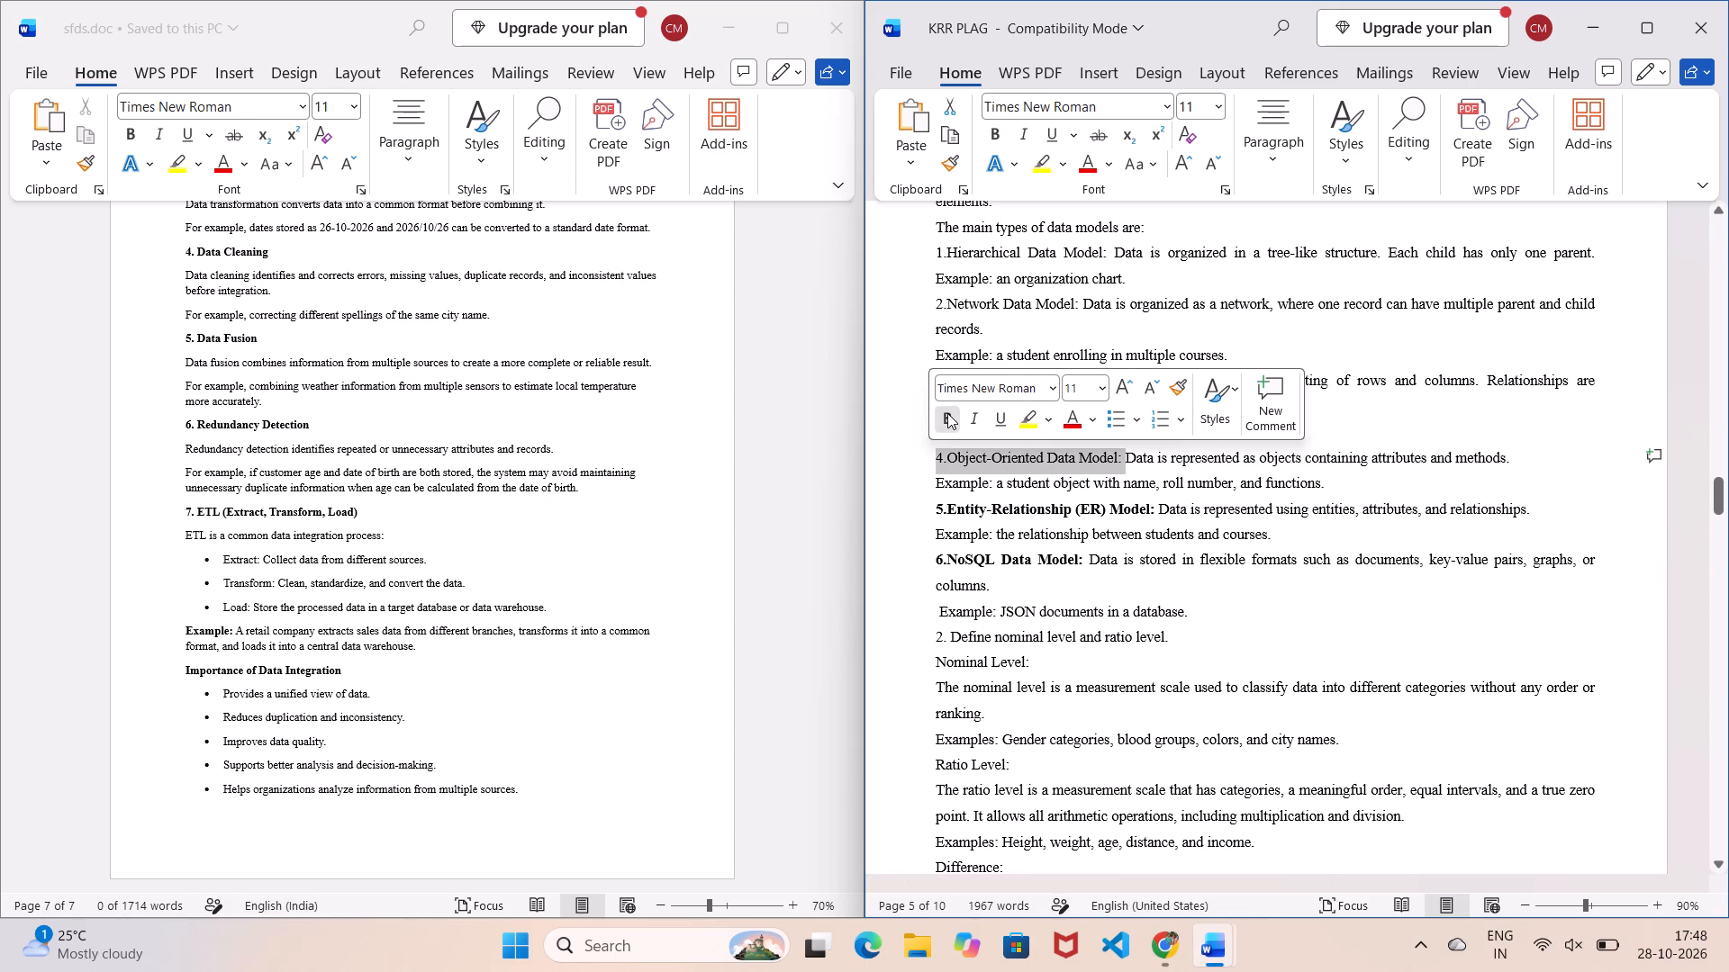
{"action": "left_click", "coordinate": [1009, 465]}
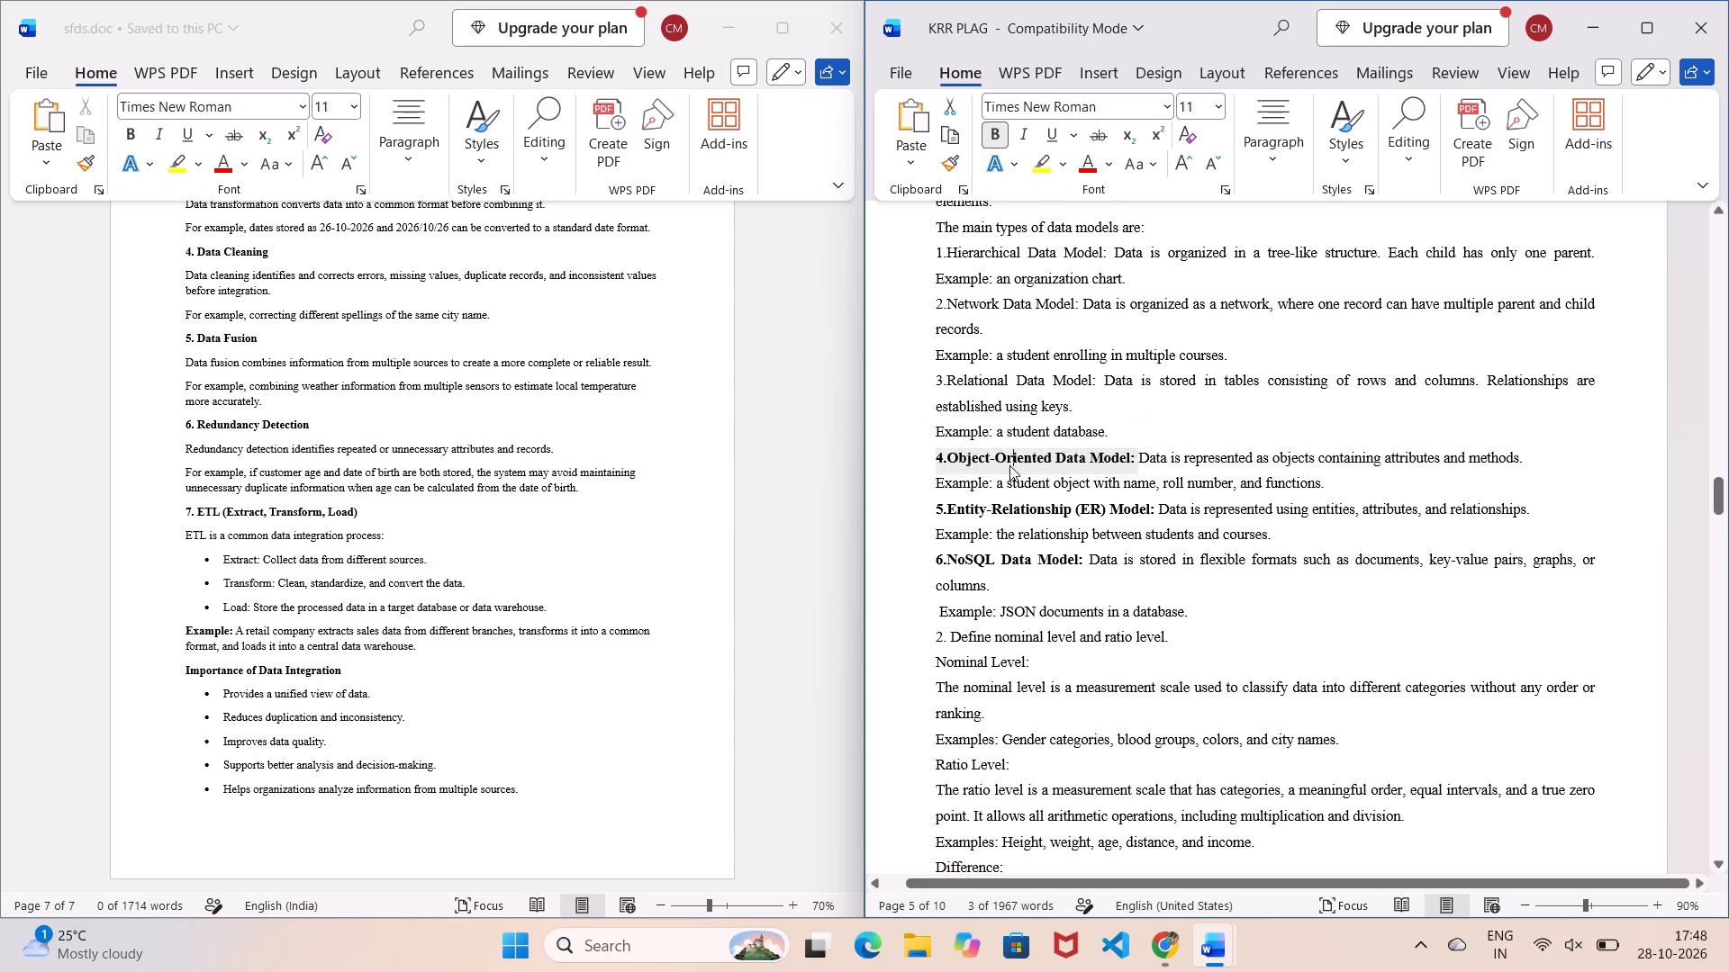
Make the labels of items 1 to 3 bold: Hierarchical, Network and Relational Data Model, each including its number and colon.
{"action": "scroll", "coordinate": [1009, 465], "scroll_direction": "up", "scroll_amount": 1}
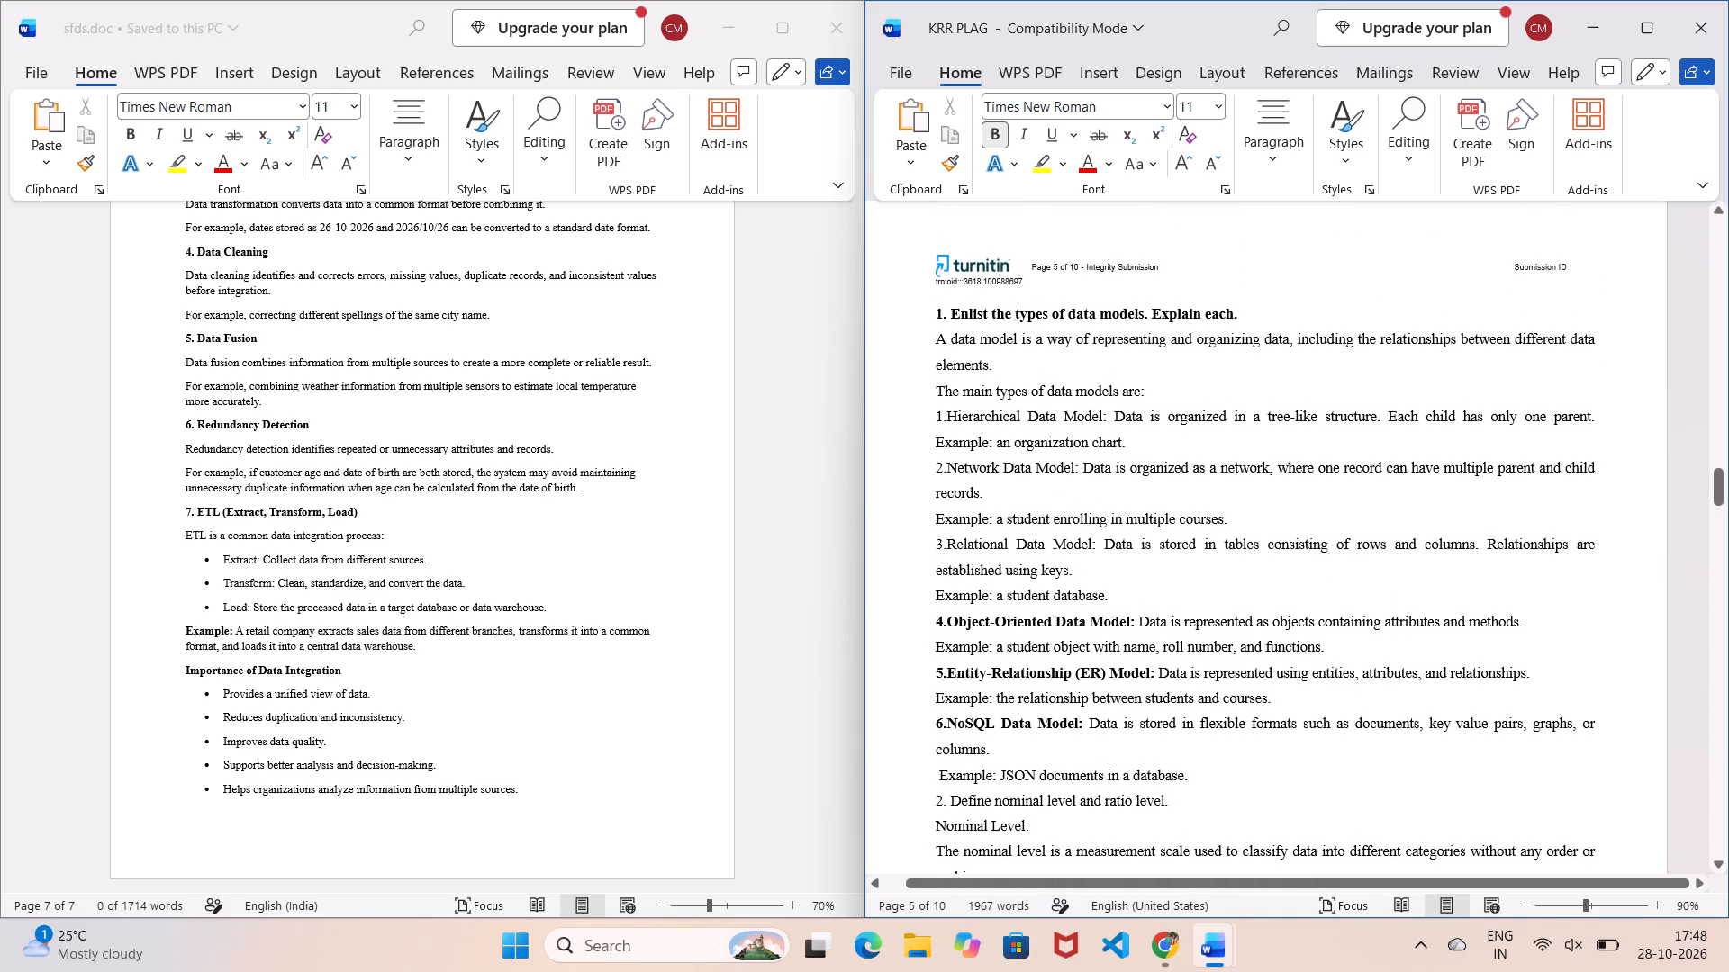
{"action": "left_click_drag", "start_coordinate": [1108, 414], "coordinate": [936, 417]}
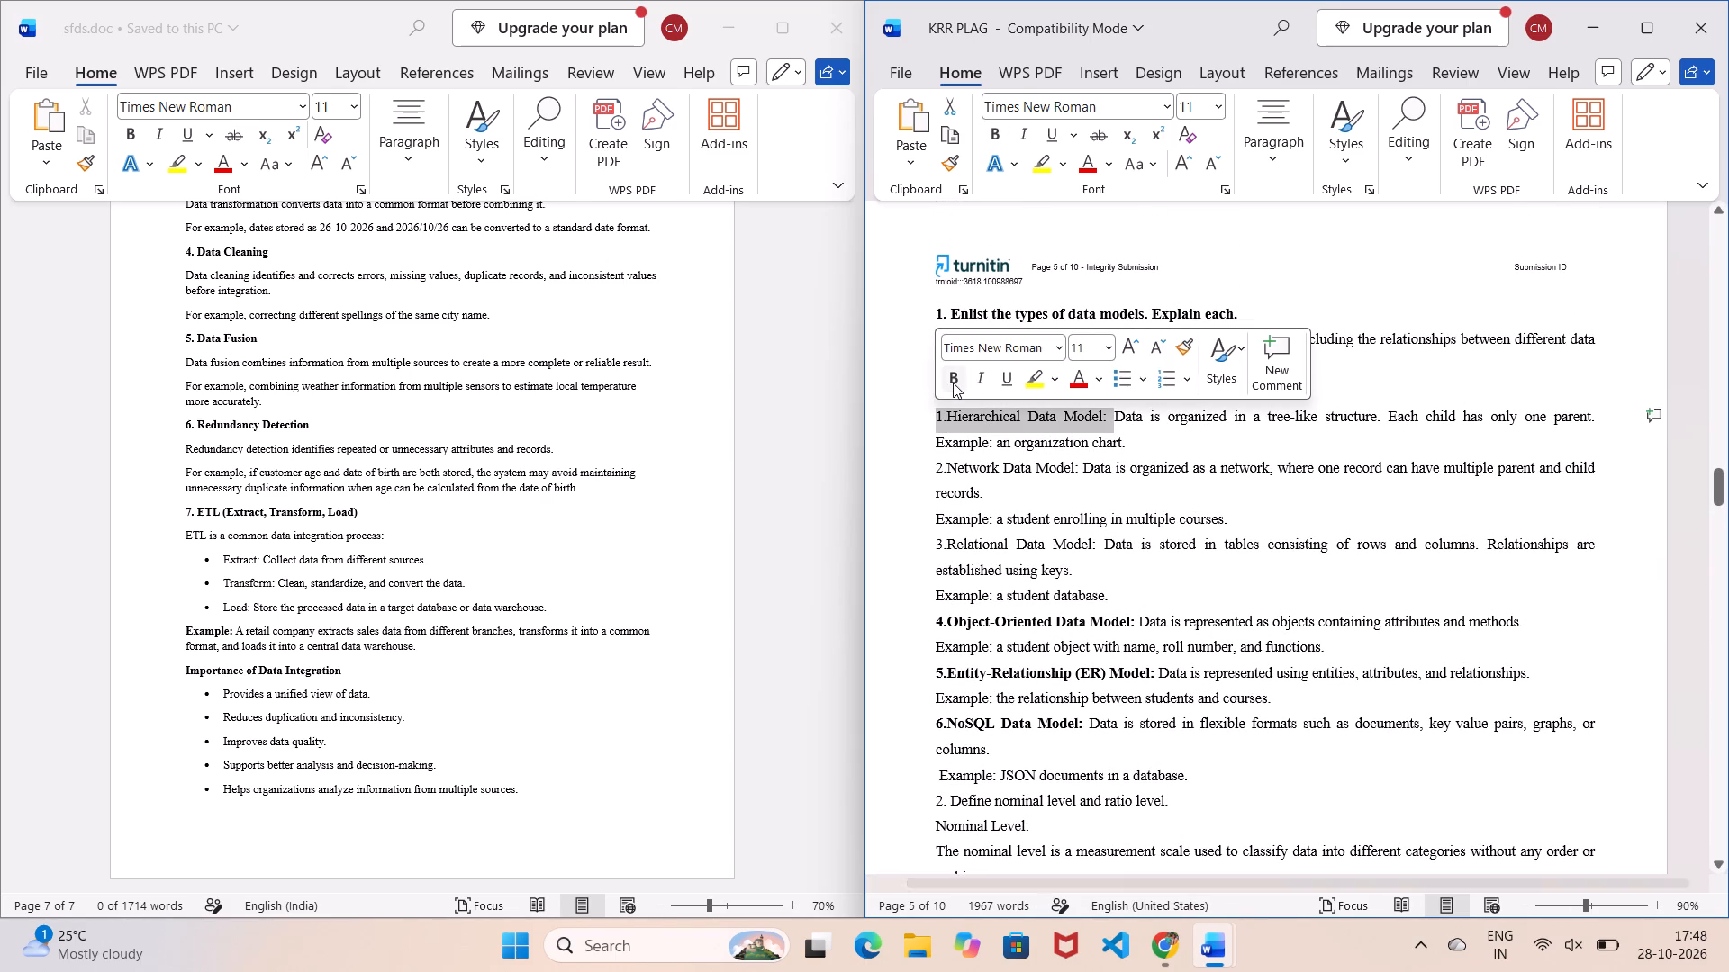
{"action": "left_click", "coordinate": [953, 382]}
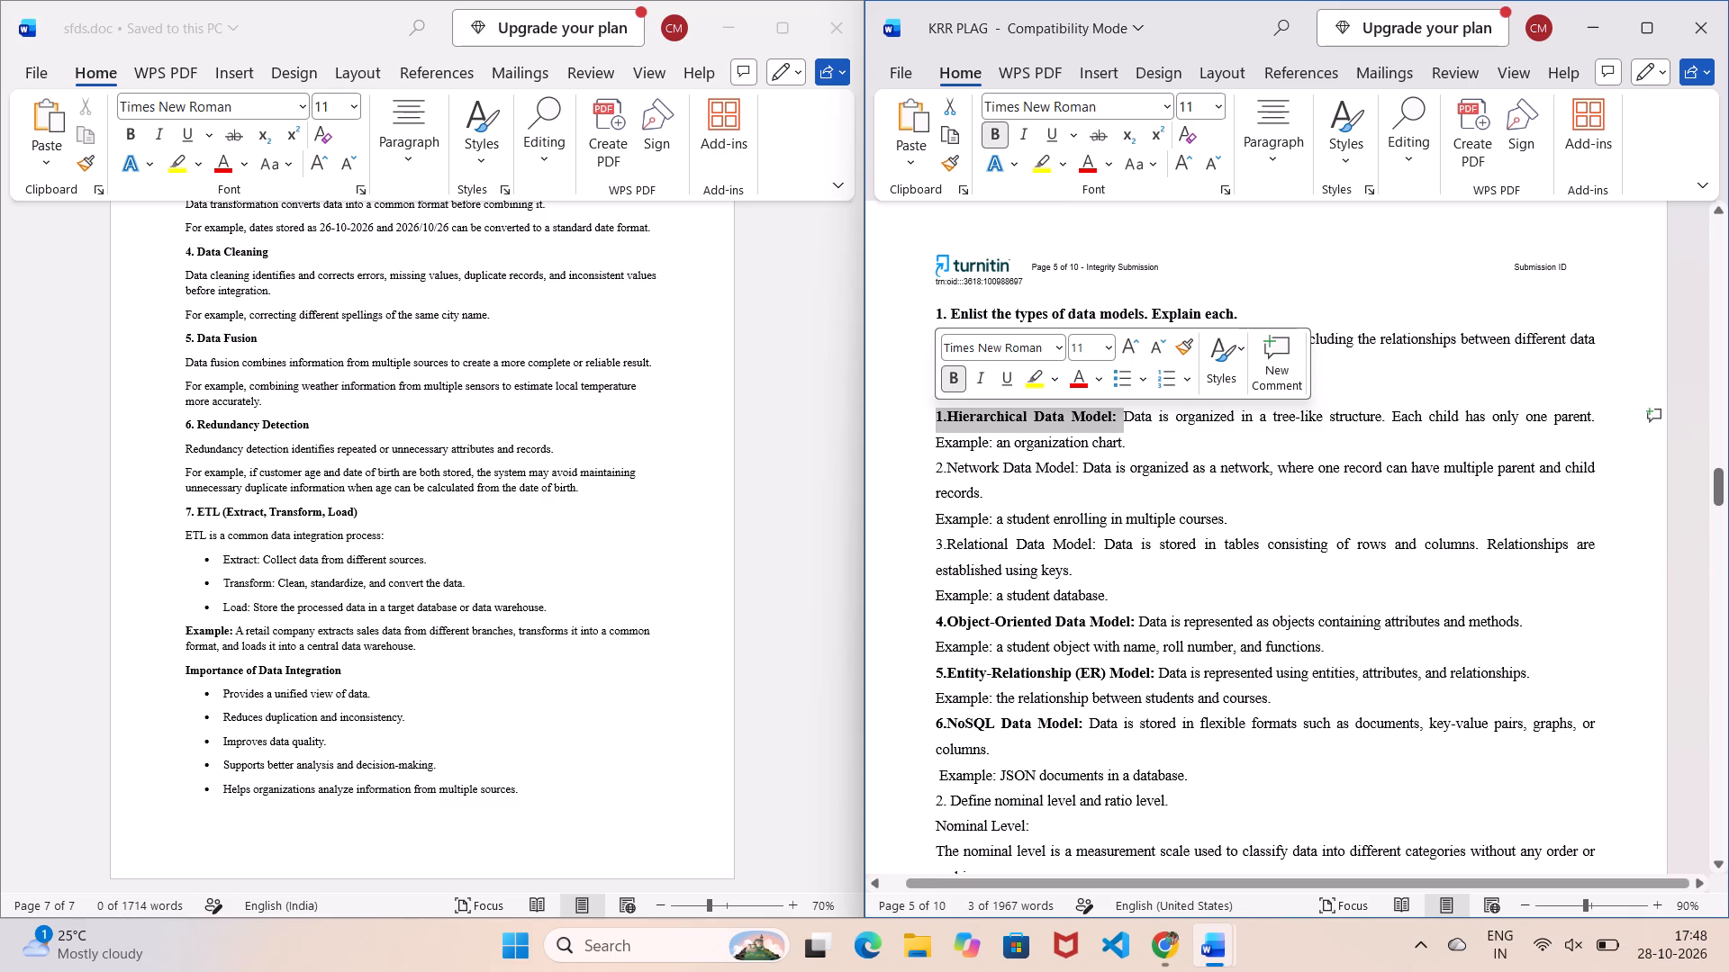
{"action": "left_click_drag", "start_coordinate": [1081, 464], "coordinate": [930, 465]}
{"action": "left_click", "coordinate": [947, 429]}
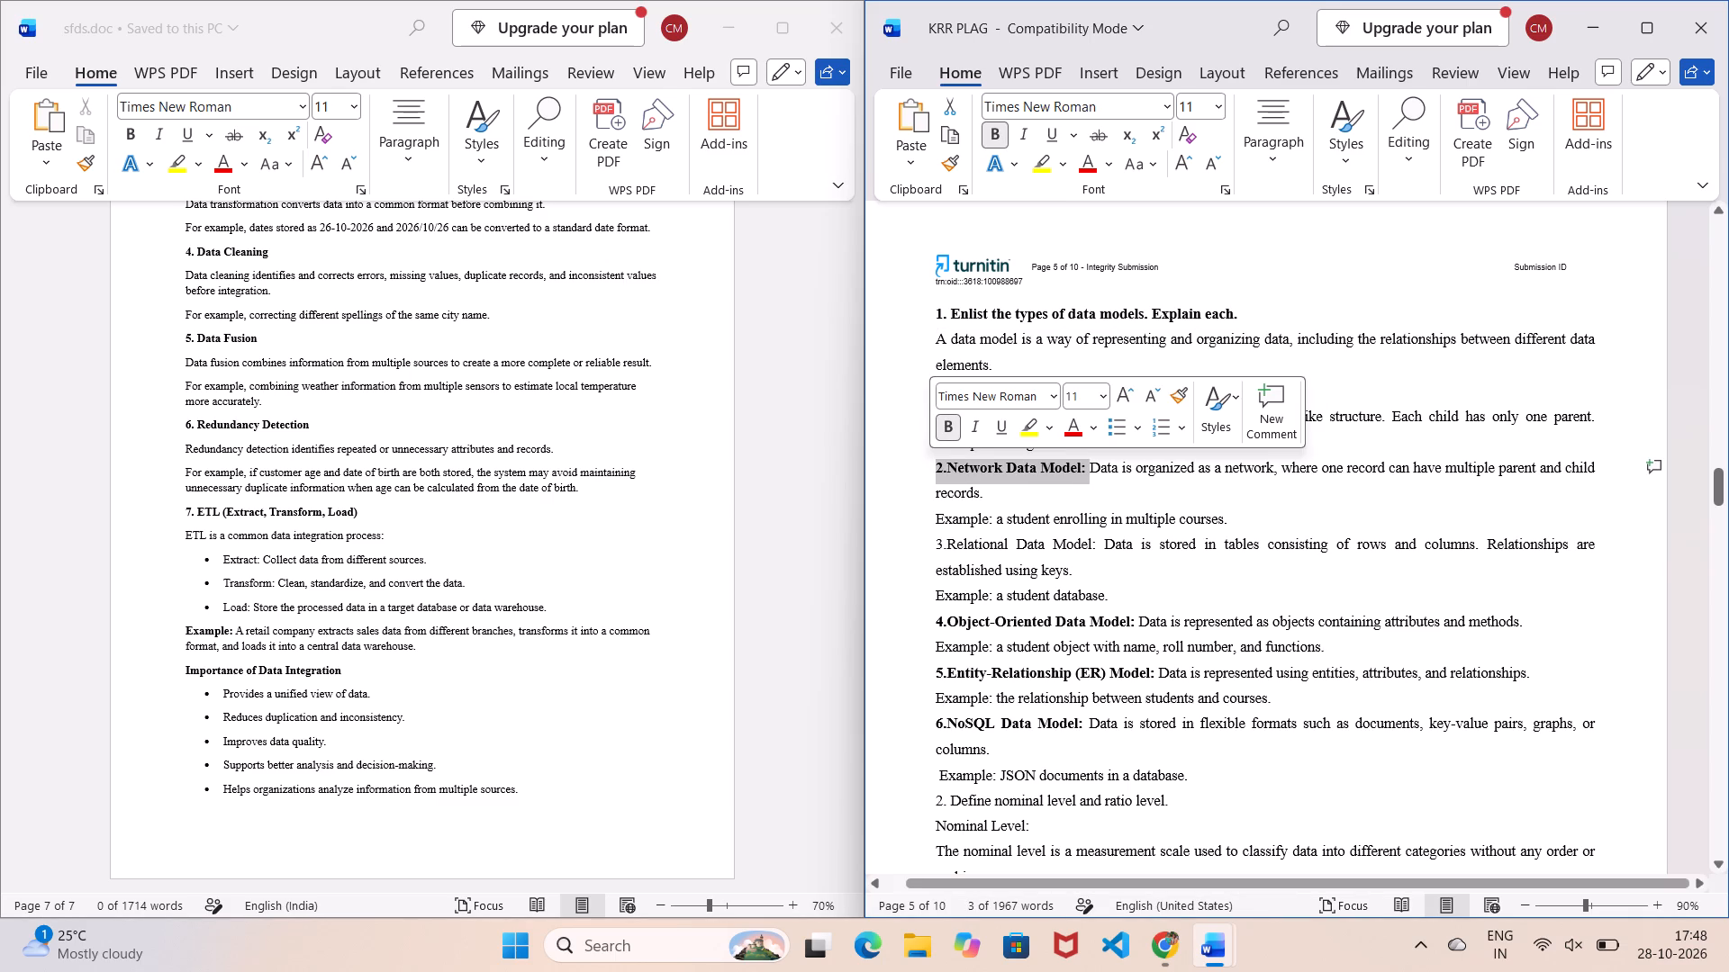
{"action": "left_click_drag", "start_coordinate": [1099, 541], "coordinate": [928, 534]}
{"action": "left_click", "coordinate": [1052, 539]}
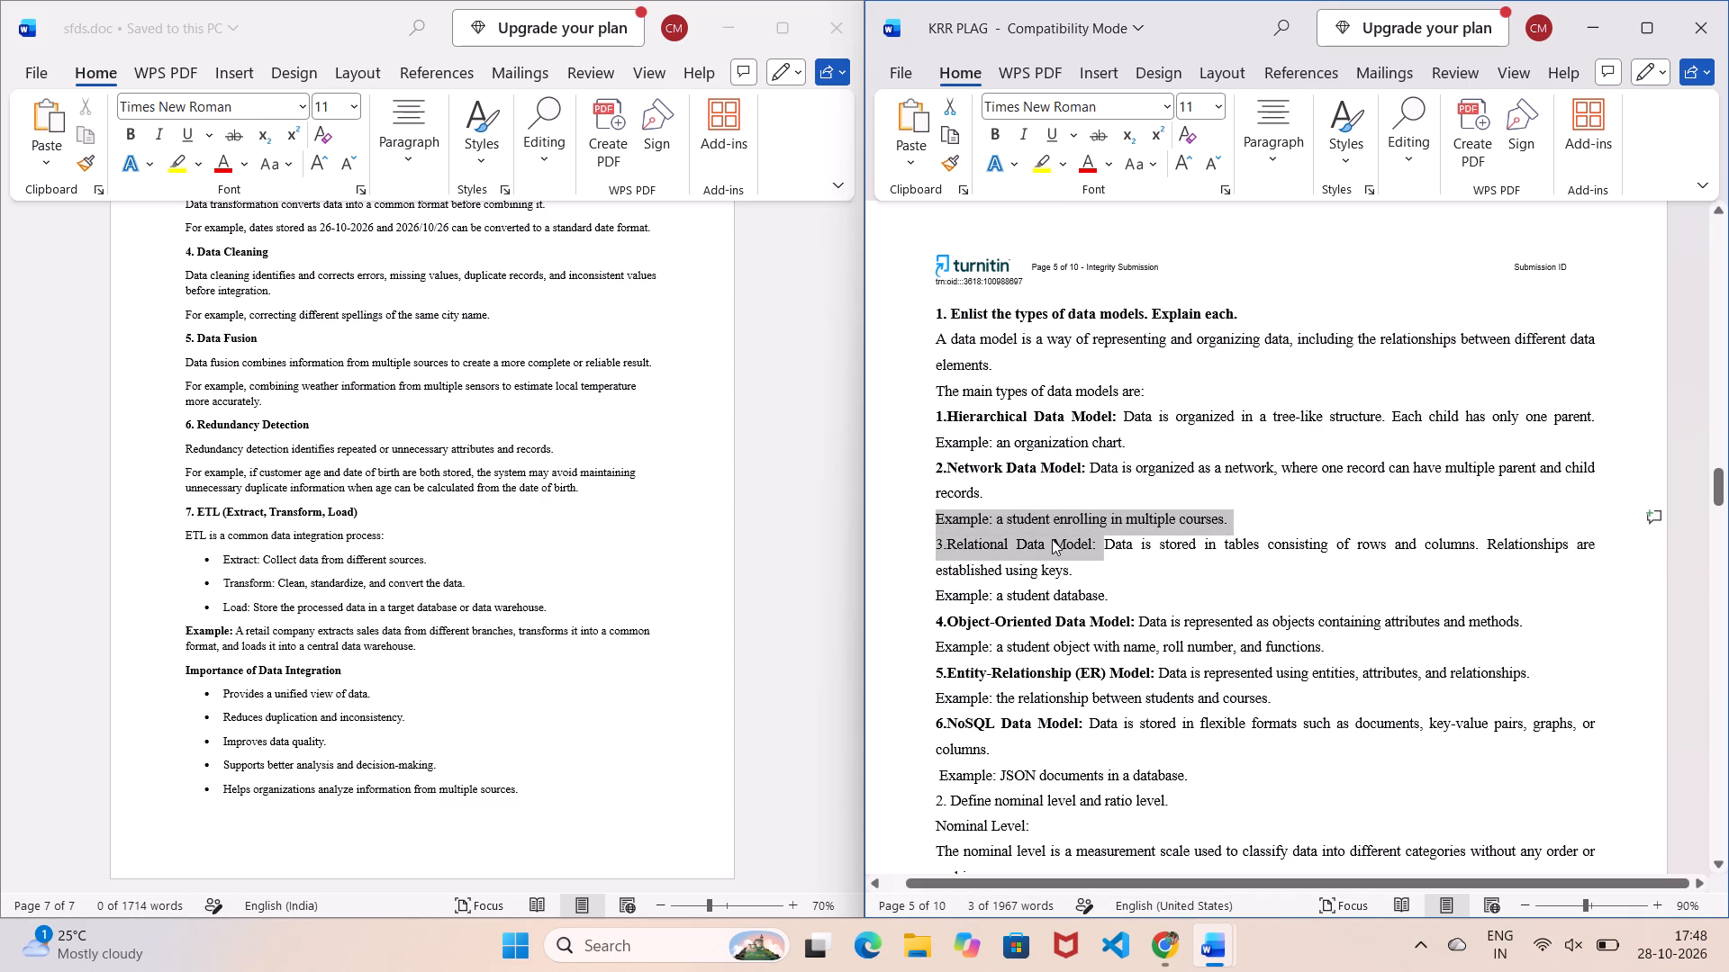
{"action": "left_click_drag", "start_coordinate": [1096, 543], "coordinate": [940, 535]}
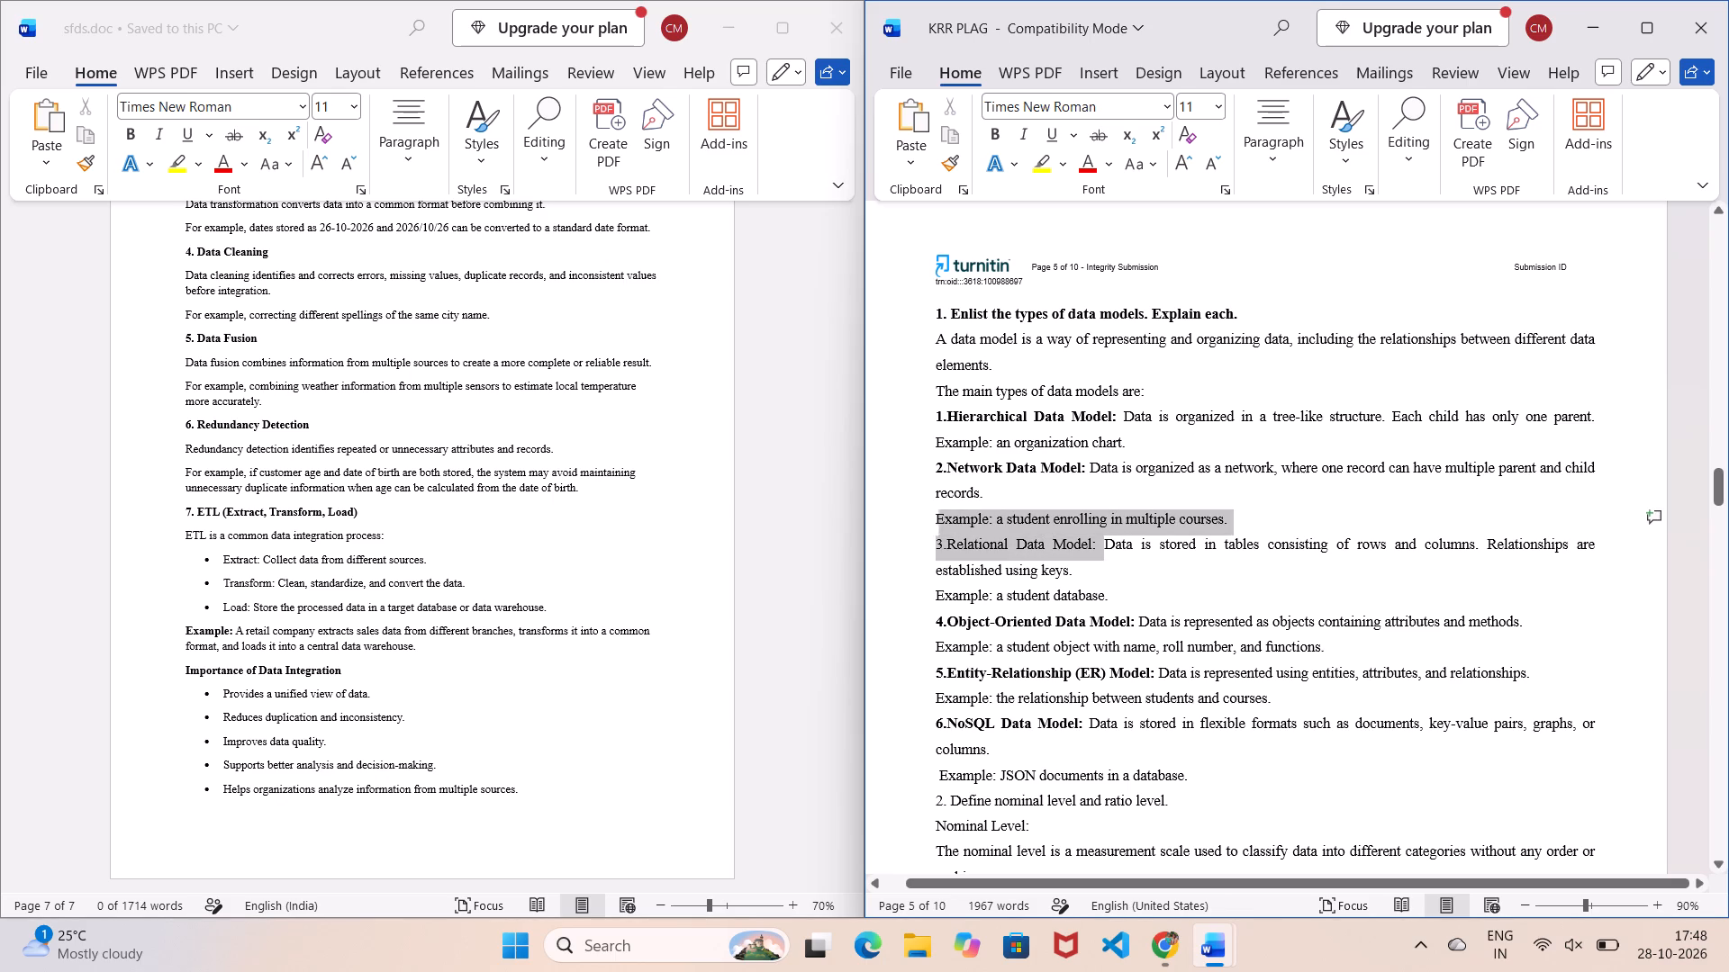
{"action": "left_click_drag", "start_coordinate": [940, 535], "coordinate": [933, 547]}
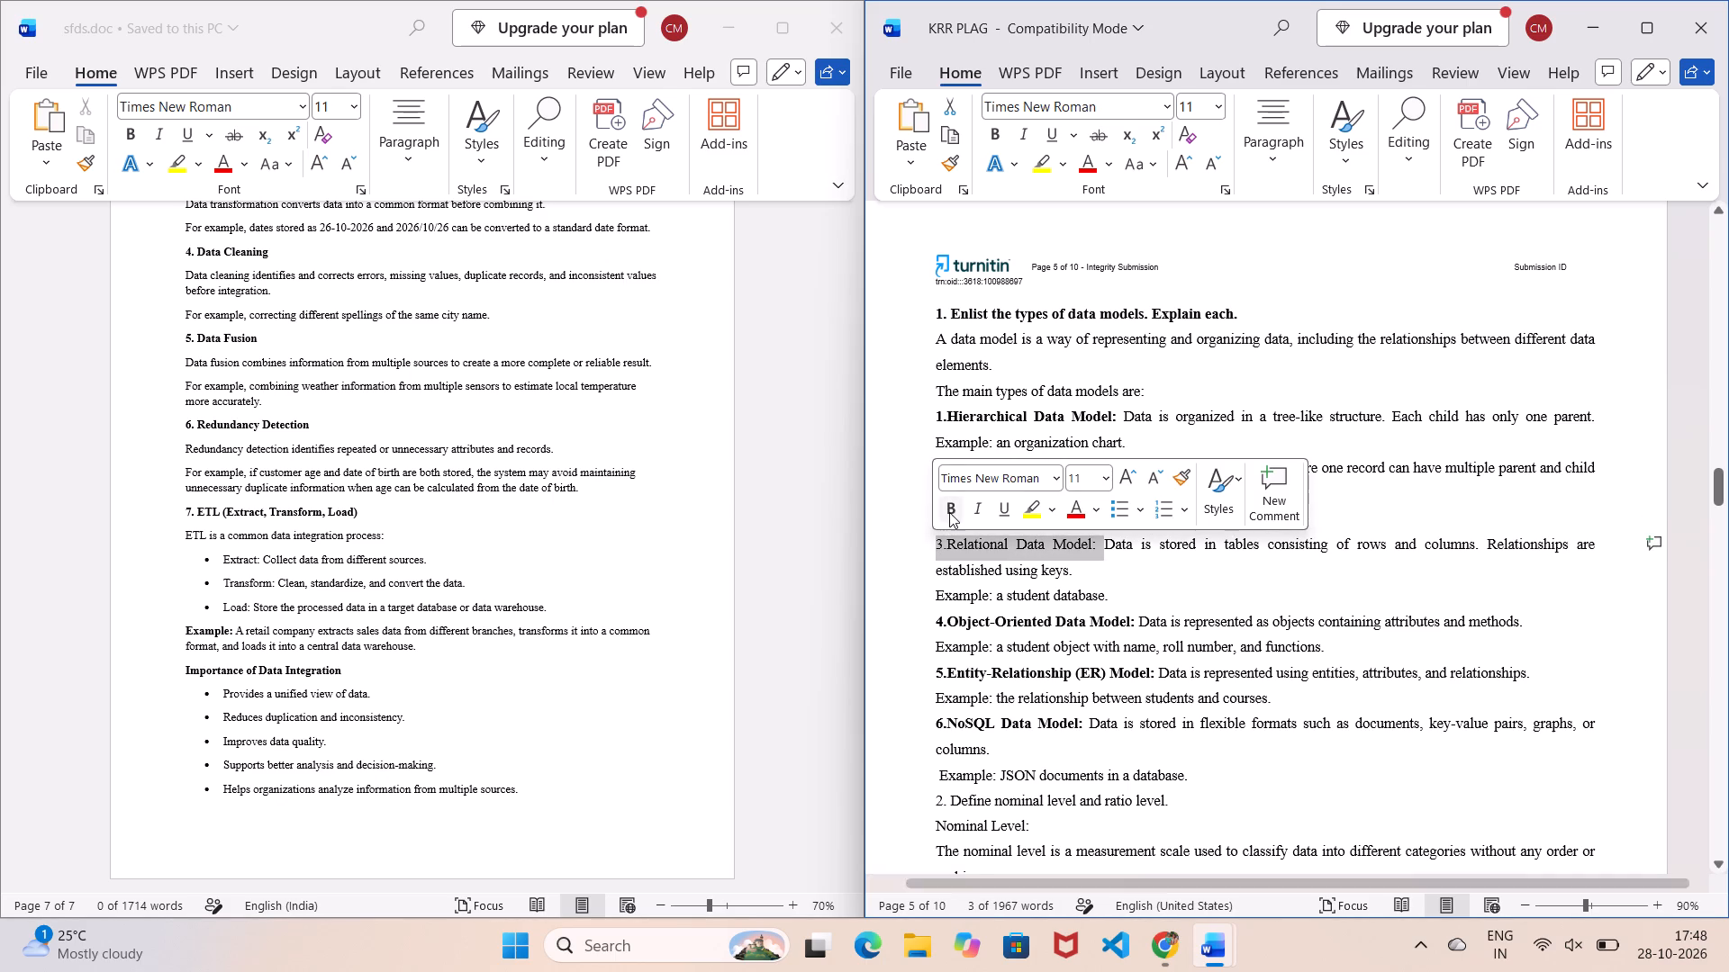
{"action": "left_click", "coordinate": [949, 512]}
{"action": "left_click", "coordinate": [1101, 590]}
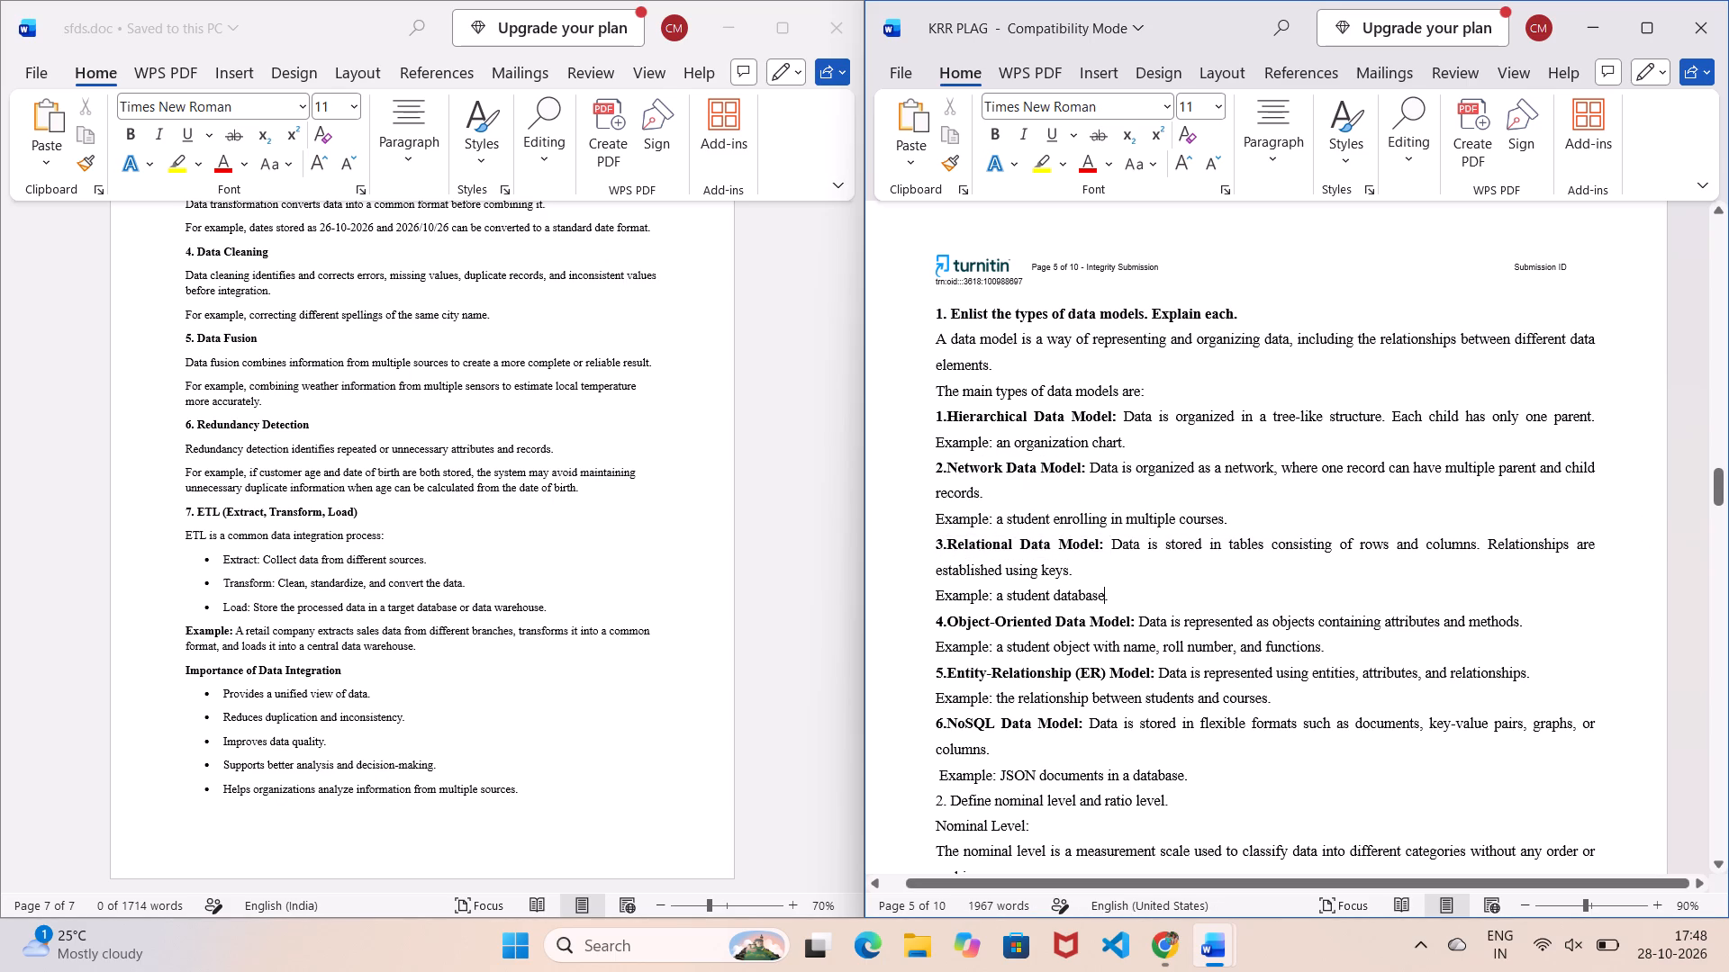
Make the question 2 heading, "2. Define nominal level and ratio level.", bold.
{"action": "scroll", "coordinate": [1101, 590], "scroll_direction": "down", "scroll_amount": 3}
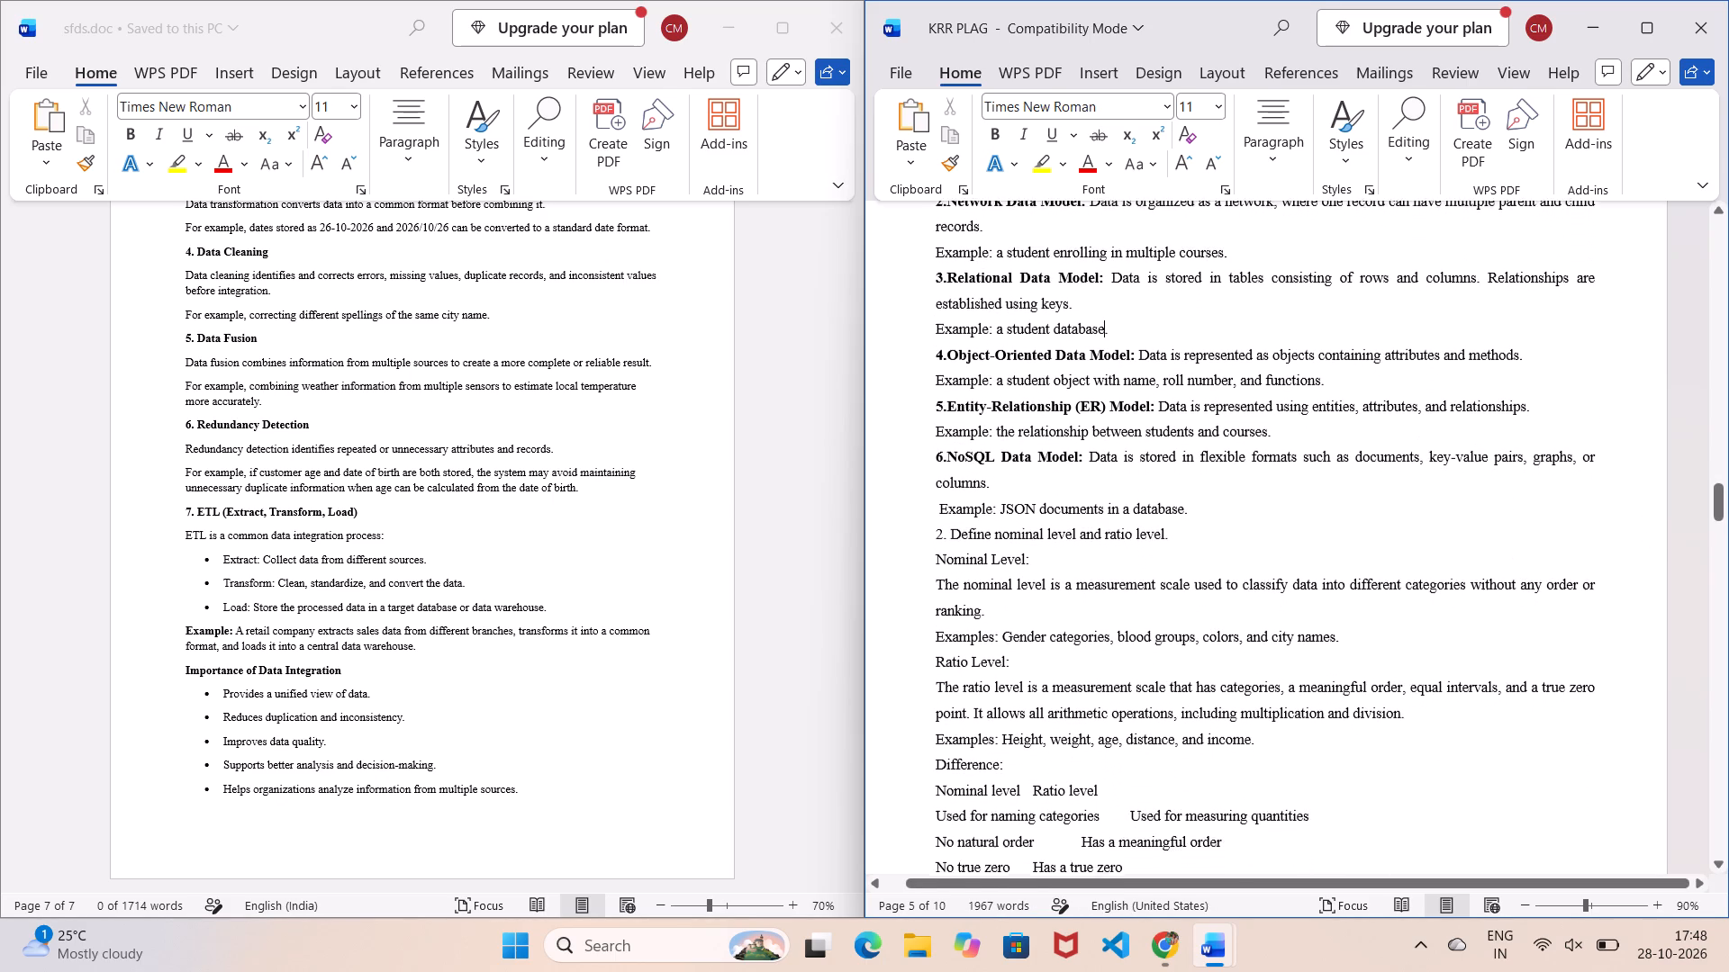
{"action": "scroll", "coordinate": [1101, 590], "scroll_direction": "down", "scroll_amount": 1}
{"action": "left_click_drag", "start_coordinate": [1180, 529], "coordinate": [924, 535]}
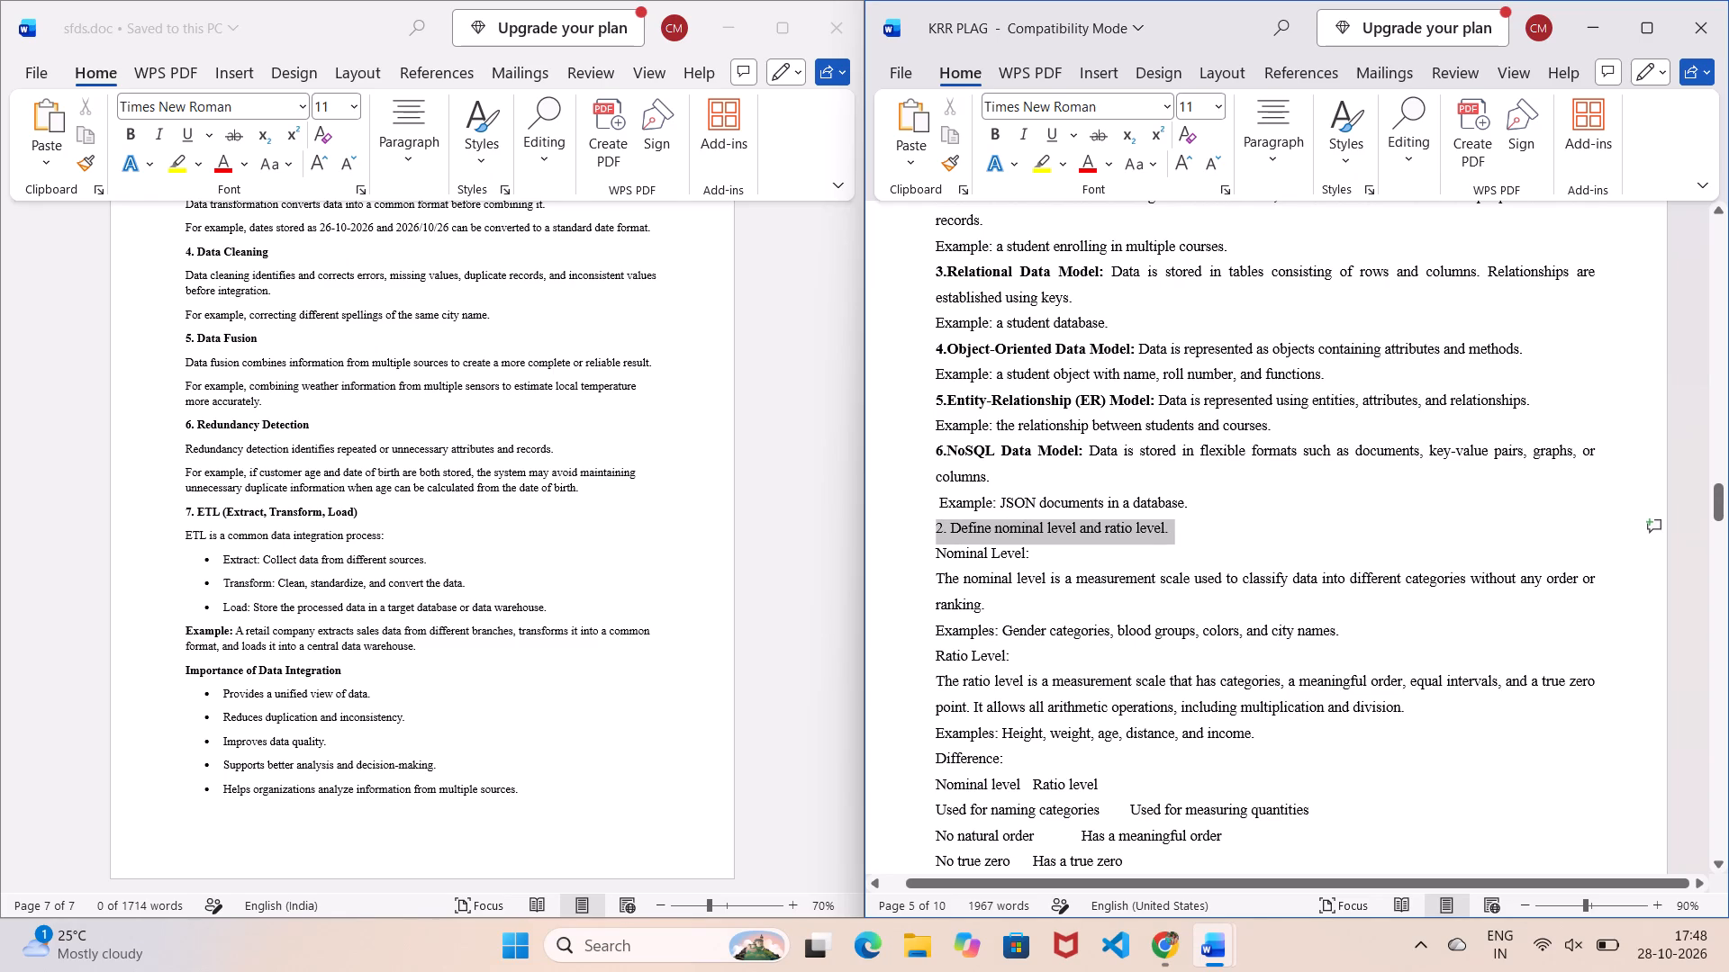
{"action": "left_click_drag", "start_coordinate": [924, 535], "coordinate": [919, 535]}
{"action": "left_click", "coordinate": [933, 495]}
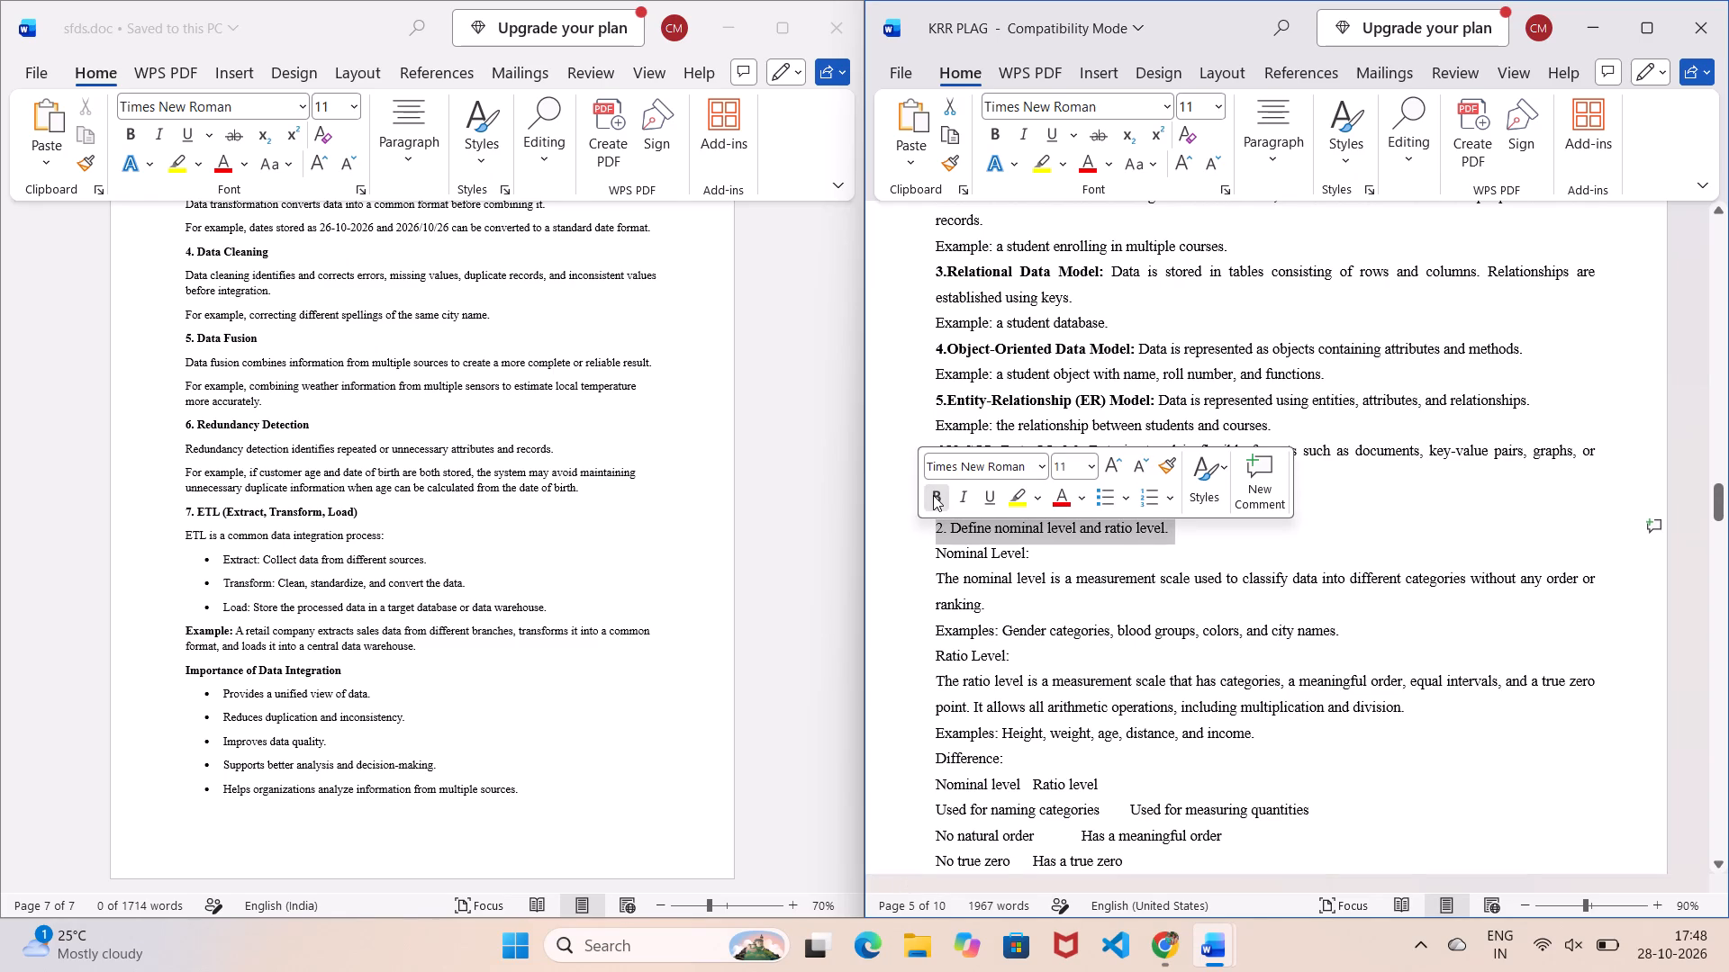
Make the "Nominal Level:" and "Ratio Level:" subheadings under question 2 bold.
{"action": "left_click", "coordinate": [1041, 555]}
{"action": "left_click_drag", "start_coordinate": [1041, 555], "coordinate": [919, 564]}
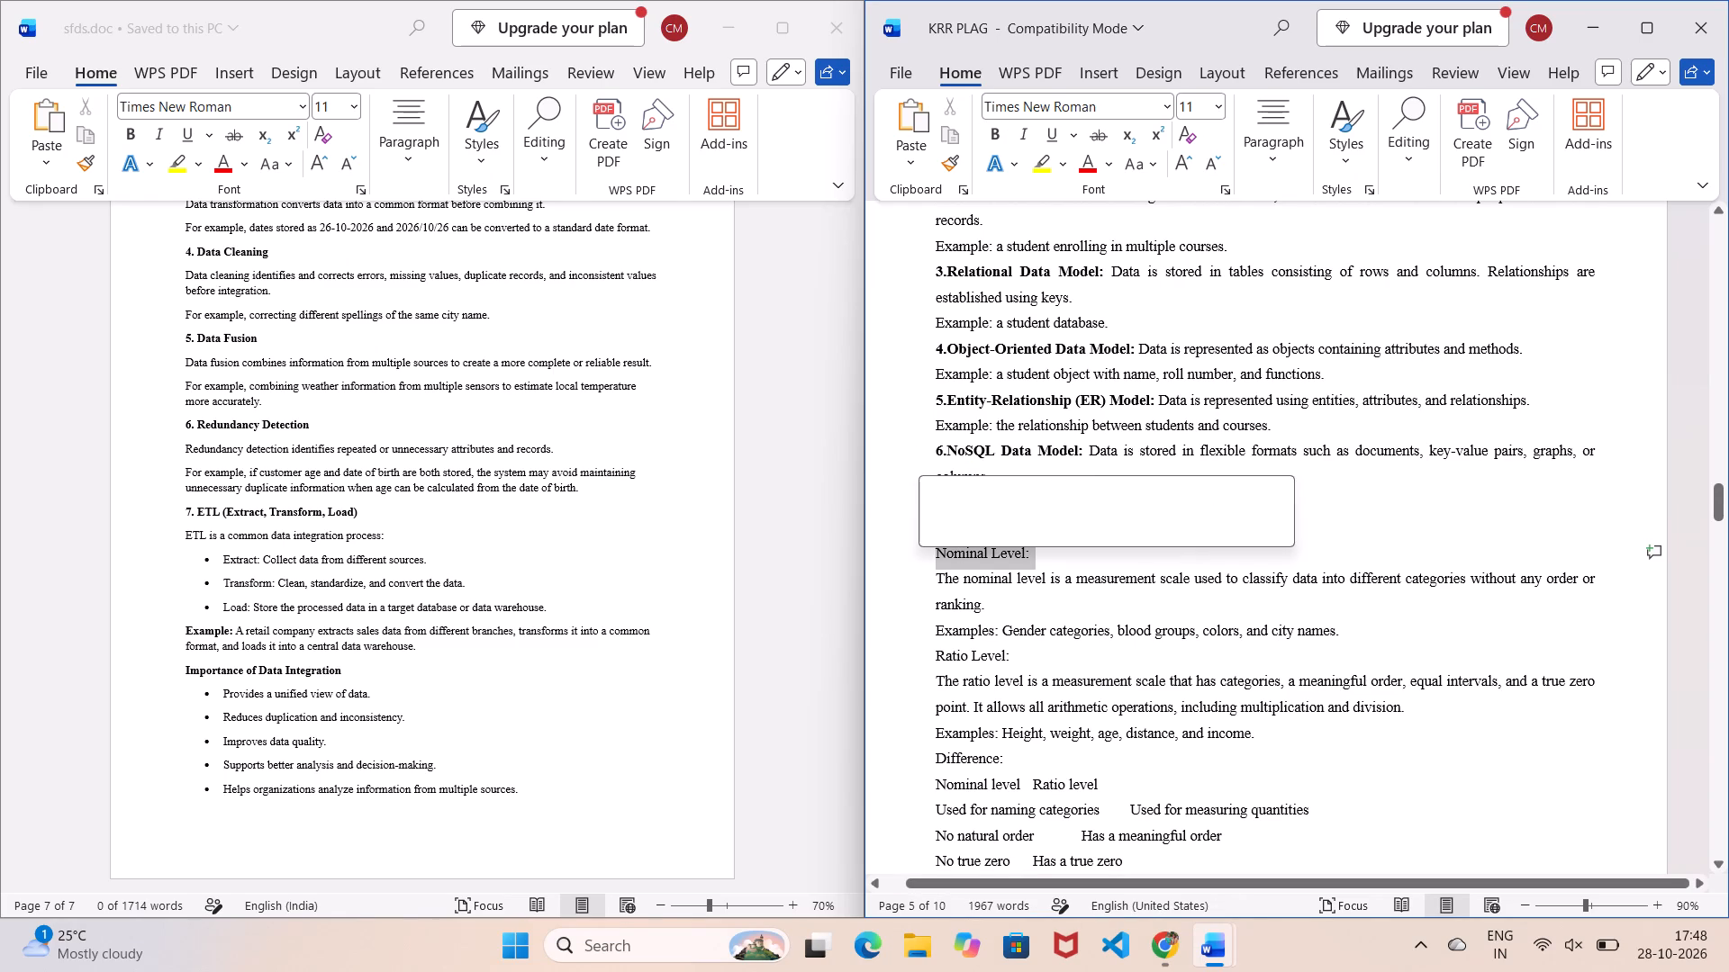
{"action": "left_click", "coordinate": [933, 525]}
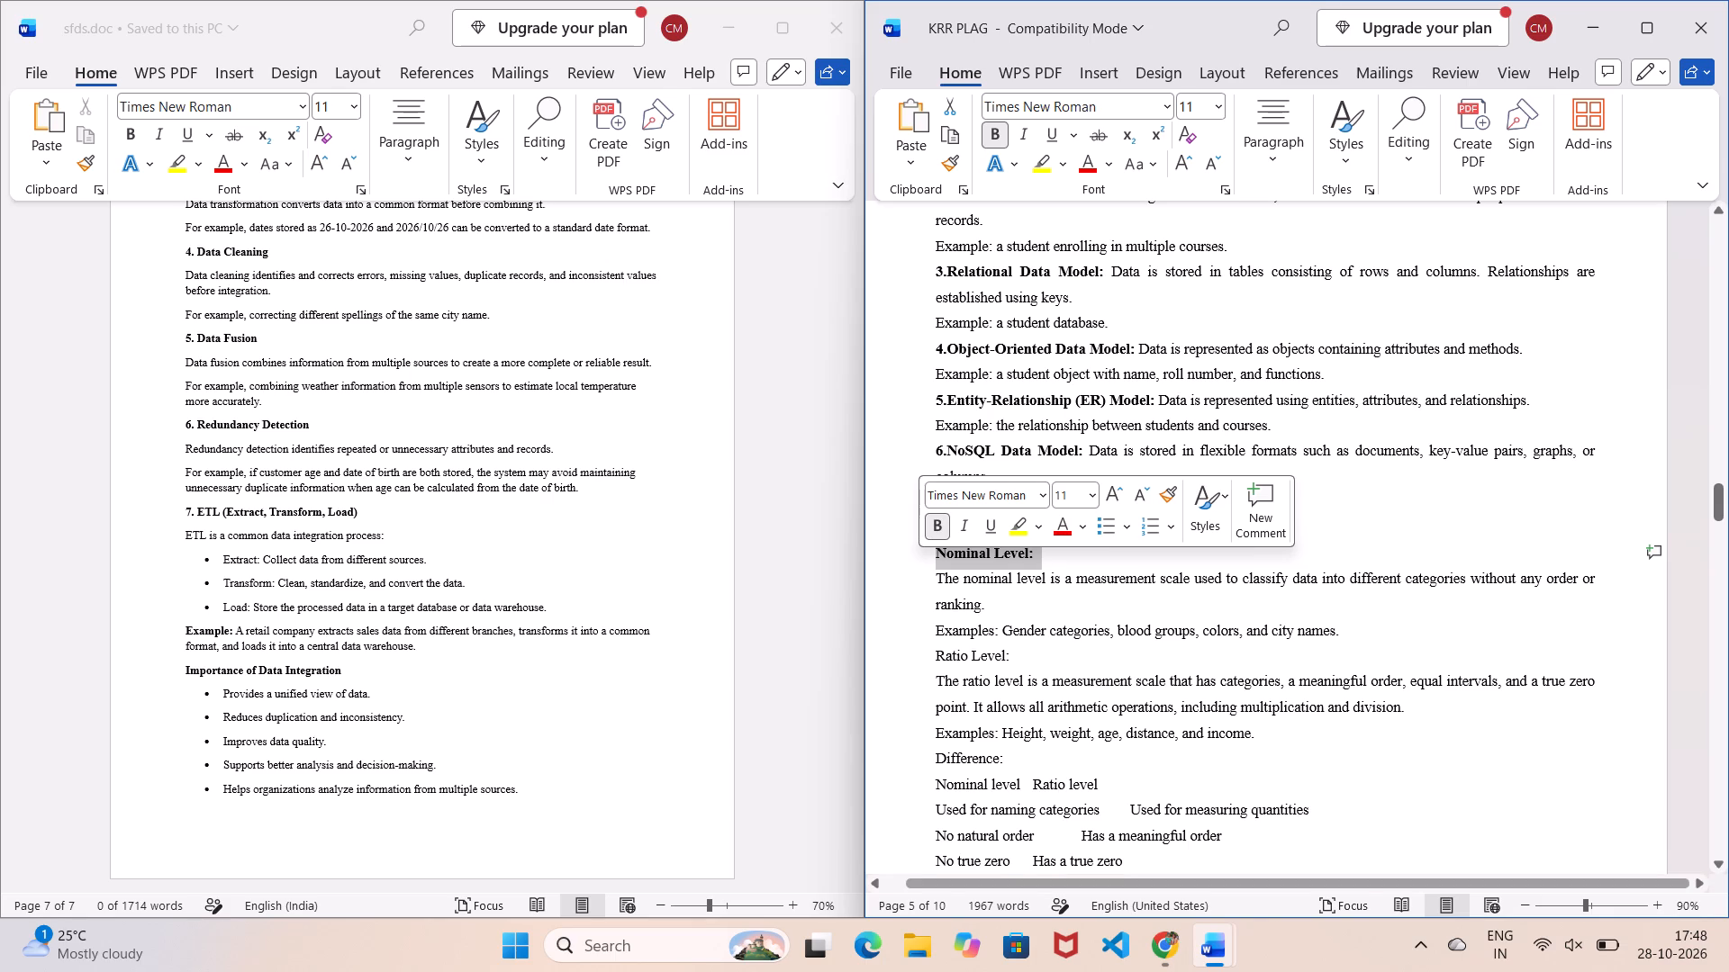
{"action": "left_click_drag", "start_coordinate": [1020, 655], "coordinate": [928, 661]}
{"action": "left_click", "coordinate": [945, 624]}
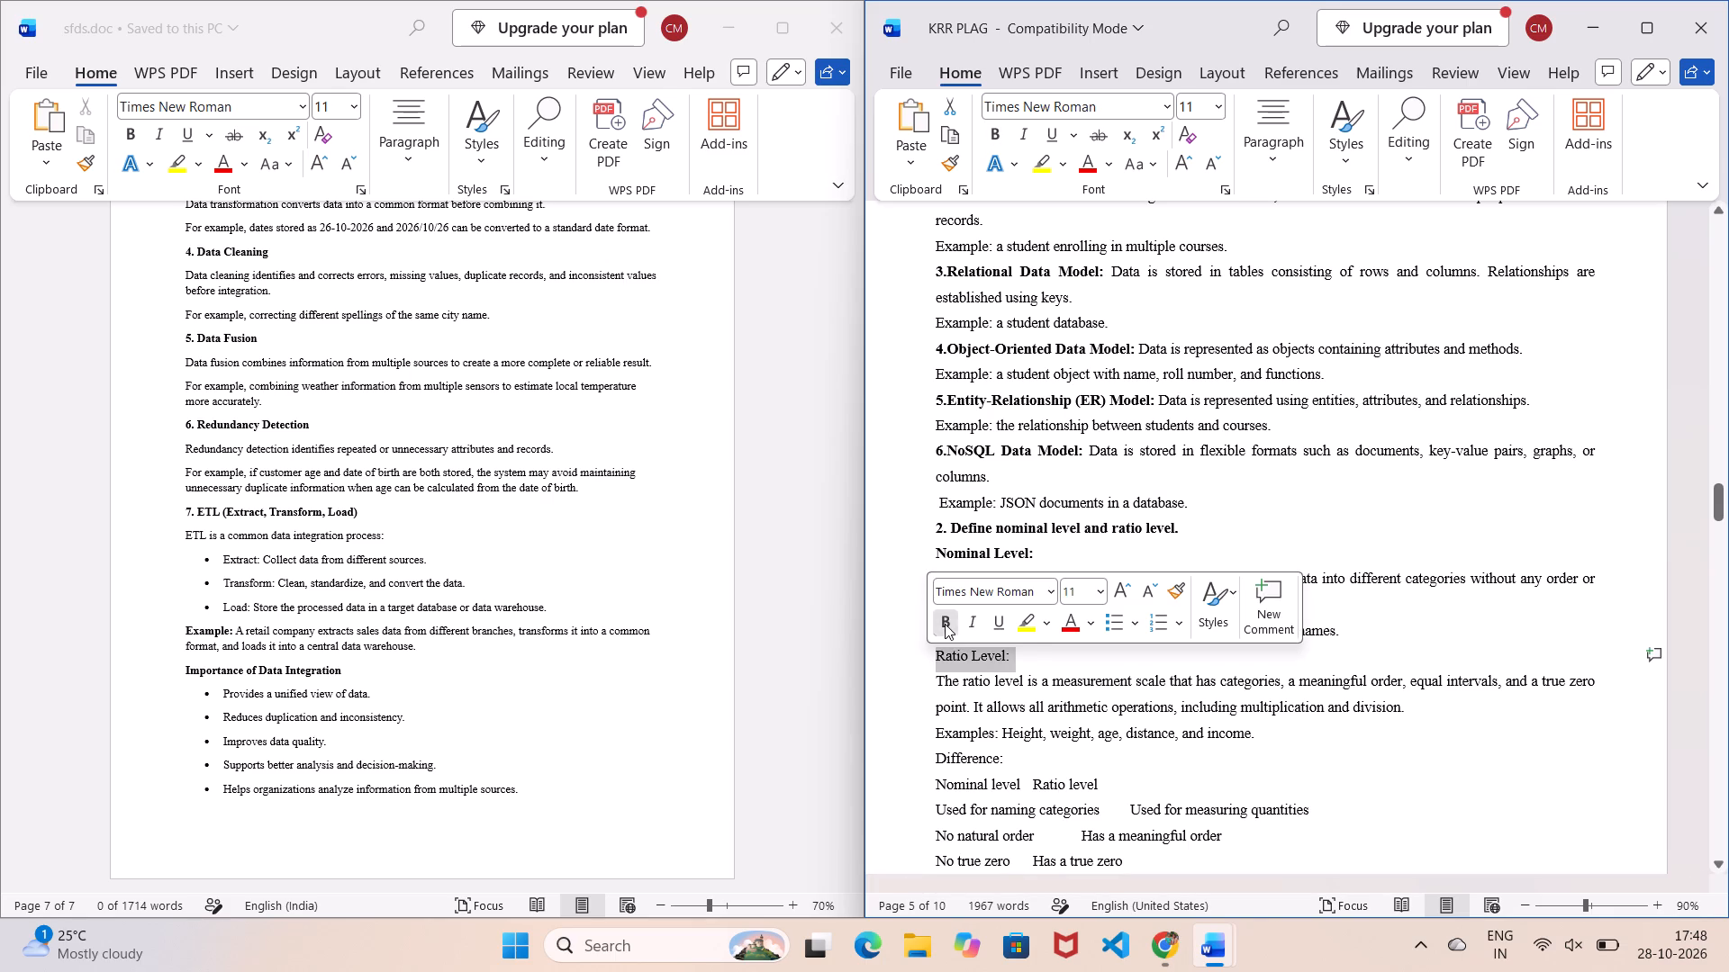
Look through sfds.doc for the nominal versus ratio level comparison table under "Difference:" in question 2.
{"action": "scroll", "coordinate": [1013, 725], "scroll_direction": "down", "scroll_amount": 1}
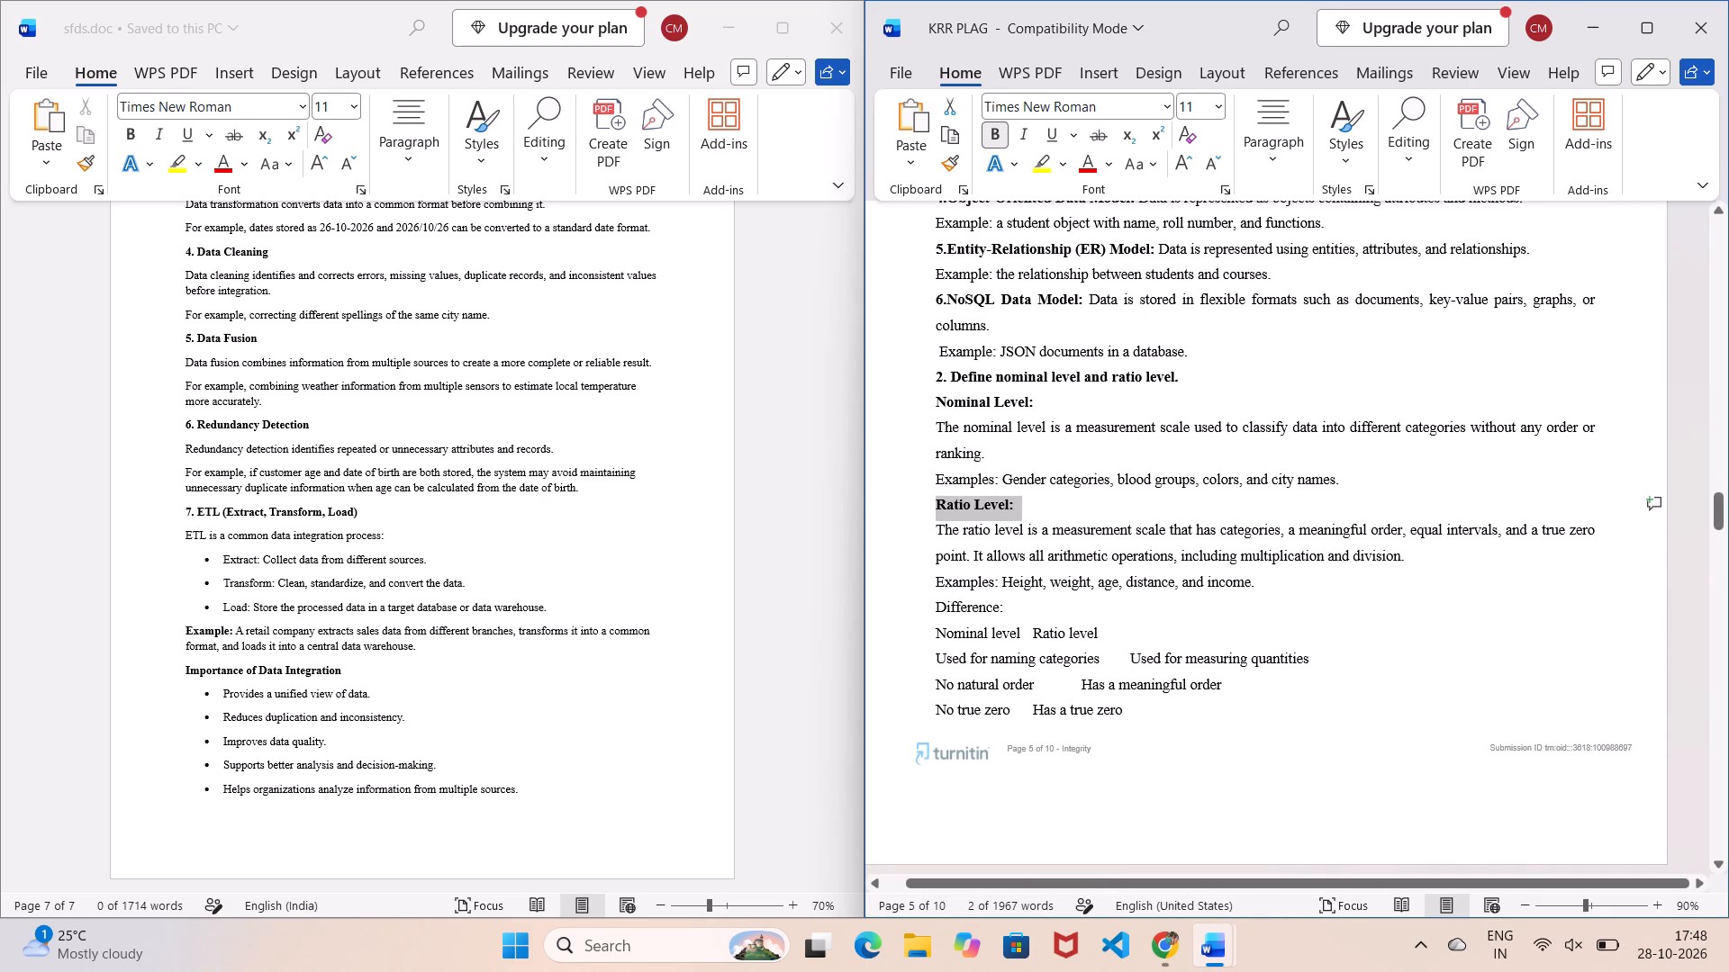
{"action": "scroll", "coordinate": [1020, 609], "scroll_direction": "down", "scroll_amount": 1}
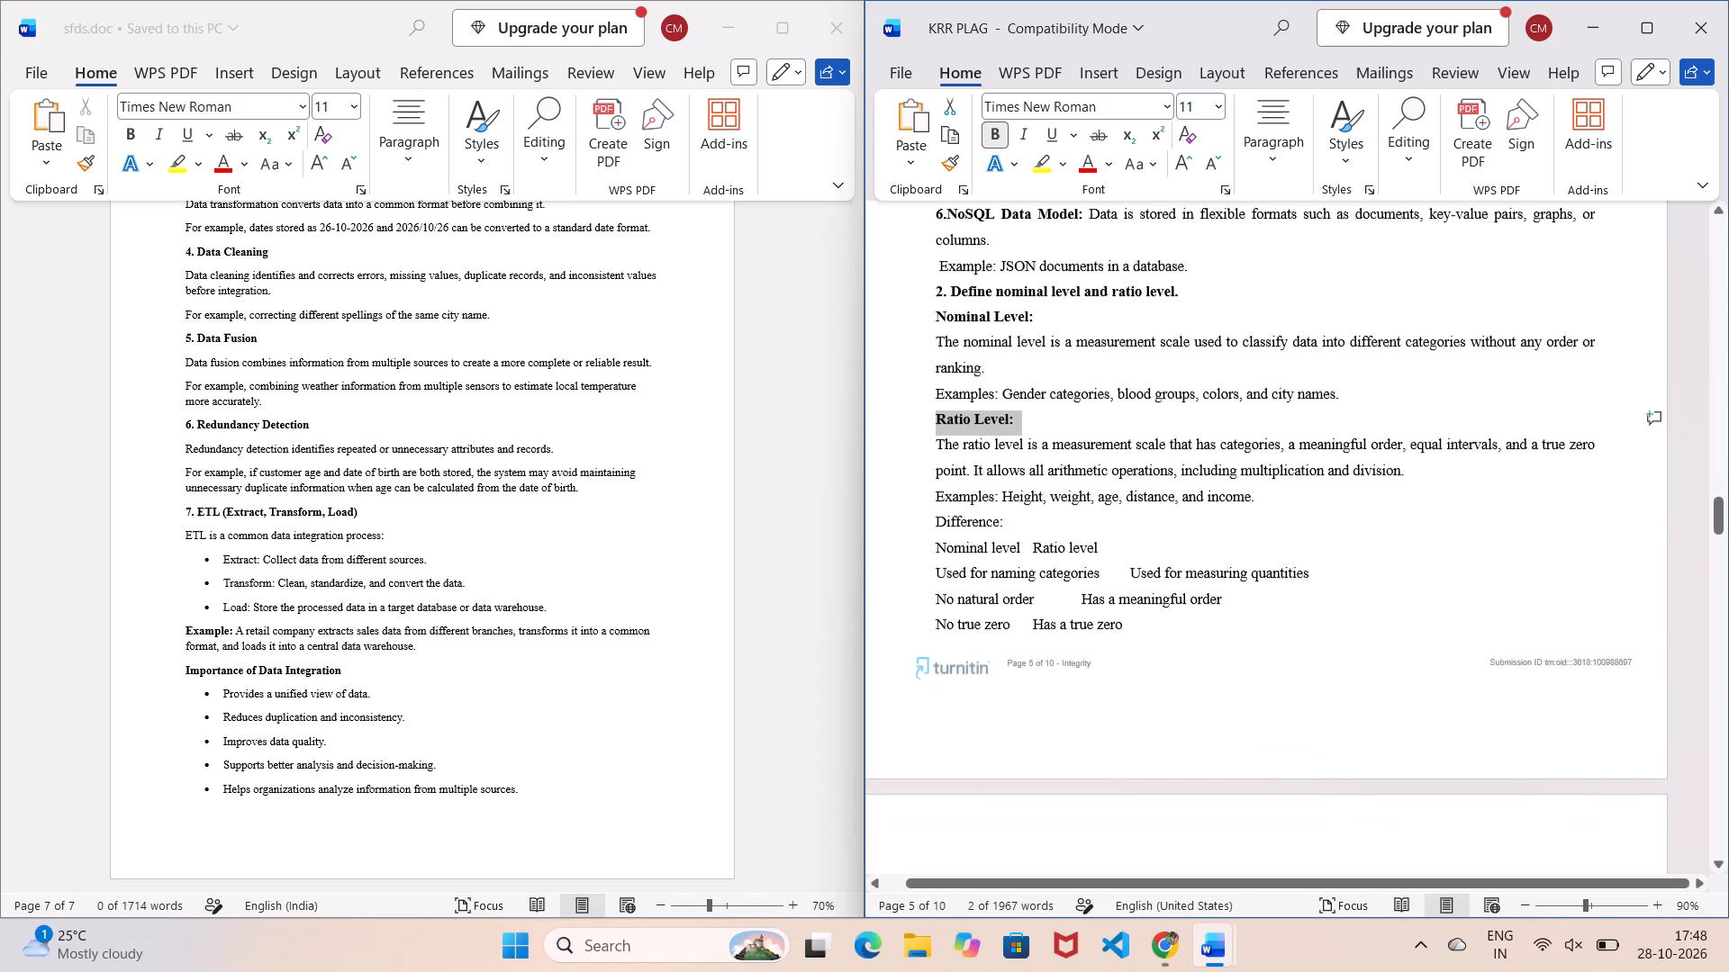
{"action": "scroll", "coordinate": [533, 562], "scroll_direction": "up", "scroll_amount": 3}
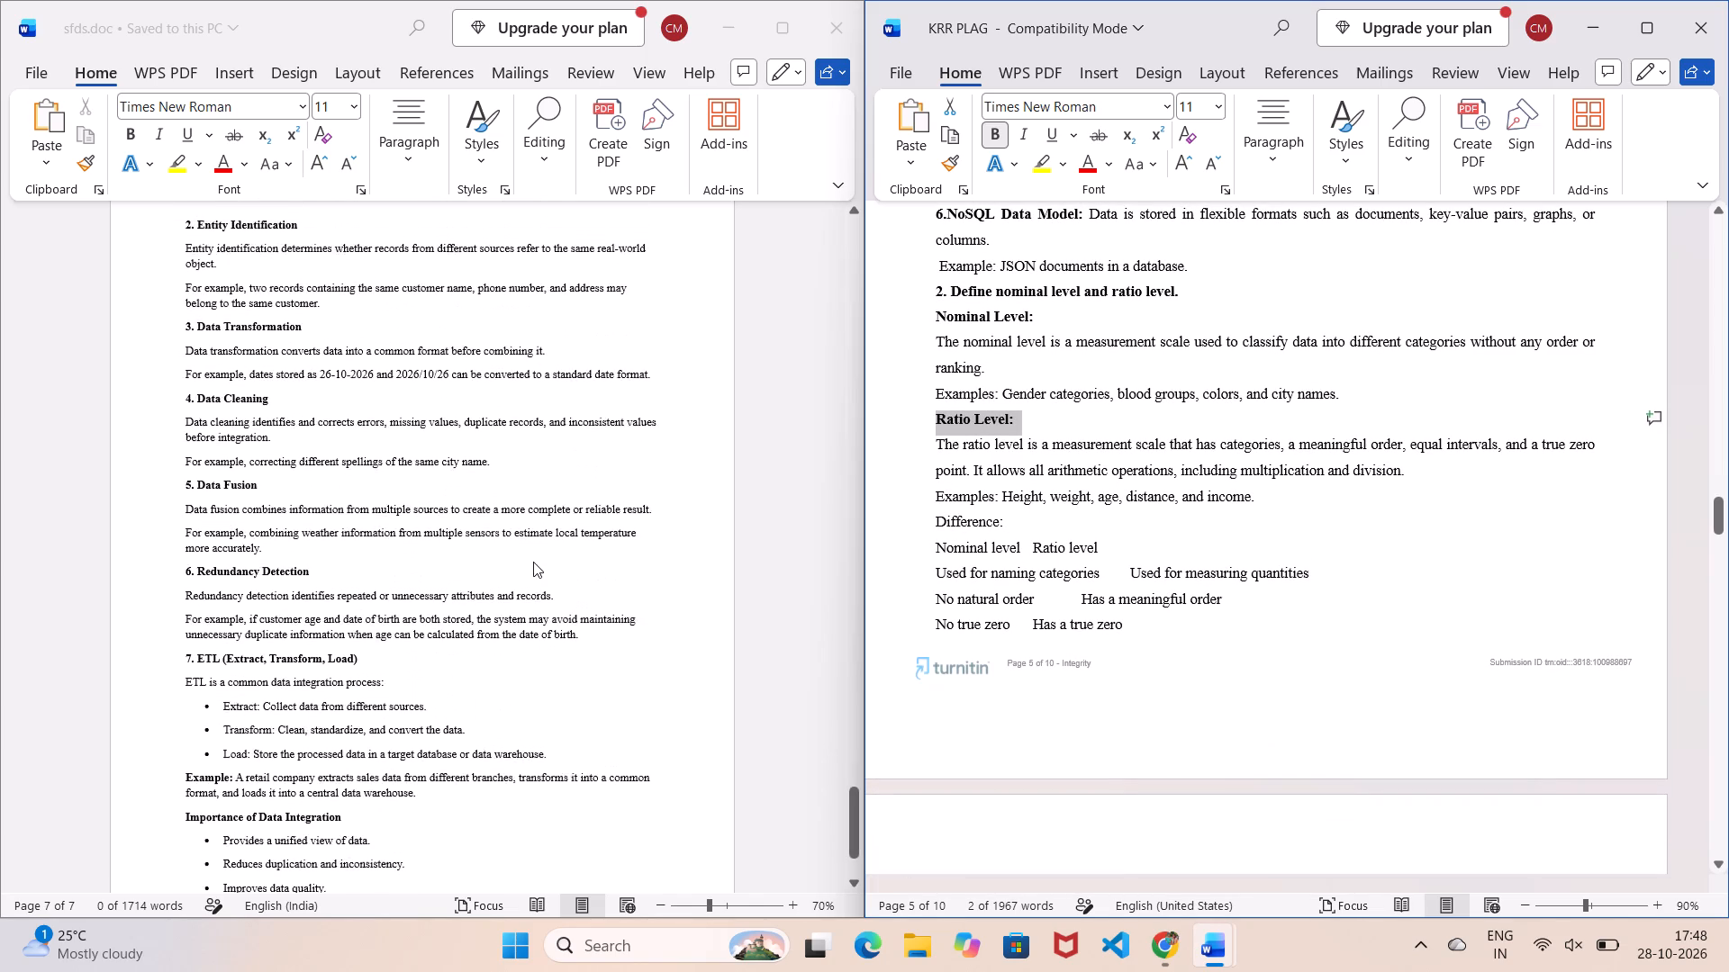
{"action": "scroll", "coordinate": [533, 562], "scroll_direction": "up", "scroll_amount": 6}
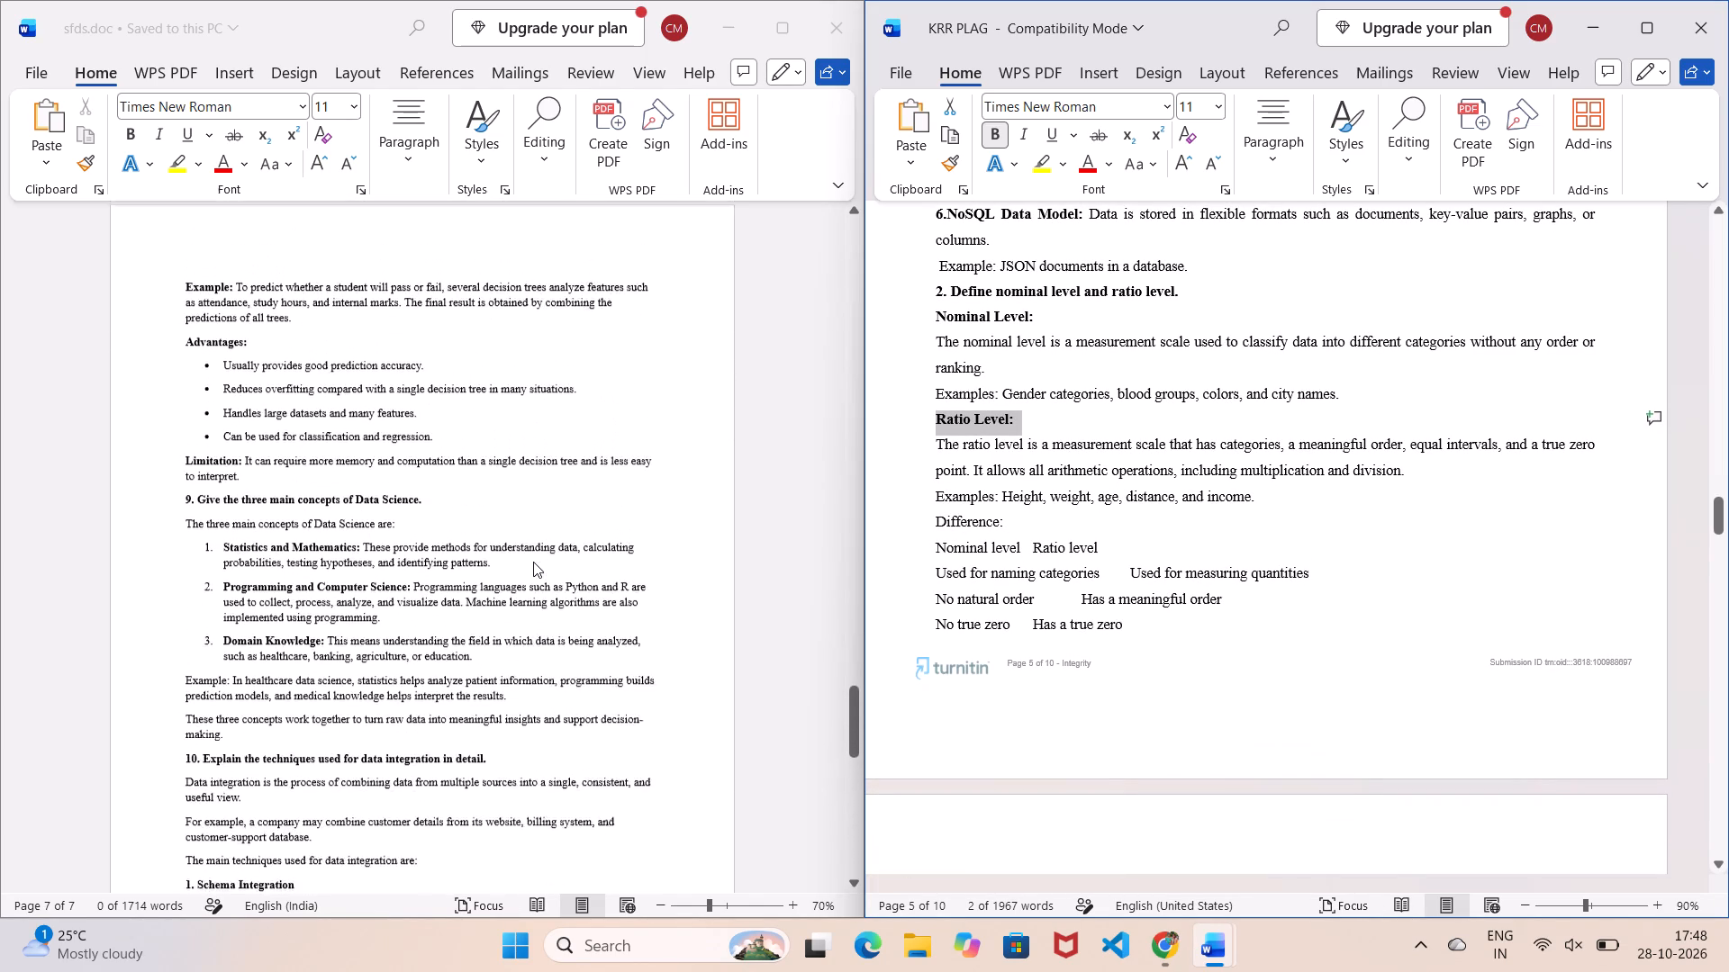
{"action": "scroll", "coordinate": [533, 562], "scroll_direction": "up", "scroll_amount": 7}
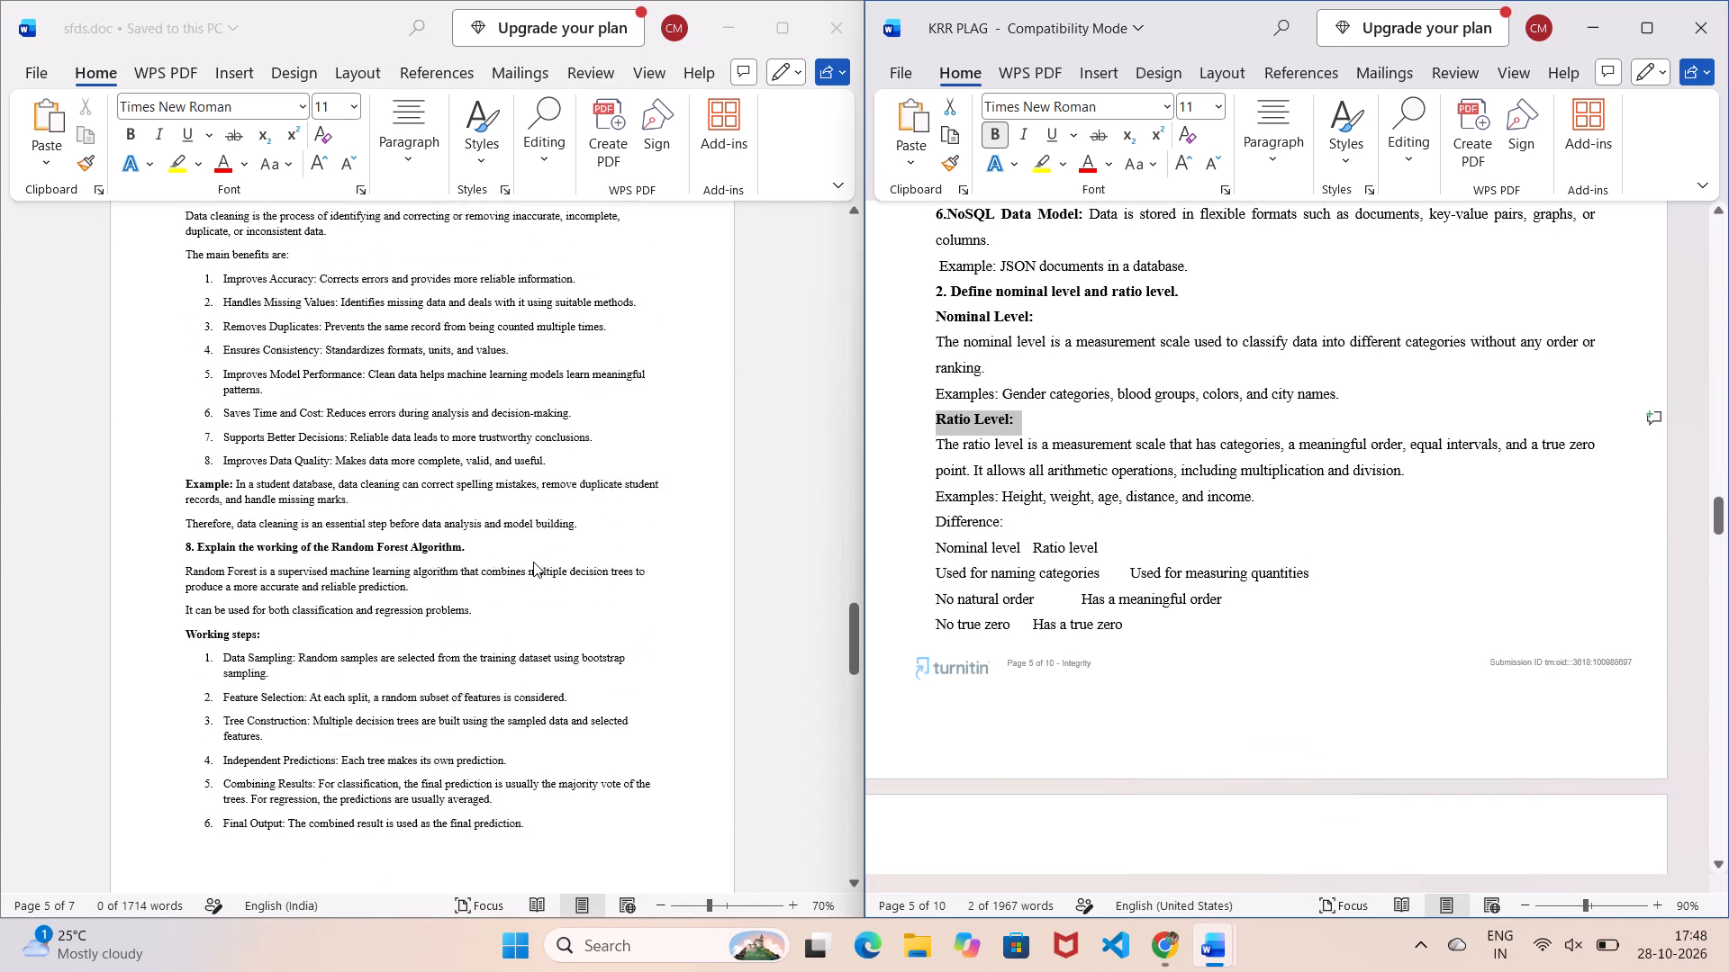
{"action": "scroll", "coordinate": [533, 562], "scroll_direction": "up", "scroll_amount": 4}
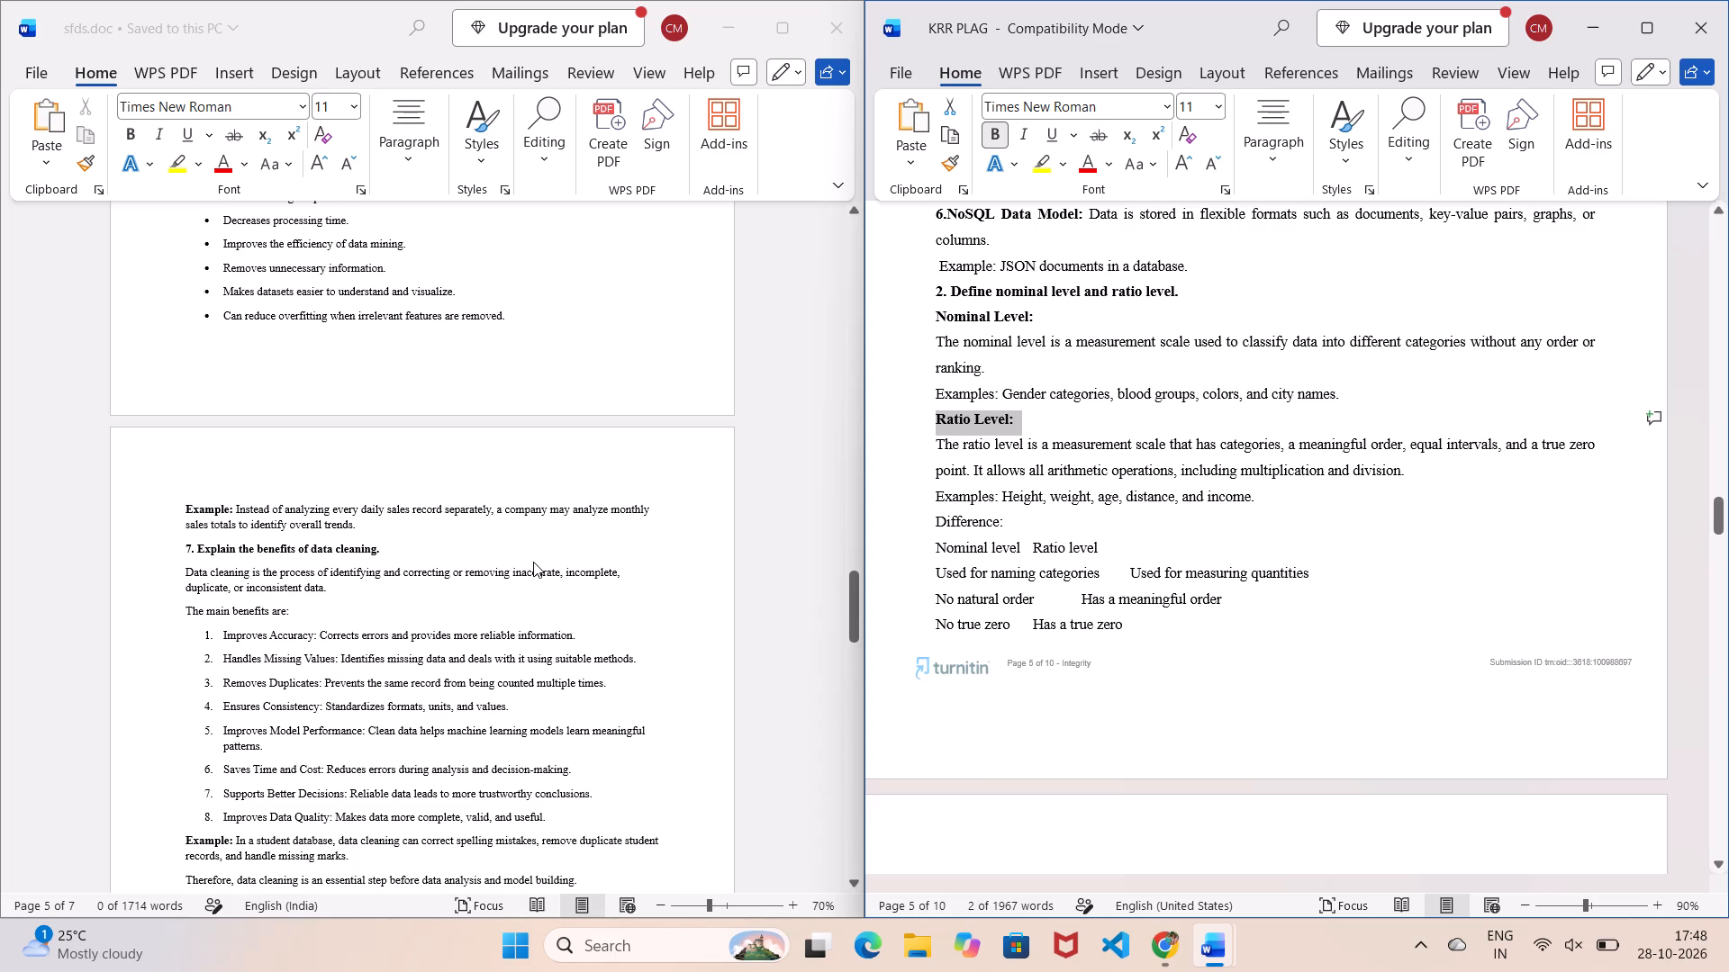
{"action": "scroll", "coordinate": [533, 562], "scroll_direction": "up", "scroll_amount": 4}
{"action": "scroll", "coordinate": [392, 486], "scroll_direction": "up", "scroll_amount": 4}
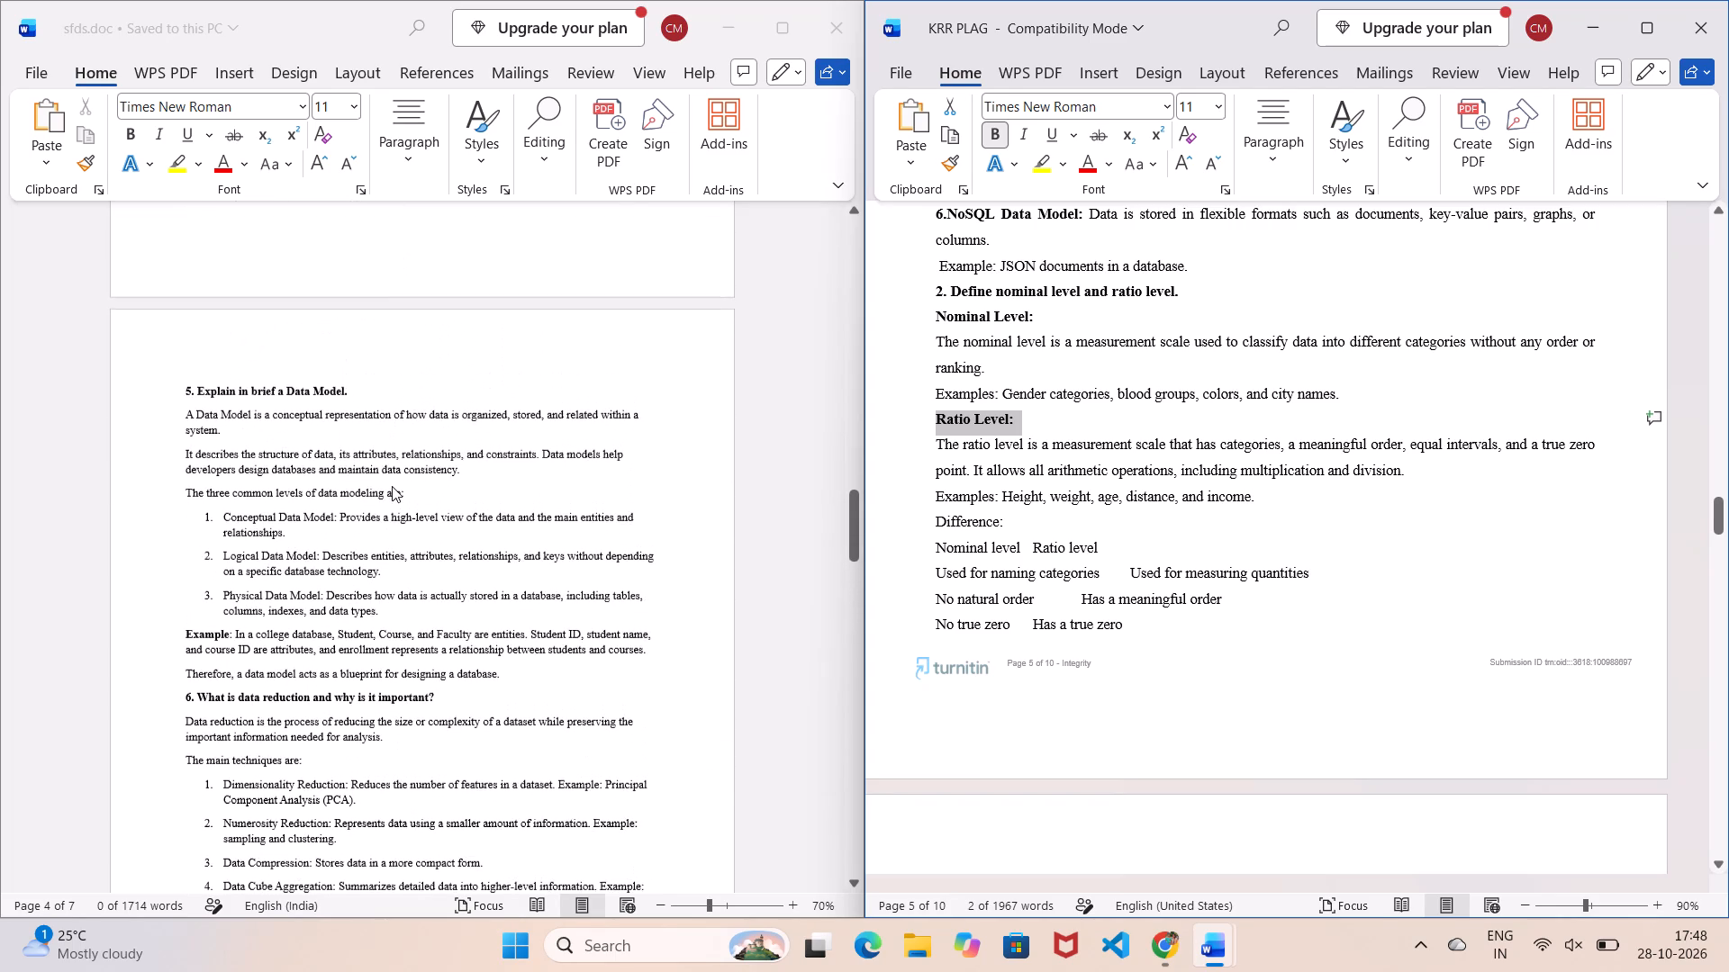
{"action": "scroll", "coordinate": [392, 486], "scroll_direction": "up", "scroll_amount": 2}
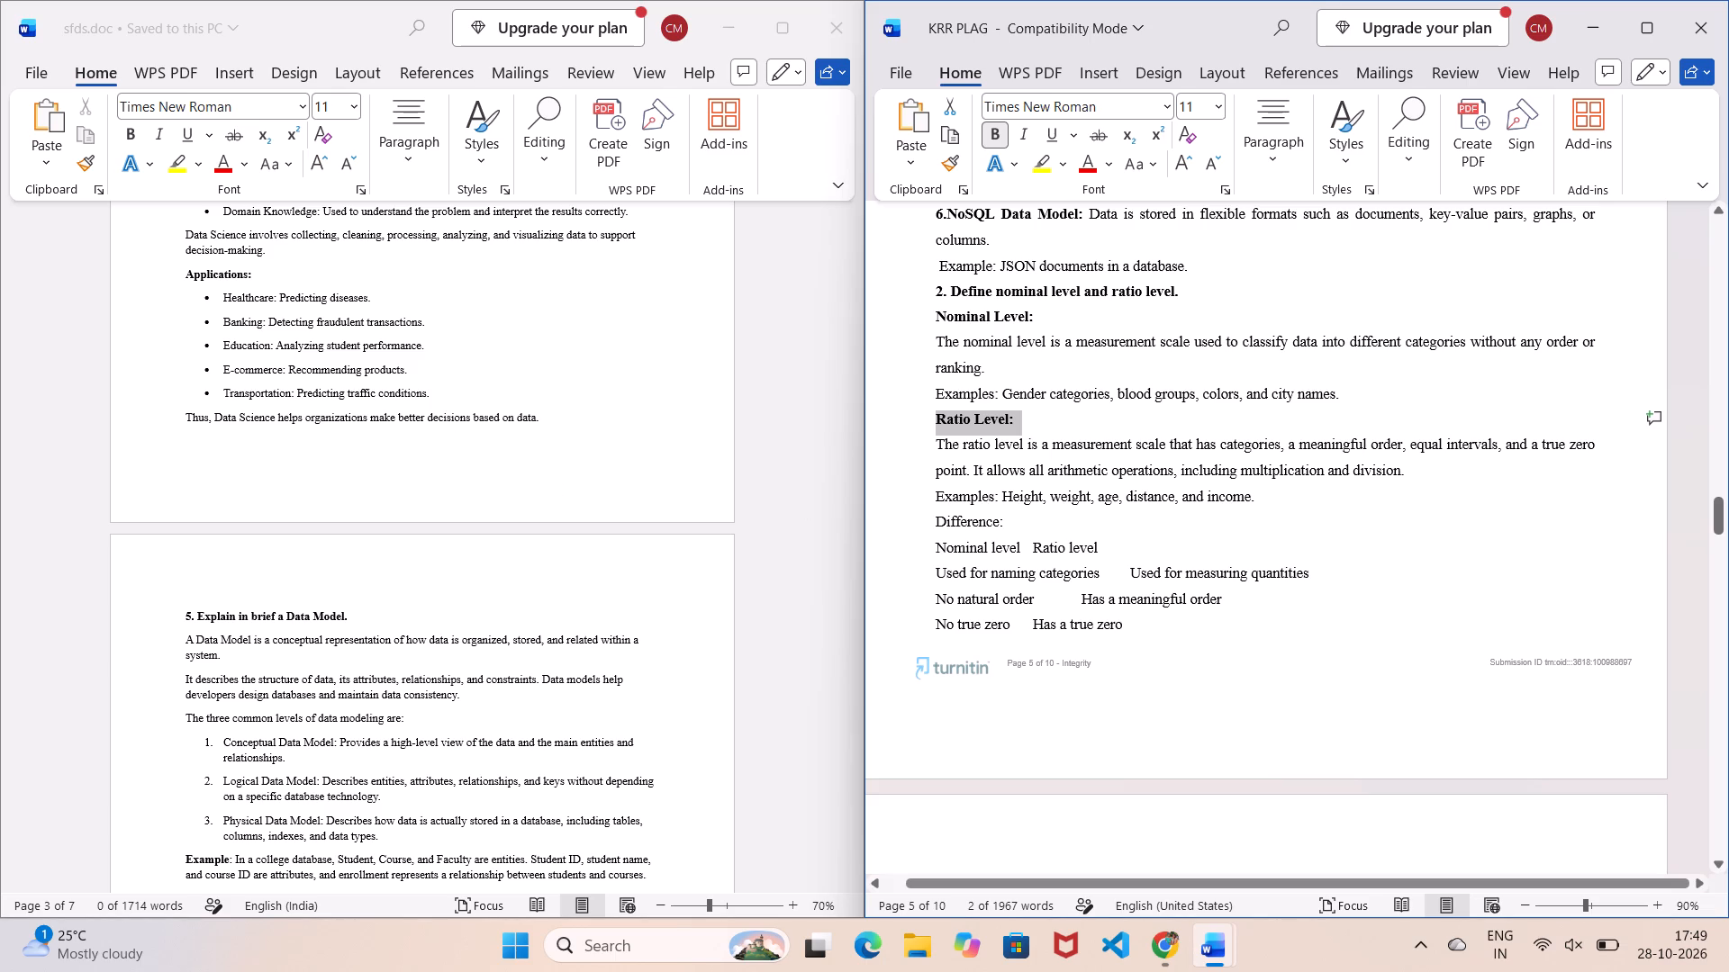
{"action": "scroll", "coordinate": [266, 412], "scroll_direction": "up", "scroll_amount": 4}
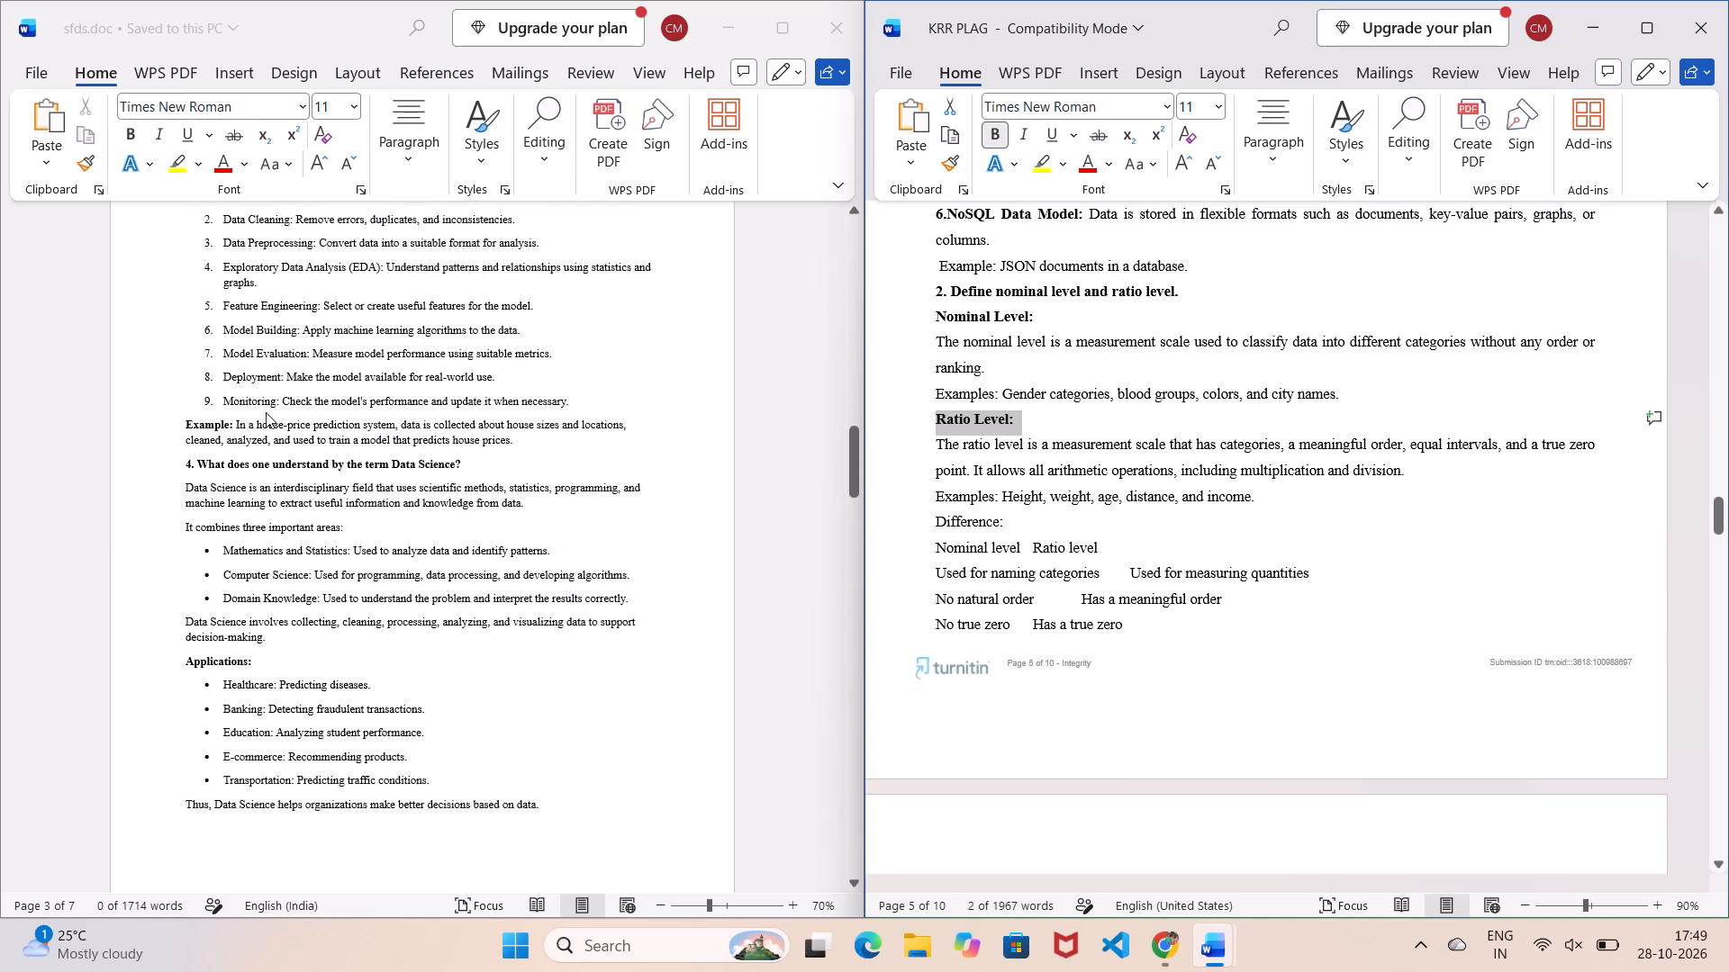
{"action": "scroll", "coordinate": [266, 412], "scroll_direction": "up", "scroll_amount": 1}
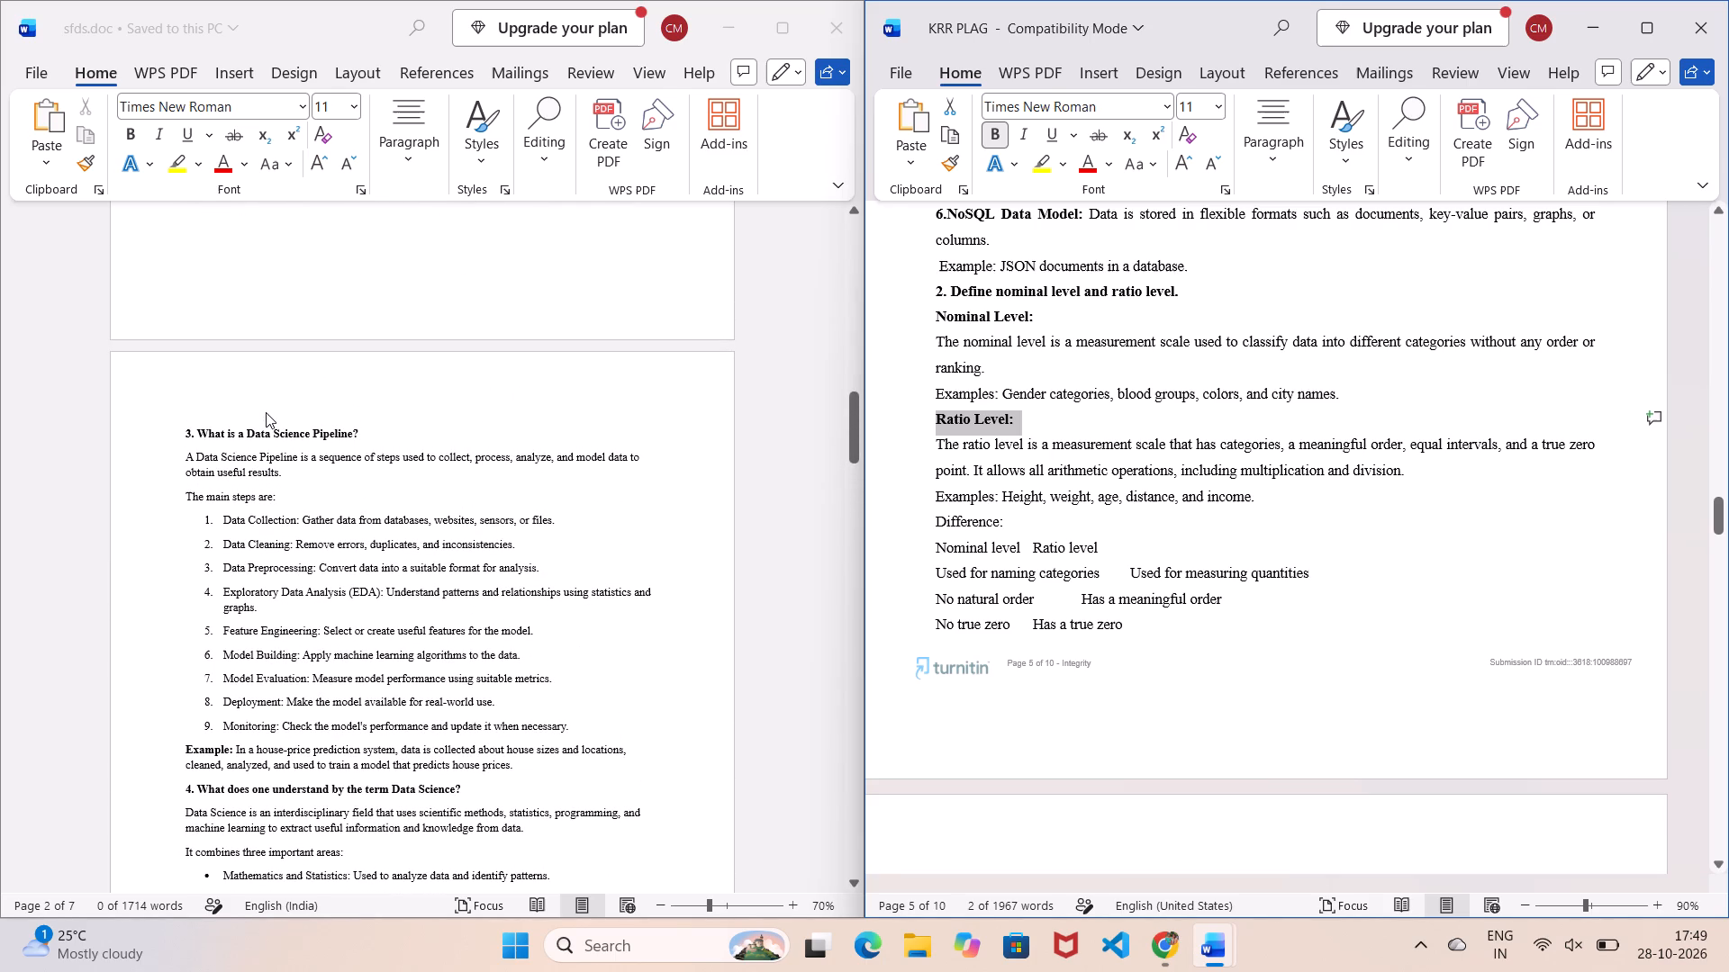
{"action": "scroll", "coordinate": [266, 412], "scroll_direction": "up", "scroll_amount": 7}
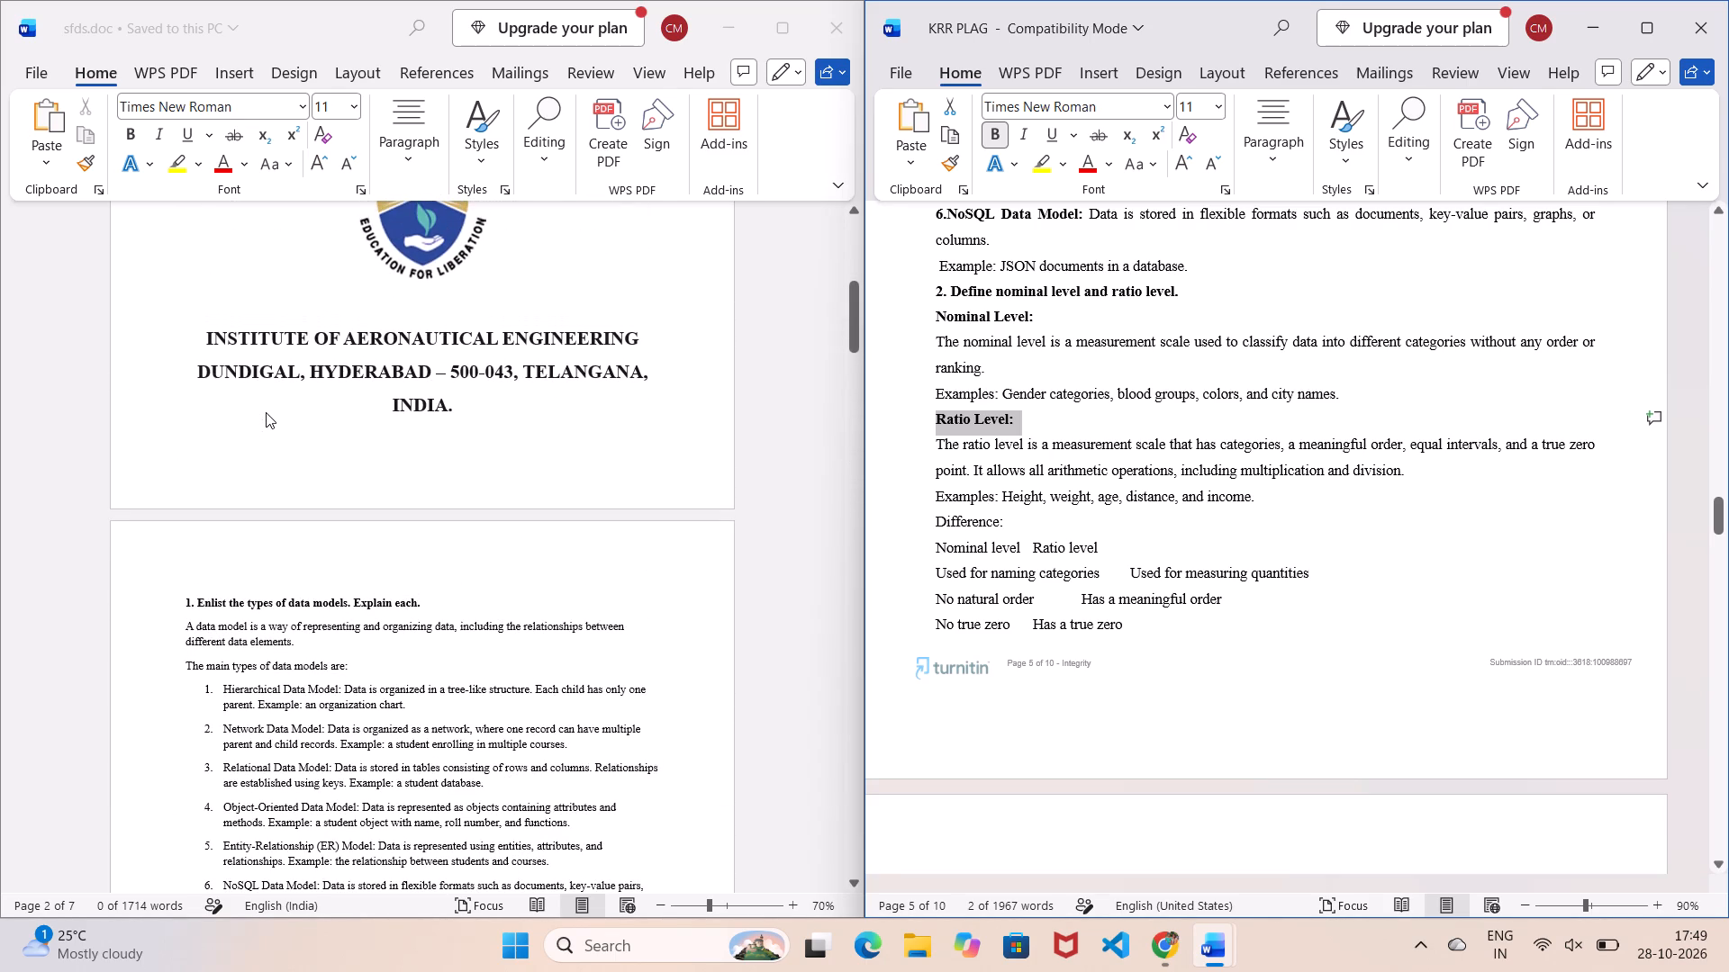
{"action": "scroll", "coordinate": [367, 679], "scroll_direction": "down", "scroll_amount": 6}
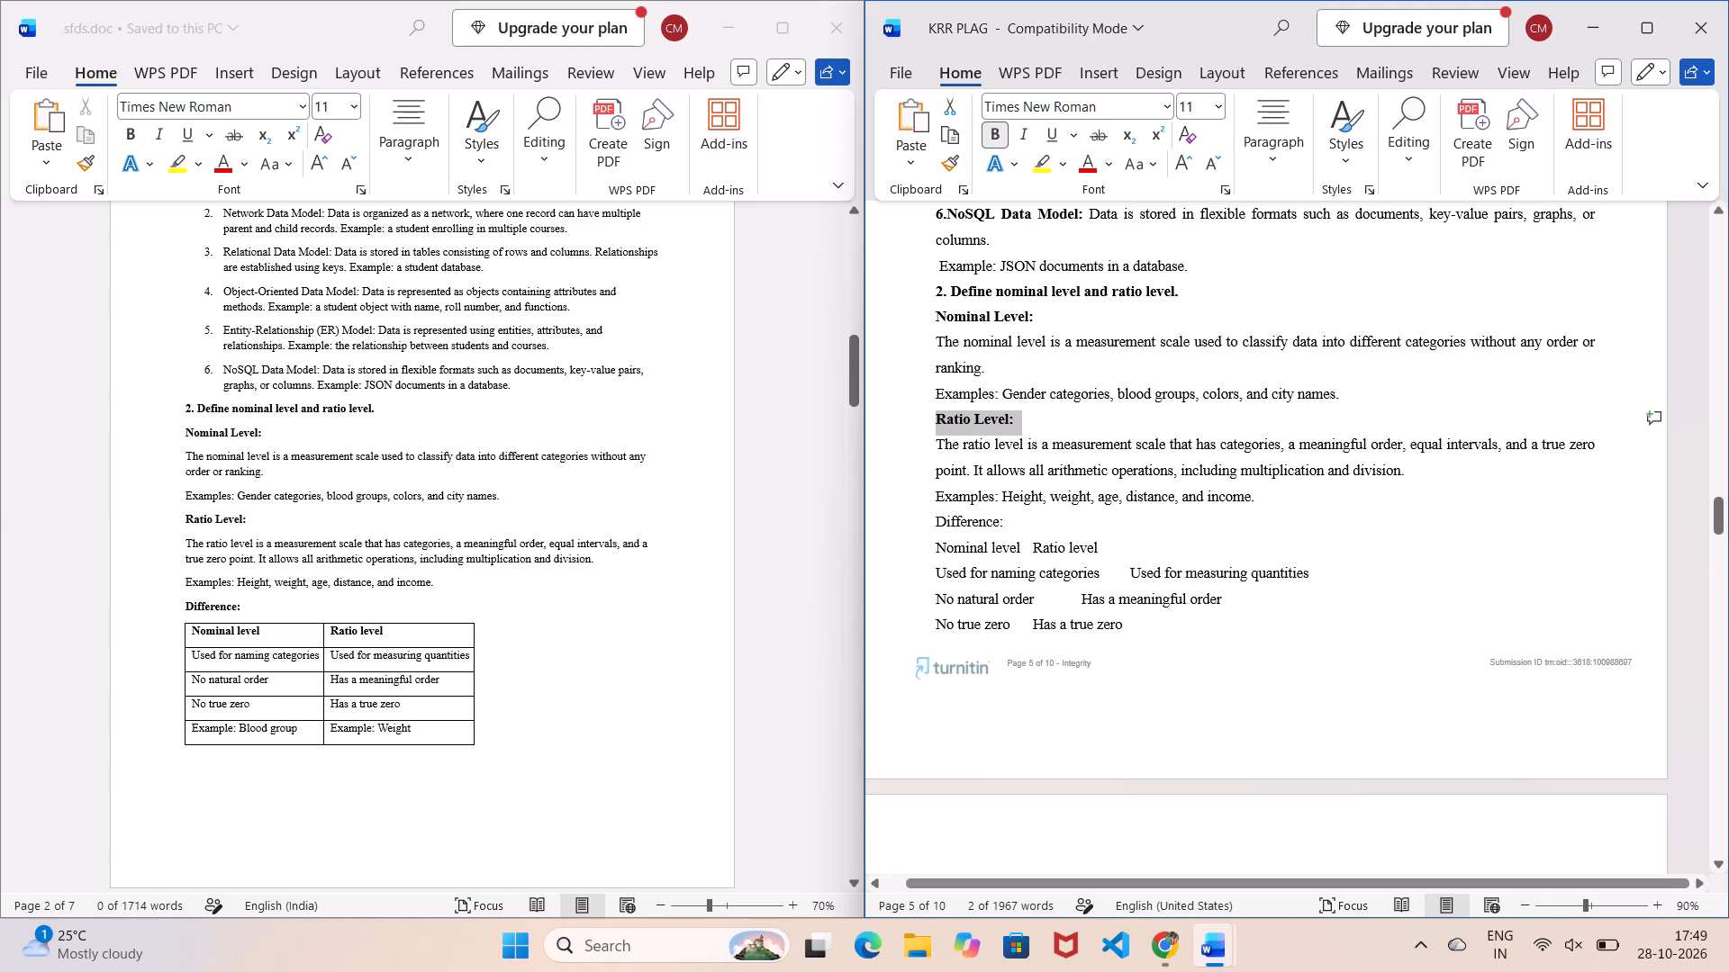
In KRR PLAG, delete the plain-text comparison rows under "Difference:", from "Nominal level / Ratio level" through "No true zero / Has a true zero".
{"action": "left_click_drag", "start_coordinate": [937, 547], "coordinate": [1139, 628]}
{"action": "key", "text": "BackSpace"}
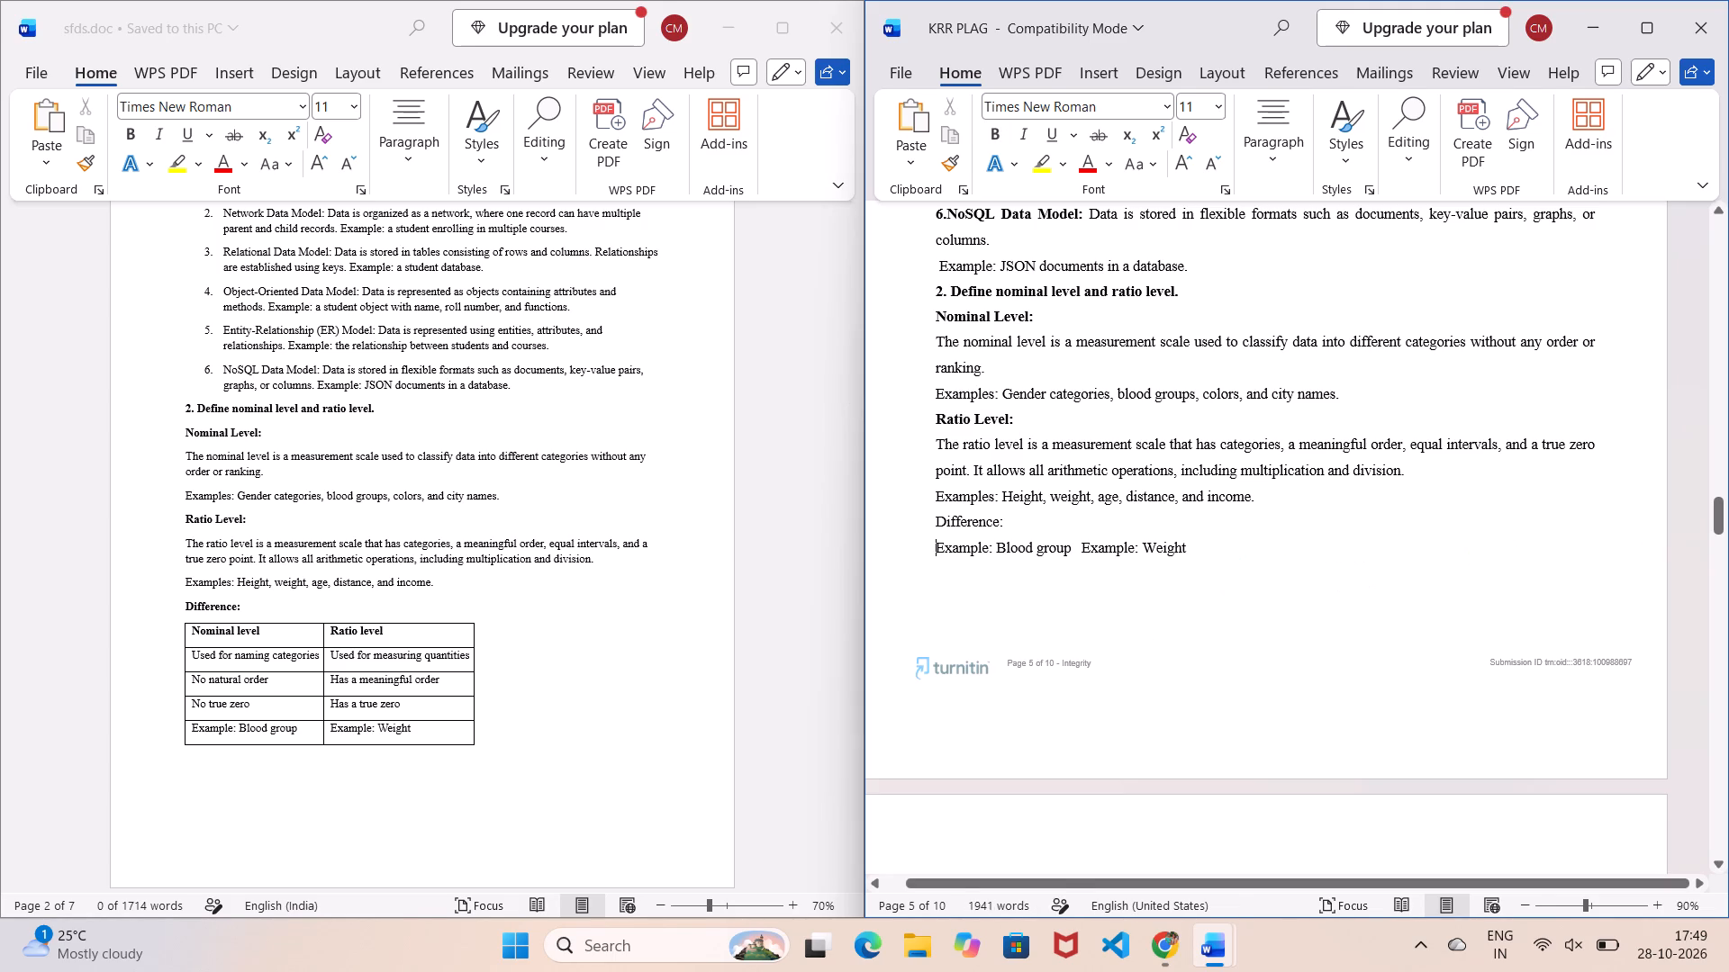
Copy the whole nominal versus ratio level table from sfds.doc and paste it on a new line below "Difference:" in KRR PLAG.
{"action": "left_click", "coordinate": [322, 672]}
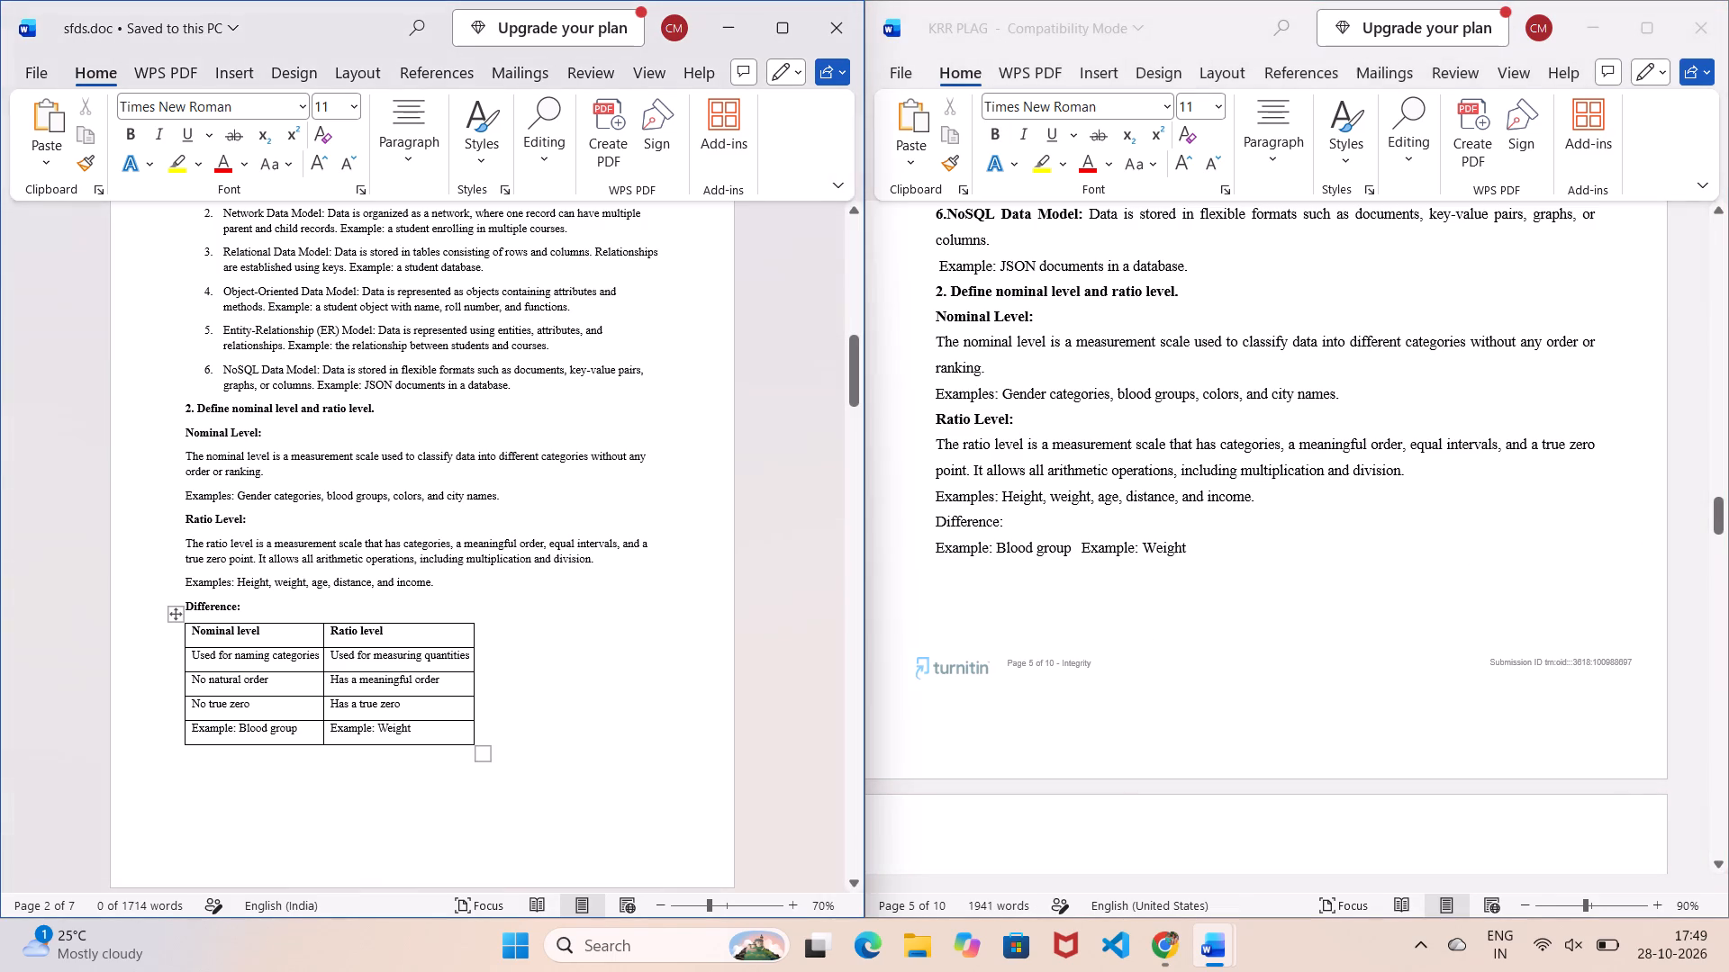
{"action": "left_click", "coordinate": [176, 614]}
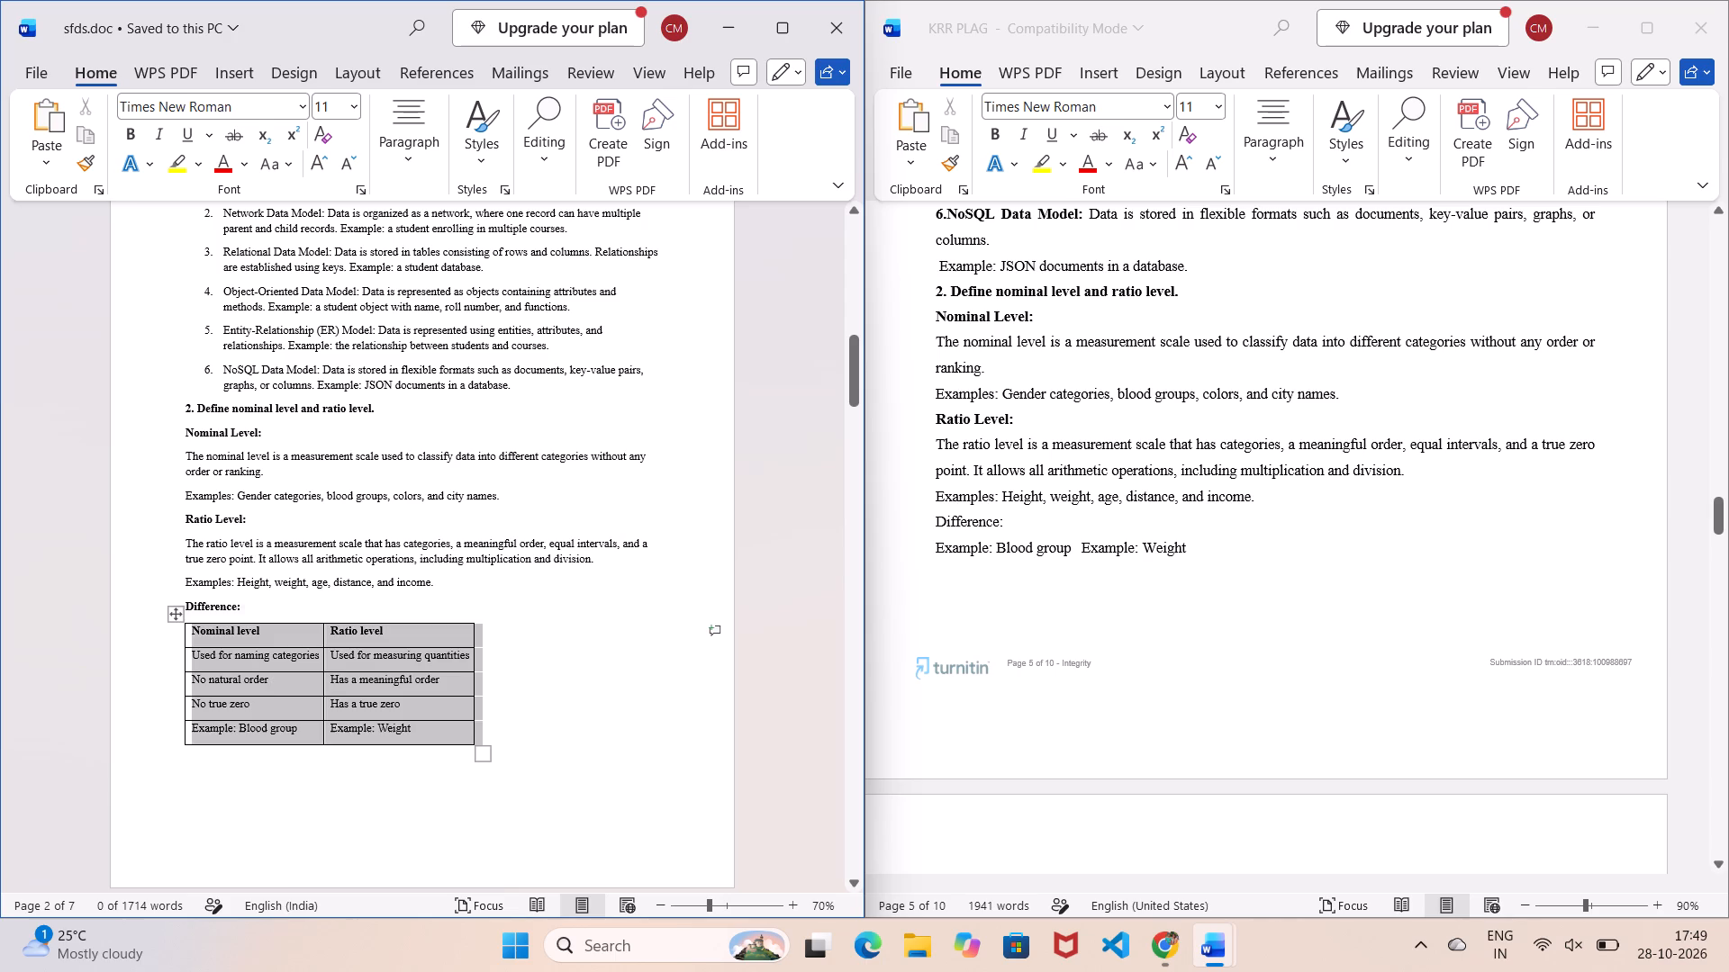
{"action": "right_click", "coordinate": [265, 677]}
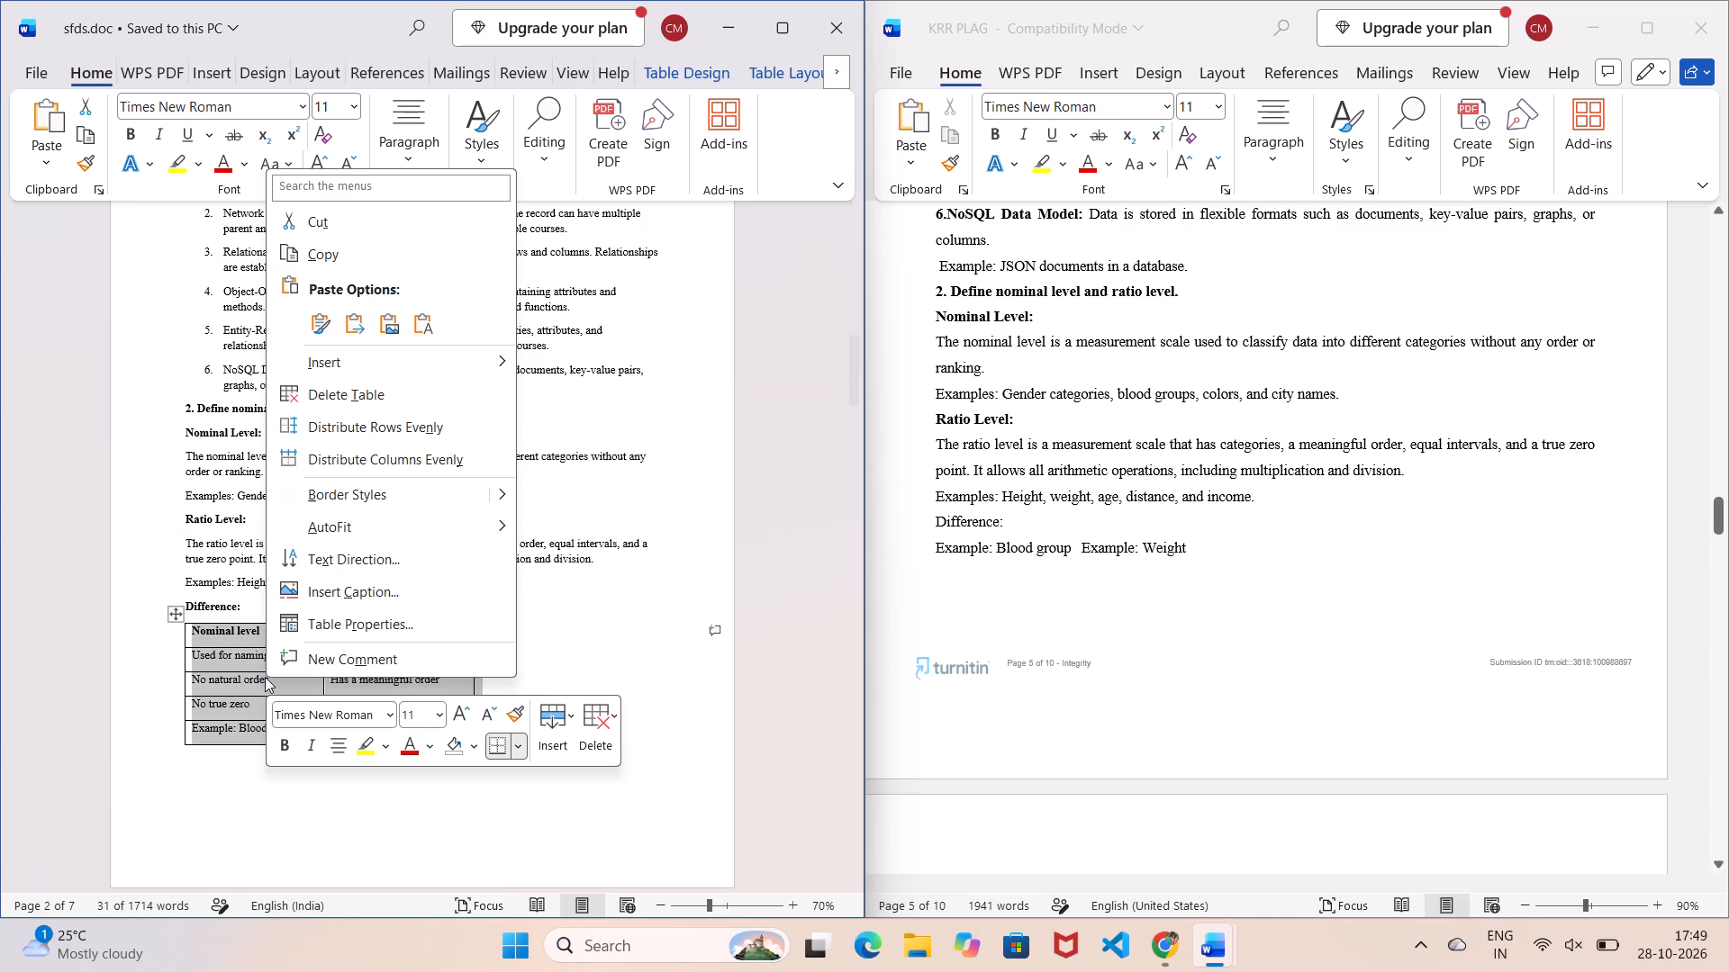
{"action": "left_click", "coordinate": [312, 252]}
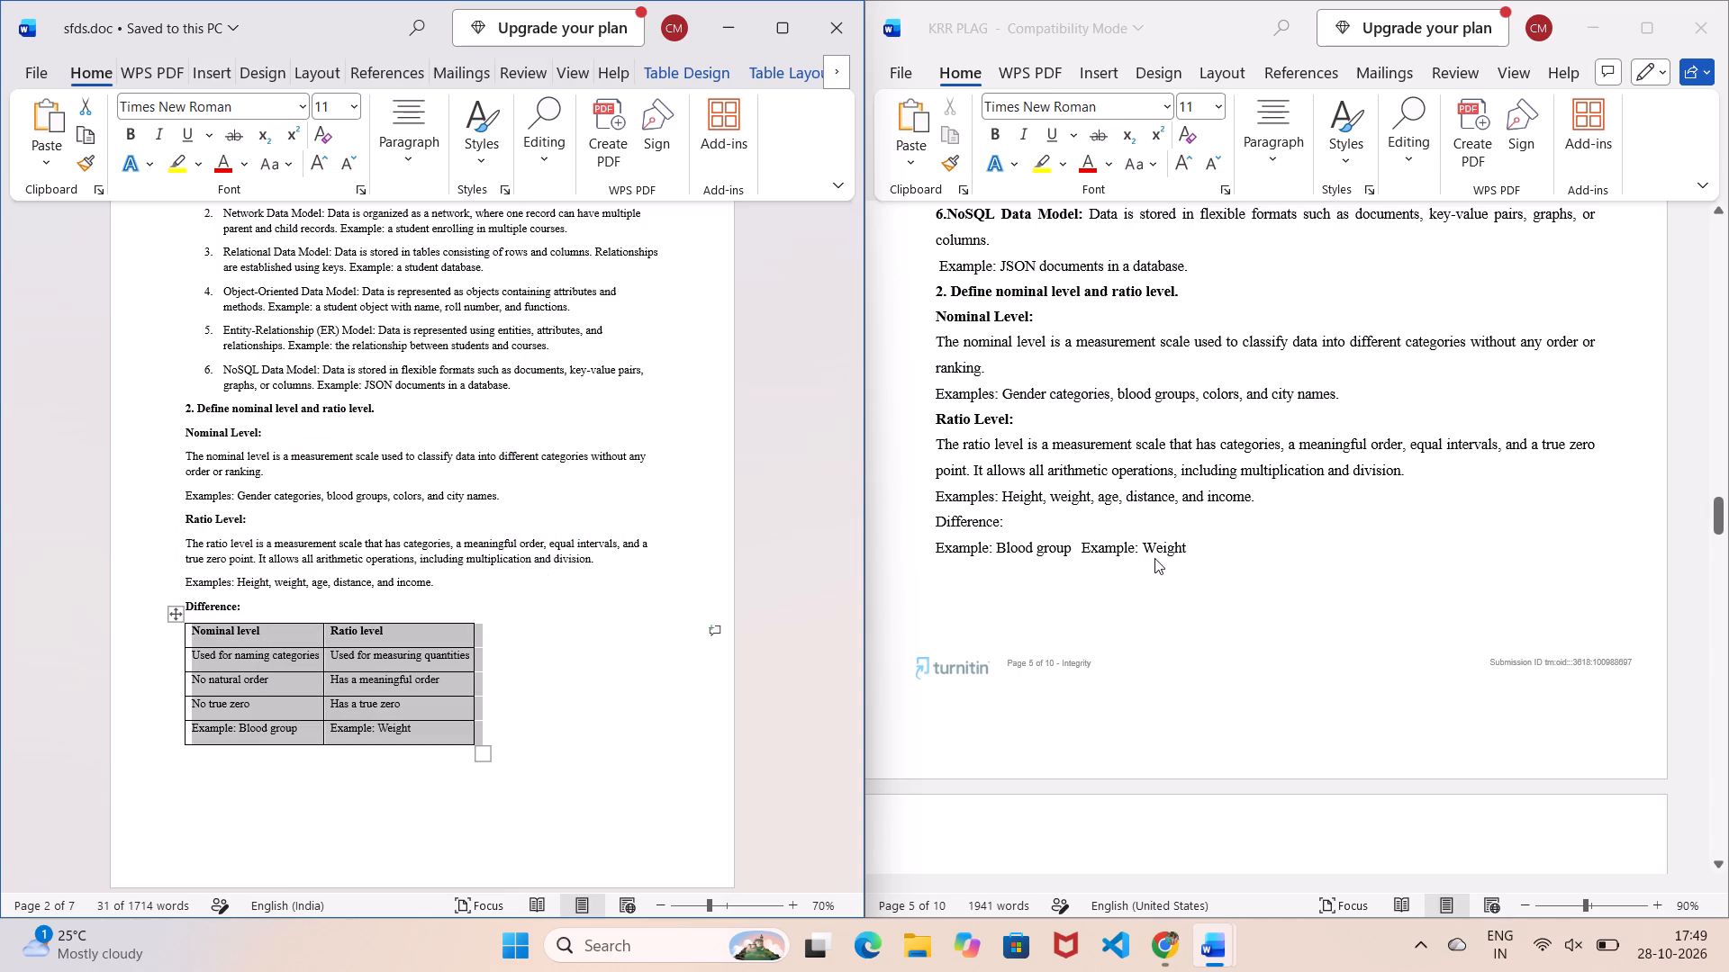
{"action": "left_click", "coordinate": [1018, 523]}
{"action": "left_click", "coordinate": [1018, 523]}
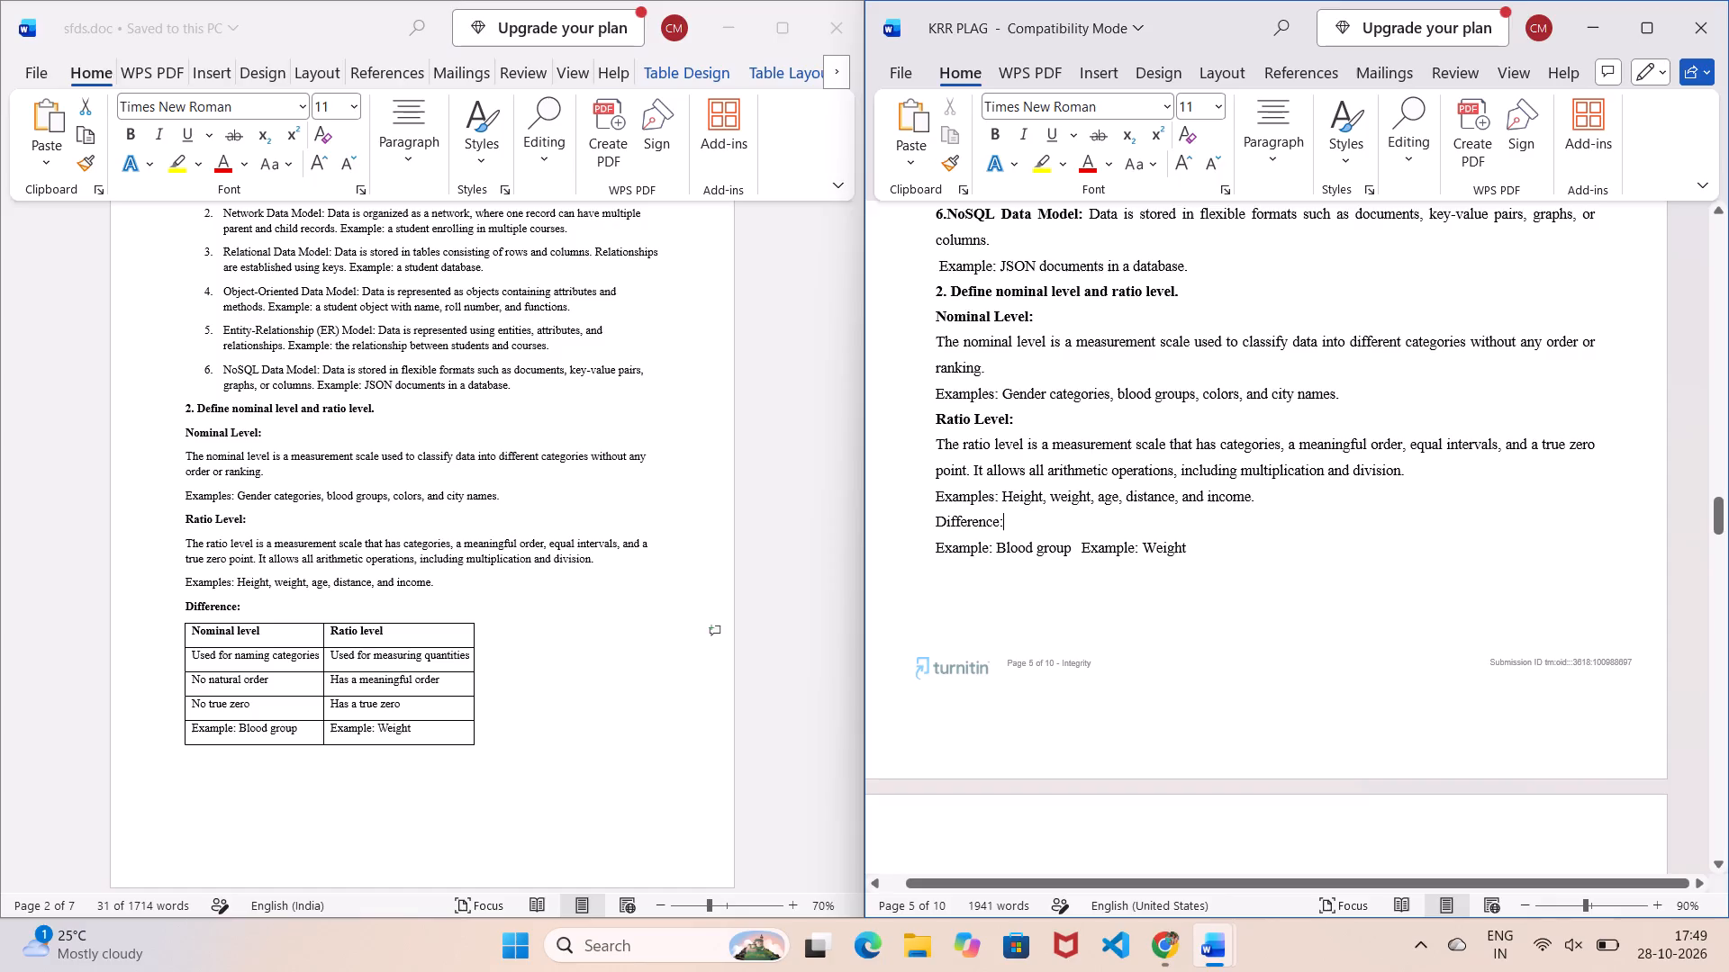
{"action": "key", "text": "Return"}
{"action": "key", "text": "ctrl+v"}
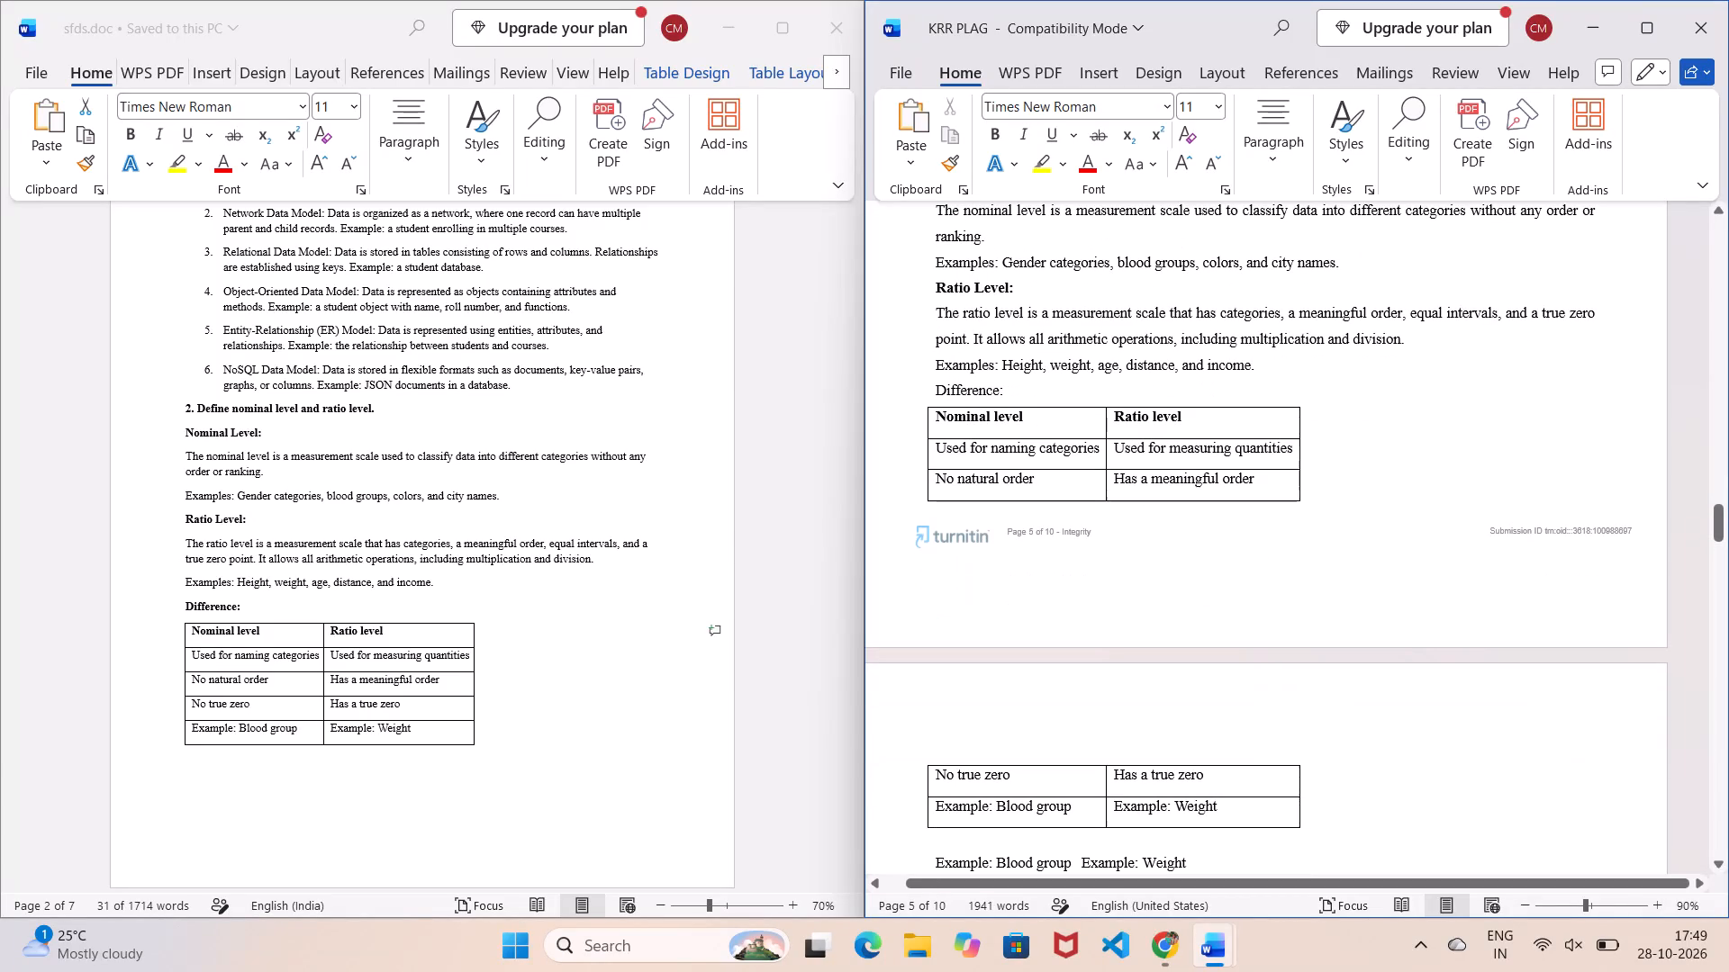
Remove the three blank lines above the question 3 heading, "3. What is a Data Science Pipeline?".
{"action": "scroll", "coordinate": [1018, 523], "scroll_direction": "up", "scroll_amount": 2}
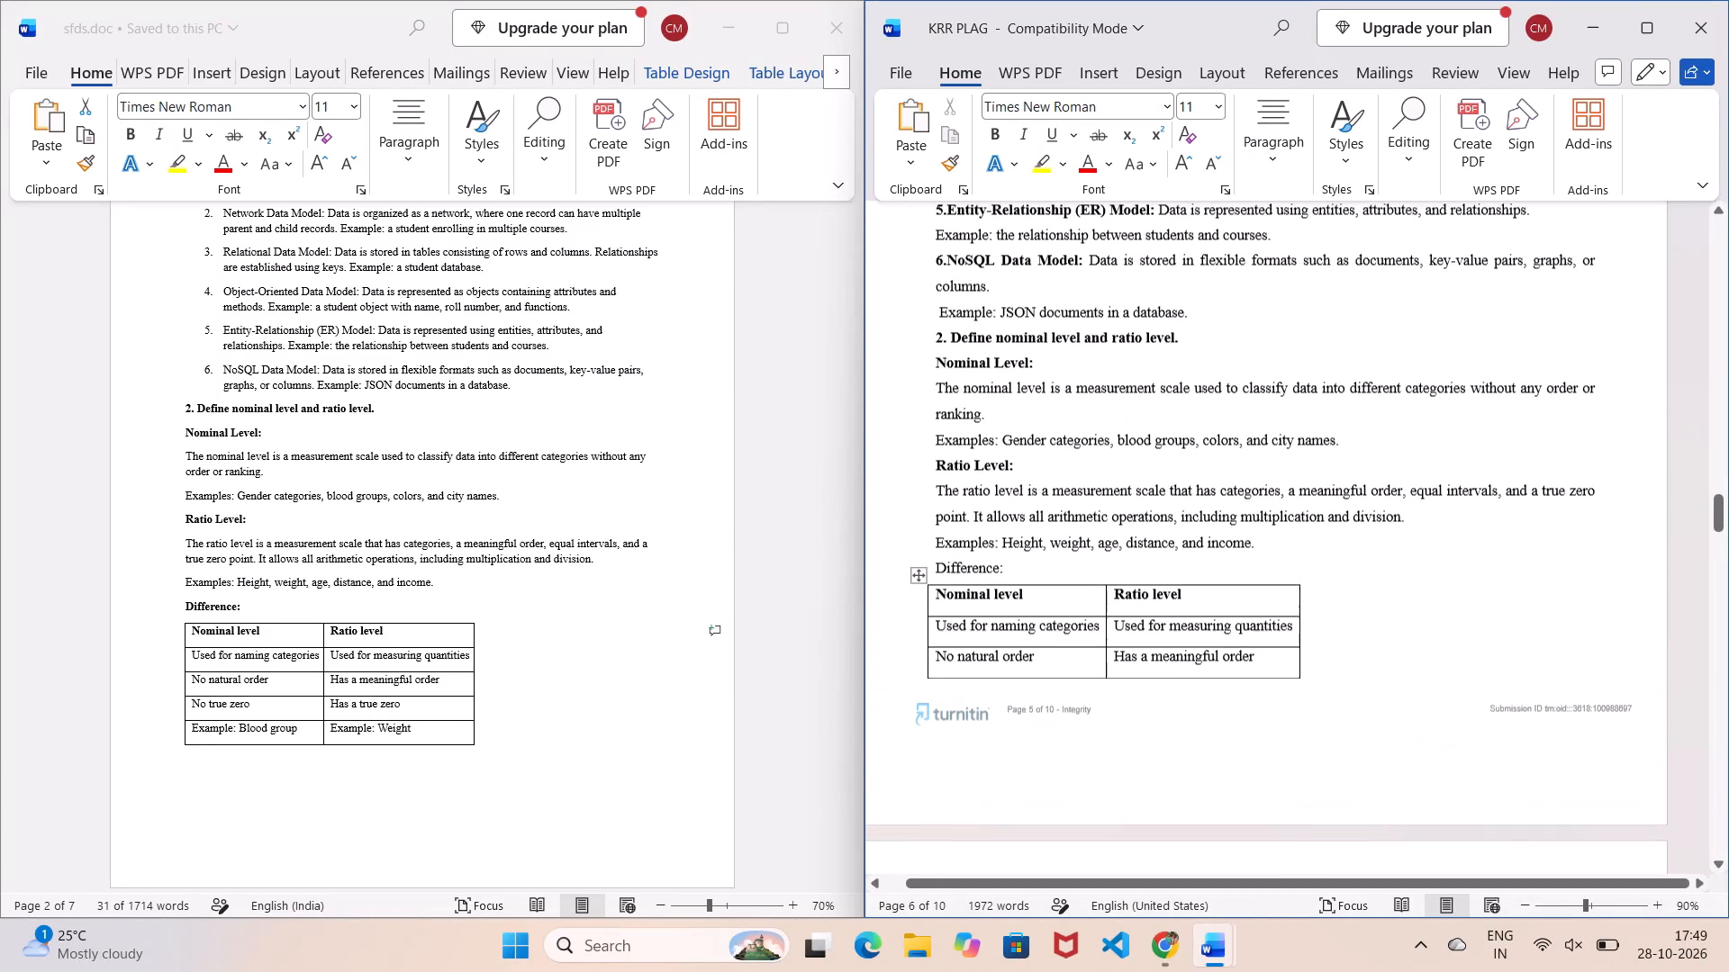
{"action": "scroll", "coordinate": [1018, 523], "scroll_direction": "right", "scroll_amount": 1}
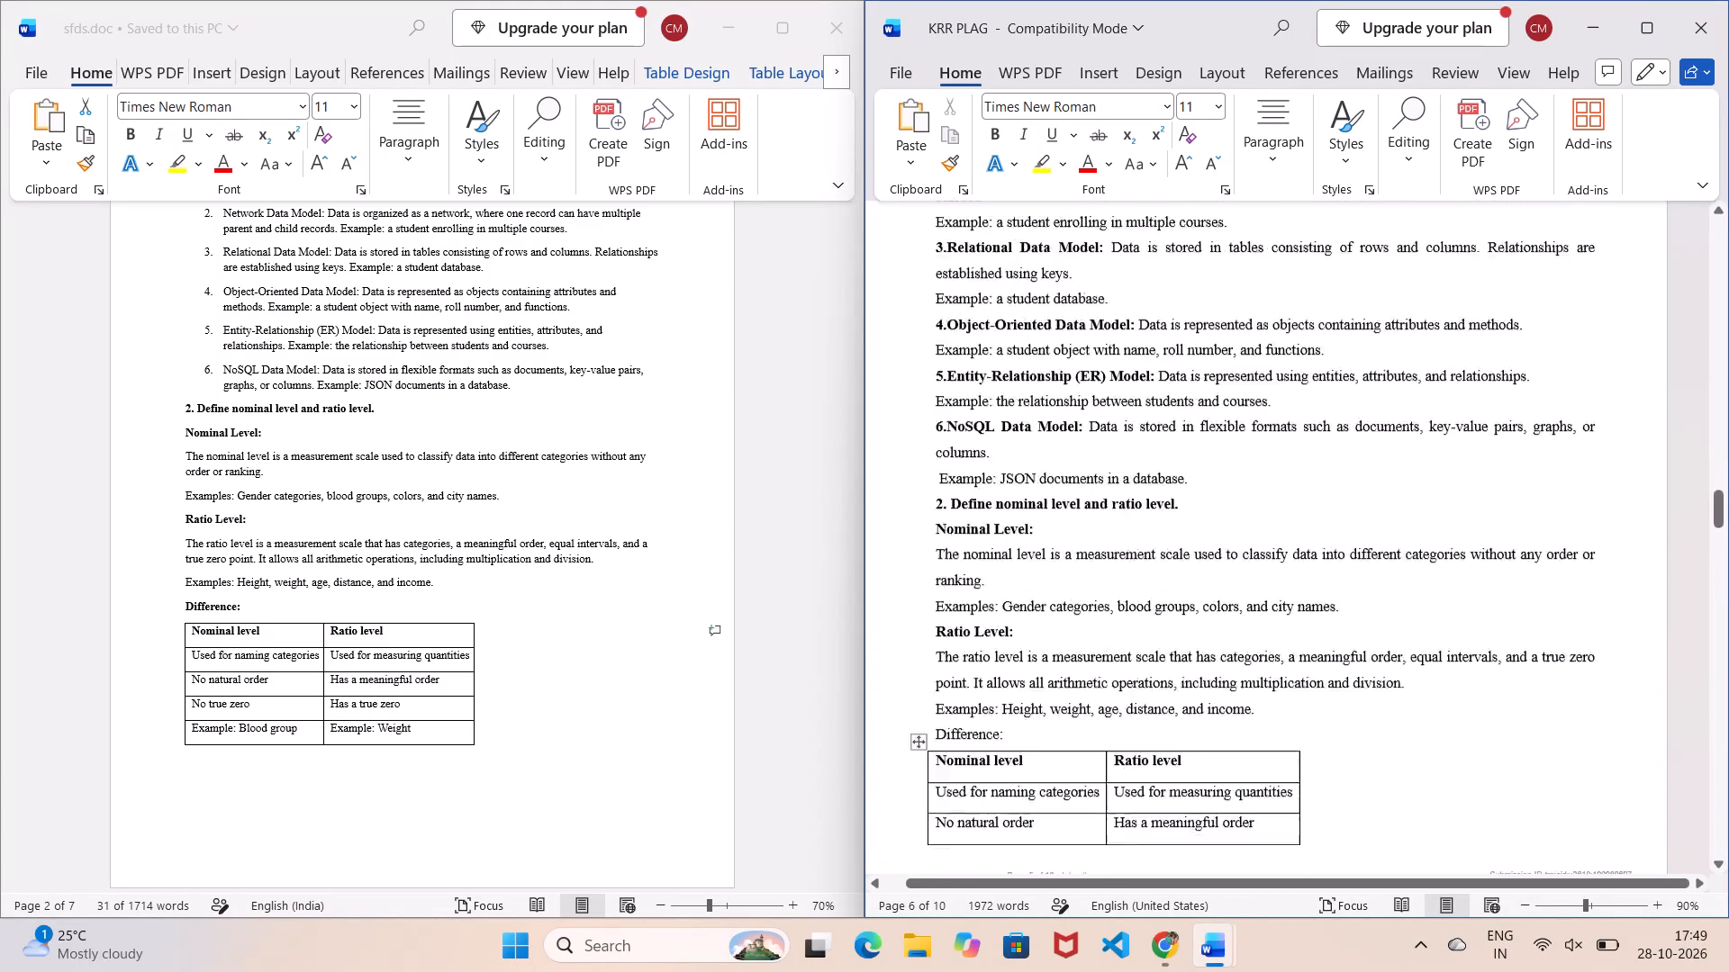
{"action": "scroll", "coordinate": [1018, 523], "scroll_direction": "right", "scroll_amount": 1}
{"action": "scroll", "coordinate": [1129, 622], "scroll_direction": "down", "scroll_amount": 1}
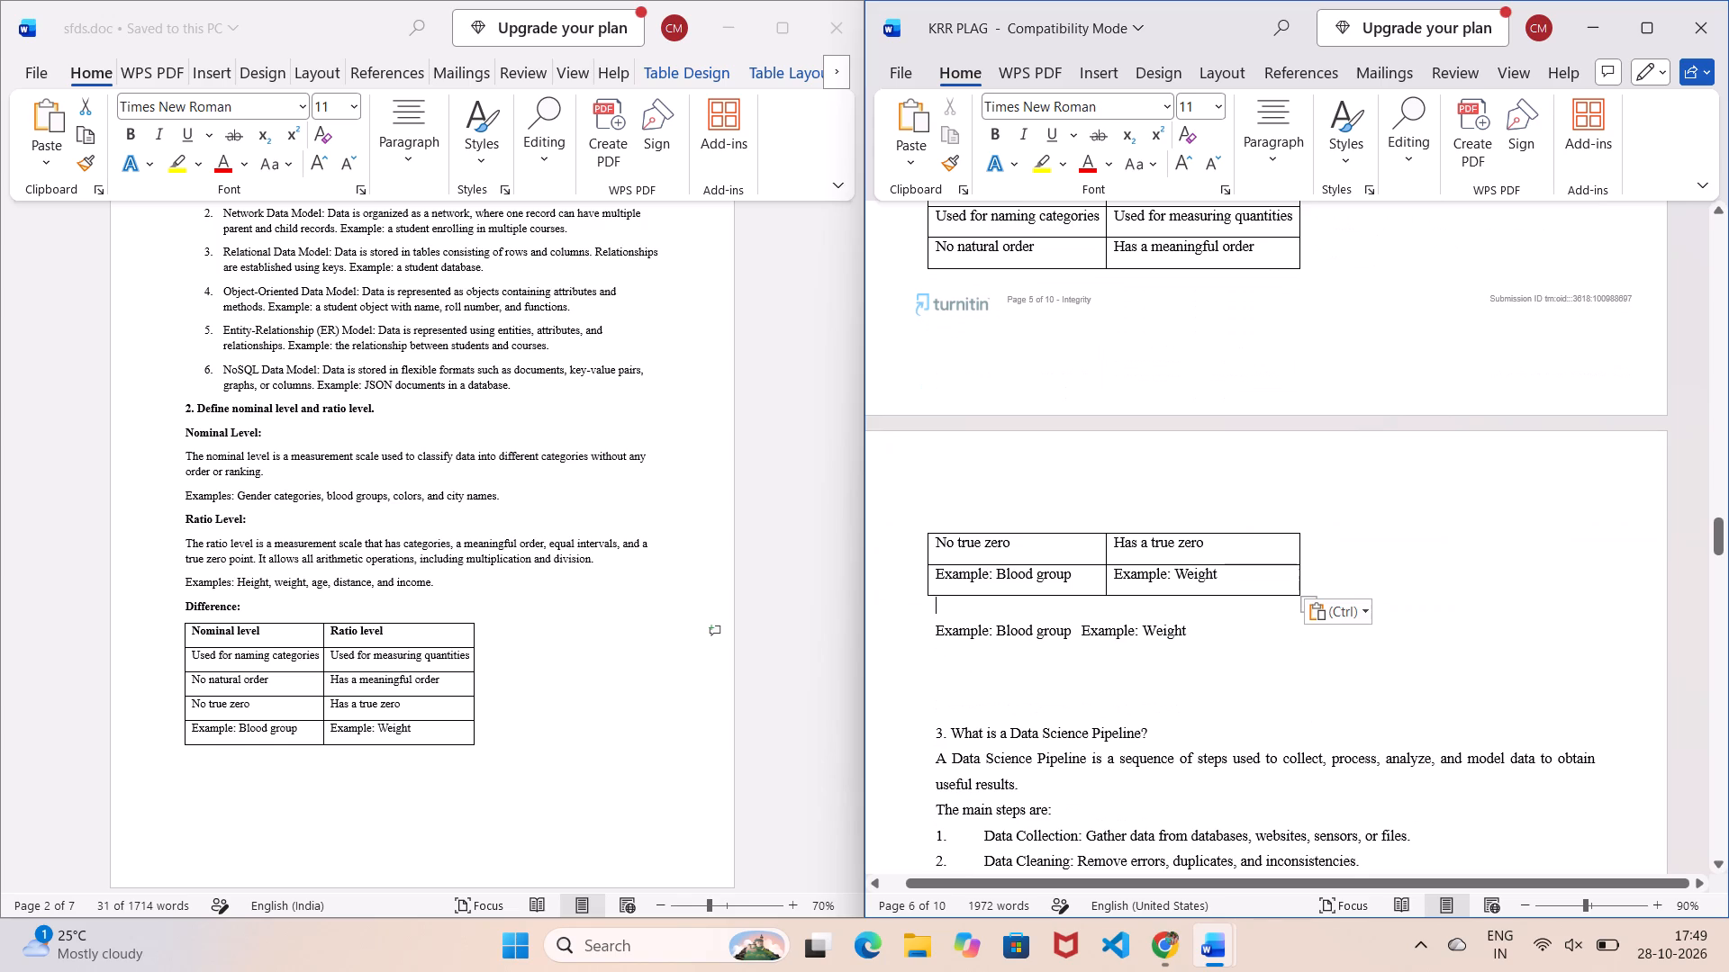
{"action": "left_click", "coordinate": [937, 702]}
{"action": "key", "text": "BackSpace"}
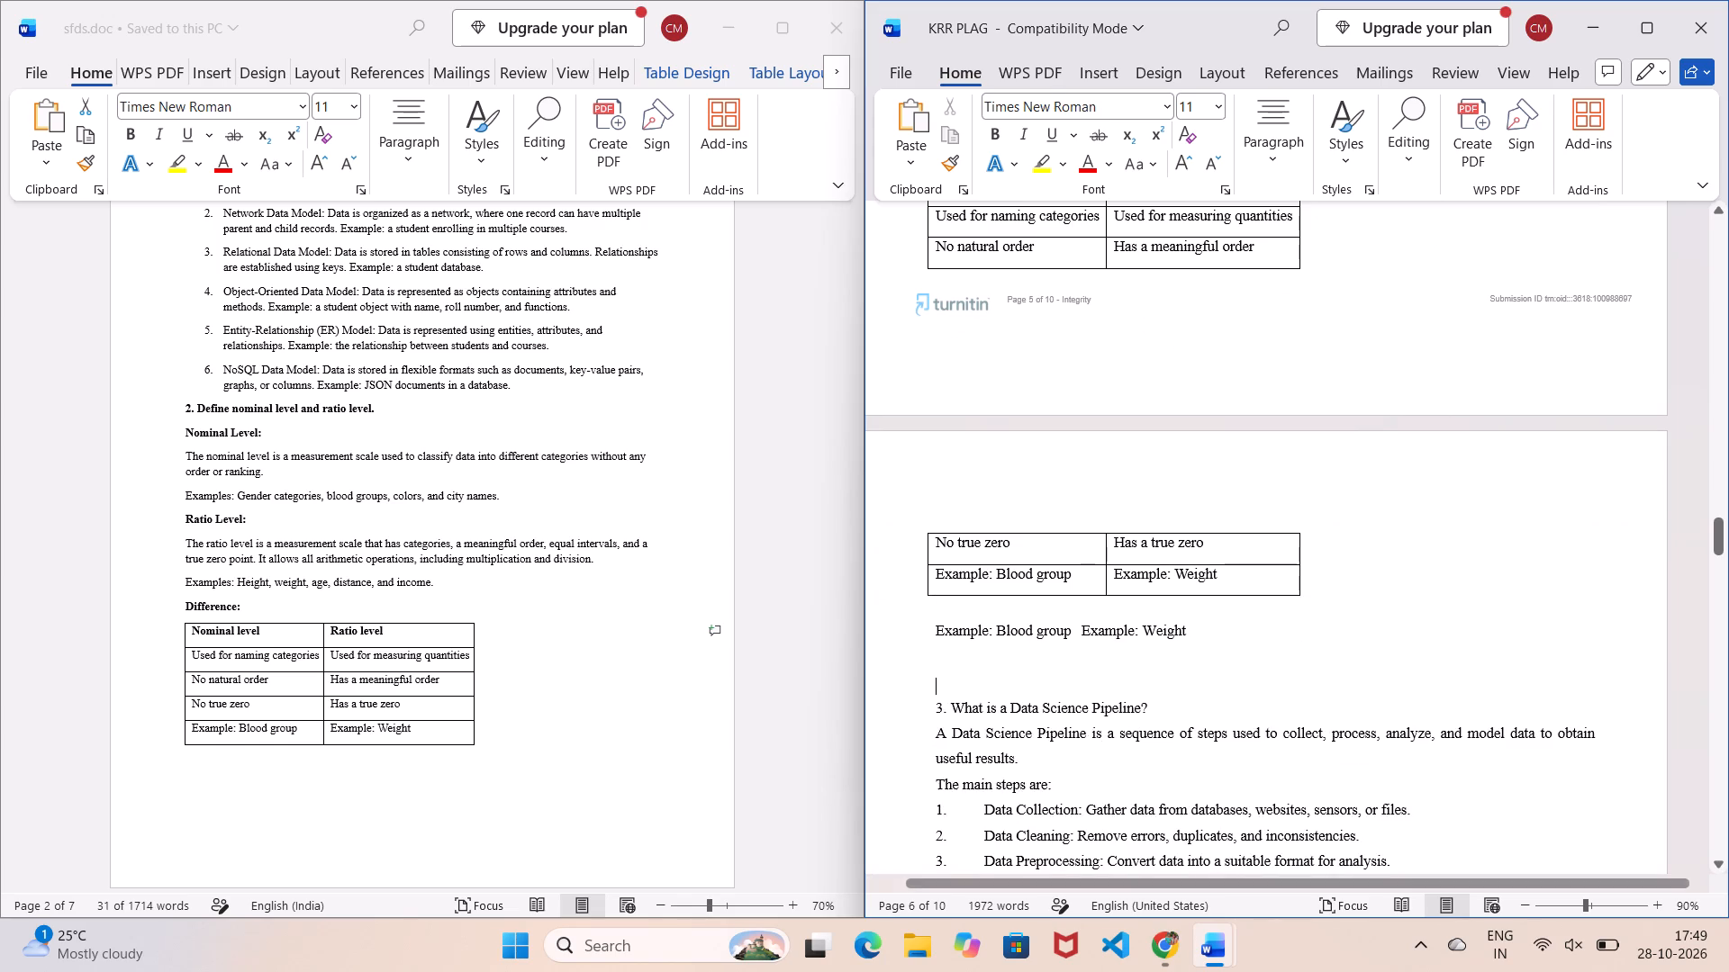
{"action": "key", "text": "BackSpace"}
{"action": "key", "text": "BackSpace"}
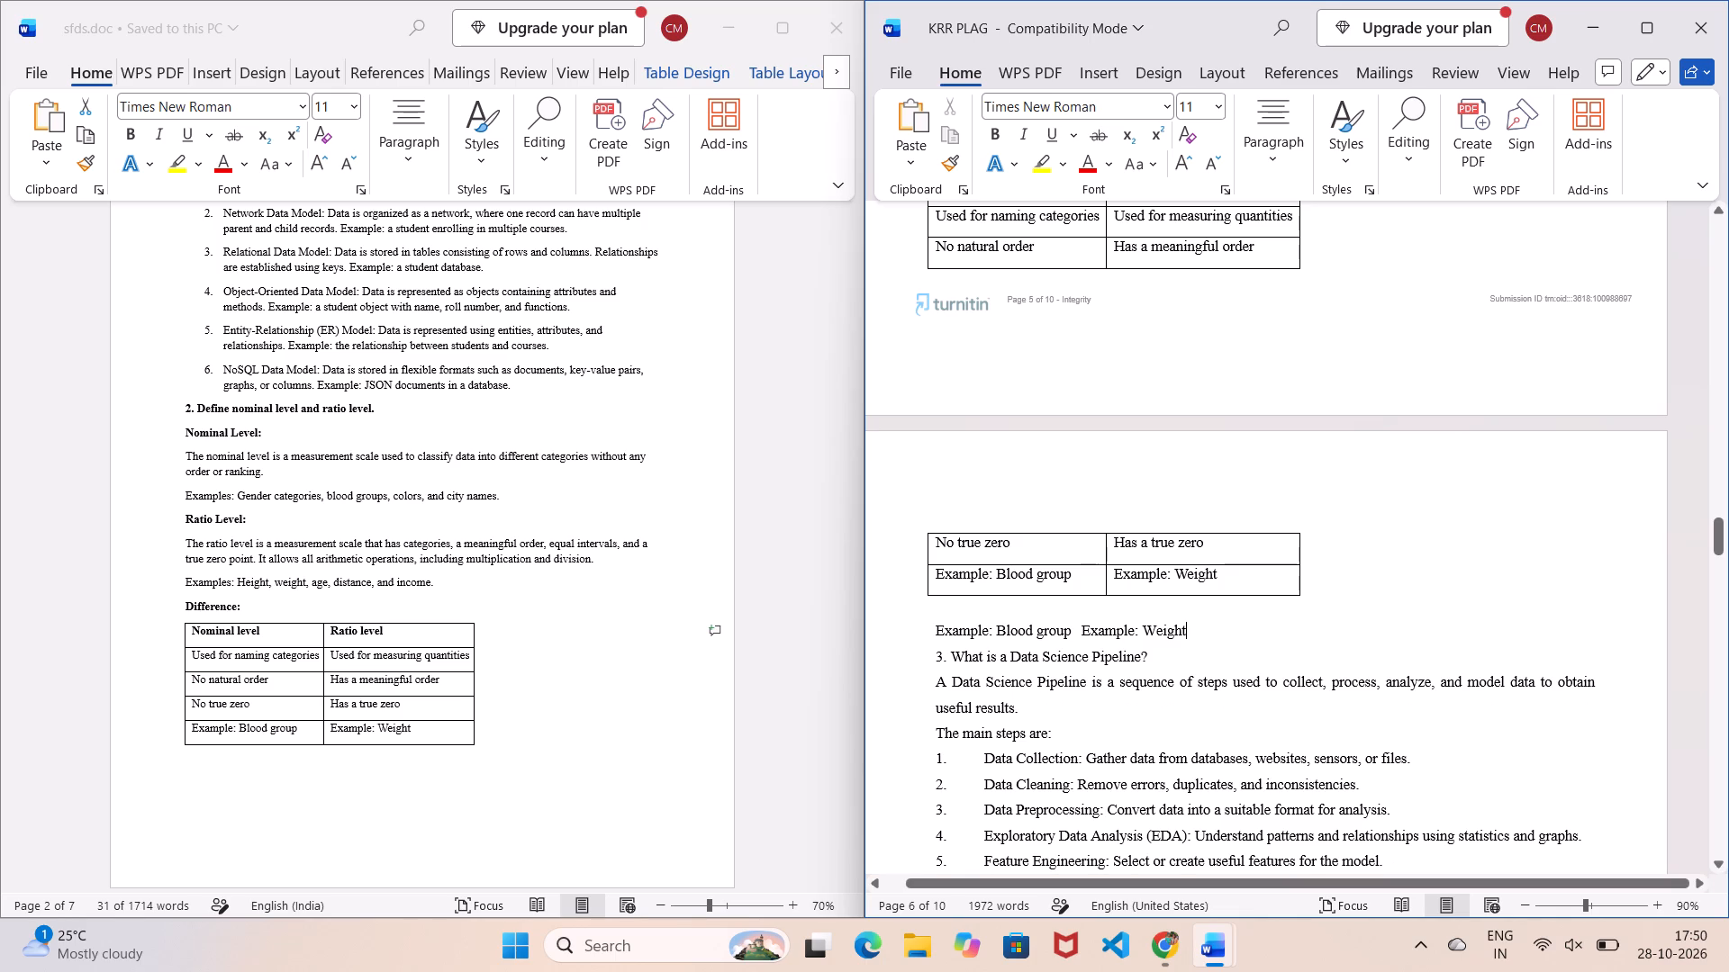
Review questions 1 and 2 in KRR PLAG, including the pasted Difference table and how it sits across the pages.
{"action": "scroll", "coordinate": [1026, 624], "scroll_direction": "up", "scroll_amount": 1}
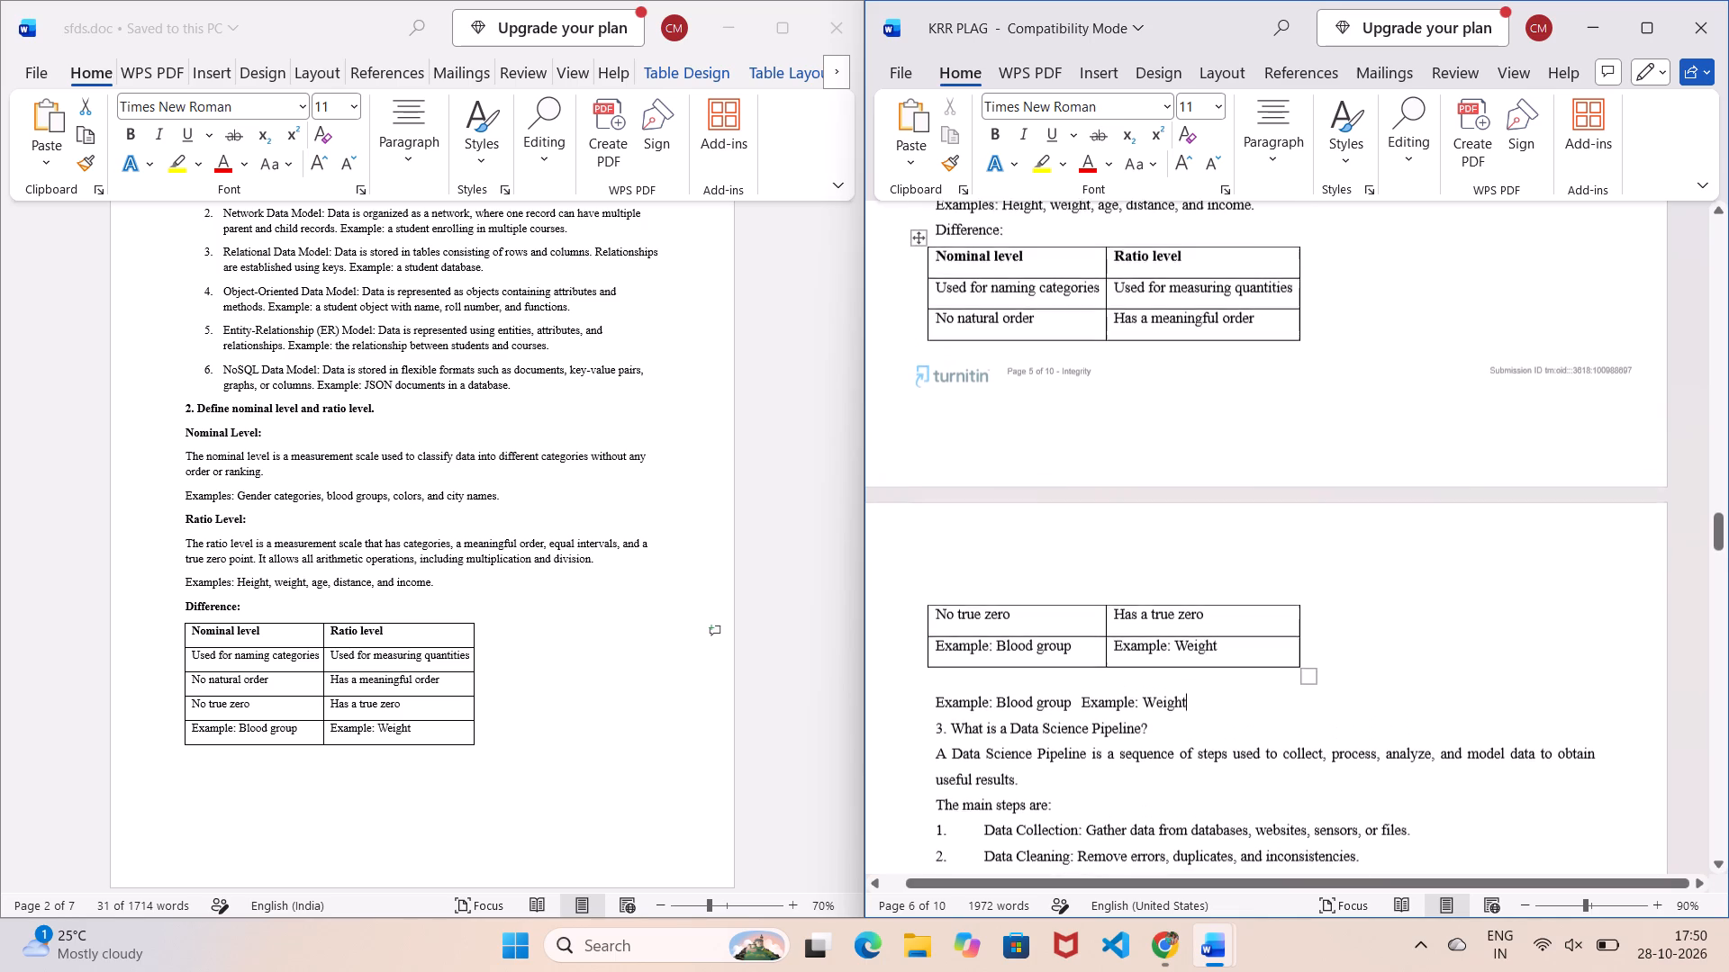
{"action": "scroll", "coordinate": [1026, 624], "scroll_direction": "up", "scroll_amount": 1}
{"action": "scroll", "coordinate": [1032, 451], "scroll_direction": "up", "scroll_amount": 1}
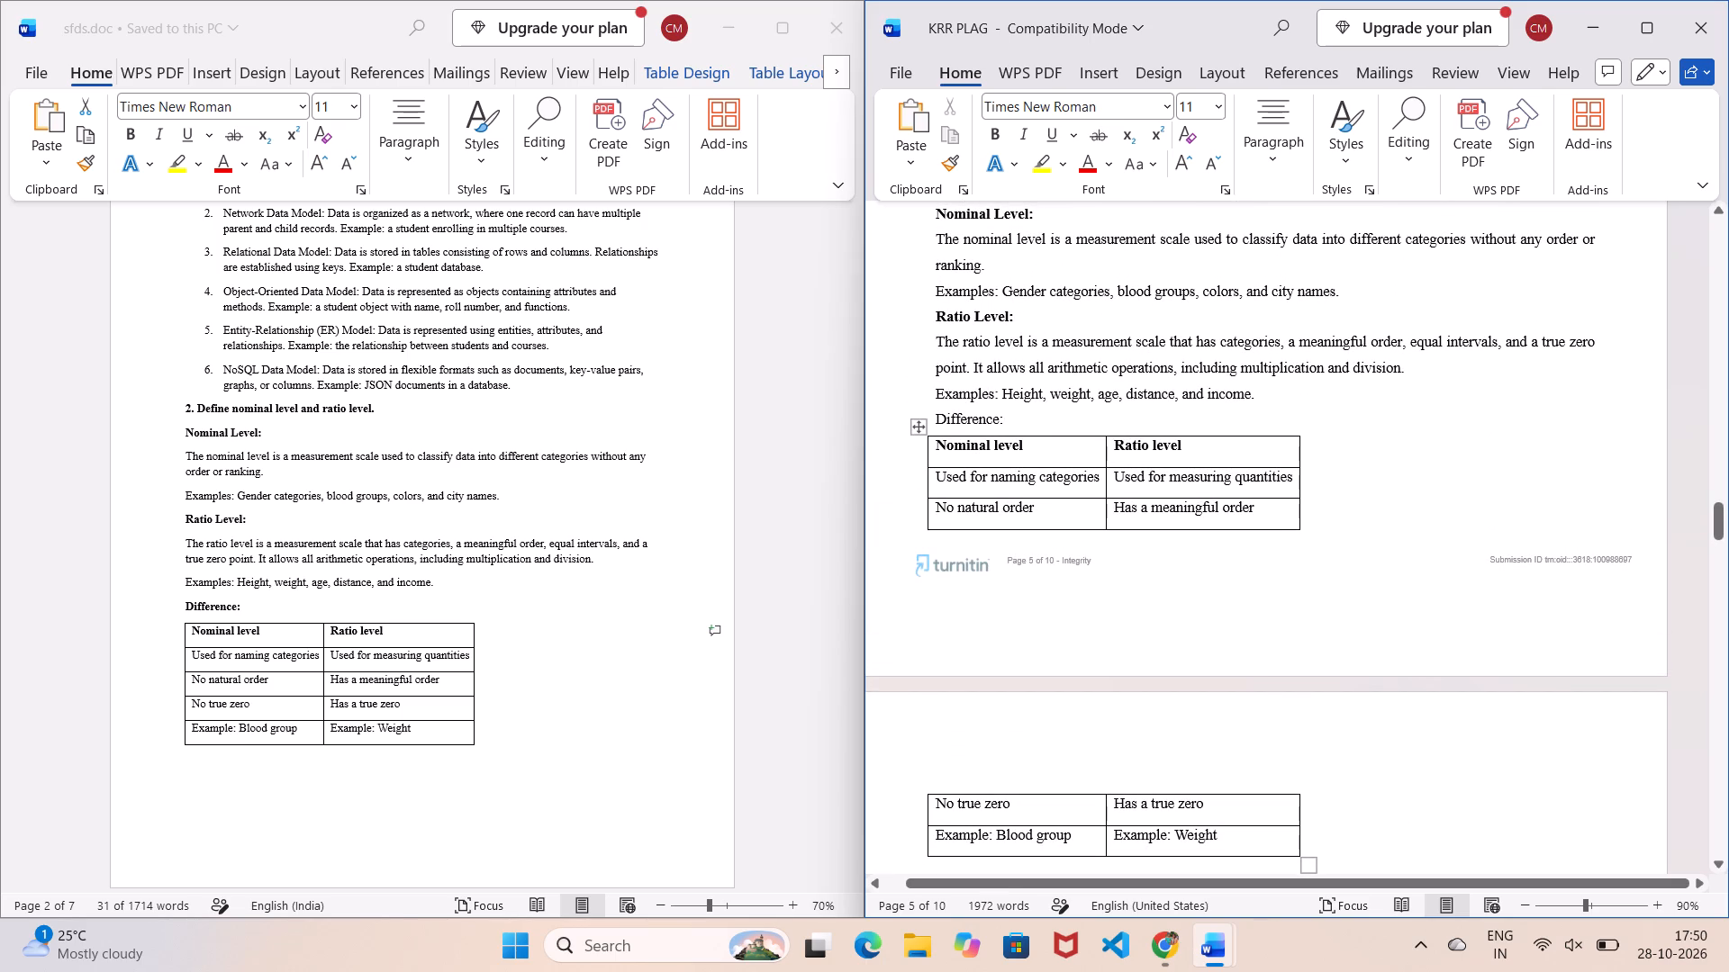
{"action": "left_click_drag", "start_coordinate": [916, 429], "coordinate": [937, 429]}
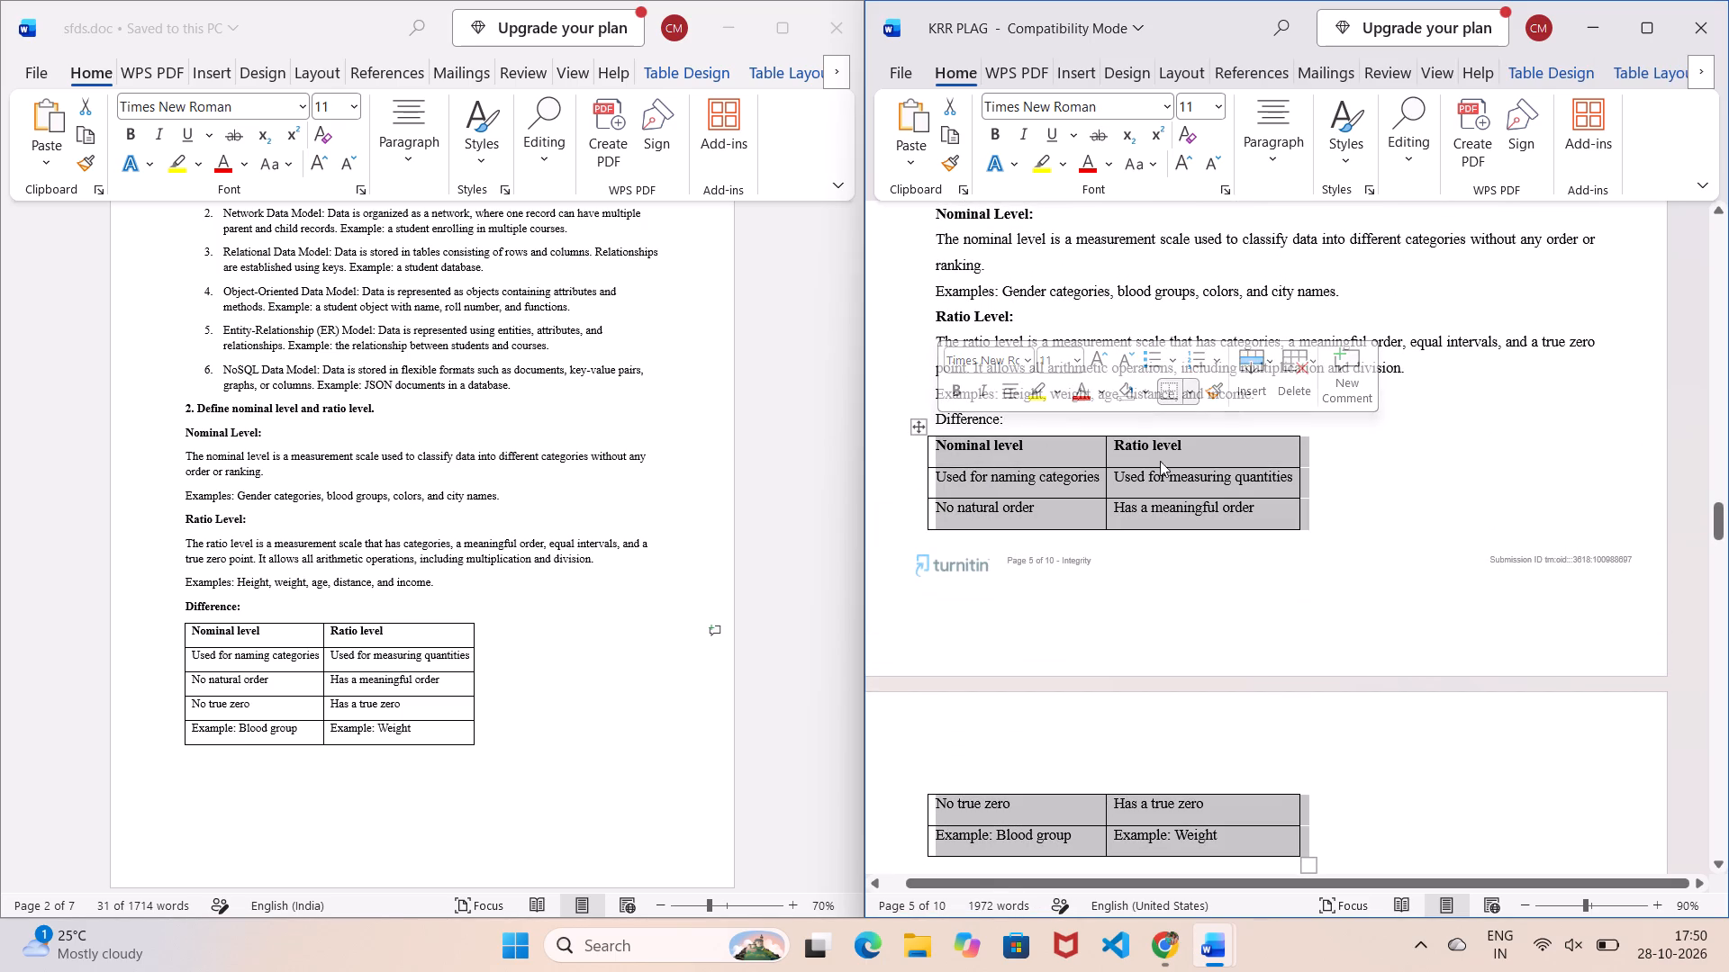
{"action": "left_click", "coordinate": [1201, 474]}
{"action": "scroll", "coordinate": [1201, 474], "scroll_direction": "up", "scroll_amount": 2}
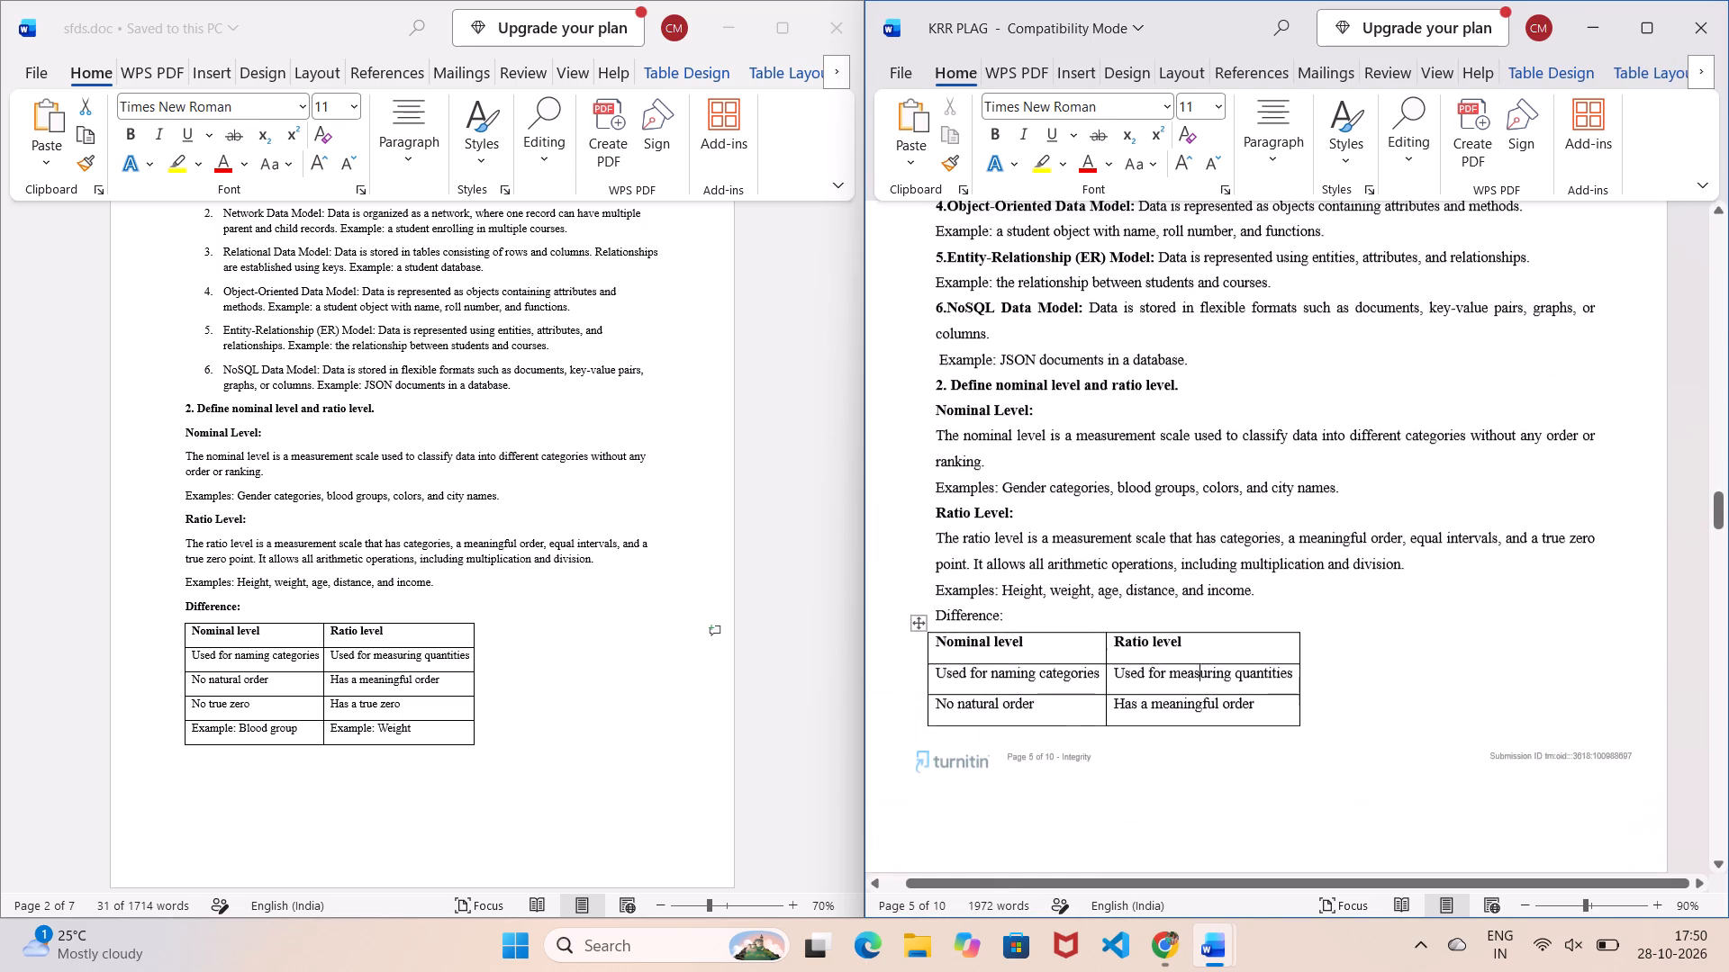
{"action": "scroll", "coordinate": [1201, 474], "scroll_direction": "up", "scroll_amount": 2}
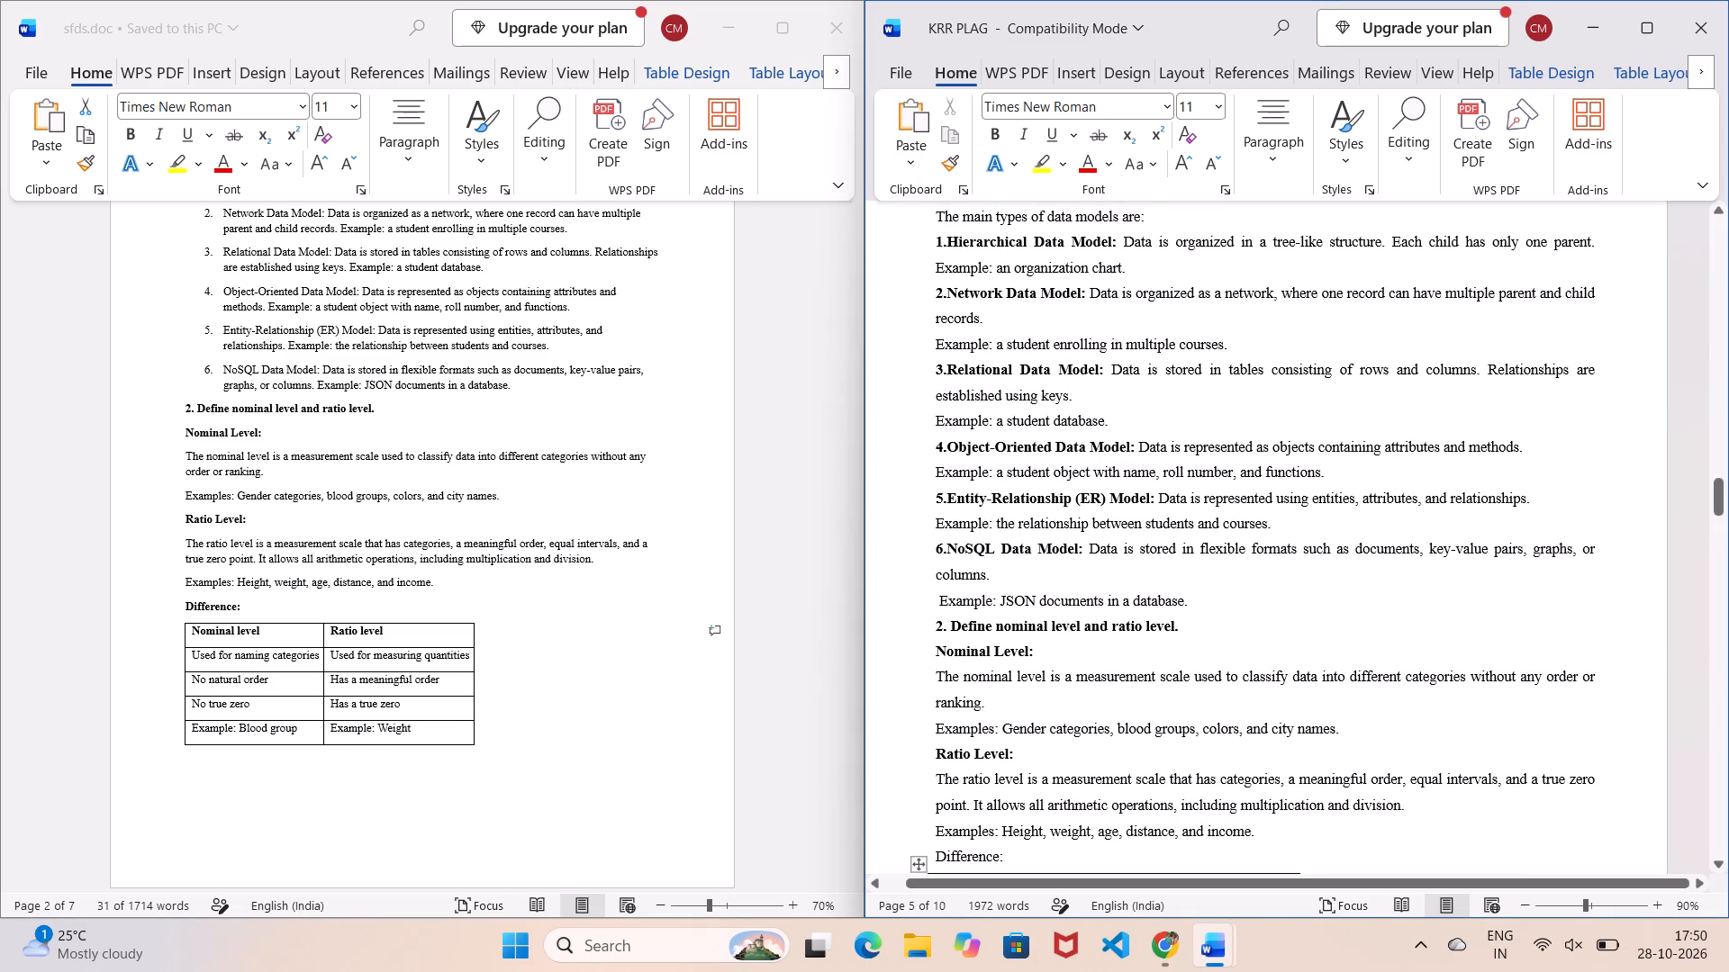
{"action": "scroll", "coordinate": [1201, 474], "scroll_direction": "up", "scroll_amount": 1}
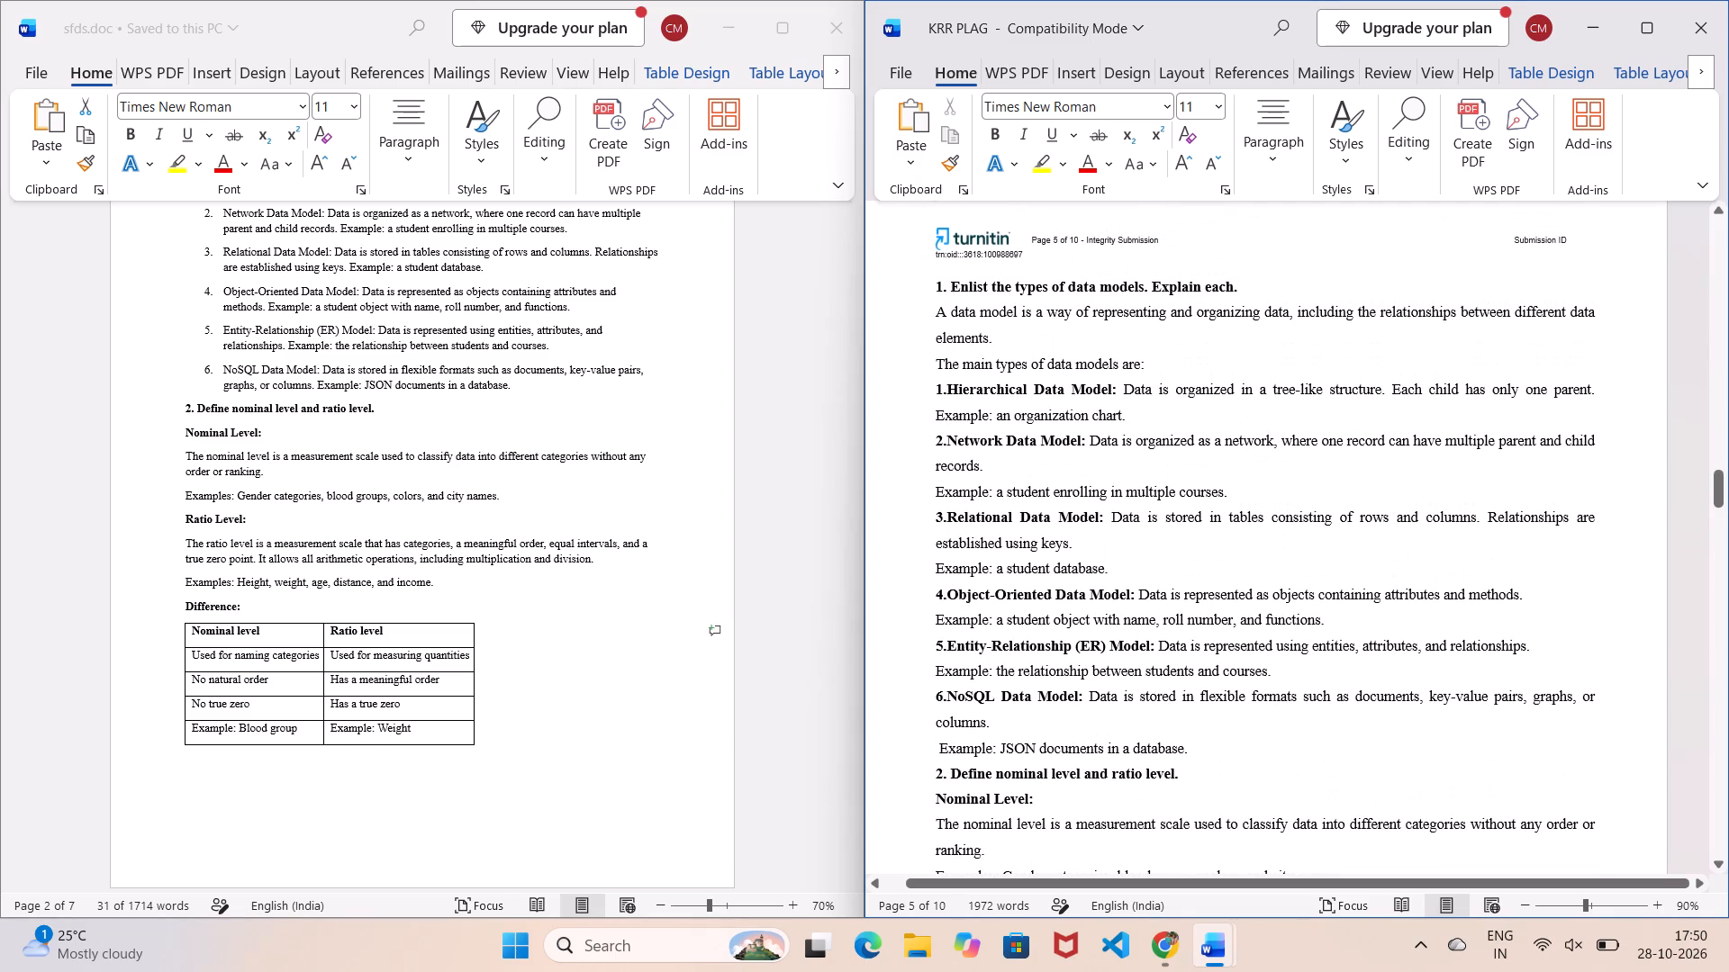
{"action": "scroll", "coordinate": [1223, 497], "scroll_direction": "down", "scroll_amount": 1}
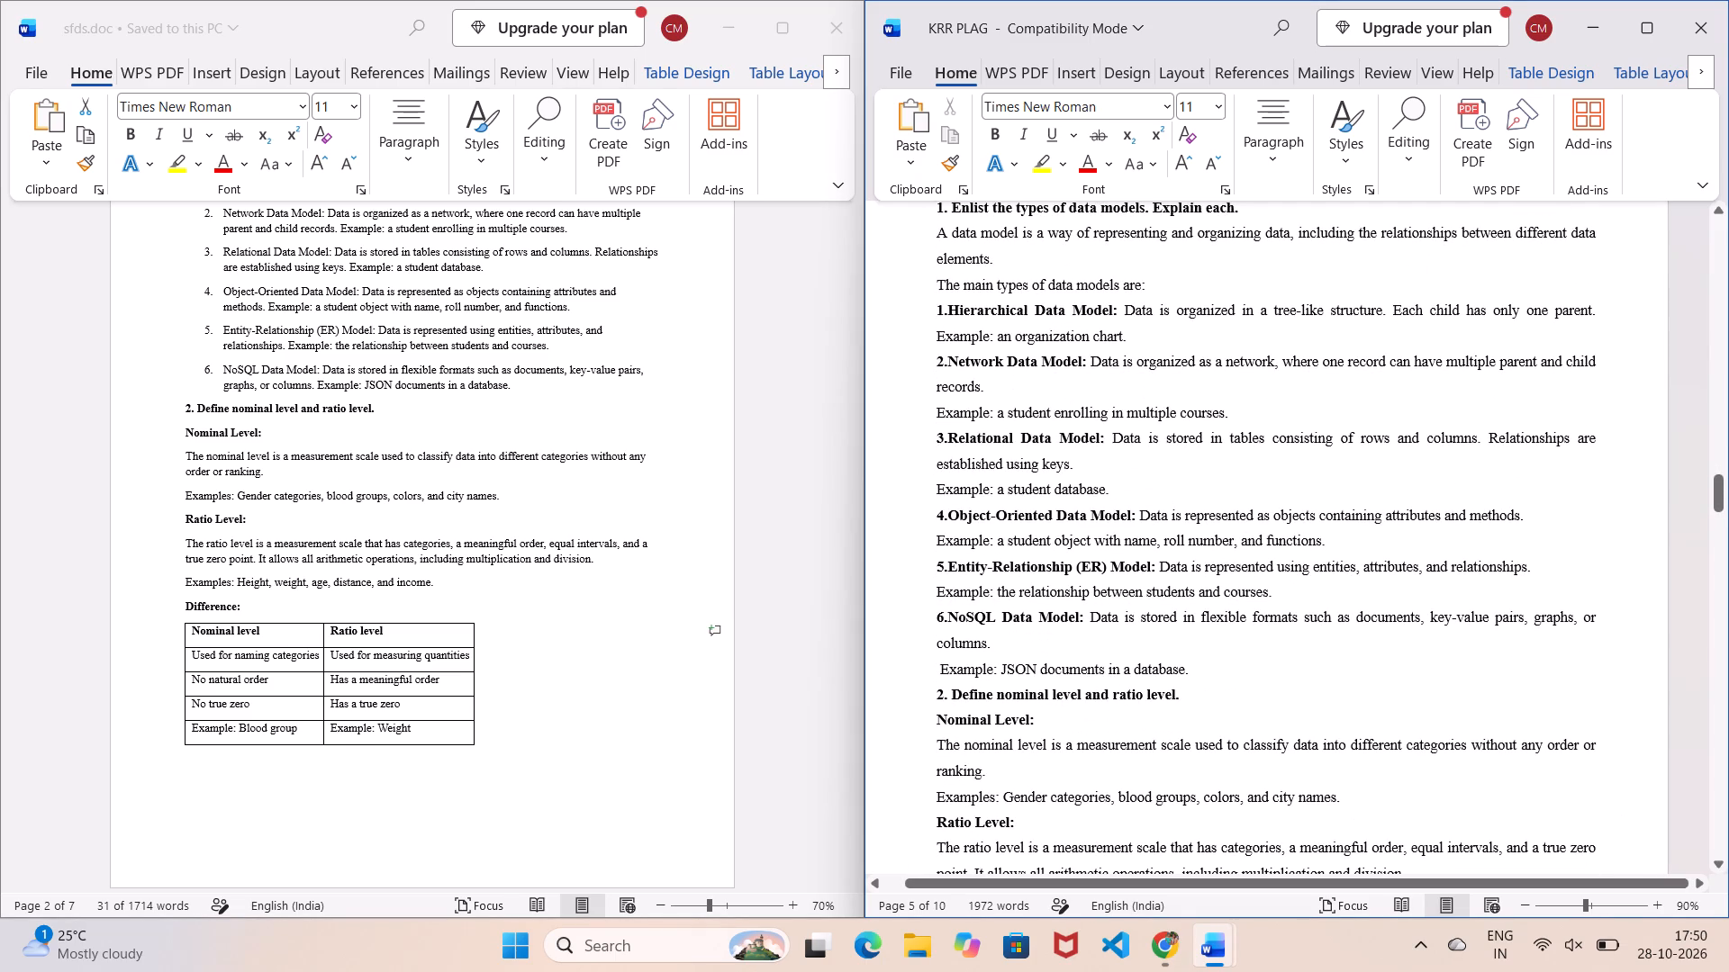
{"action": "scroll", "coordinate": [1223, 497], "scroll_direction": "down", "scroll_amount": 1}
{"action": "scroll", "coordinate": [1143, 627], "scroll_direction": "down", "scroll_amount": 1}
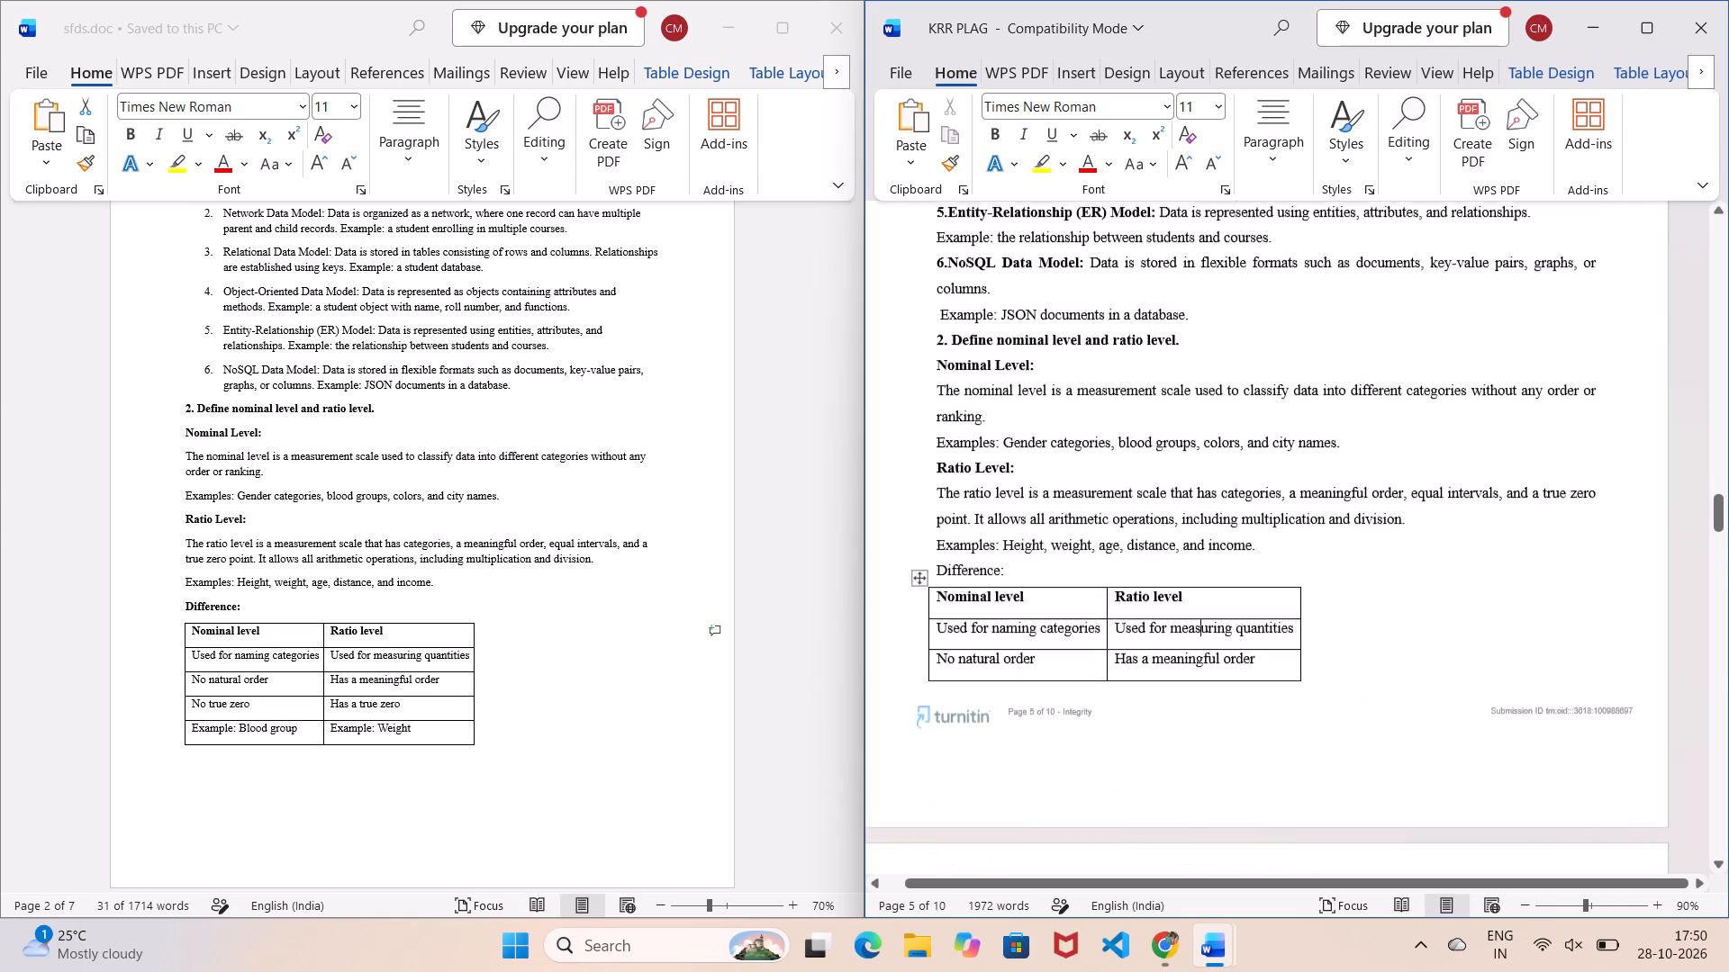
{"action": "scroll", "coordinate": [1143, 627], "scroll_direction": "down", "scroll_amount": 3}
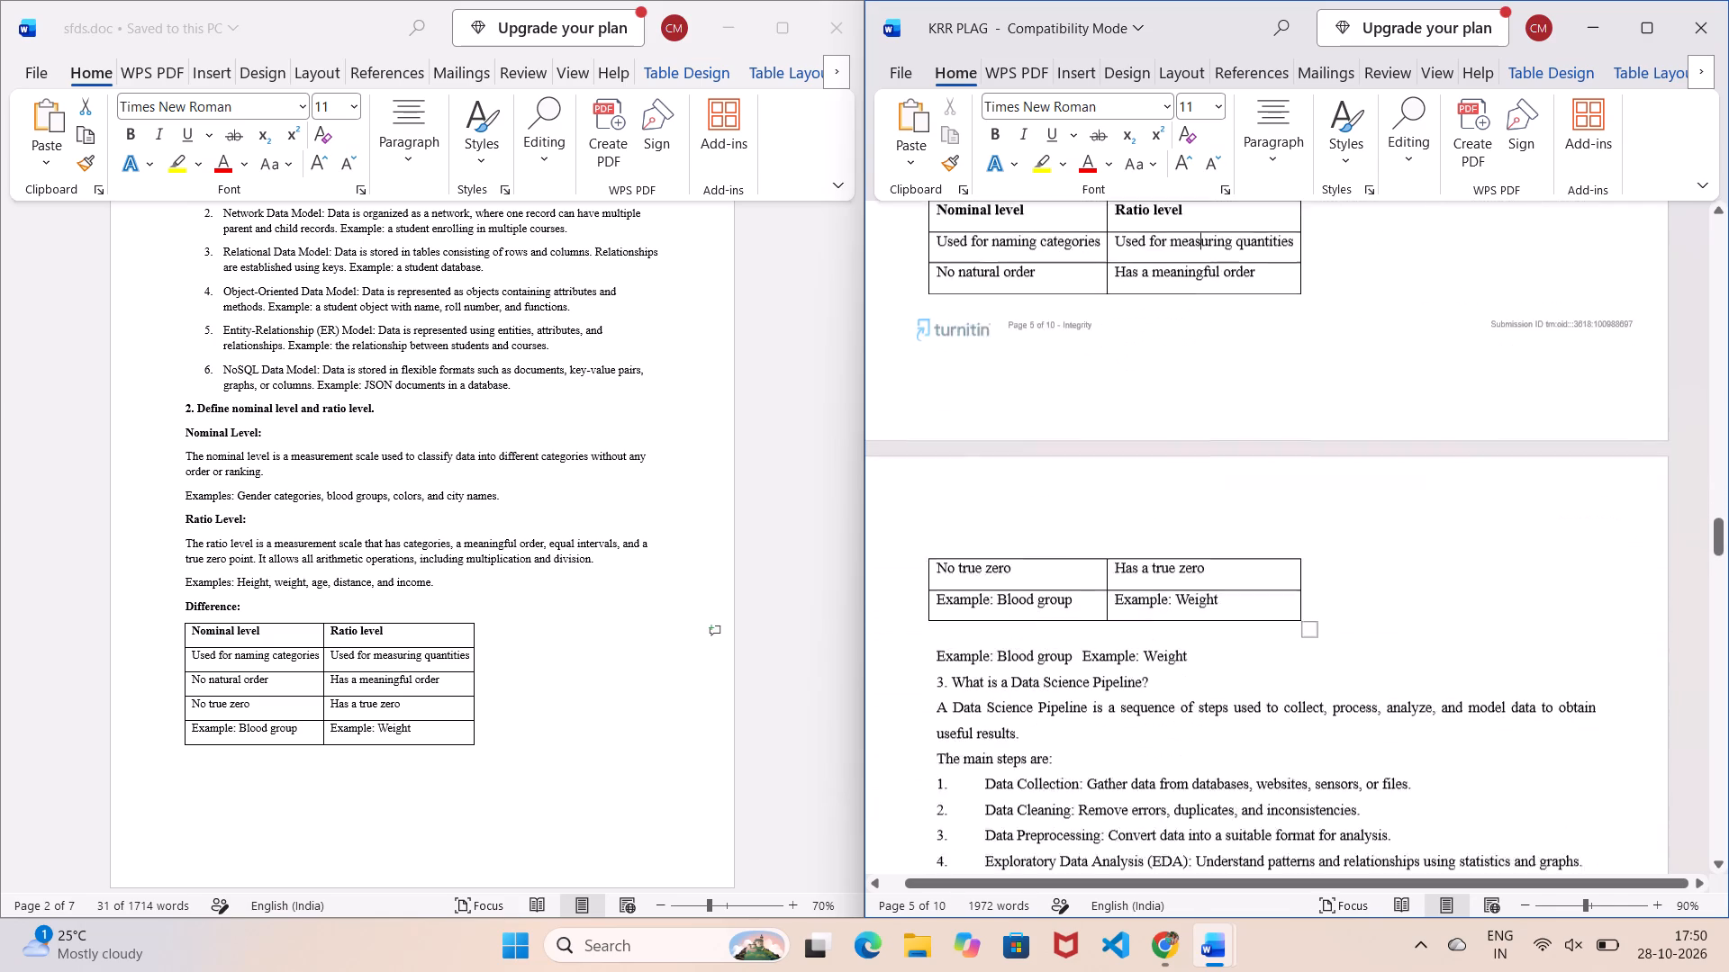
Make the question 3 heading, "3. What is a Data Science Pipeline?", bold.
{"action": "scroll", "coordinate": [1143, 627], "scroll_direction": "down", "scroll_amount": 1}
{"action": "scroll", "coordinate": [1096, 428], "scroll_direction": "up", "scroll_amount": 1}
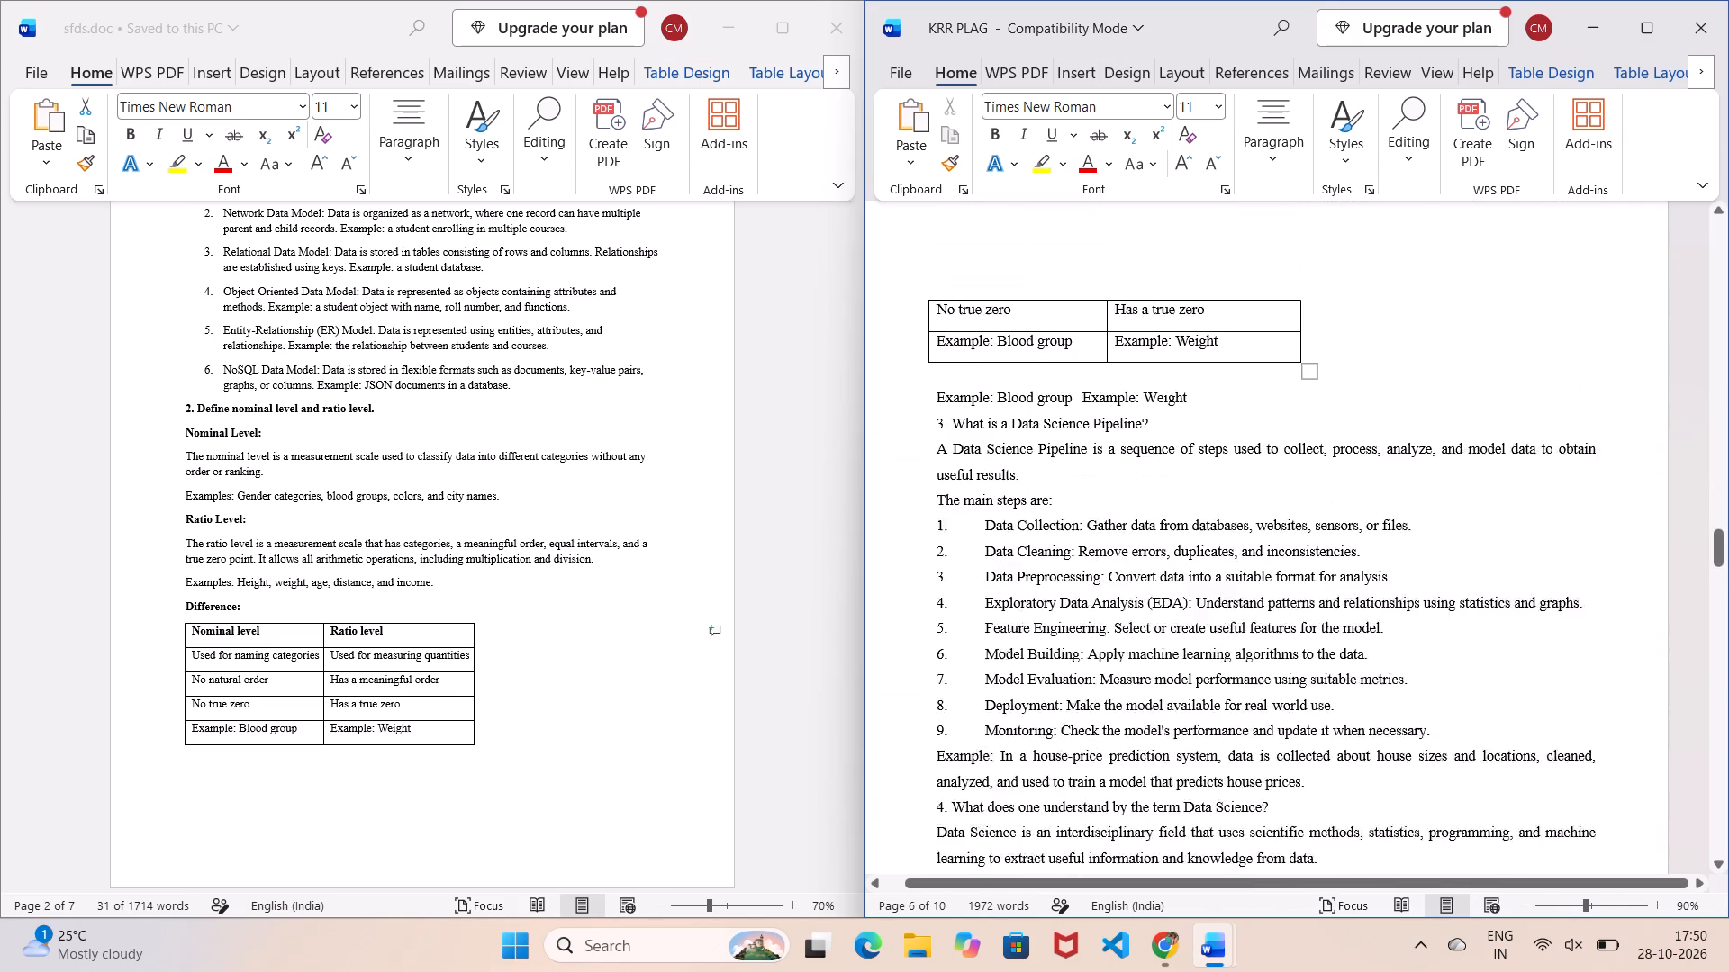
{"action": "scroll", "coordinate": [1096, 428], "scroll_direction": "up", "scroll_amount": 1}
{"action": "left_click_drag", "start_coordinate": [1165, 484], "coordinate": [916, 495]}
{"action": "left_click", "coordinate": [932, 458]}
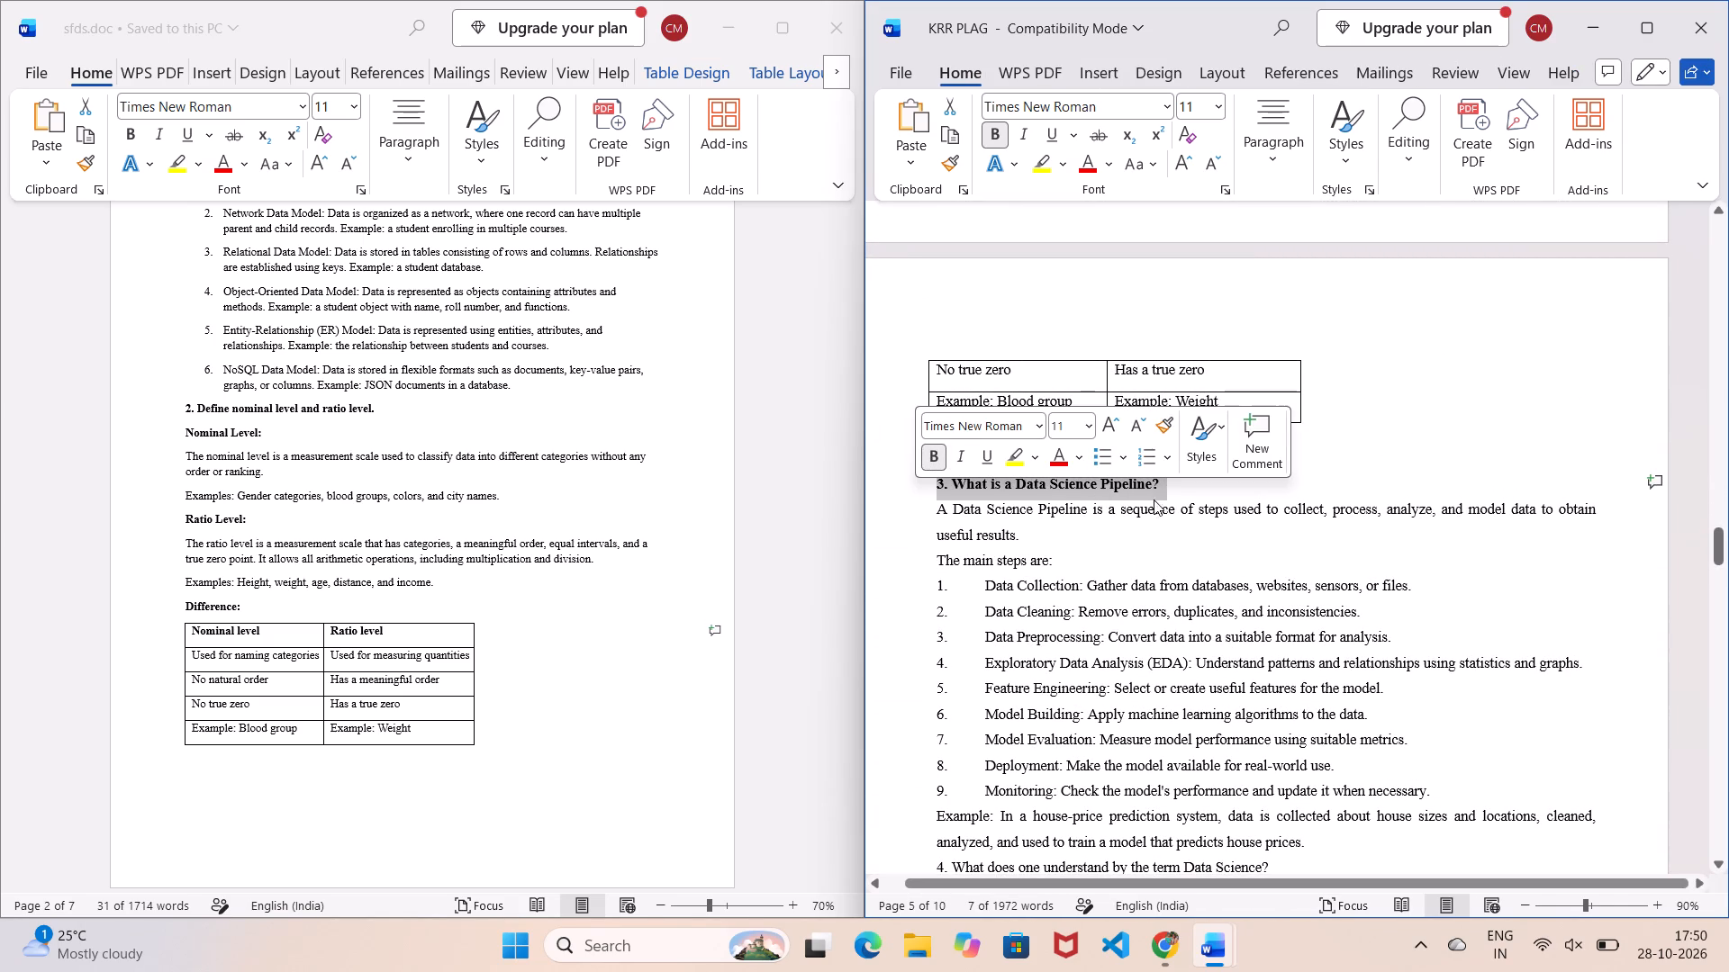
Insert a blank line directly below the question 1 heading, "1. Enlist the types of data models. Explain each.".
{"action": "left_click", "coordinate": [1175, 494]}
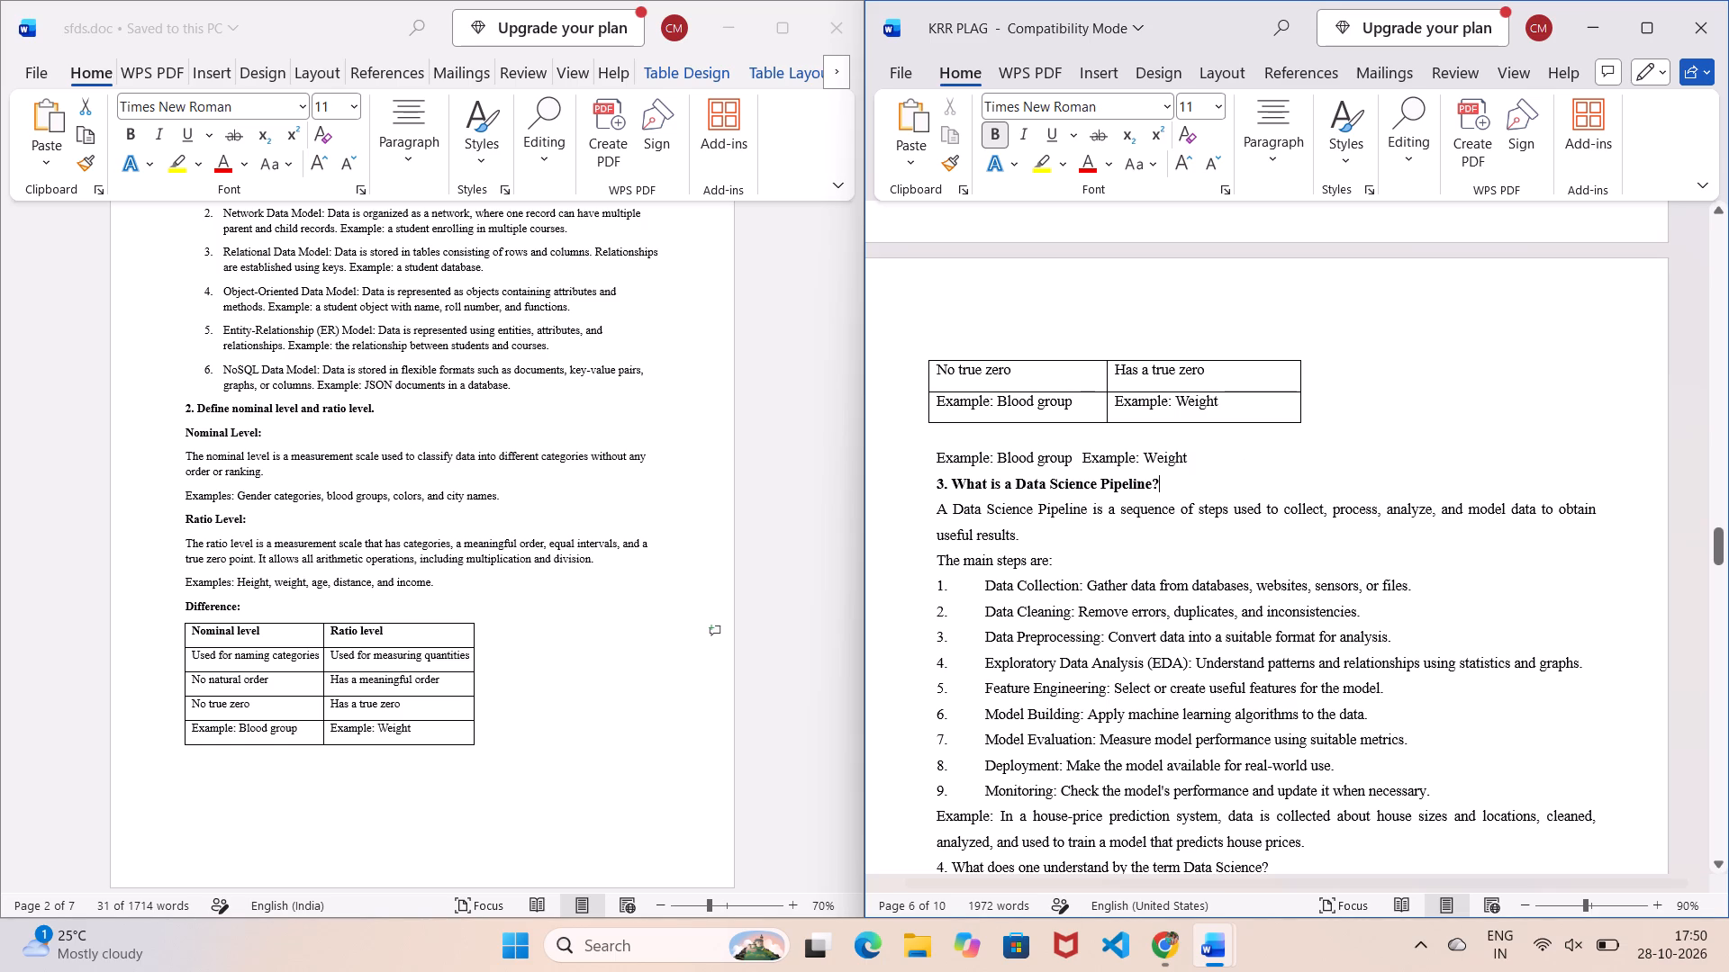
{"action": "scroll", "coordinate": [1232, 439], "scroll_direction": "down", "scroll_amount": 1}
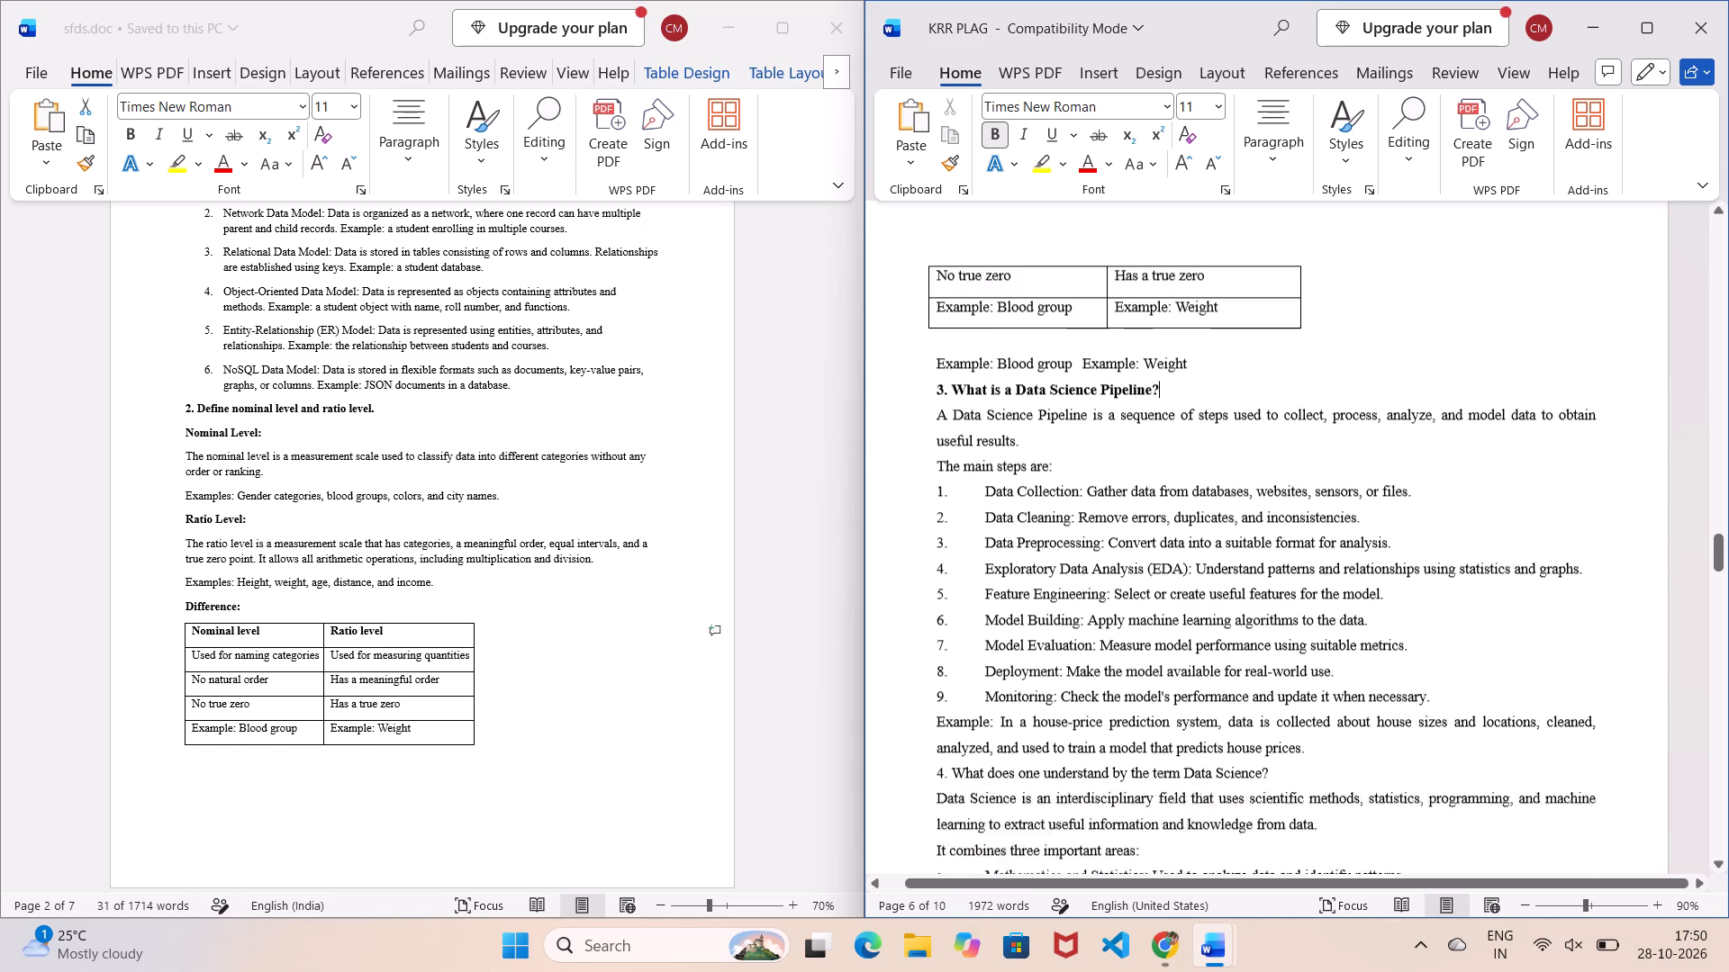
{"action": "scroll", "coordinate": [1232, 439], "scroll_direction": "down", "scroll_amount": 1}
{"action": "scroll", "coordinate": [1136, 425], "scroll_direction": "down", "scroll_amount": 1}
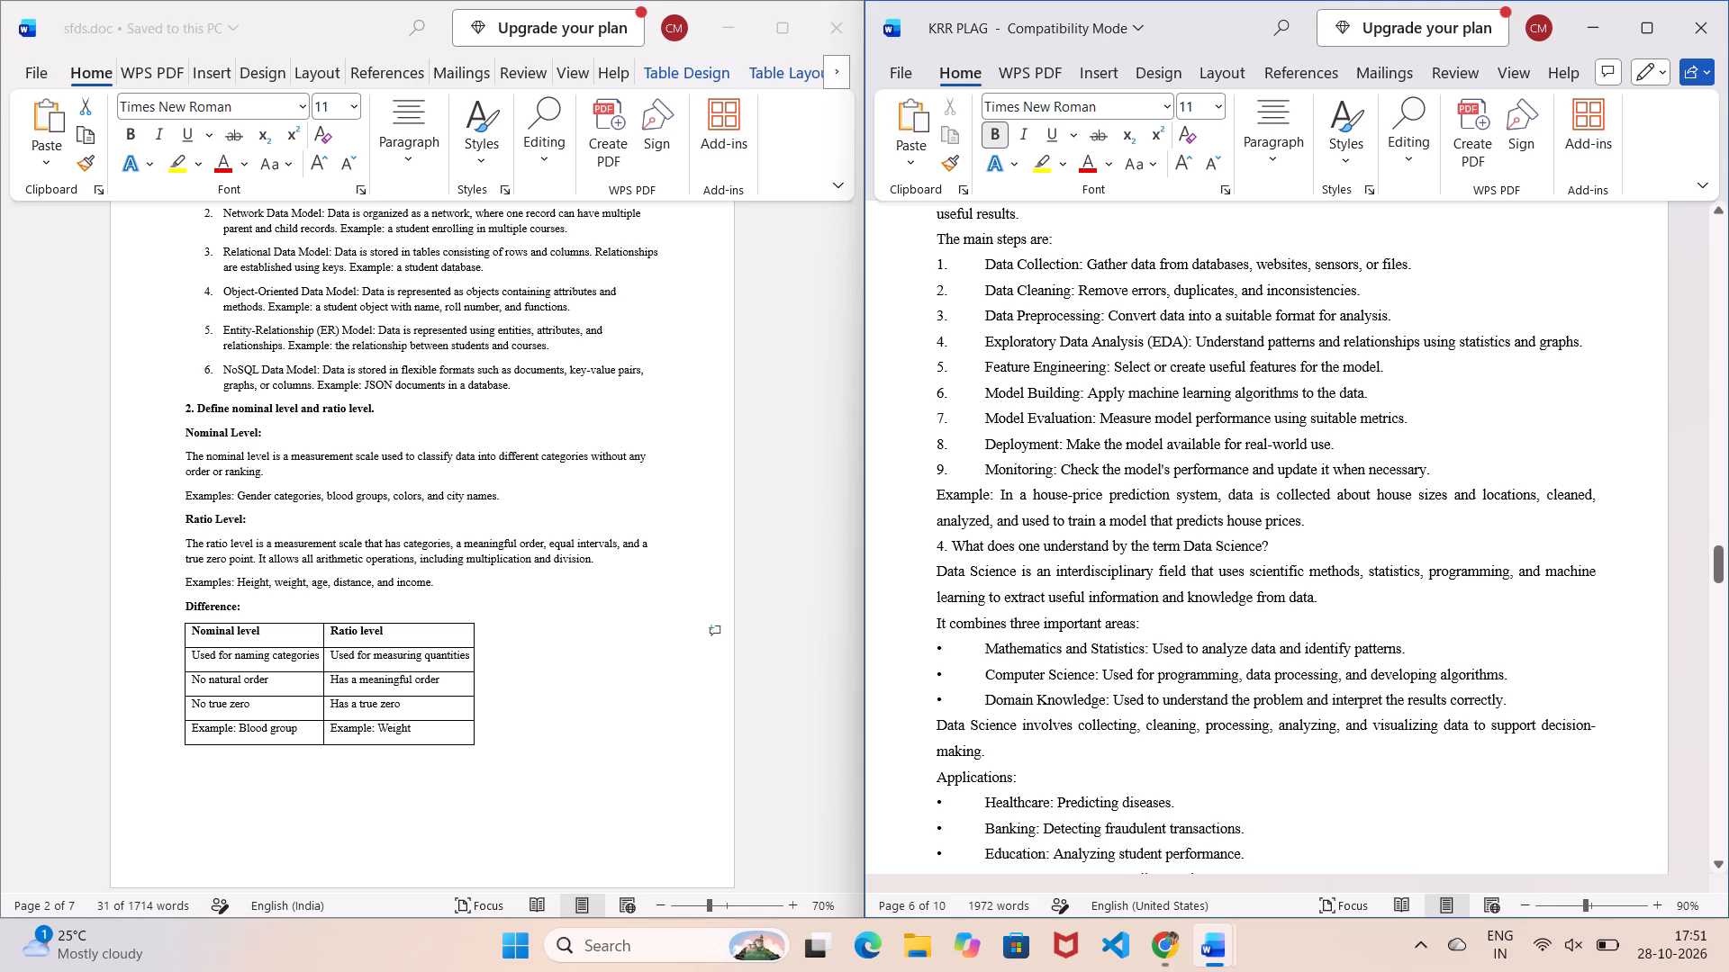
{"action": "scroll", "coordinate": [1188, 446], "scroll_direction": "up", "scroll_amount": 3}
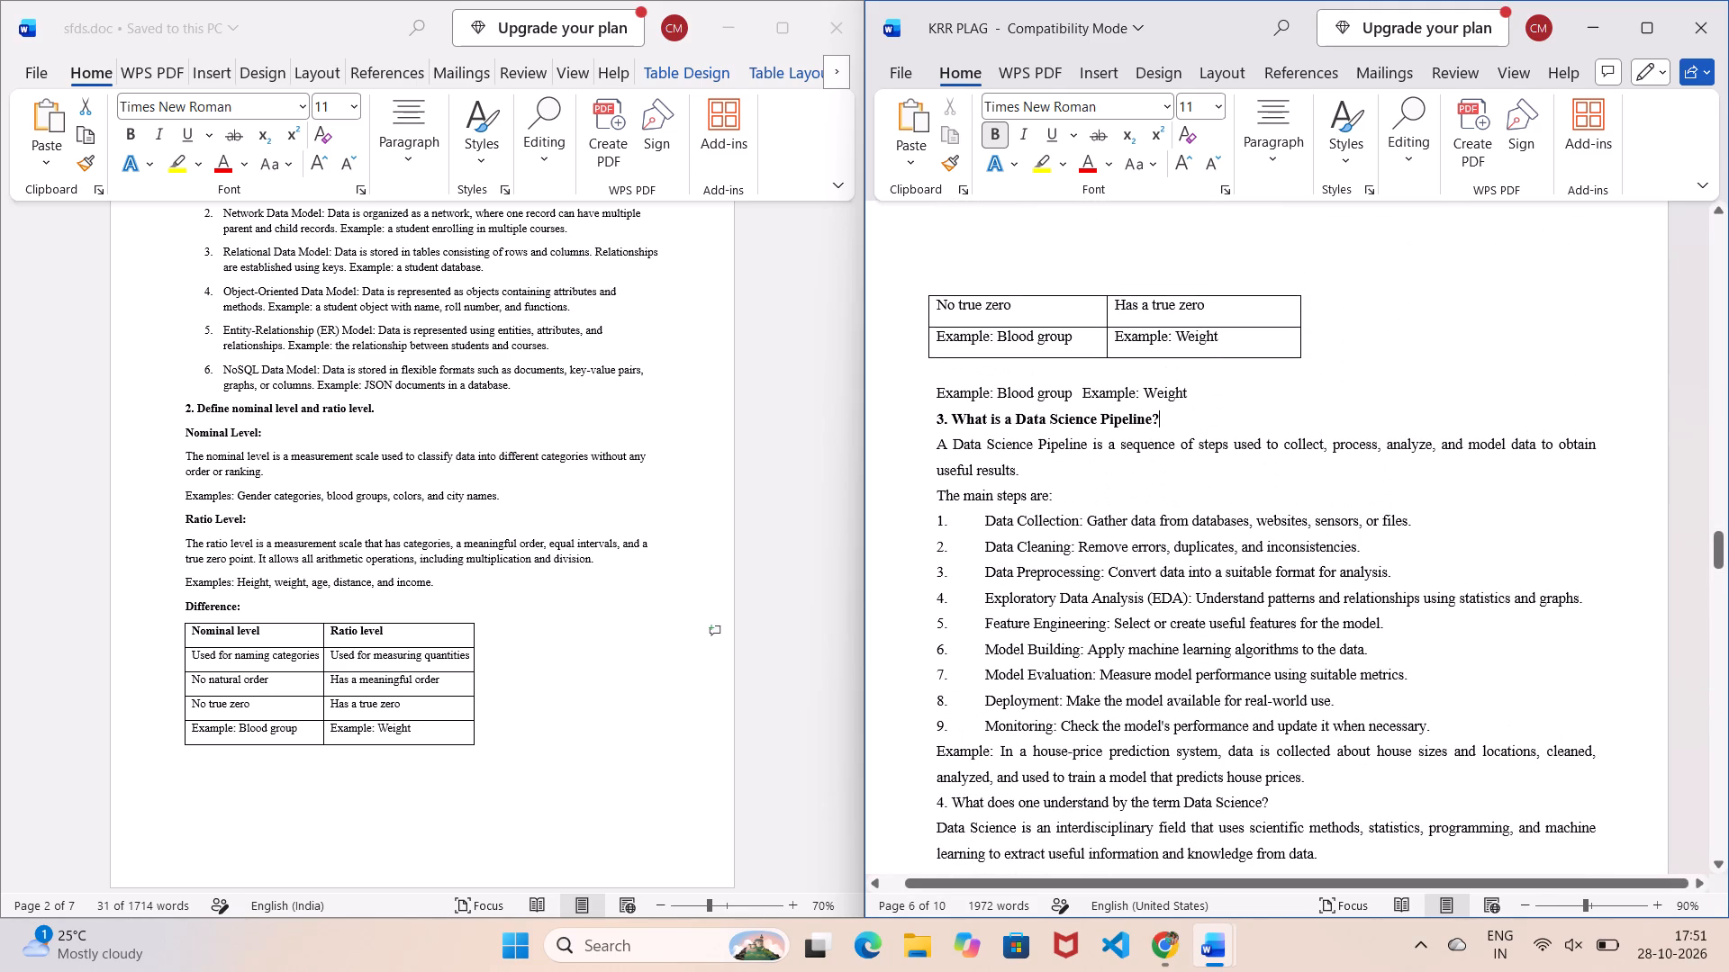
{"action": "scroll", "coordinate": [1007, 470], "scroll_direction": "up", "scroll_amount": 3}
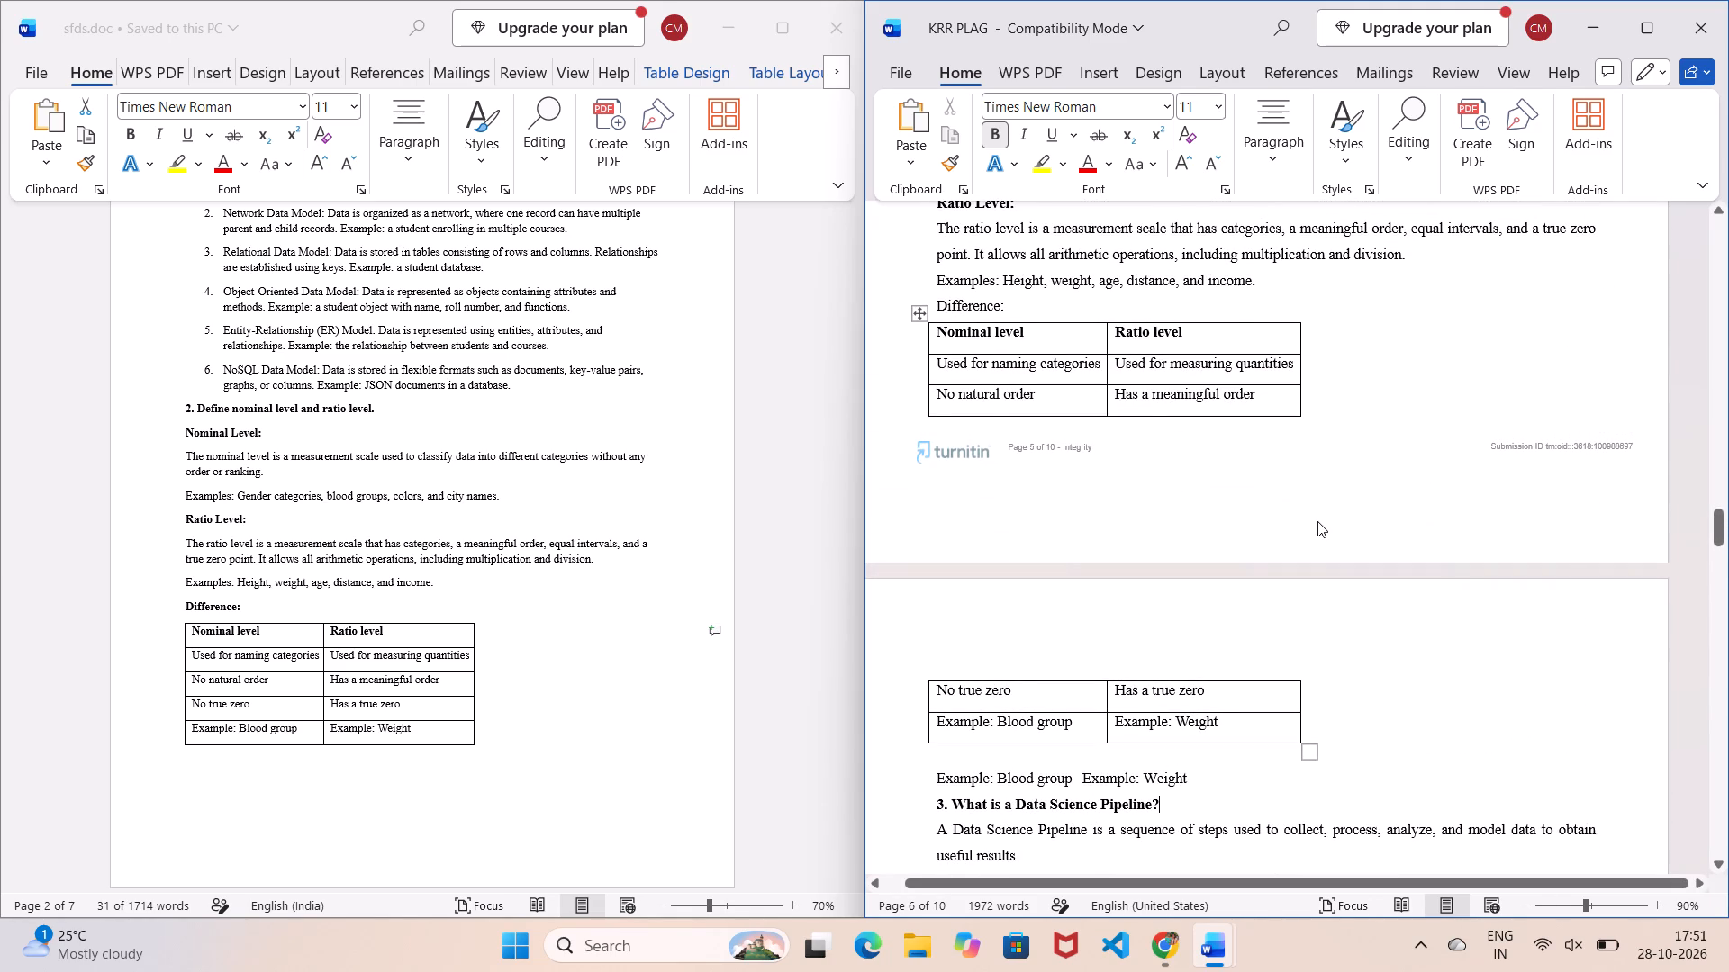
{"action": "scroll", "coordinate": [1317, 521], "scroll_direction": "up", "scroll_amount": 3}
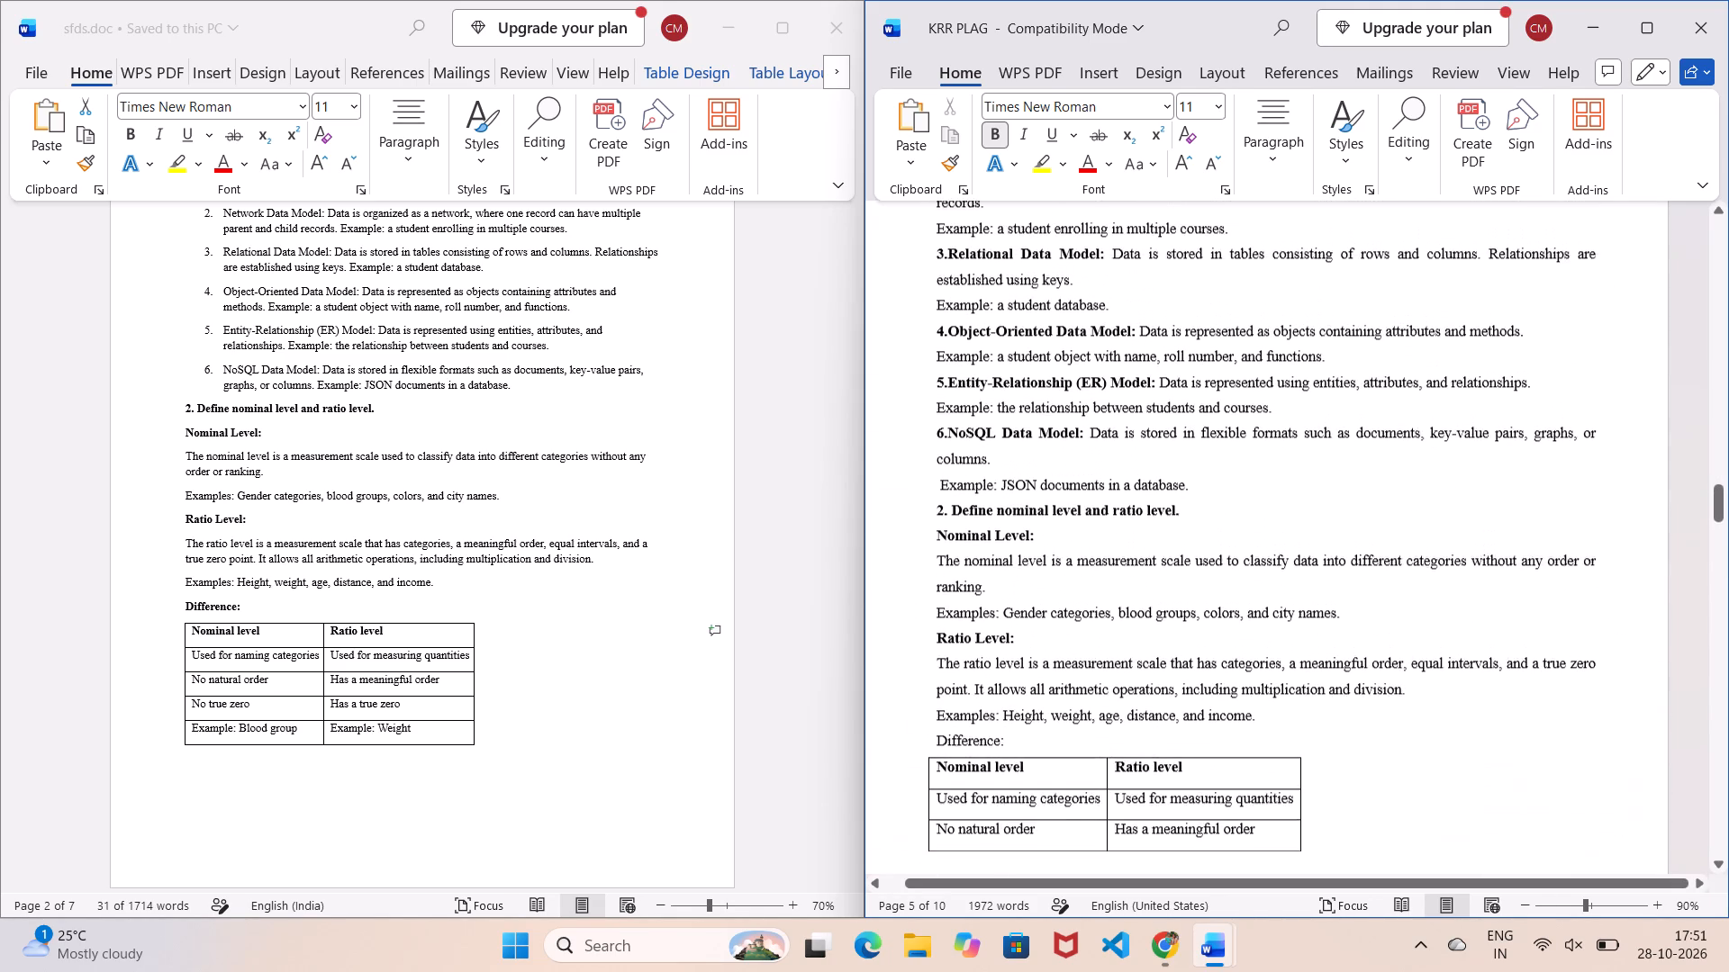
{"action": "scroll", "coordinate": [1317, 521], "scroll_direction": "up", "scroll_amount": 3}
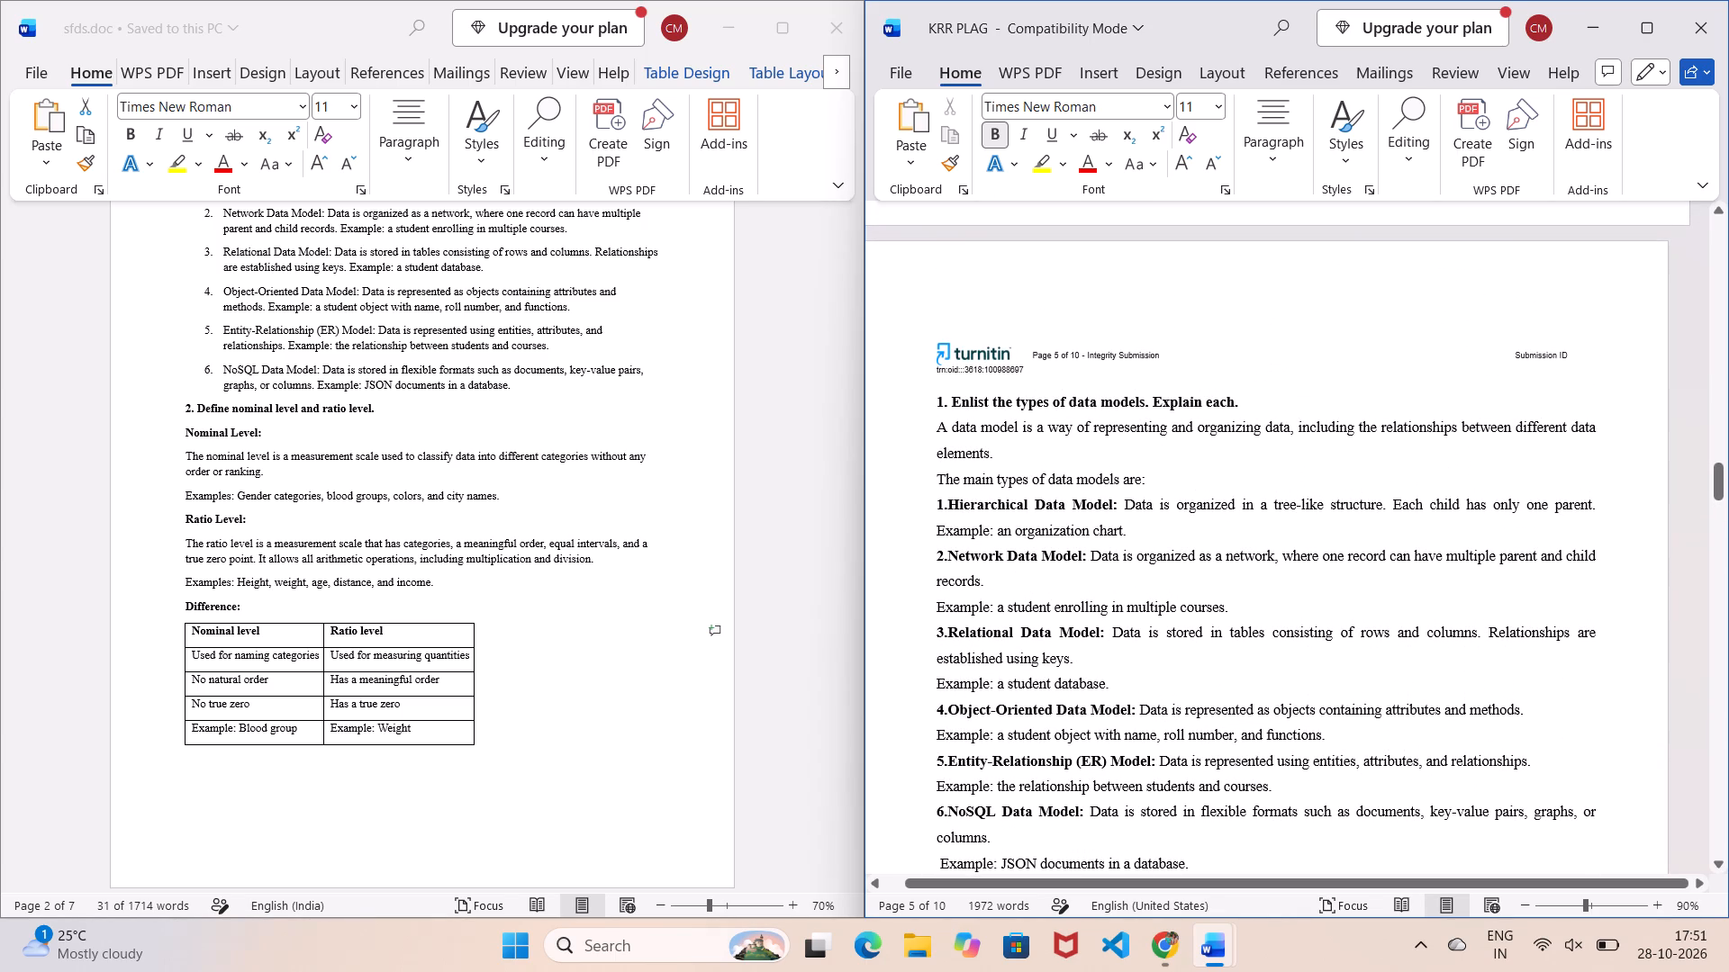
{"action": "left_click", "coordinate": [1241, 402]}
{"action": "key", "text": "Return"}
Insert four blank lines after the ratio level examples to push "Difference:" and its table onto the next page.
{"action": "scroll", "coordinate": [1266, 558], "scroll_direction": "down", "scroll_amount": 1}
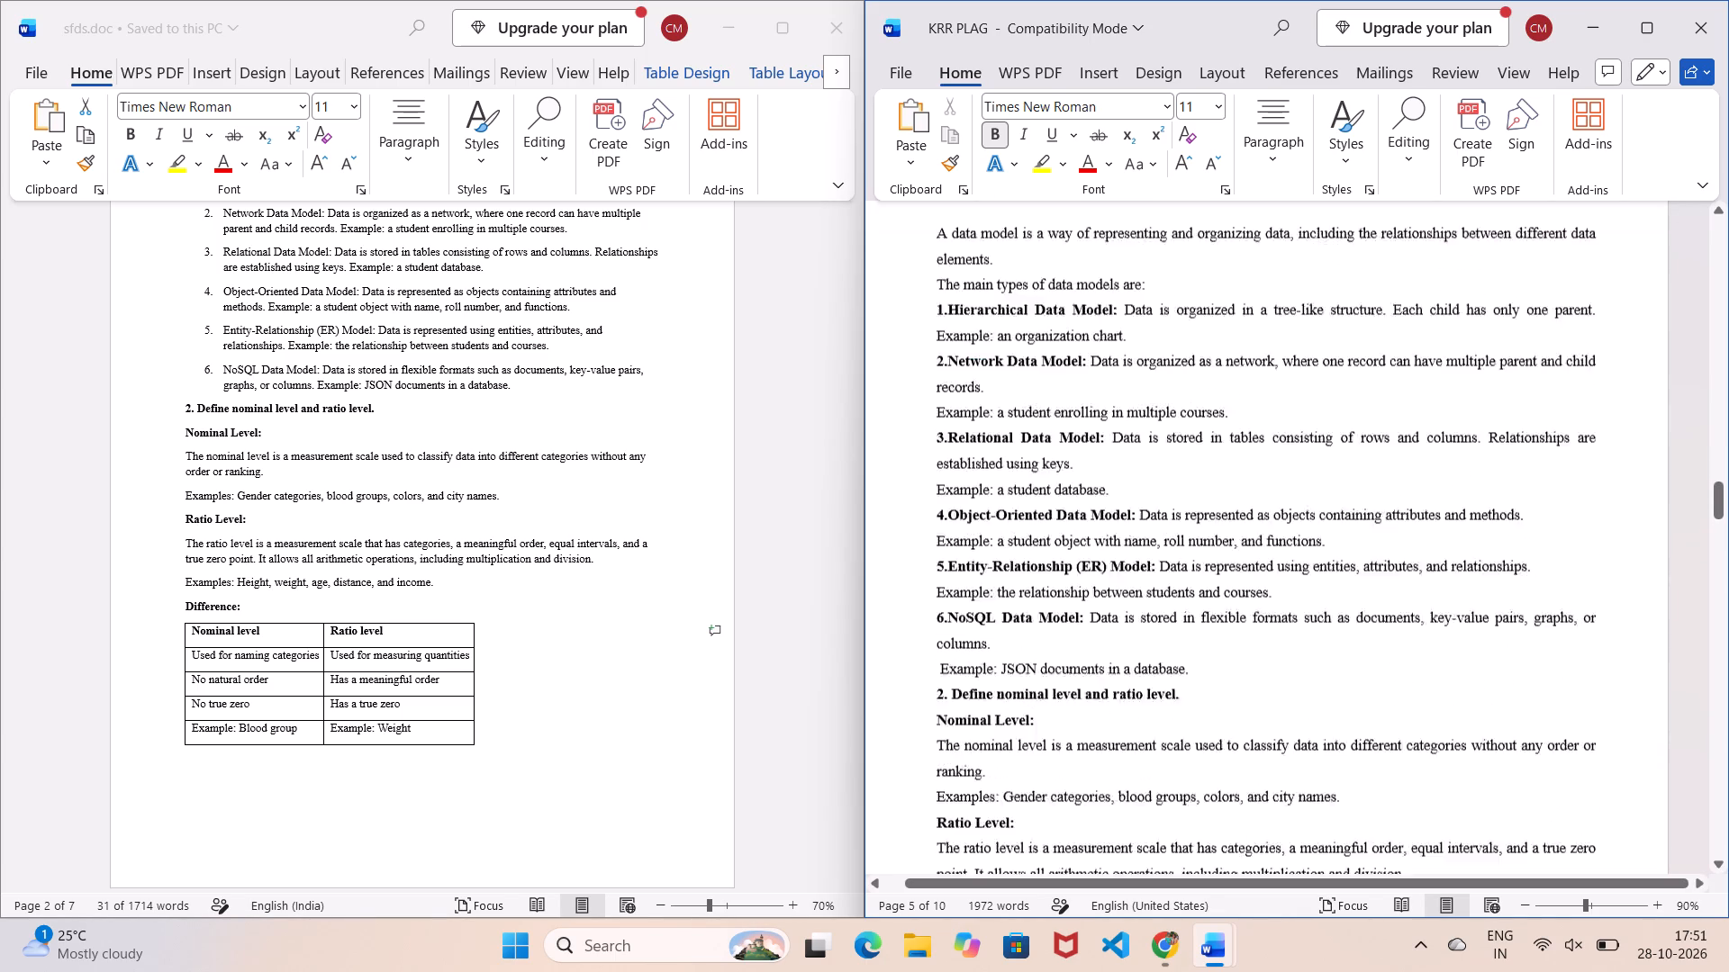
{"action": "scroll", "coordinate": [1266, 558], "scroll_direction": "down", "scroll_amount": 2}
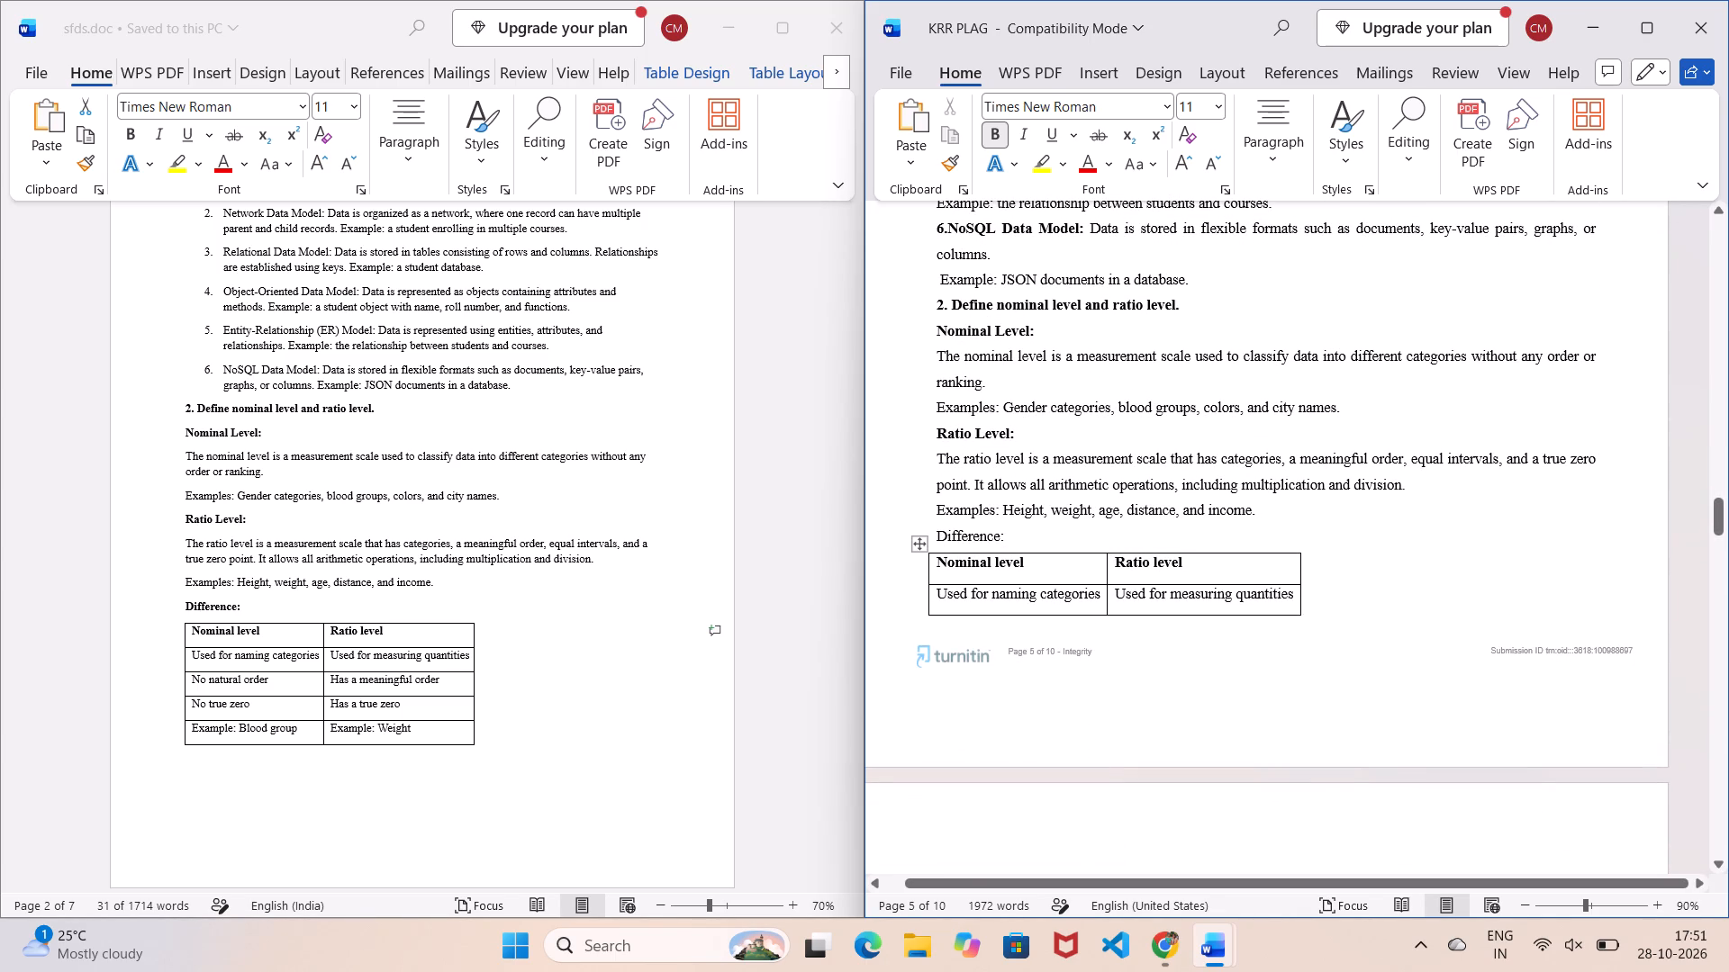
{"action": "left_click", "coordinate": [1269, 511]}
{"action": "key", "text": "Return"}
{"action": "key", "text": "Return"}
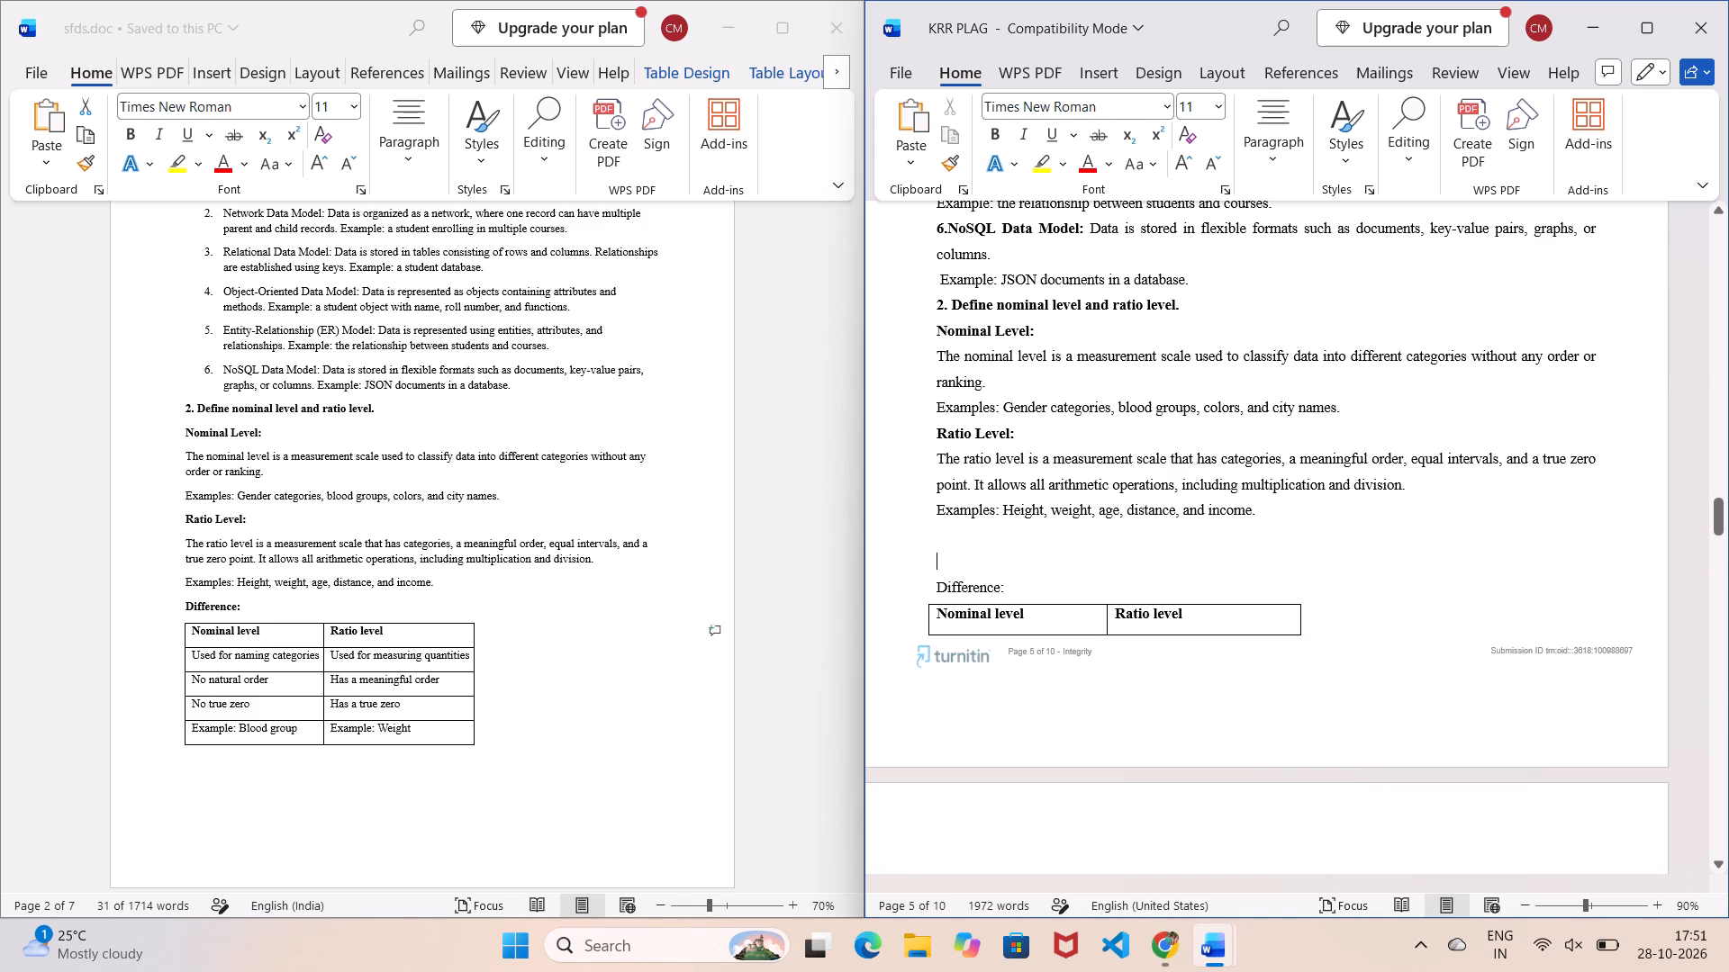
{"action": "key", "text": "Return"}
{"action": "key", "text": "Return"}
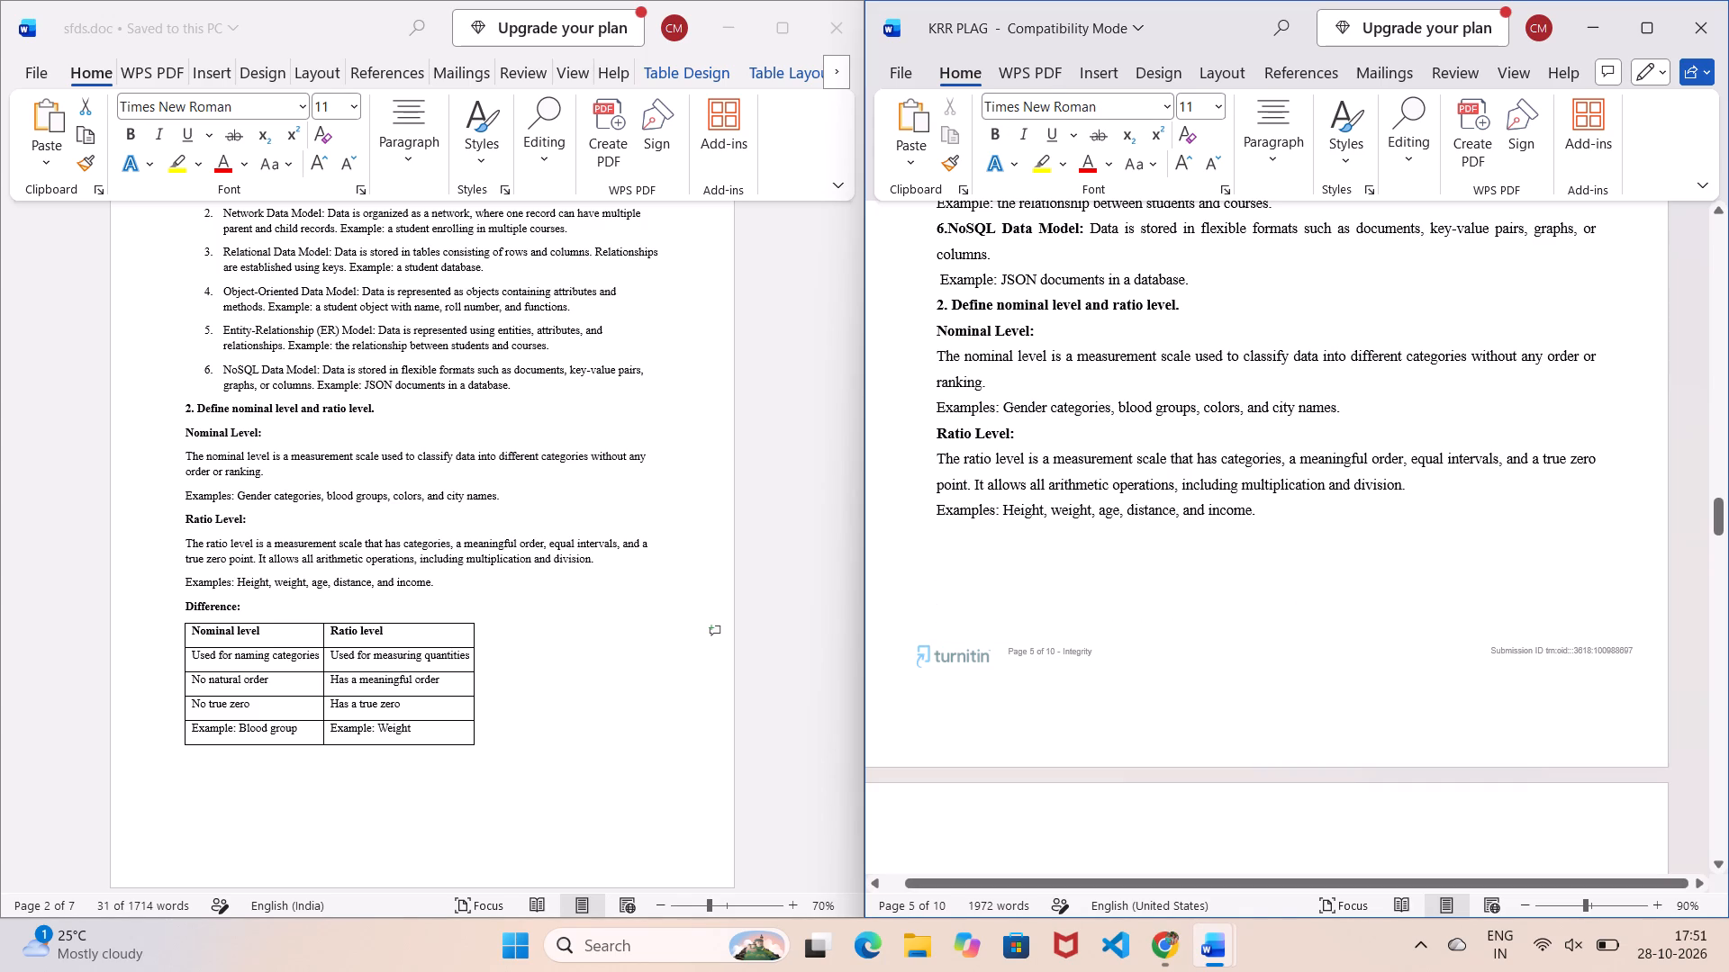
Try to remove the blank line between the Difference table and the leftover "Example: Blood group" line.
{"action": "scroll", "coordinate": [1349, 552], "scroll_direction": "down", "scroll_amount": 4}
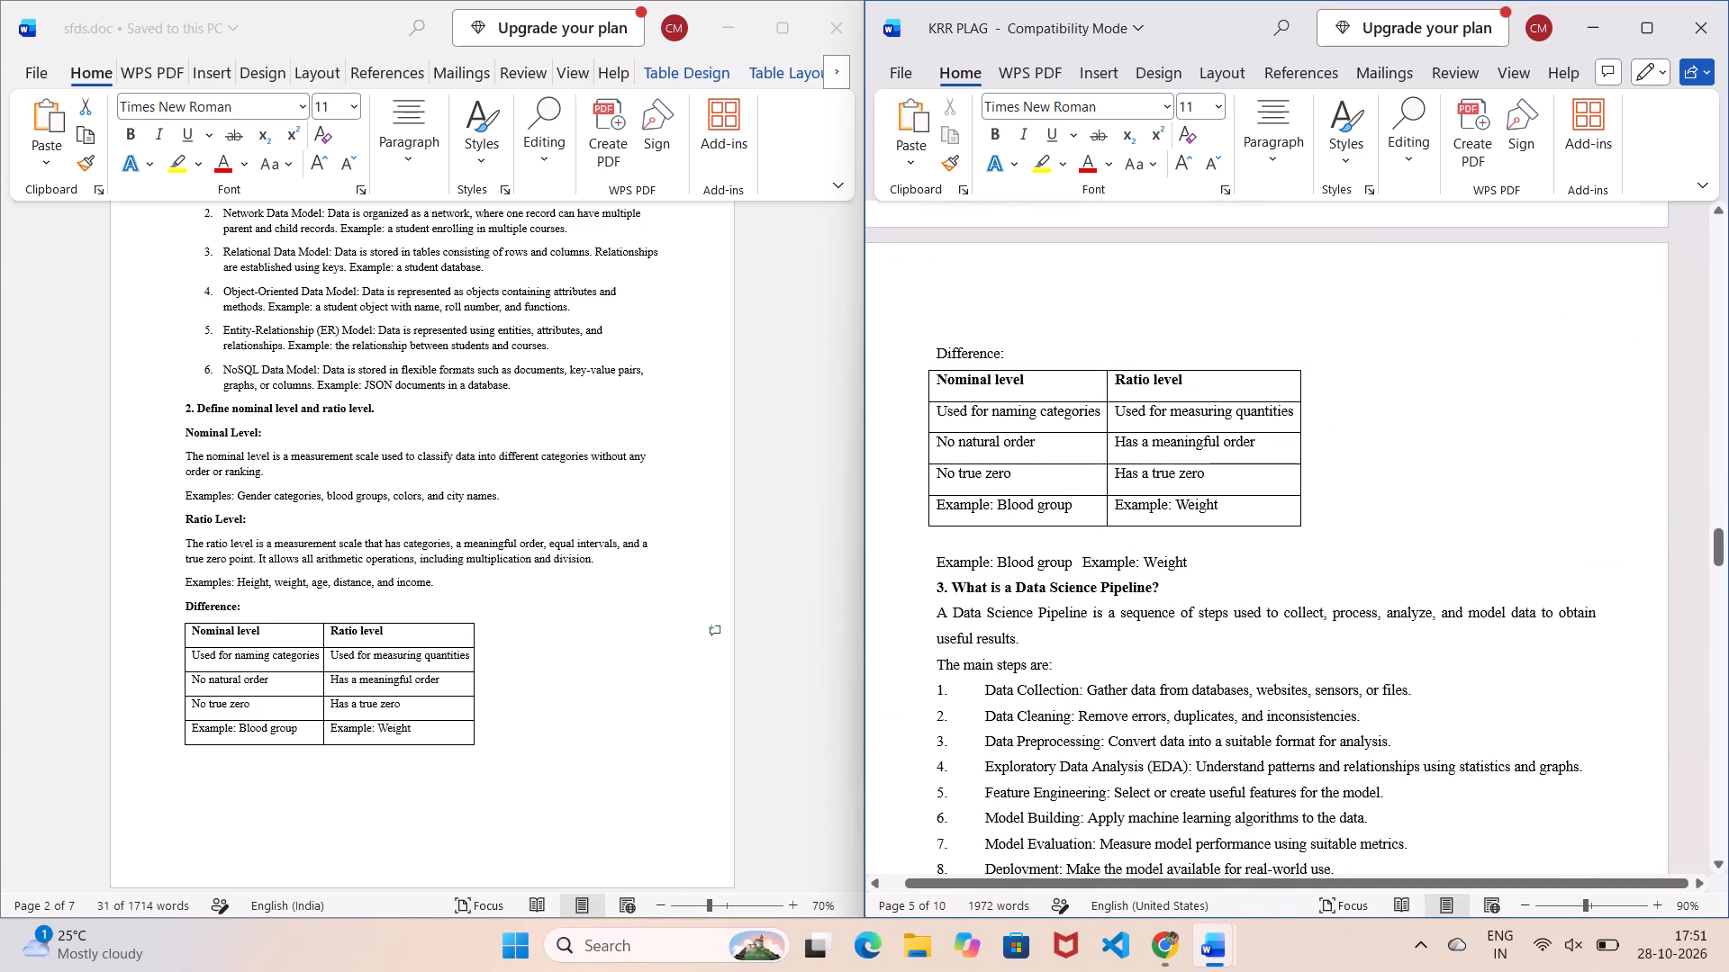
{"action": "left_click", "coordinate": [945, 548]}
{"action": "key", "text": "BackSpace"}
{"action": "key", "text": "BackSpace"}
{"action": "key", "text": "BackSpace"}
Insert a blank line between the leftover "Example: Blood group Example: Weight" line and the question 3 heading.
{"action": "left_click", "coordinate": [1192, 561]}
{"action": "key", "text": "Return"}
Left-align the nine numbered Data Science Pipeline steps, from Data Collection to Monitoring.
{"action": "scroll", "coordinate": [1224, 688], "scroll_direction": "down", "scroll_amount": 2}
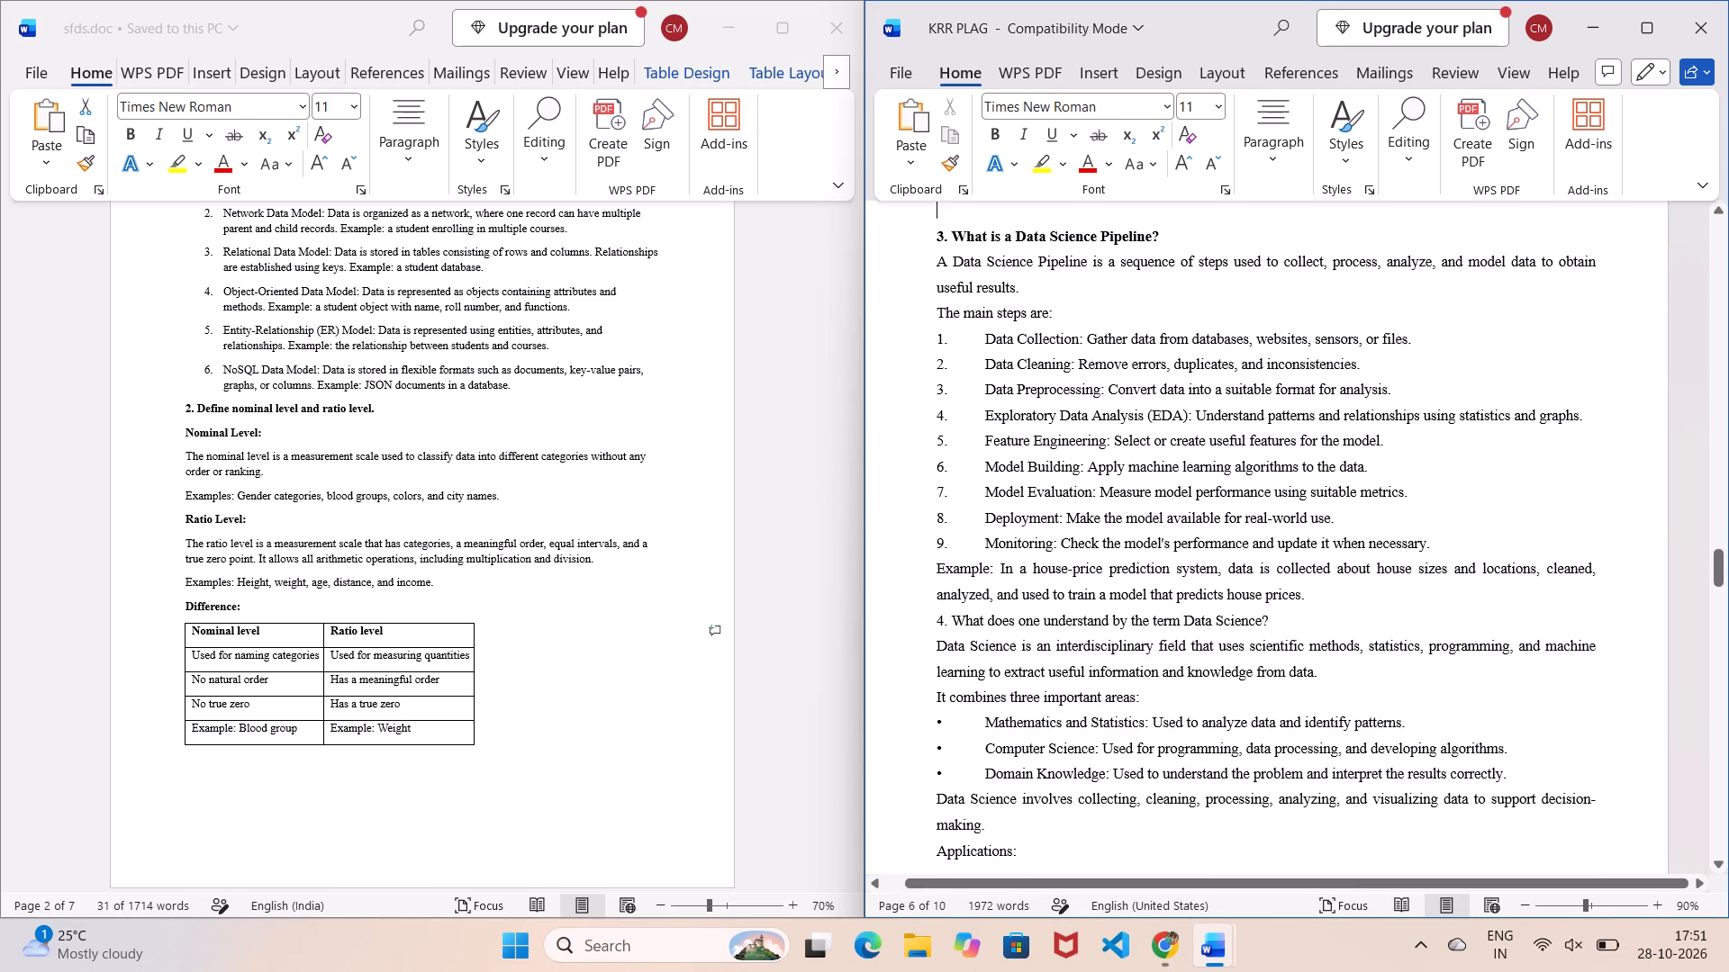
{"action": "left_click", "coordinate": [982, 337]}
{"action": "left_click_drag", "start_coordinate": [926, 332], "coordinate": [933, 337]}
{"action": "left_click_drag", "start_coordinate": [933, 337], "coordinate": [1441, 546]}
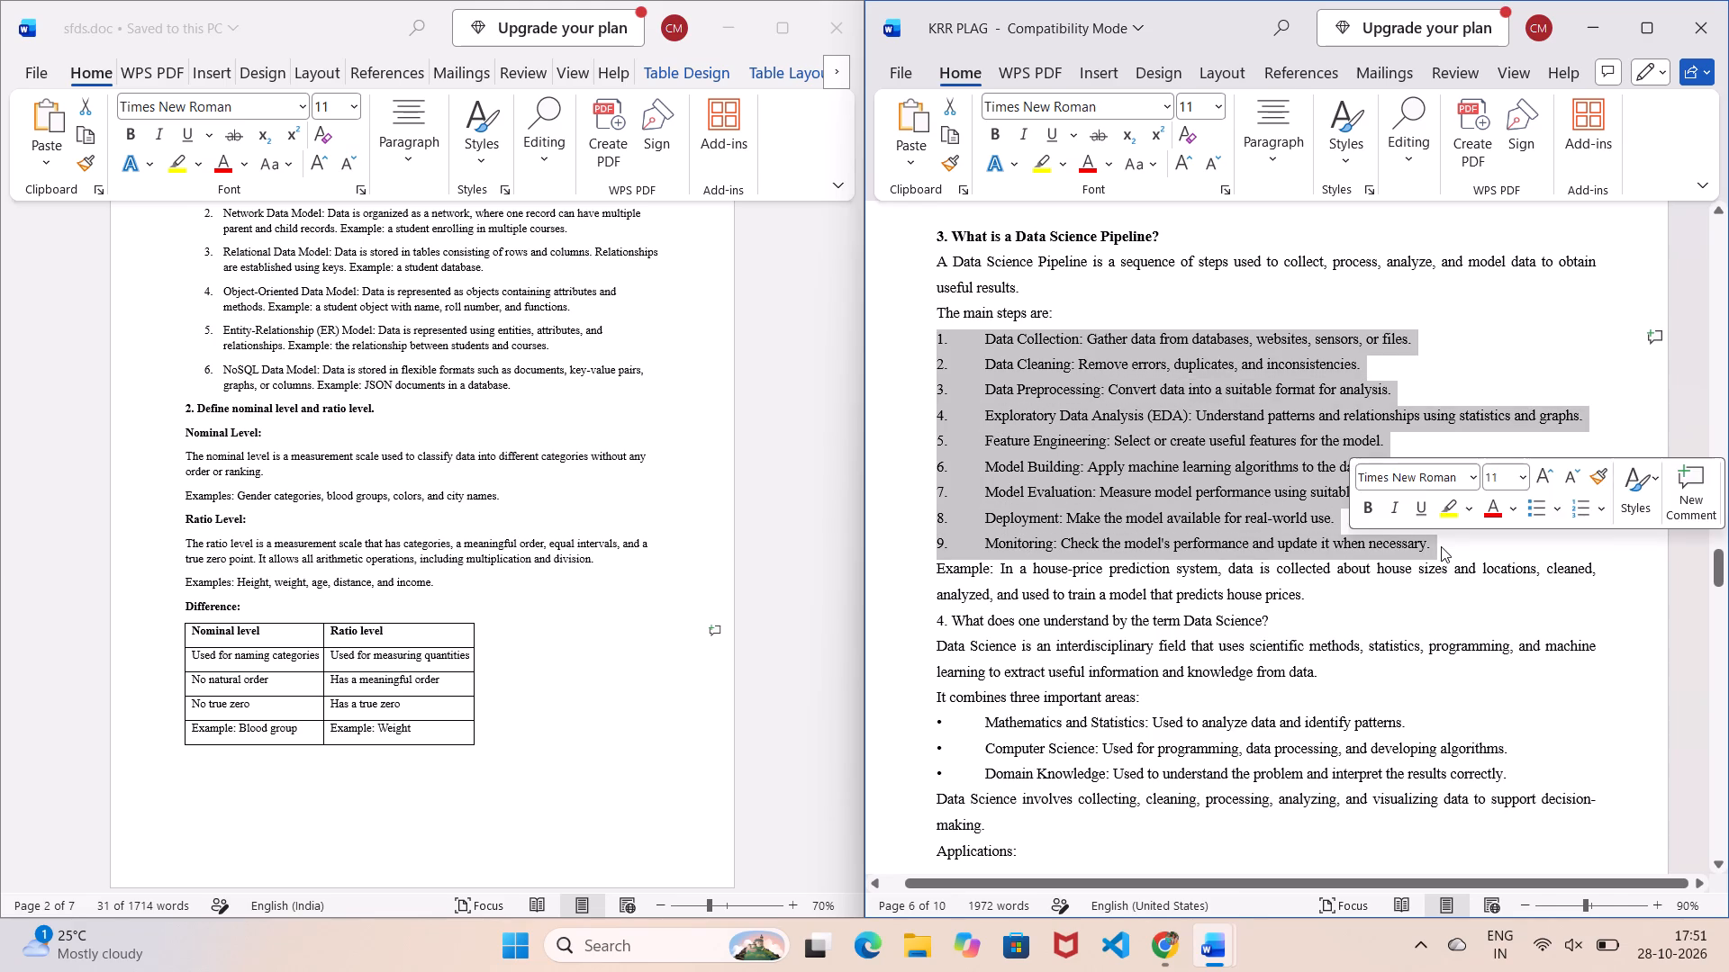
{"action": "left_click", "coordinate": [1262, 175]}
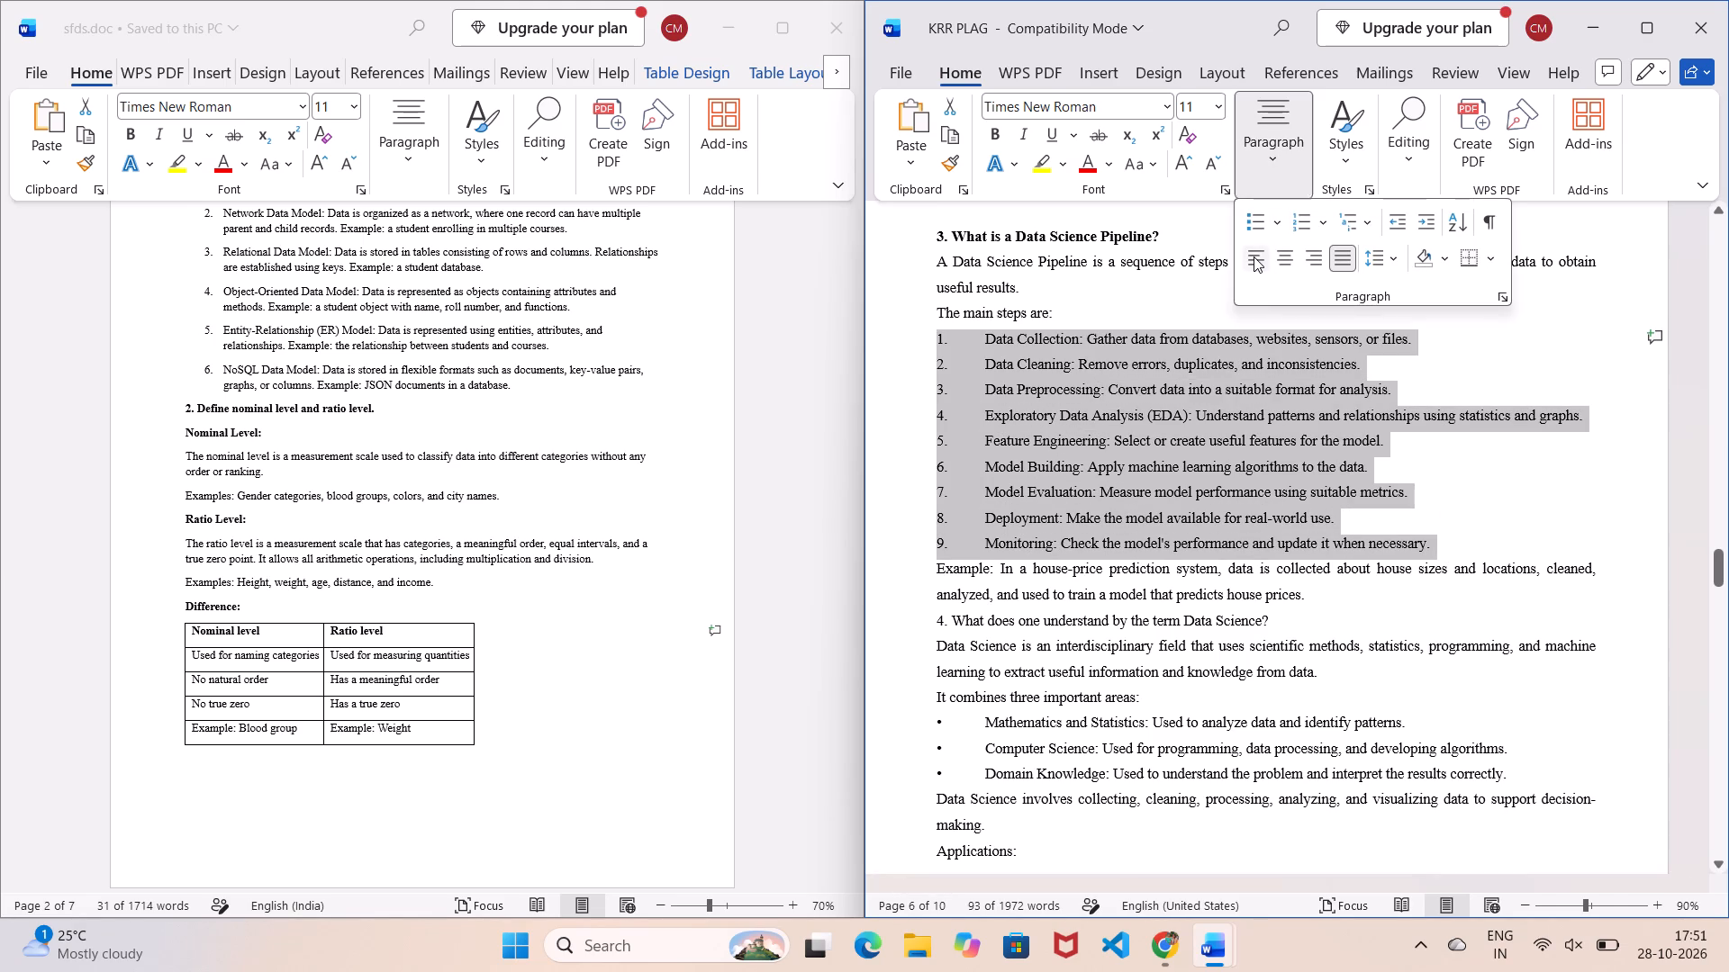
{"action": "left_click", "coordinate": [1254, 256]}
{"action": "left_click", "coordinate": [1254, 256]}
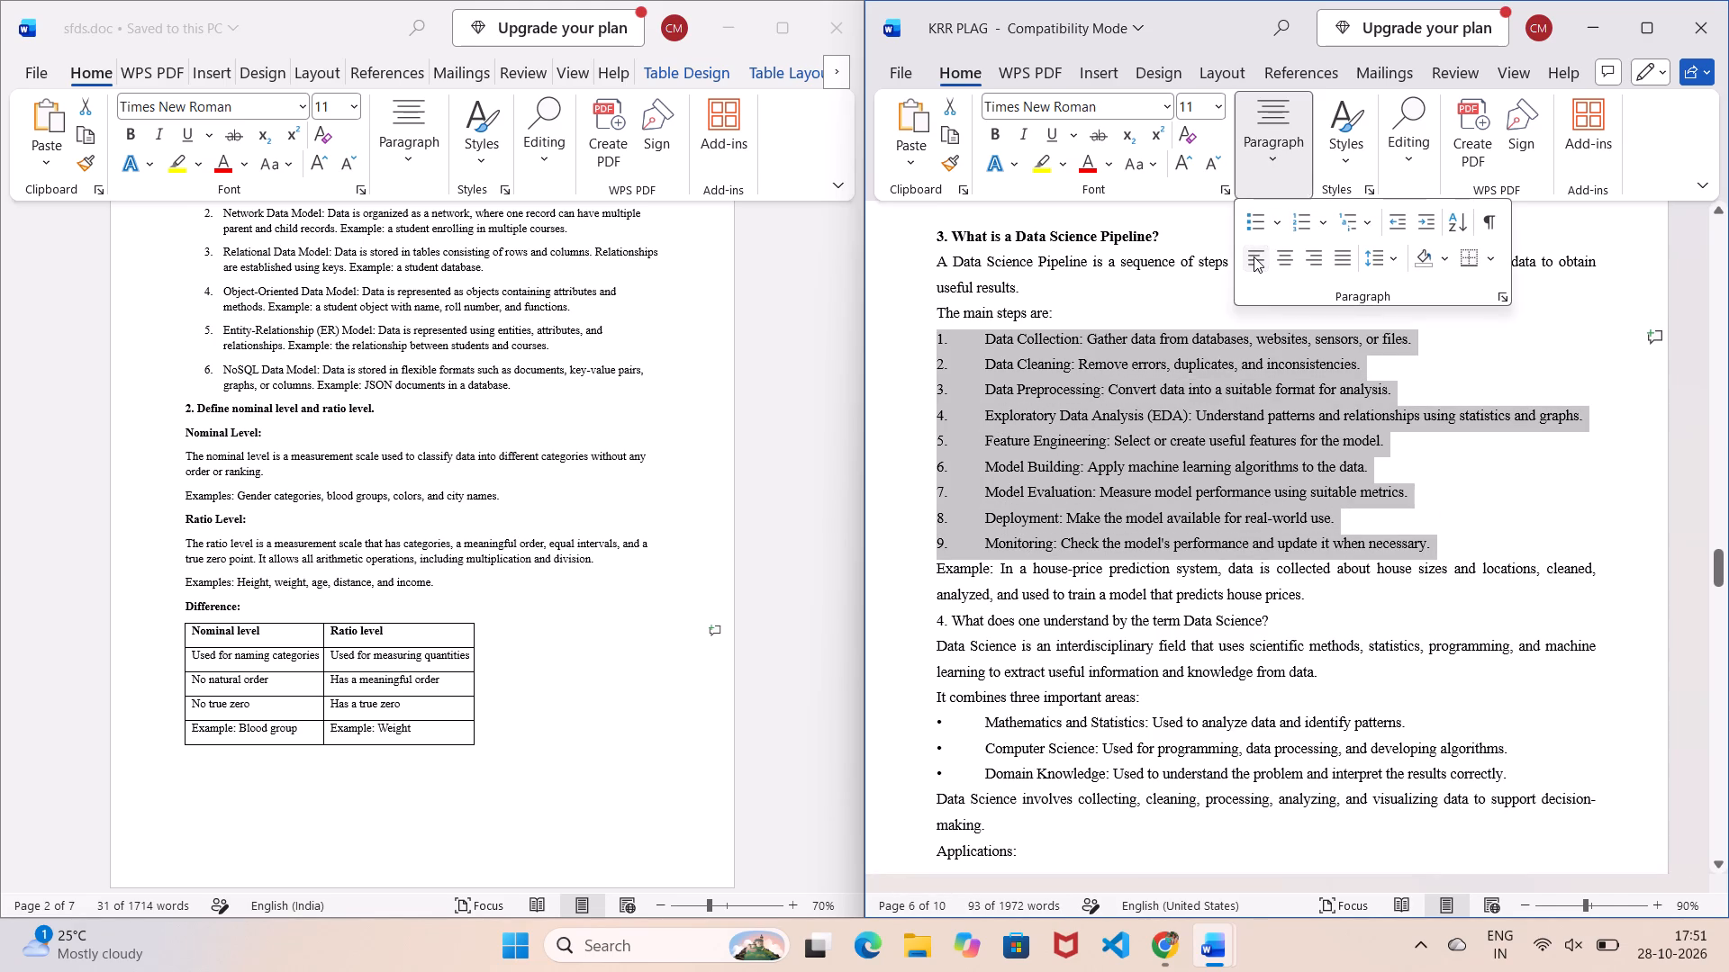
{"action": "left_click", "coordinate": [1254, 256]}
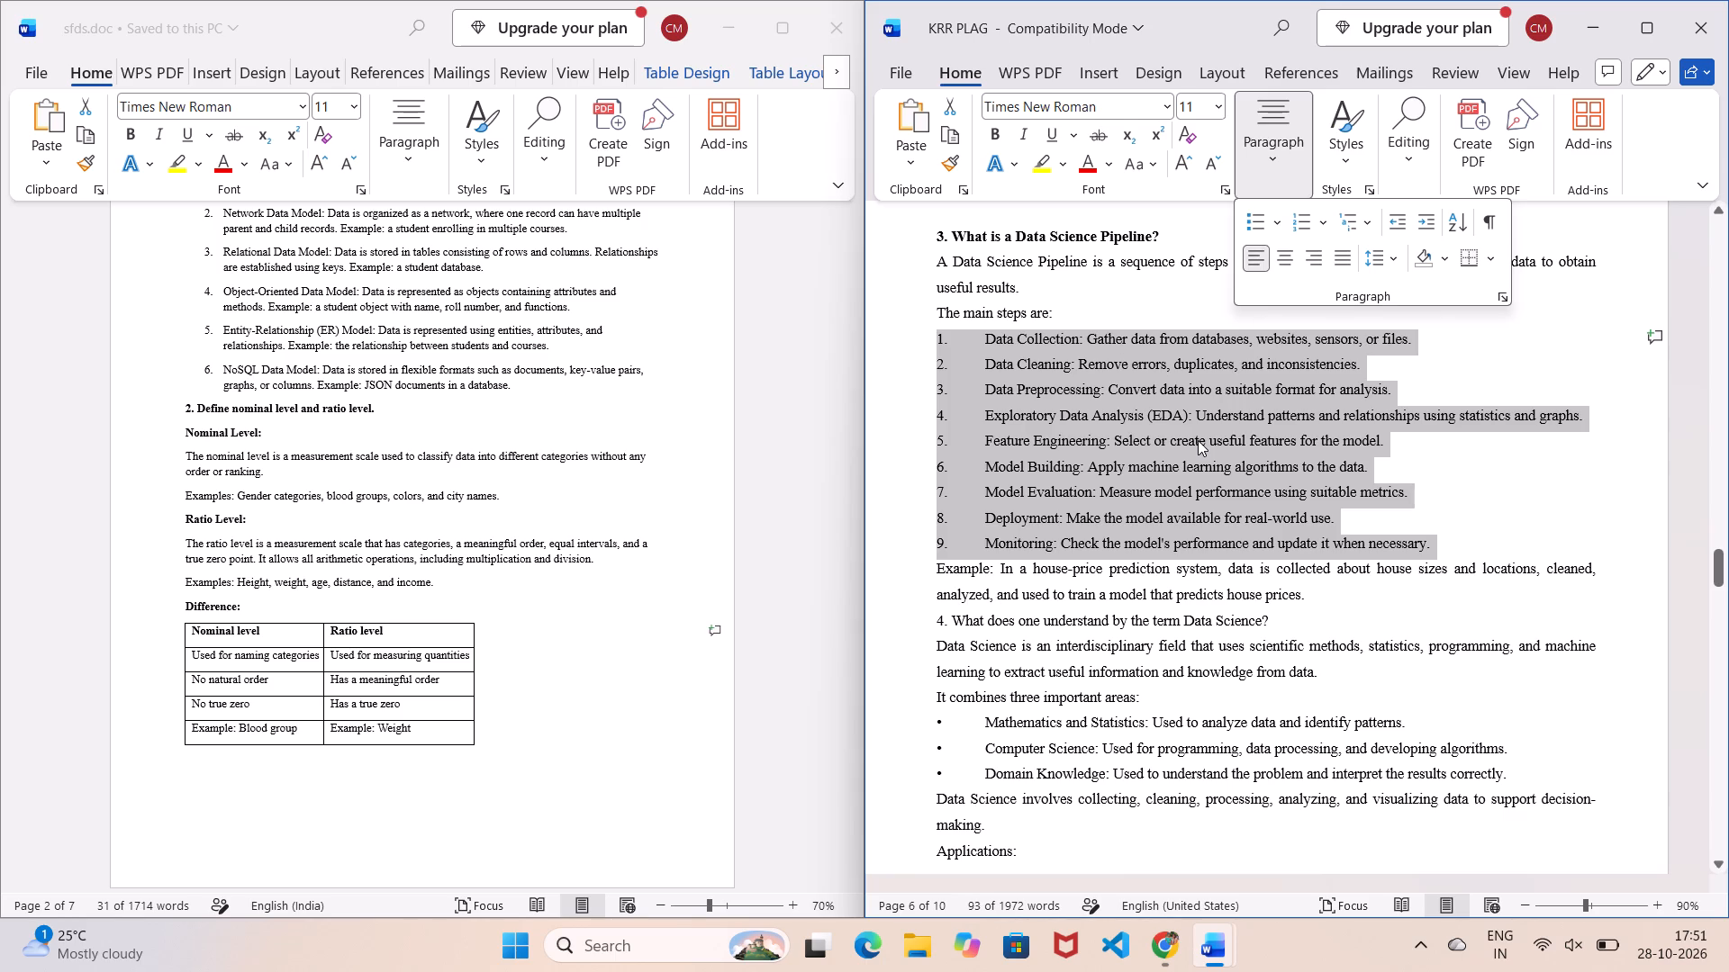
{"action": "left_click", "coordinate": [1198, 440]}
{"action": "left_click", "coordinate": [1198, 440]}
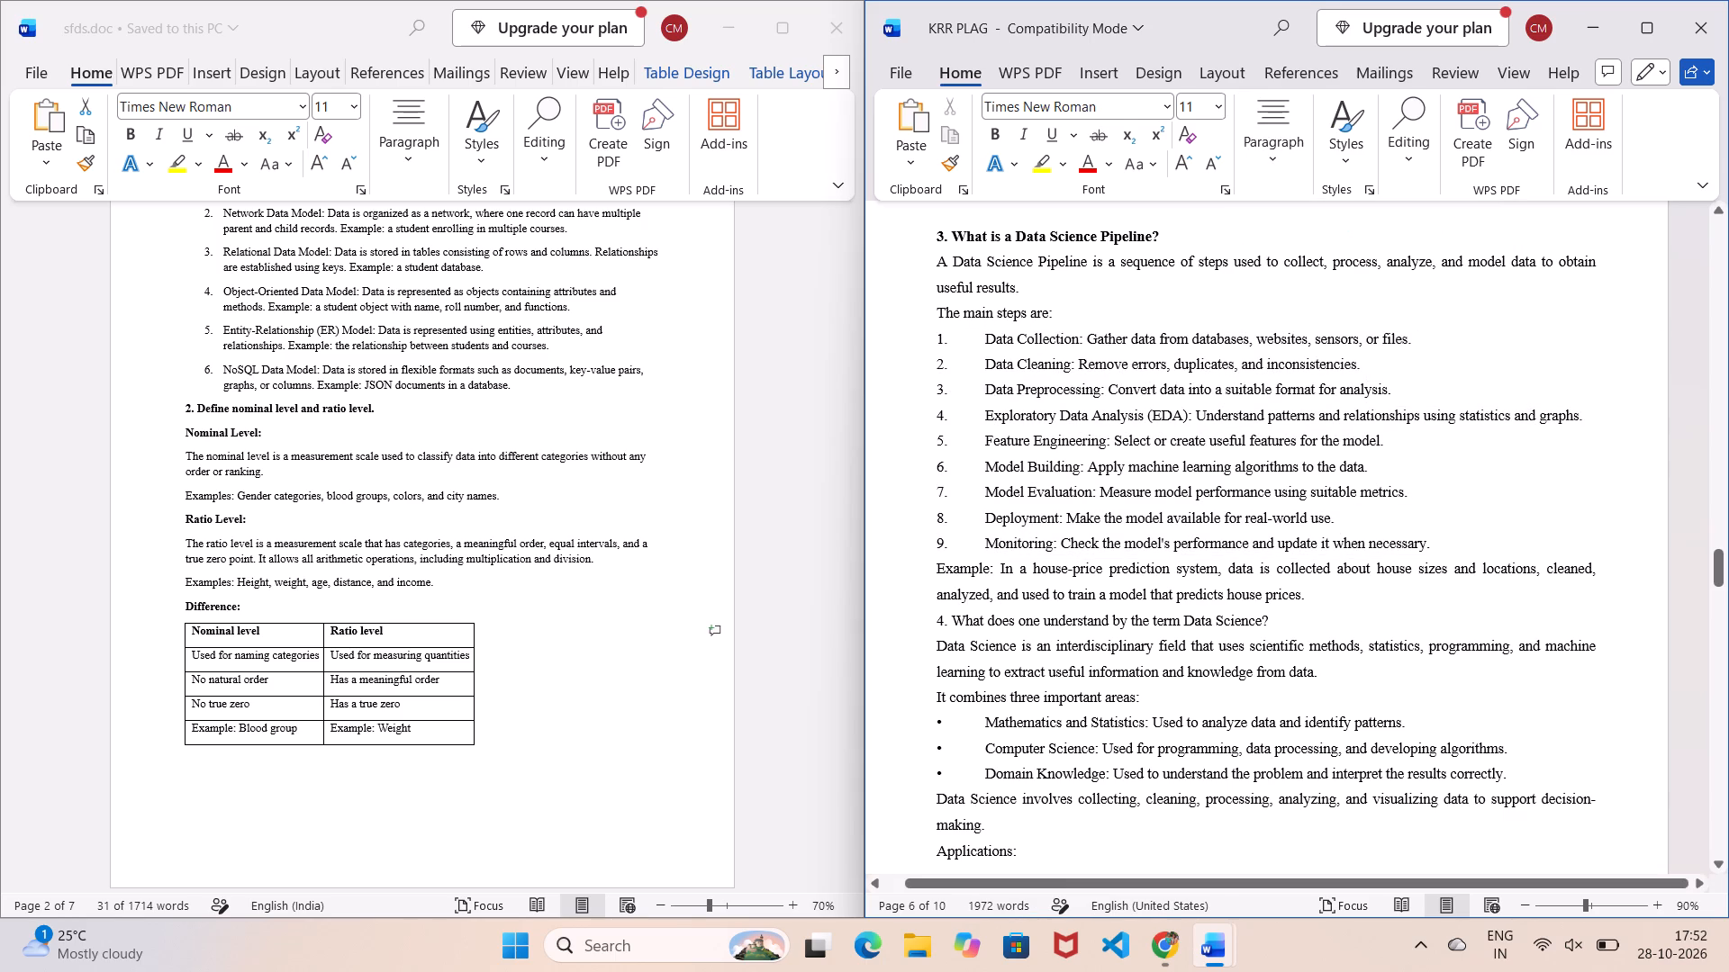
Remove the wide gap after each number in pipeline steps 1 to 9 so the text directly follows the number.
{"action": "left_click", "coordinate": [987, 344]}
{"action": "key", "text": "BackSpace"}
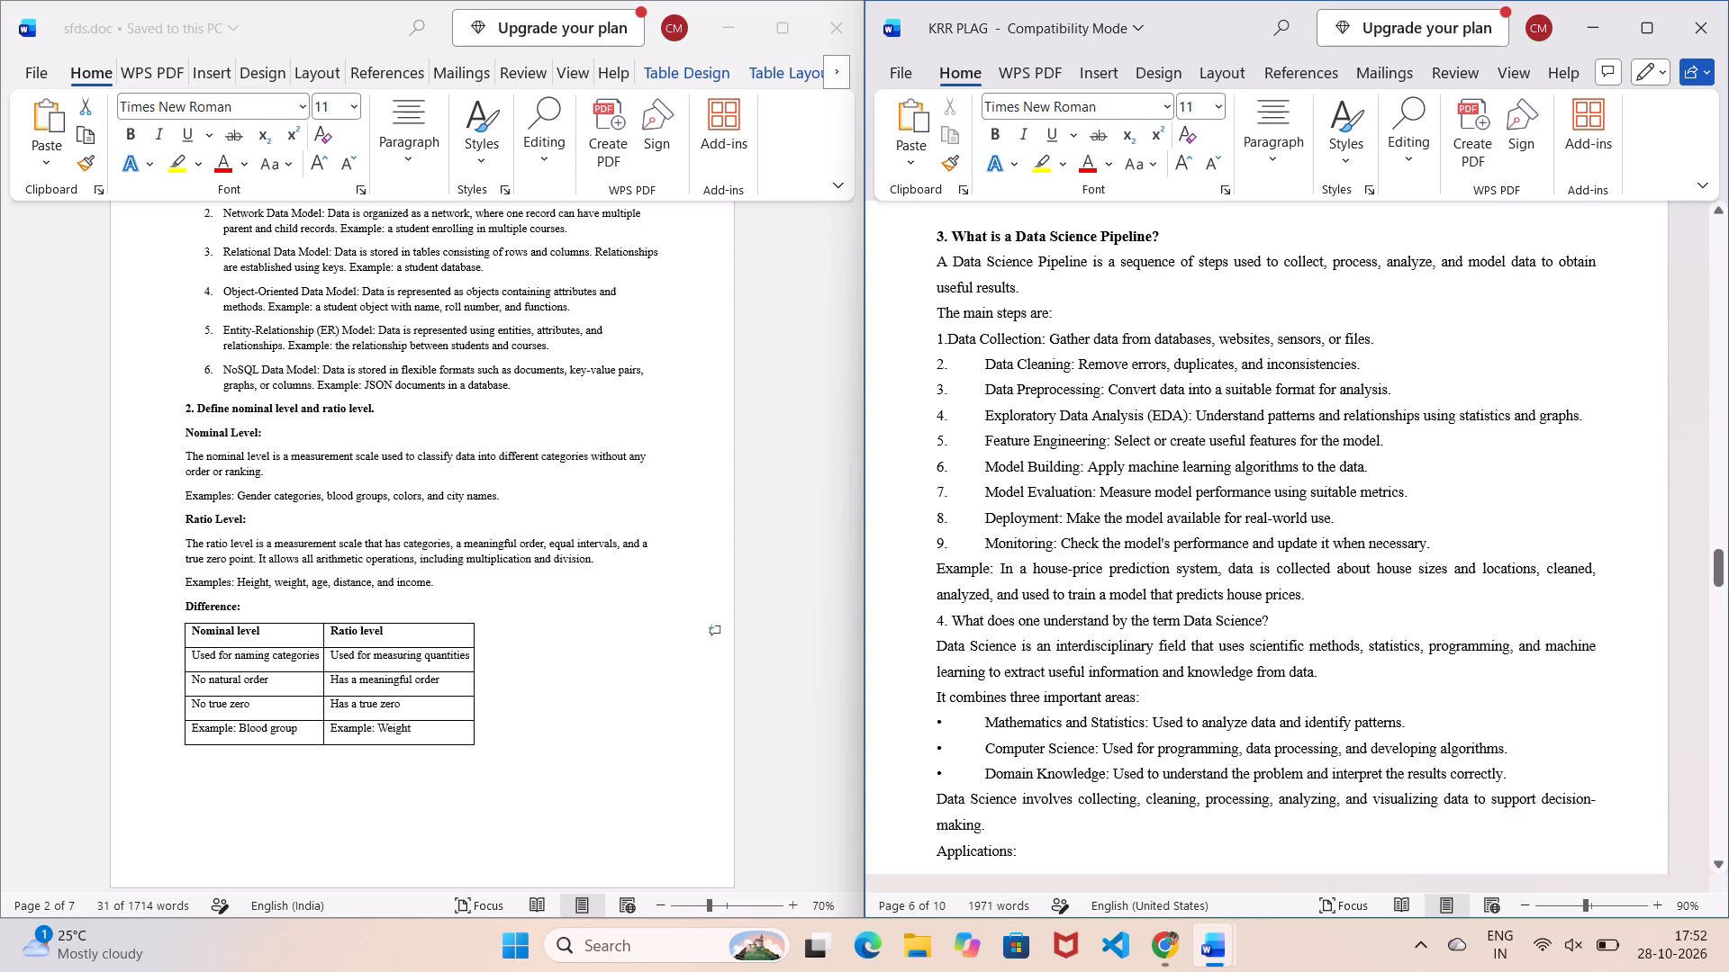
{"action": "key", "text": "Down"}
{"action": "key", "text": "Right"}
{"action": "key", "text": "BackSpace"}
{"action": "key", "text": "Down"}
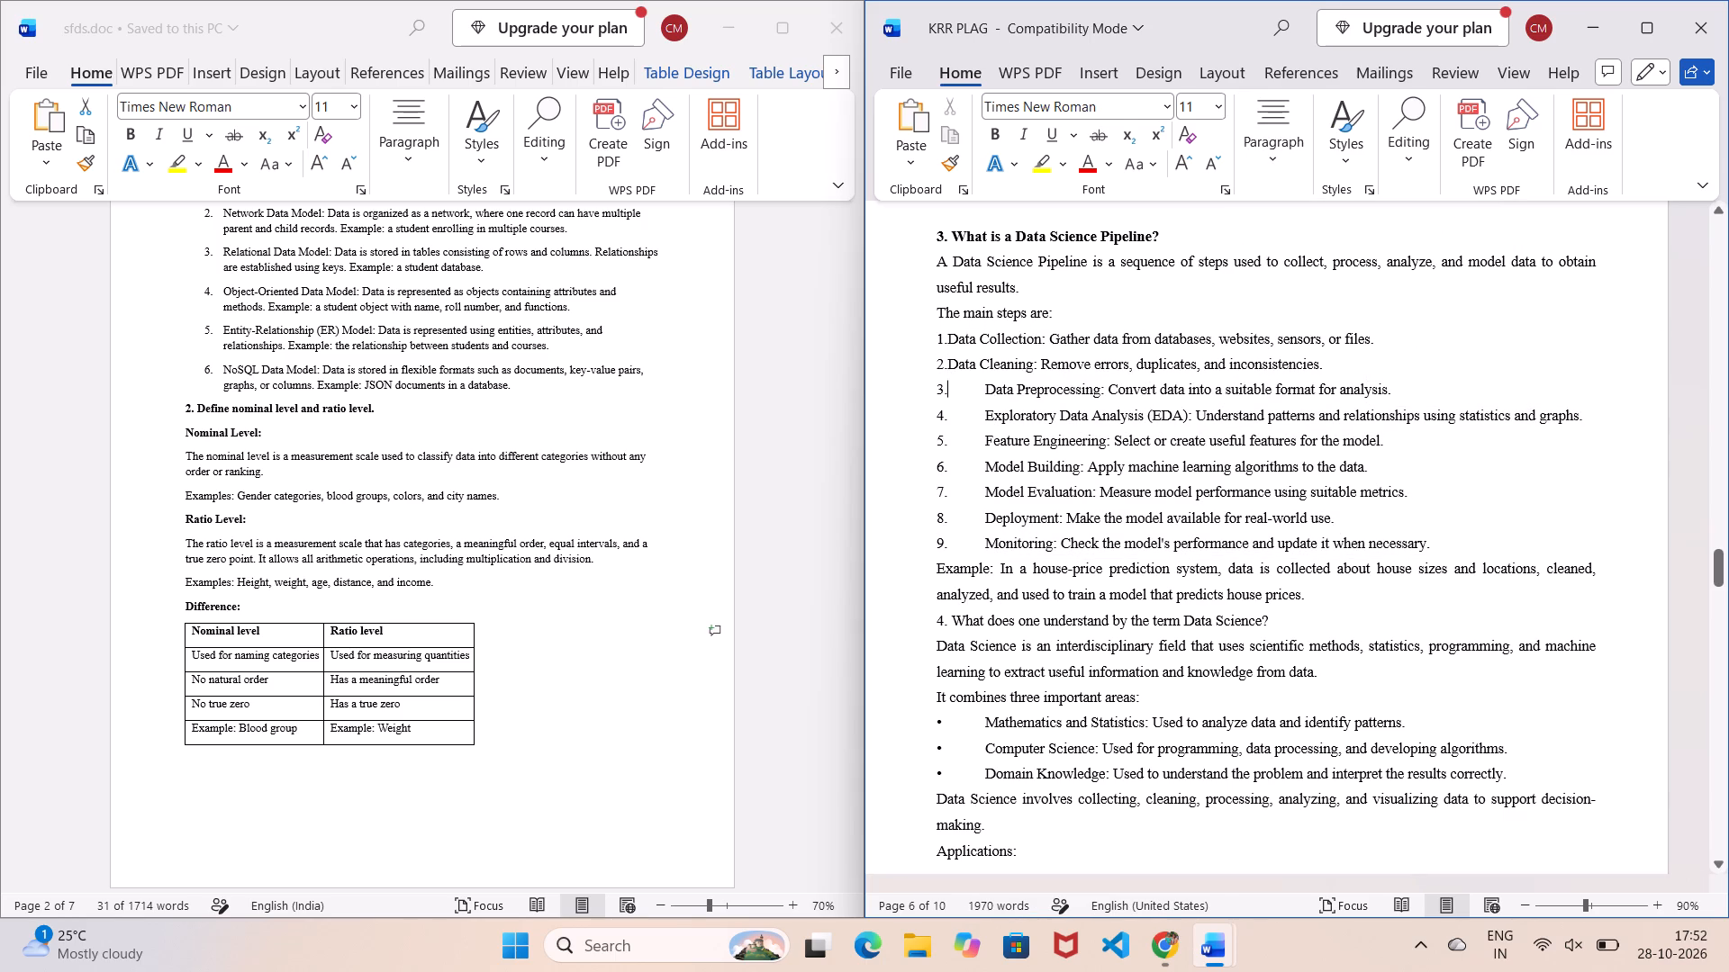
{"action": "key", "text": "Right"}
{"action": "key", "text": "BackSpace"}
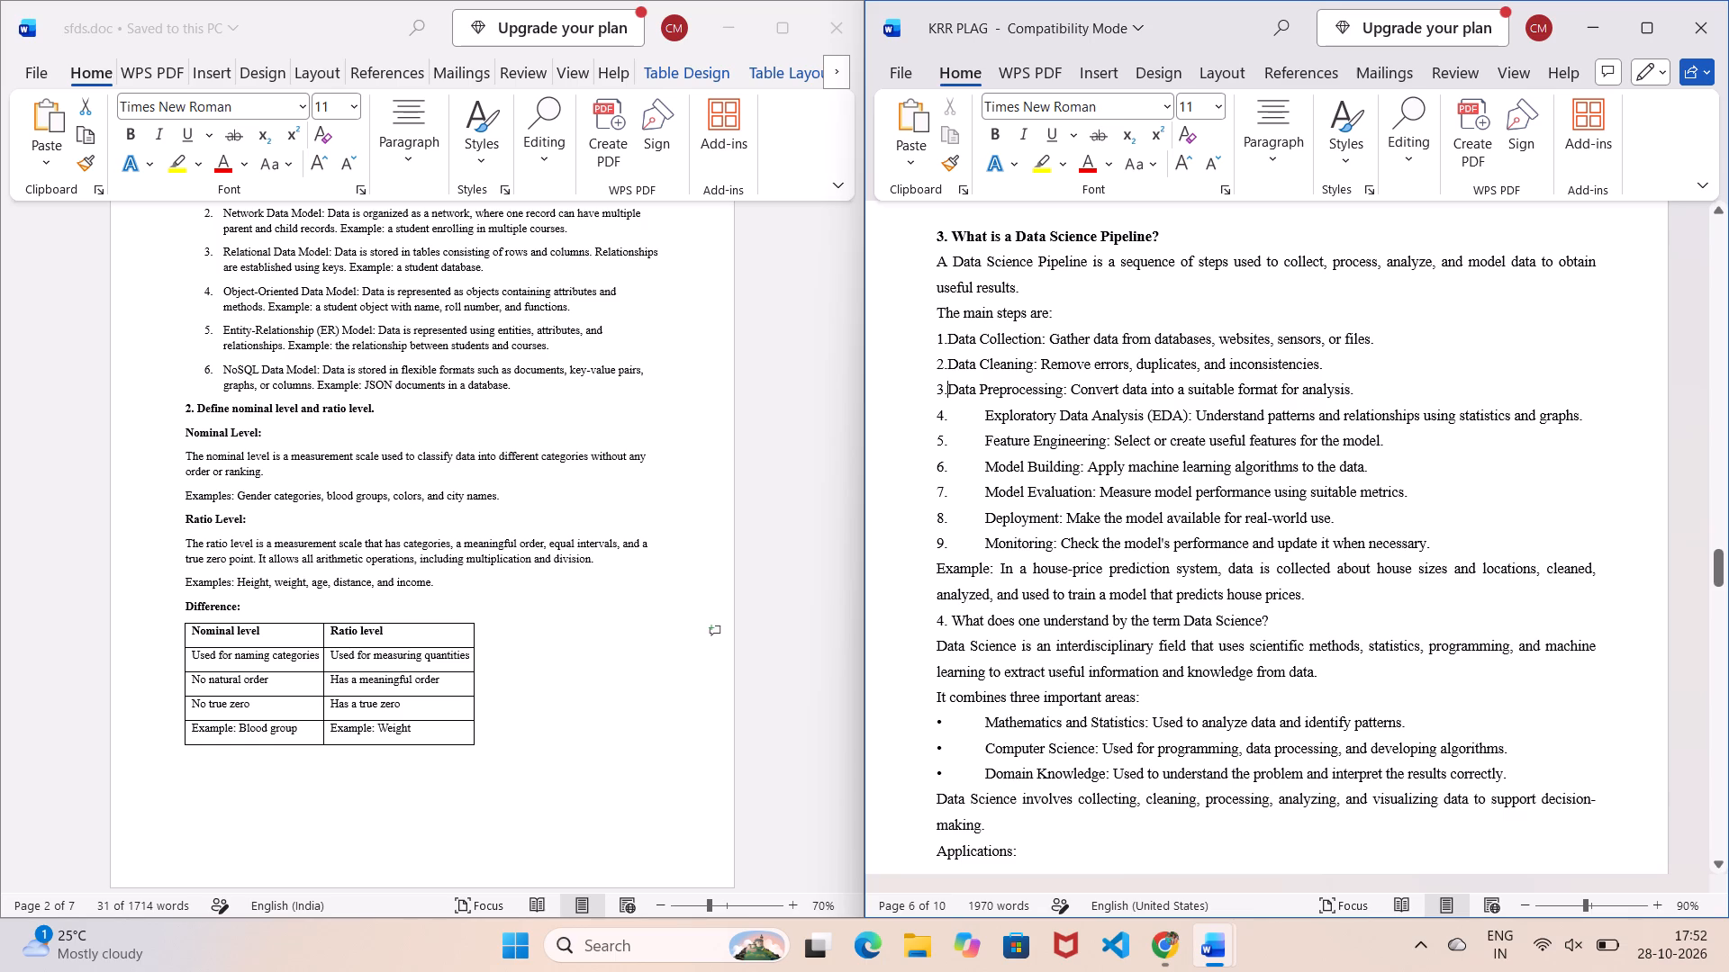
{"action": "key", "text": "Down"}
{"action": "key", "text": "Right"}
{"action": "key", "text": "BackSpace"}
{"action": "key", "text": "Down"}
{"action": "key", "text": "Right"}
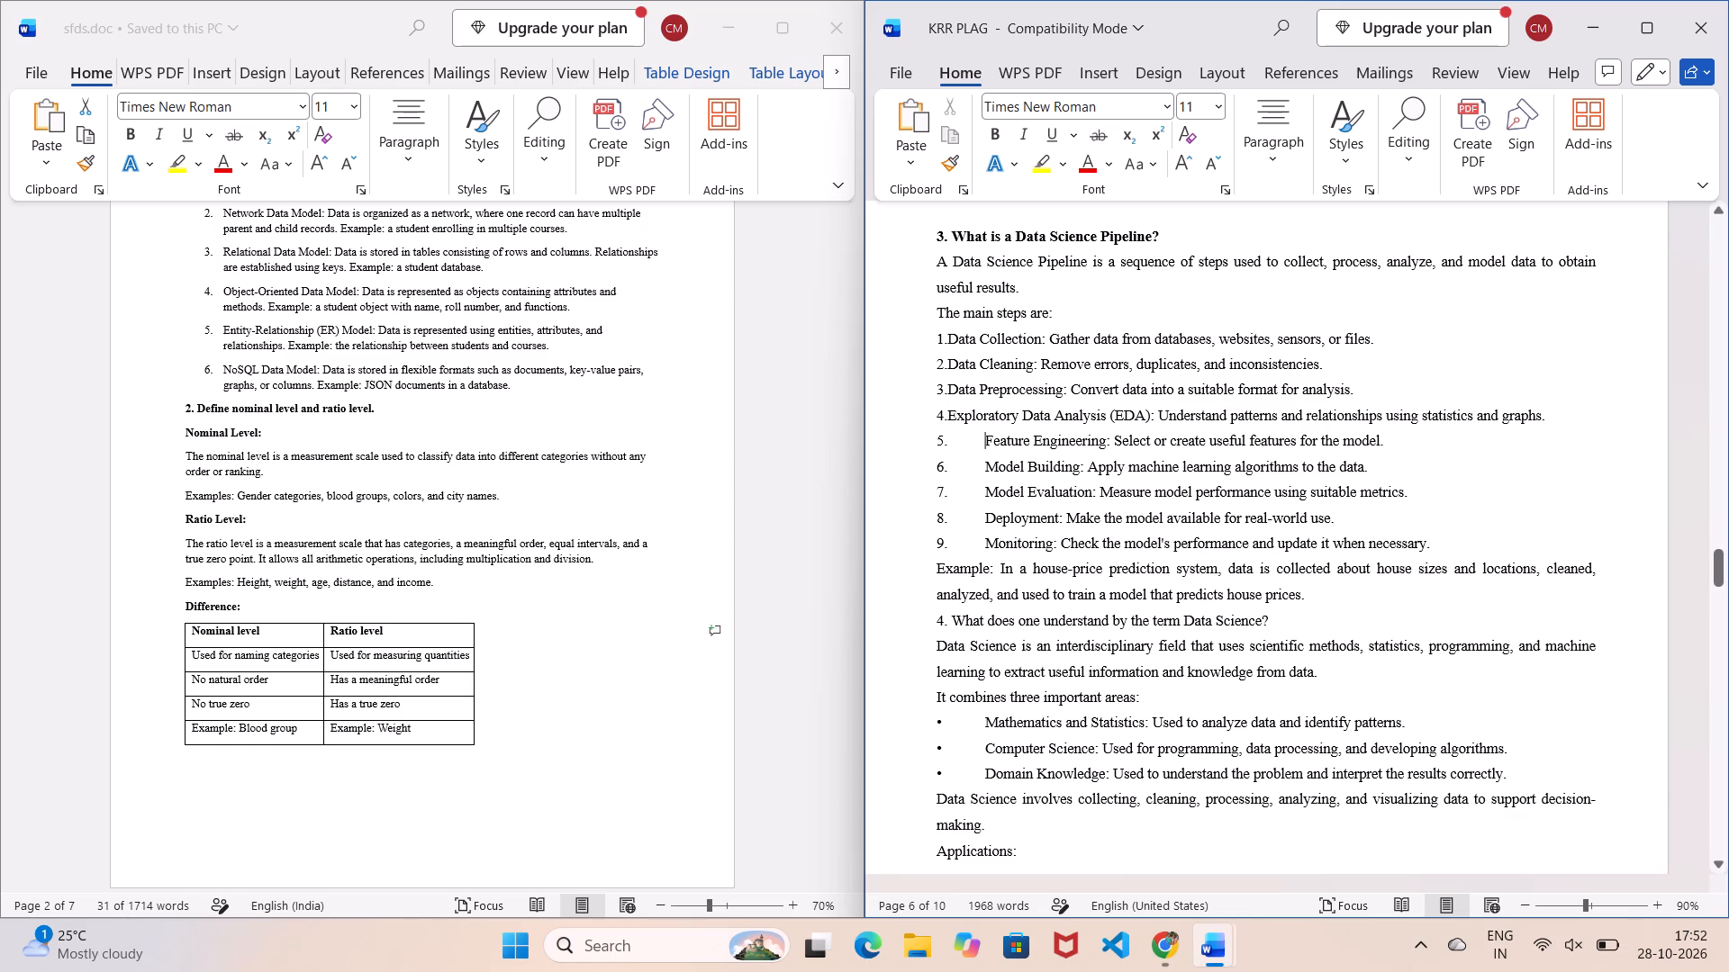
{"action": "key", "text": "BackSpace"}
{"action": "key", "text": "Down"}
{"action": "key", "text": "Right"}
{"action": "key", "text": "BackSpace"}
{"action": "key", "text": "Down"}
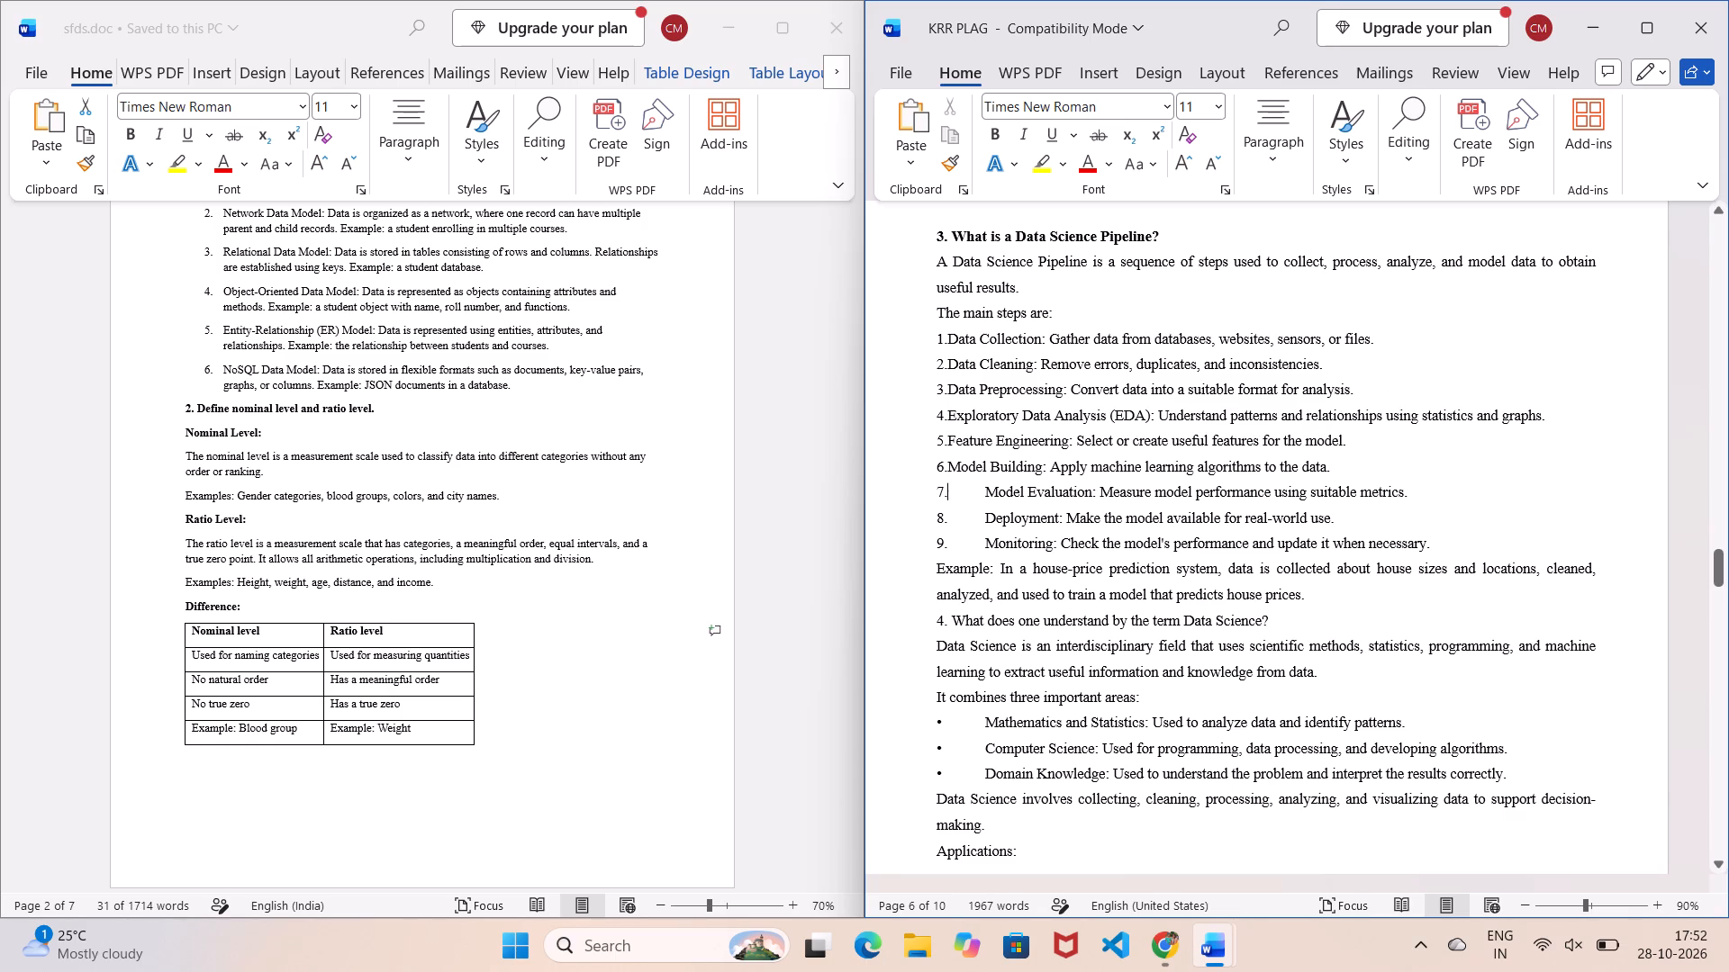
{"action": "key", "text": "Right"}
{"action": "key", "text": "BackSpace"}
{"action": "key", "text": "Down"}
{"action": "key", "text": "Right"}
{"action": "key", "text": "BackSpace"}
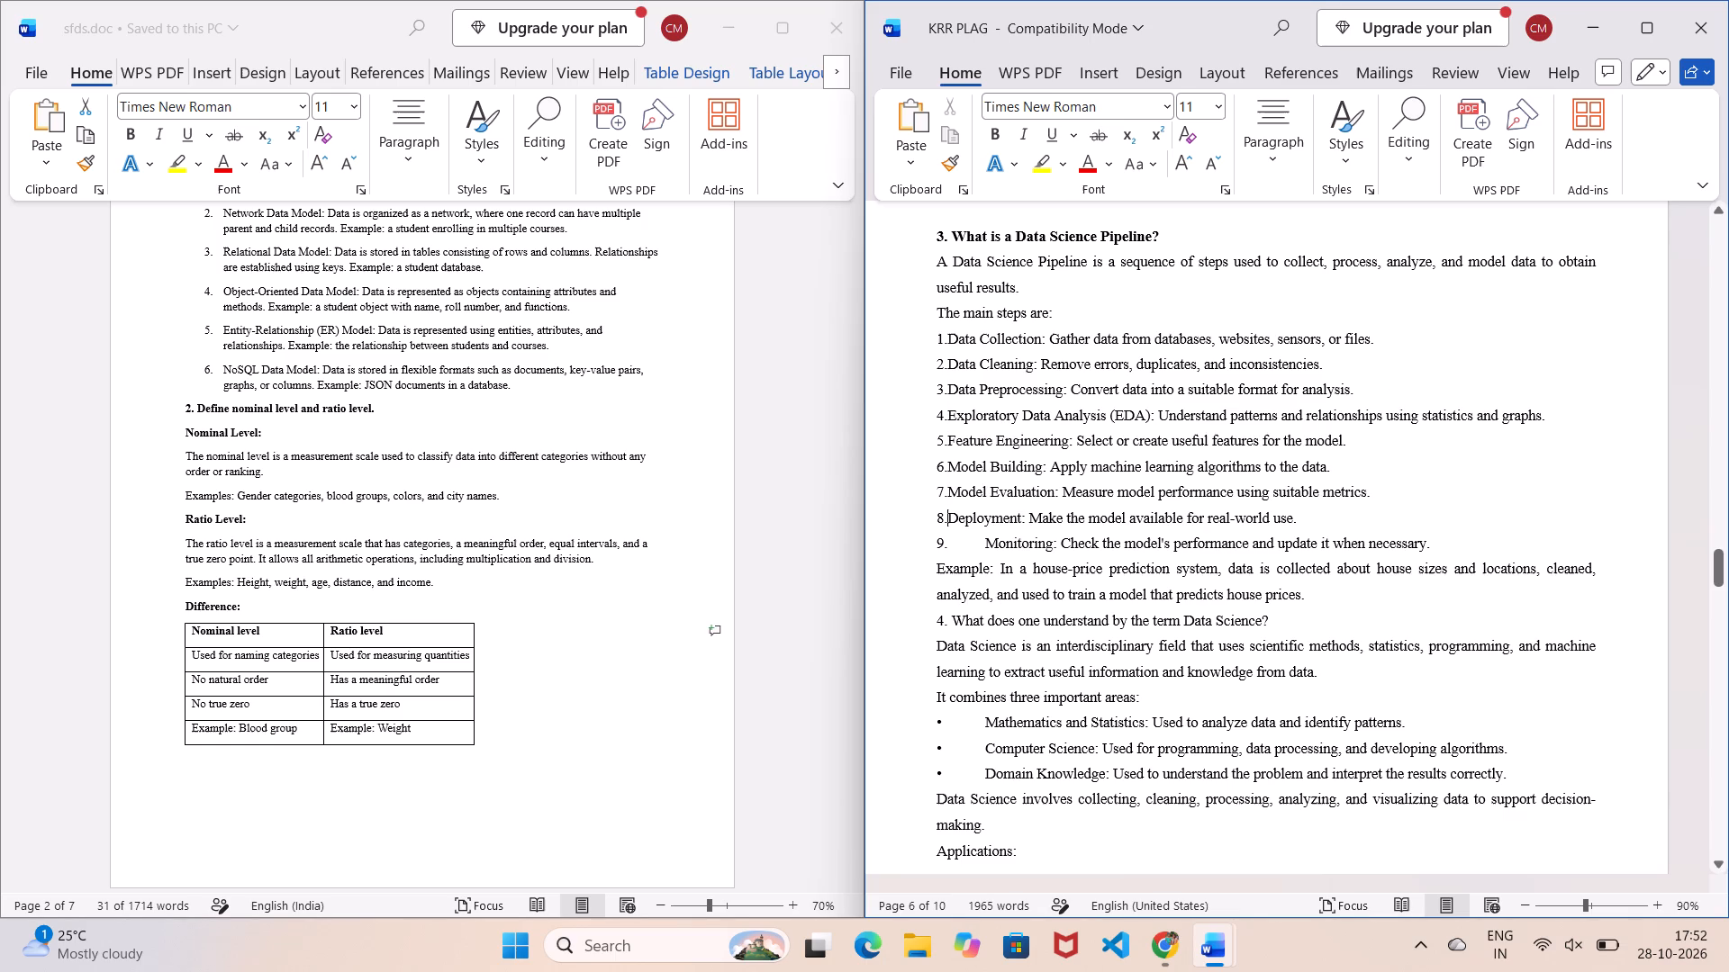
{"action": "key", "text": "Down"}
{"action": "key", "text": "Right"}
{"action": "key", "text": "BackSpace"}
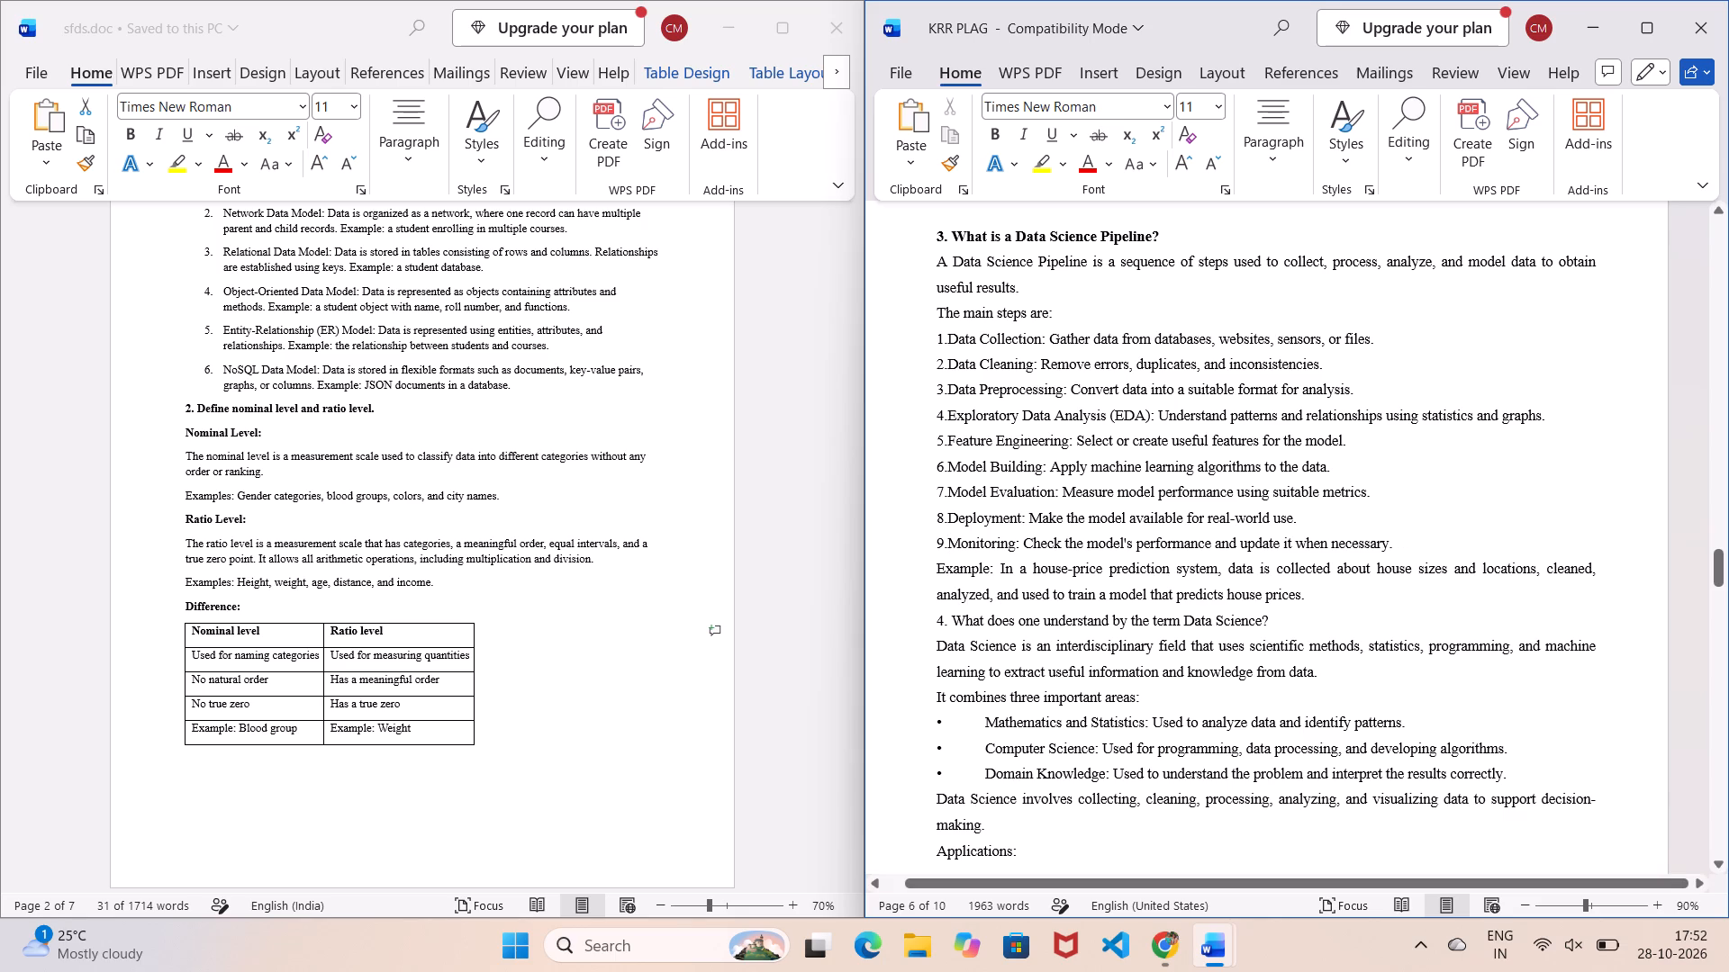
Insert a blank line between the house-price prediction example and the question 4 heading.
{"action": "scroll", "coordinate": [1037, 499], "scroll_direction": "down", "scroll_amount": 1}
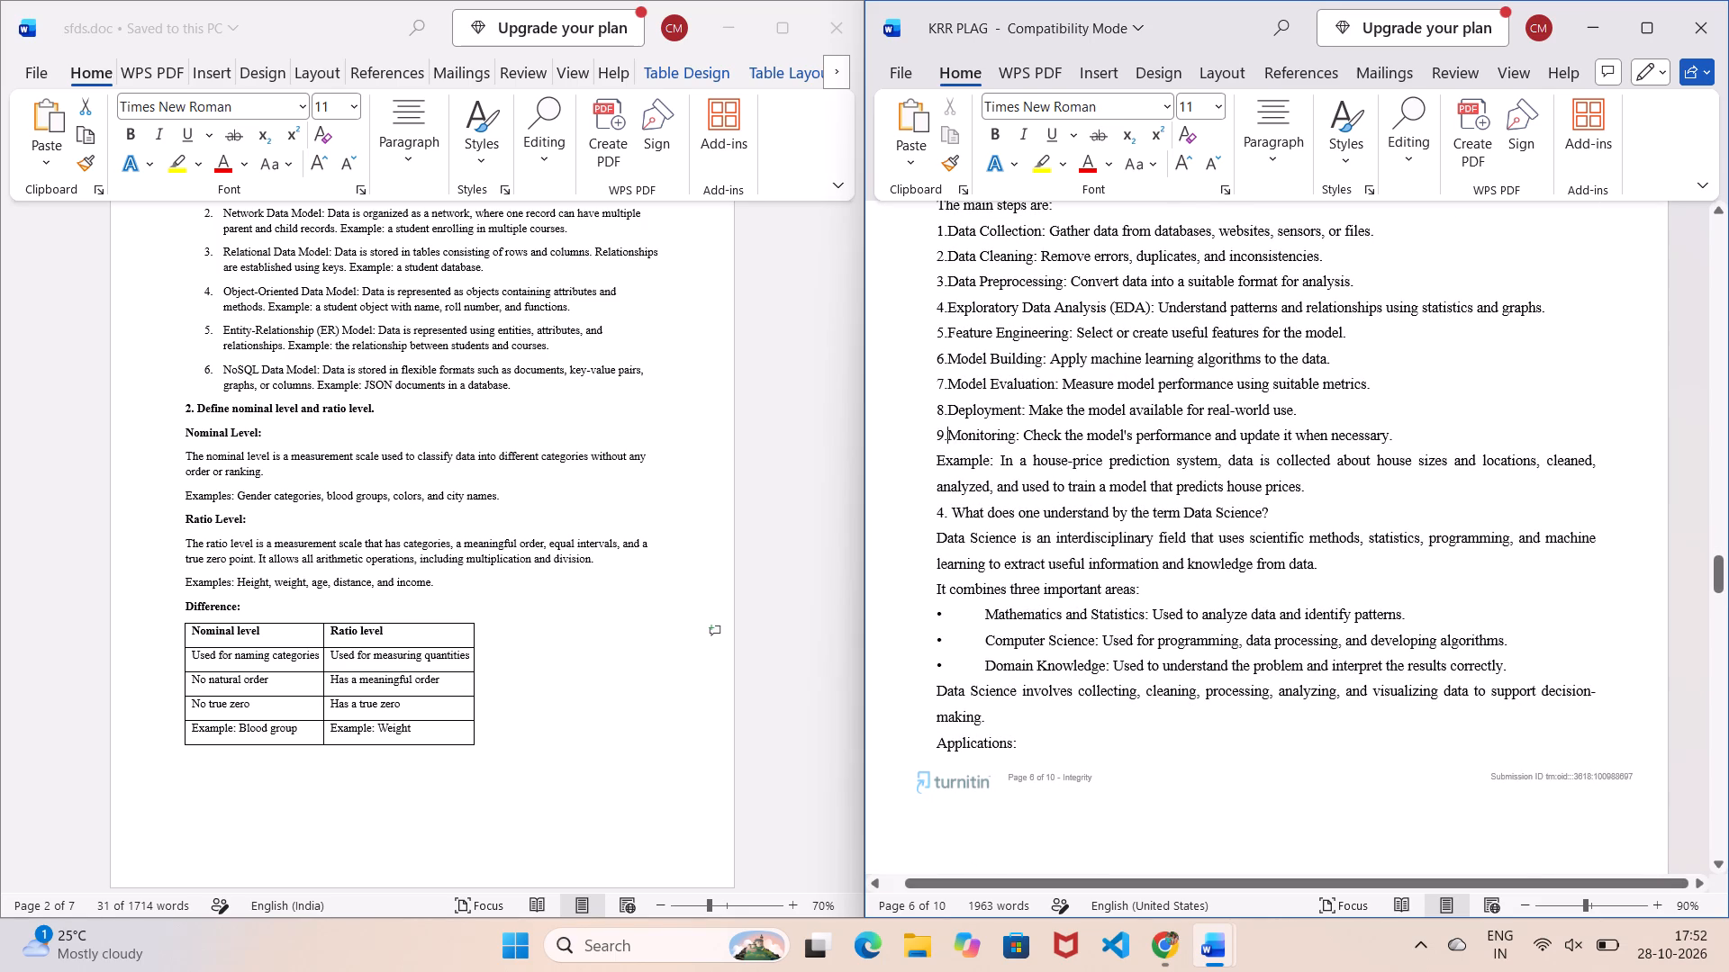
{"action": "left_click", "coordinate": [1309, 490]}
{"action": "key", "text": "Return"}
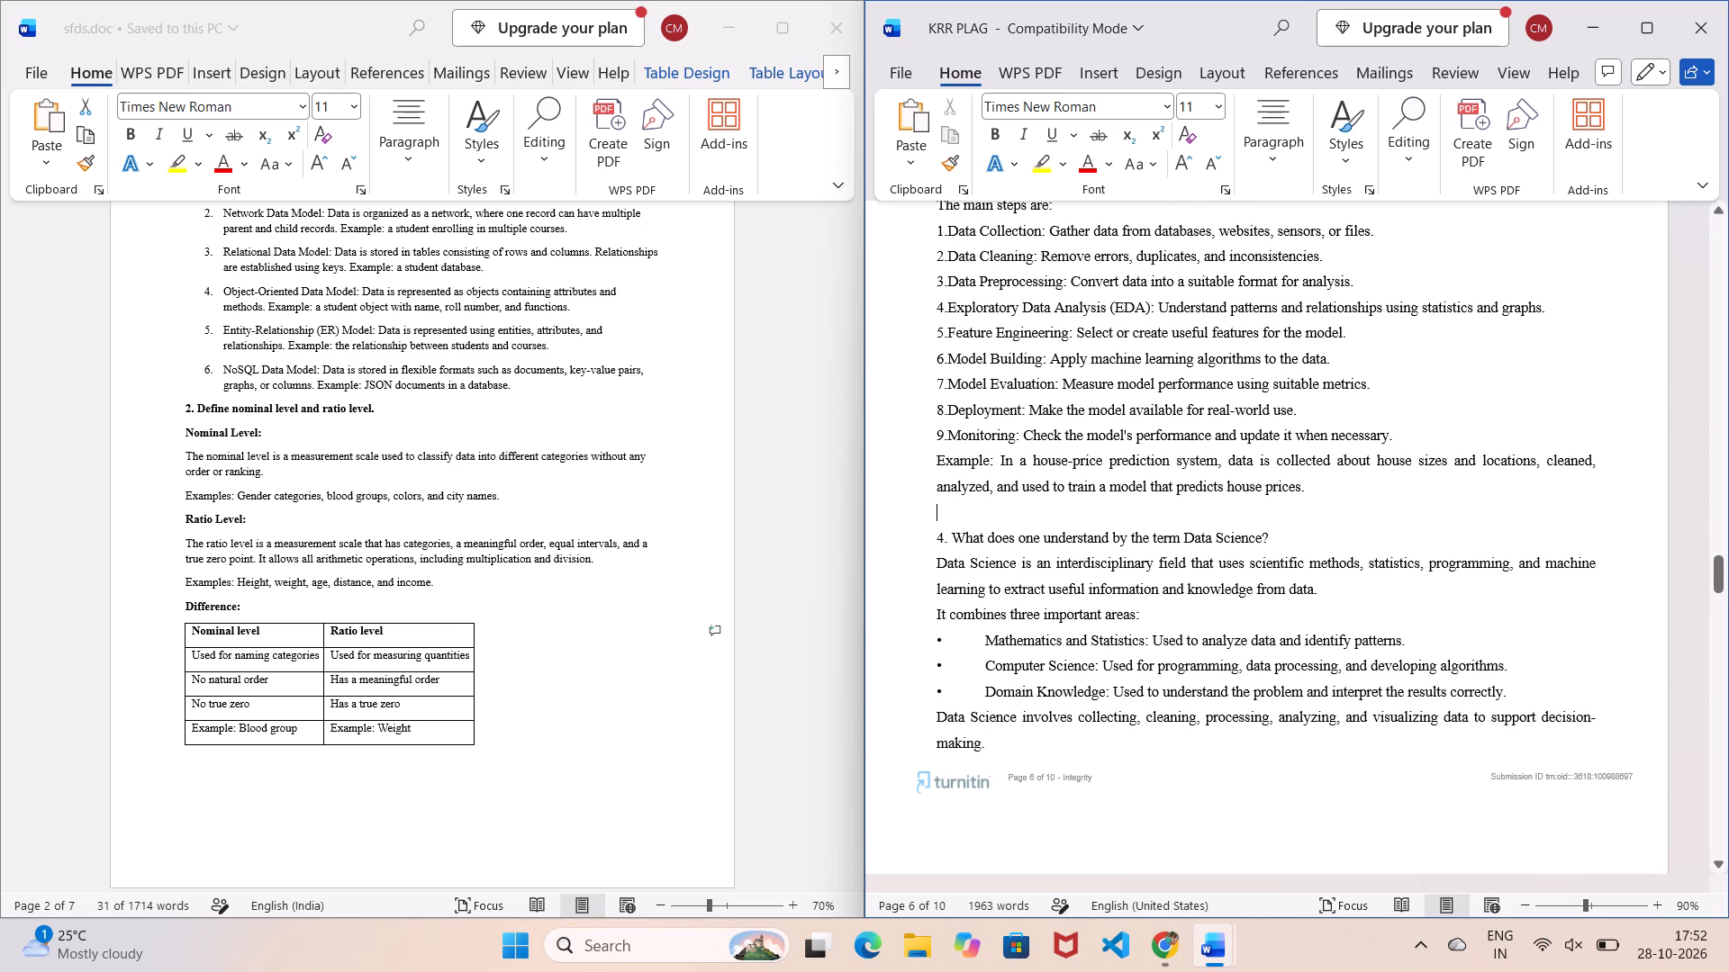
Make the question 4 heading, "4. What does one understand by the term Data Science?", bold.
{"action": "left_click_drag", "start_coordinate": [1282, 532], "coordinate": [934, 546]}
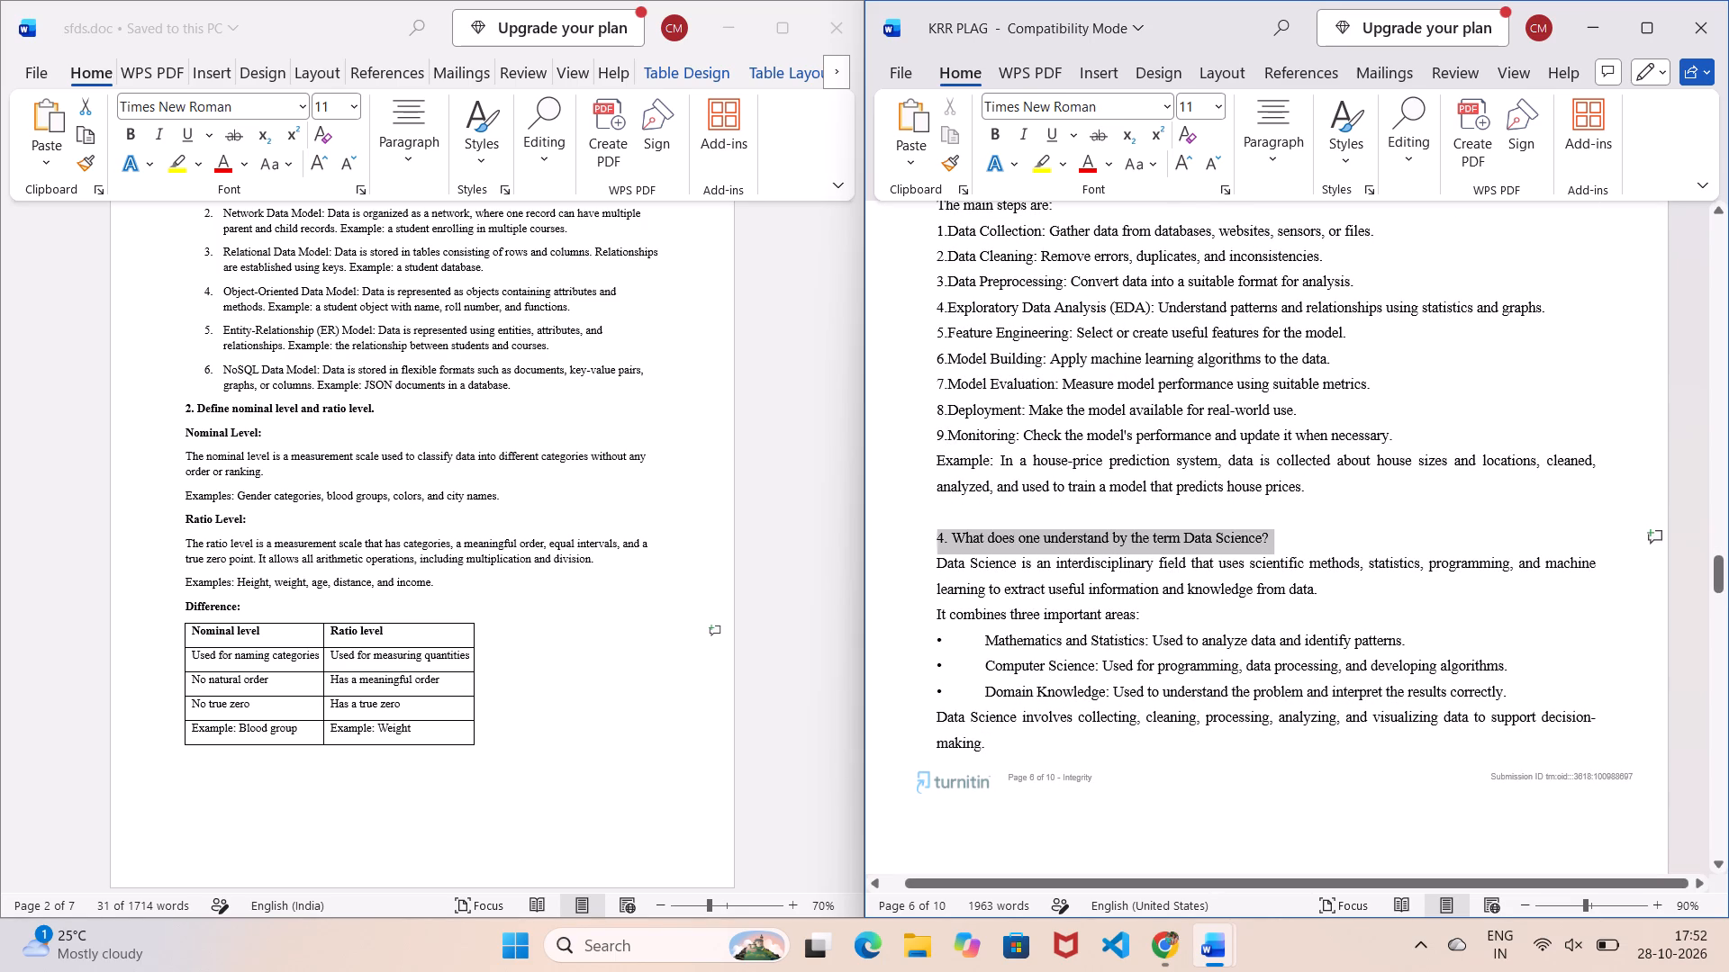
{"action": "left_click_drag", "start_coordinate": [934, 546], "coordinate": [925, 546]}
{"action": "left_click", "coordinate": [942, 510]}
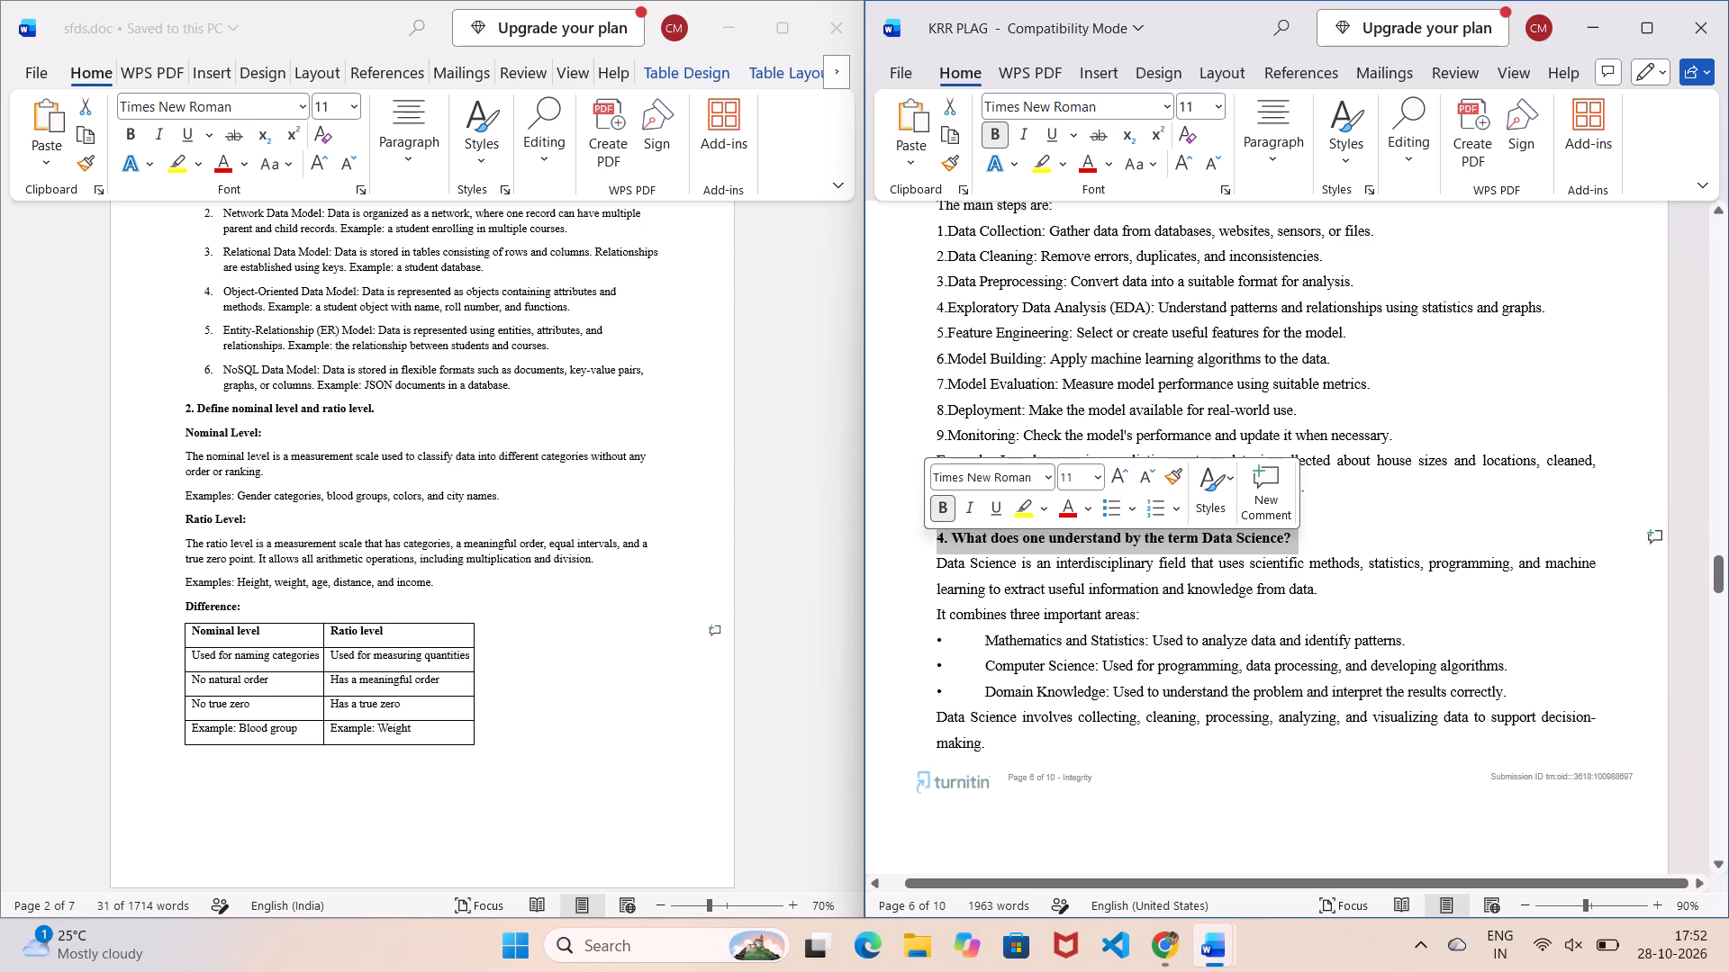
Remove the wide gap after each bullet in question 4's three areas, from Mathematics and Statistics to Domain Knowledge.
{"action": "left_click", "coordinate": [1323, 544]}
{"action": "scroll", "coordinate": [1323, 544], "scroll_direction": "down", "scroll_amount": 2}
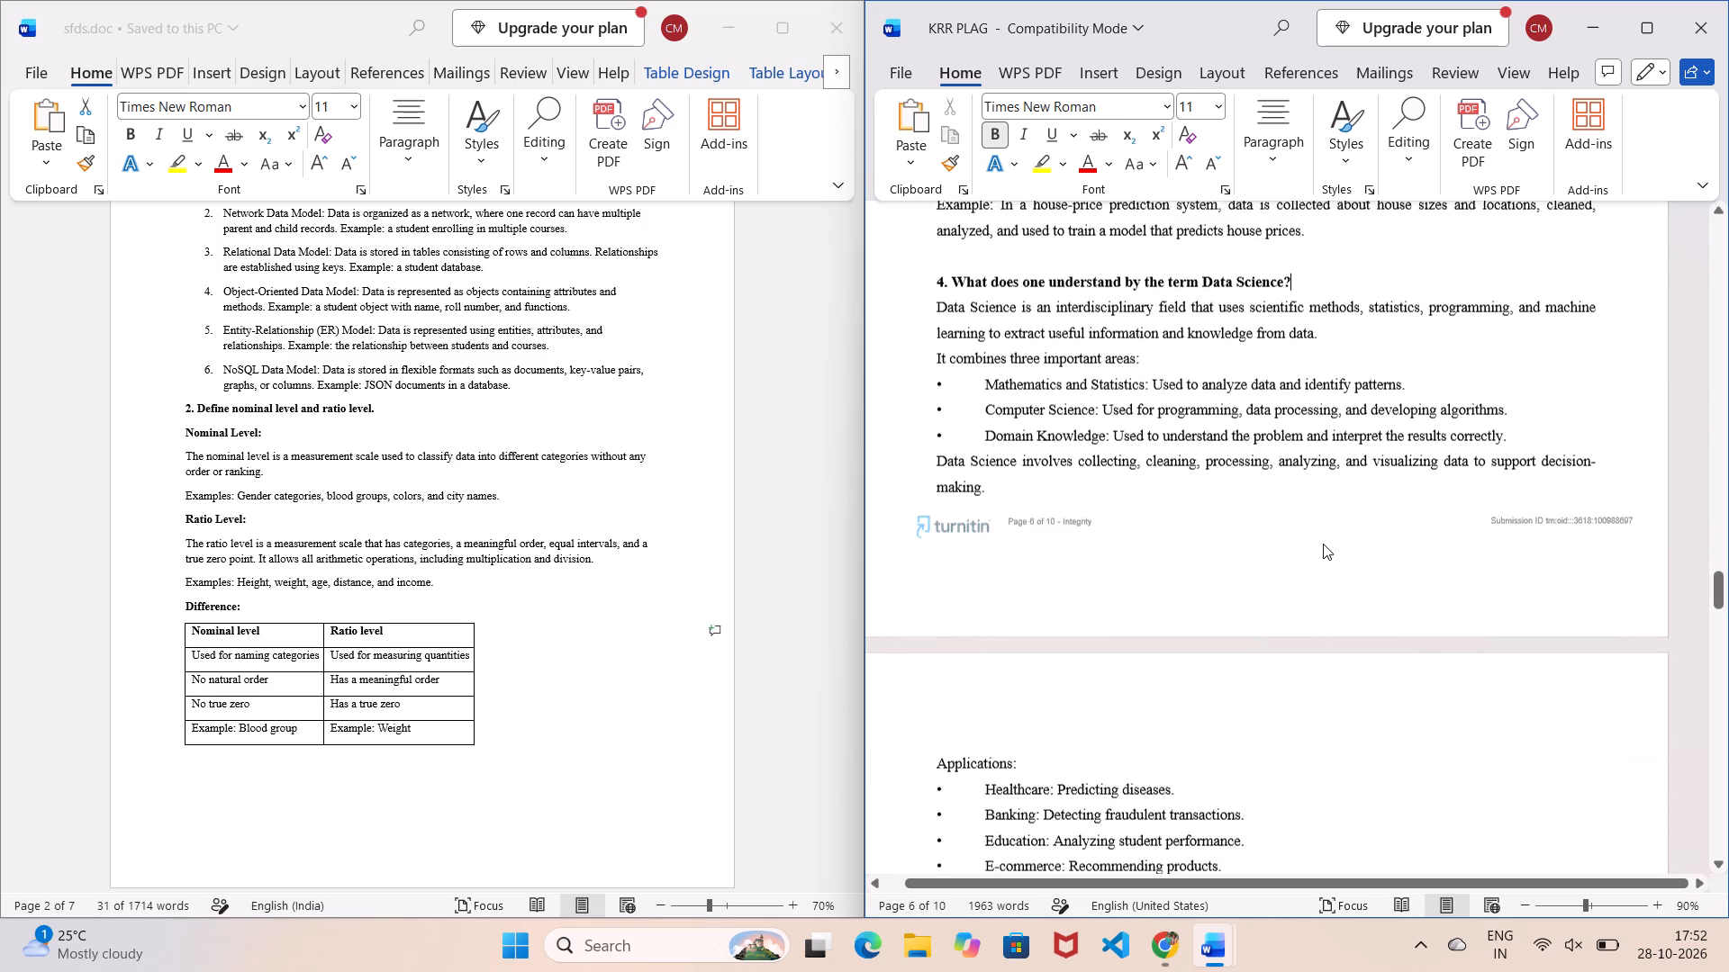
{"action": "scroll", "coordinate": [1323, 544], "scroll_direction": "down", "scroll_amount": 1}
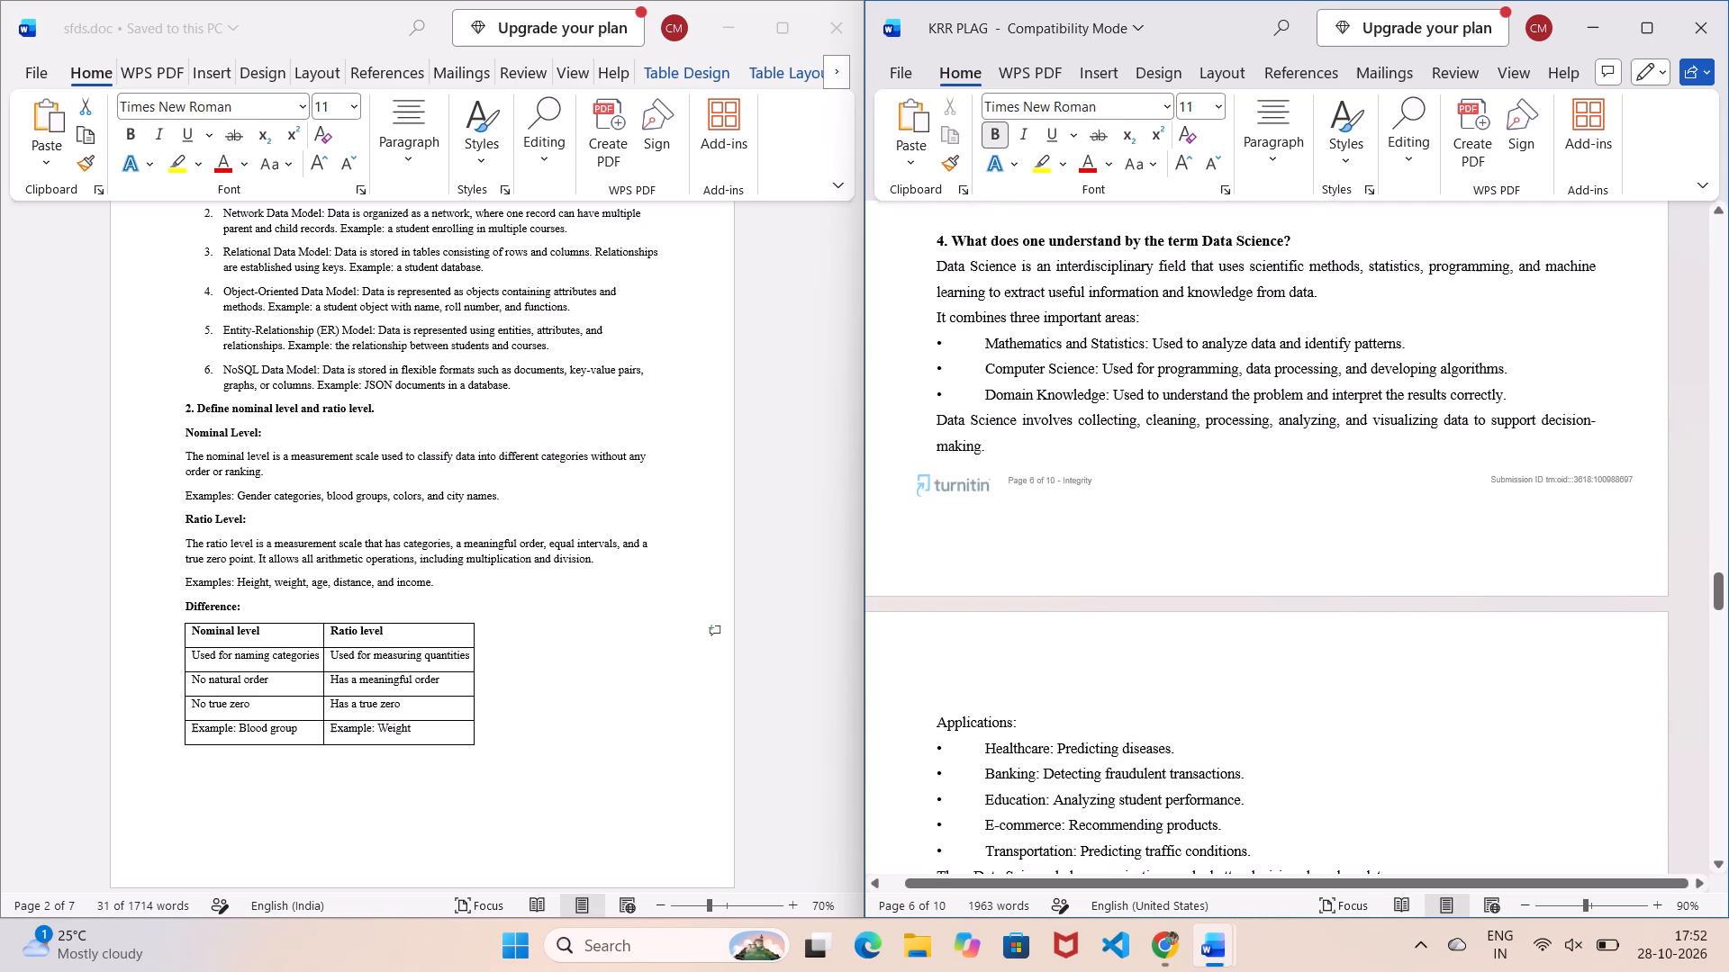
{"action": "left_click", "coordinate": [978, 346]}
{"action": "key", "text": "BackSpace"}
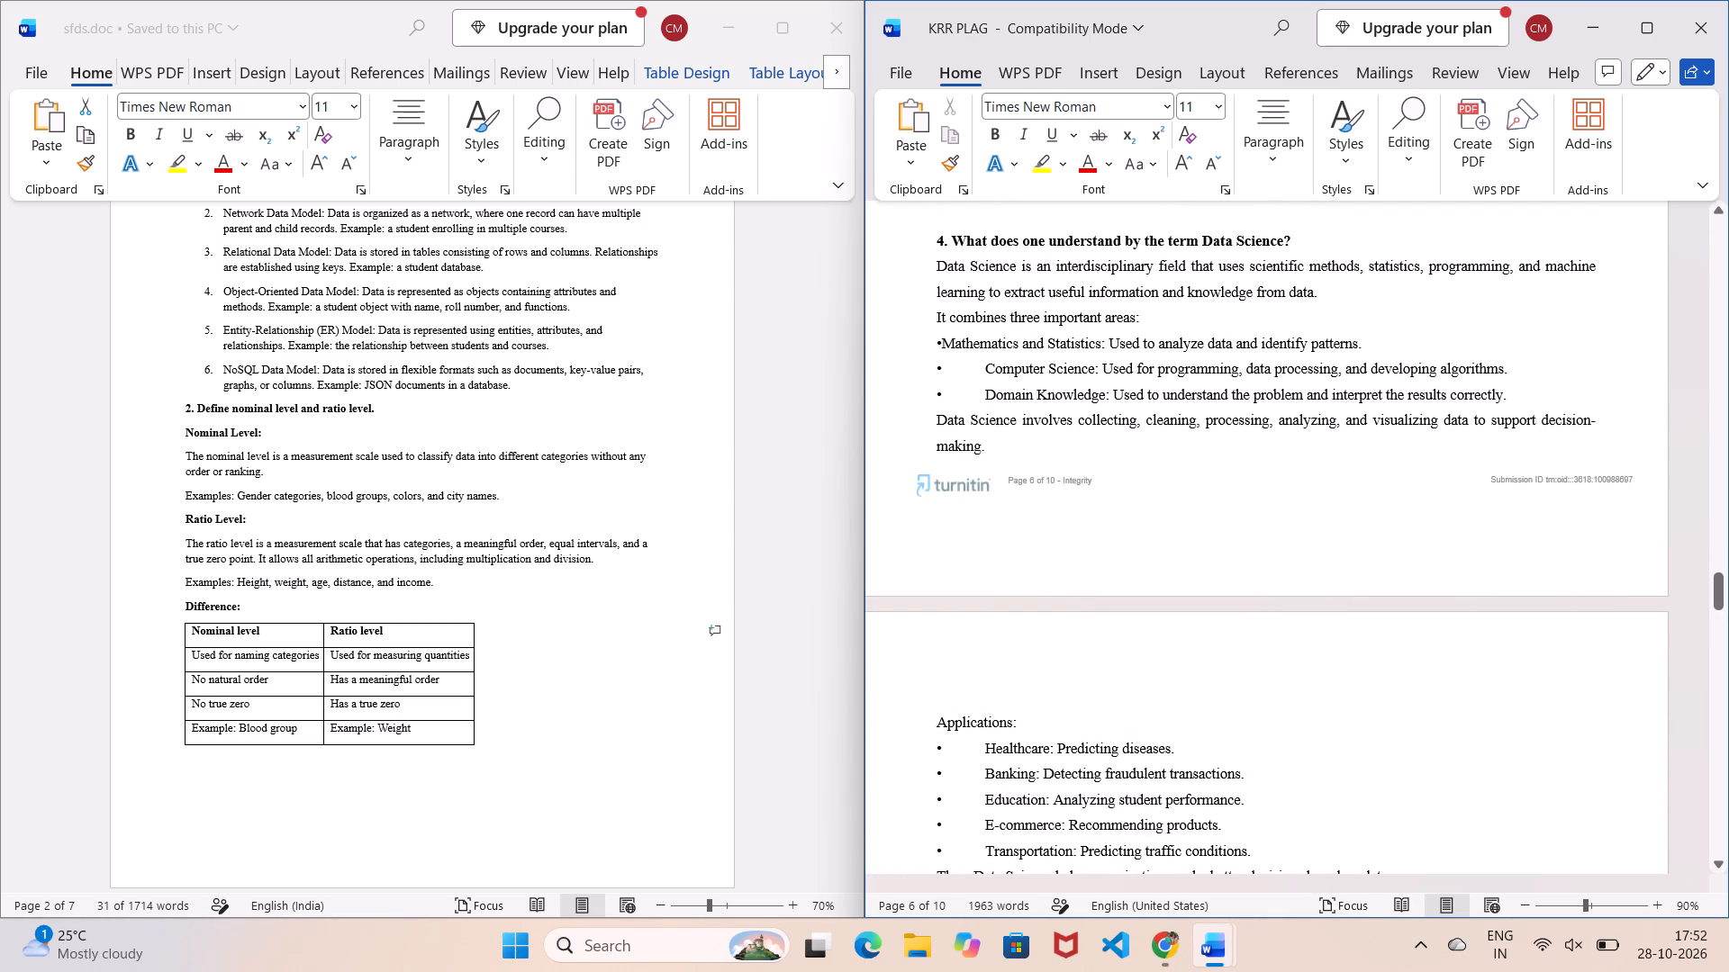
{"action": "key", "text": "Down"}
{"action": "key", "text": "Right"}
{"action": "key", "text": "BackSpace"}
{"action": "key", "text": "Down"}
{"action": "key", "text": "Right"}
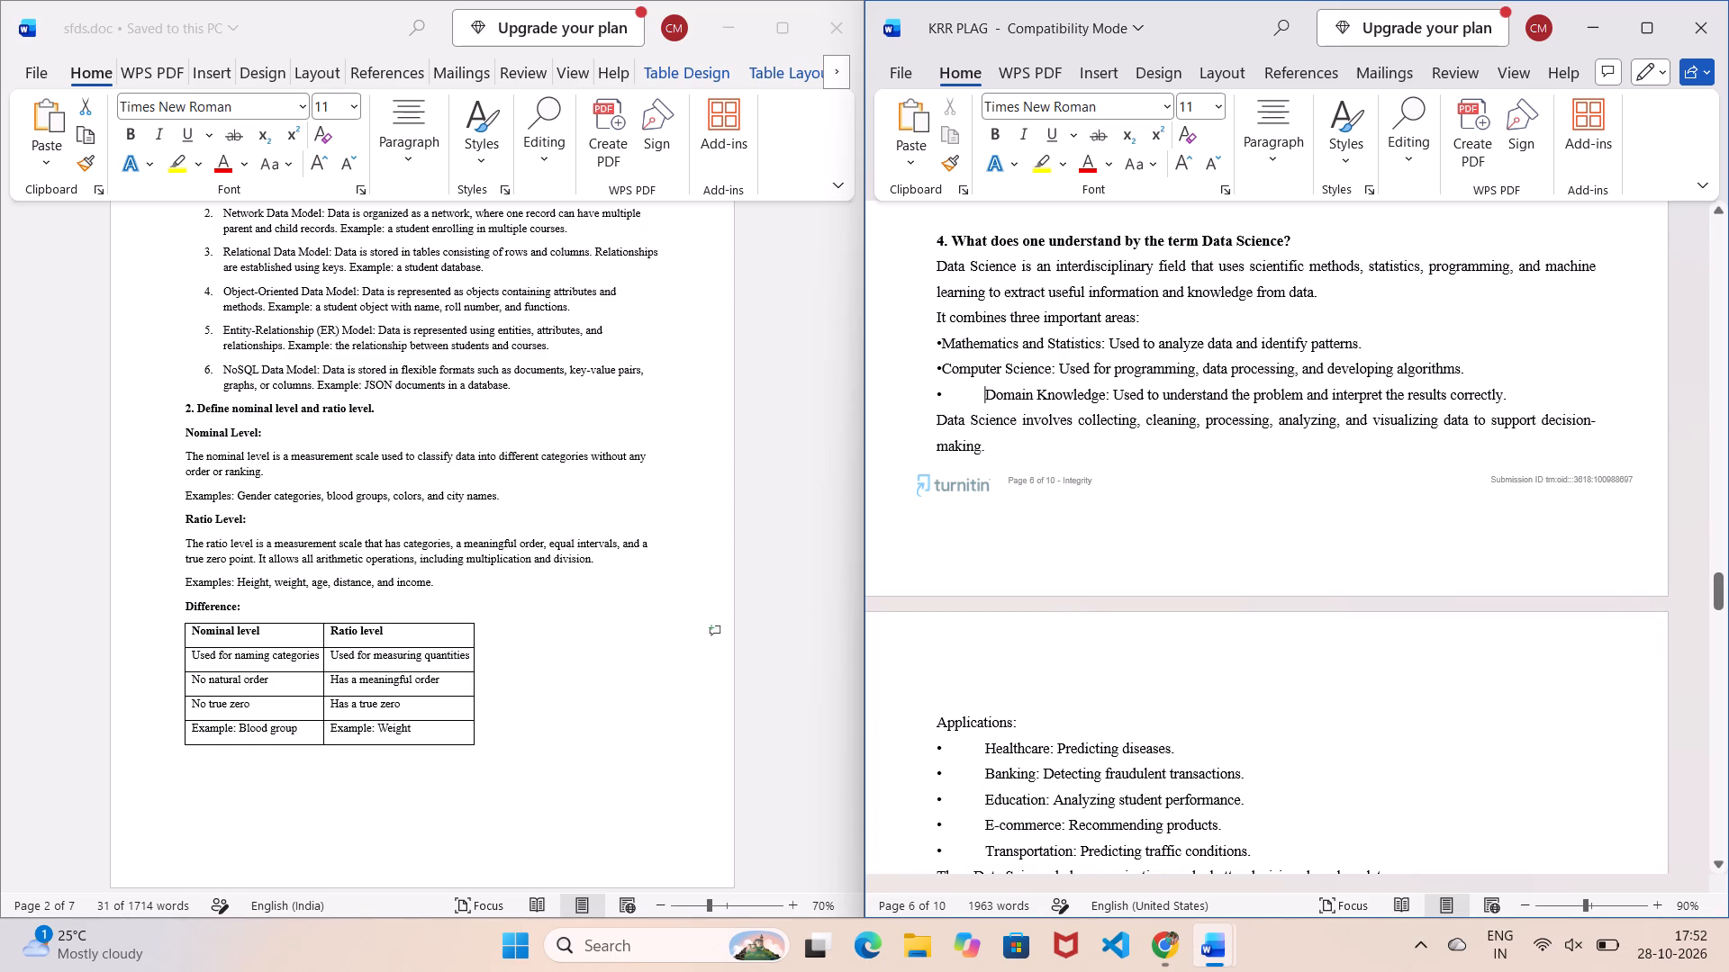
{"action": "key", "text": "BackSpace"}
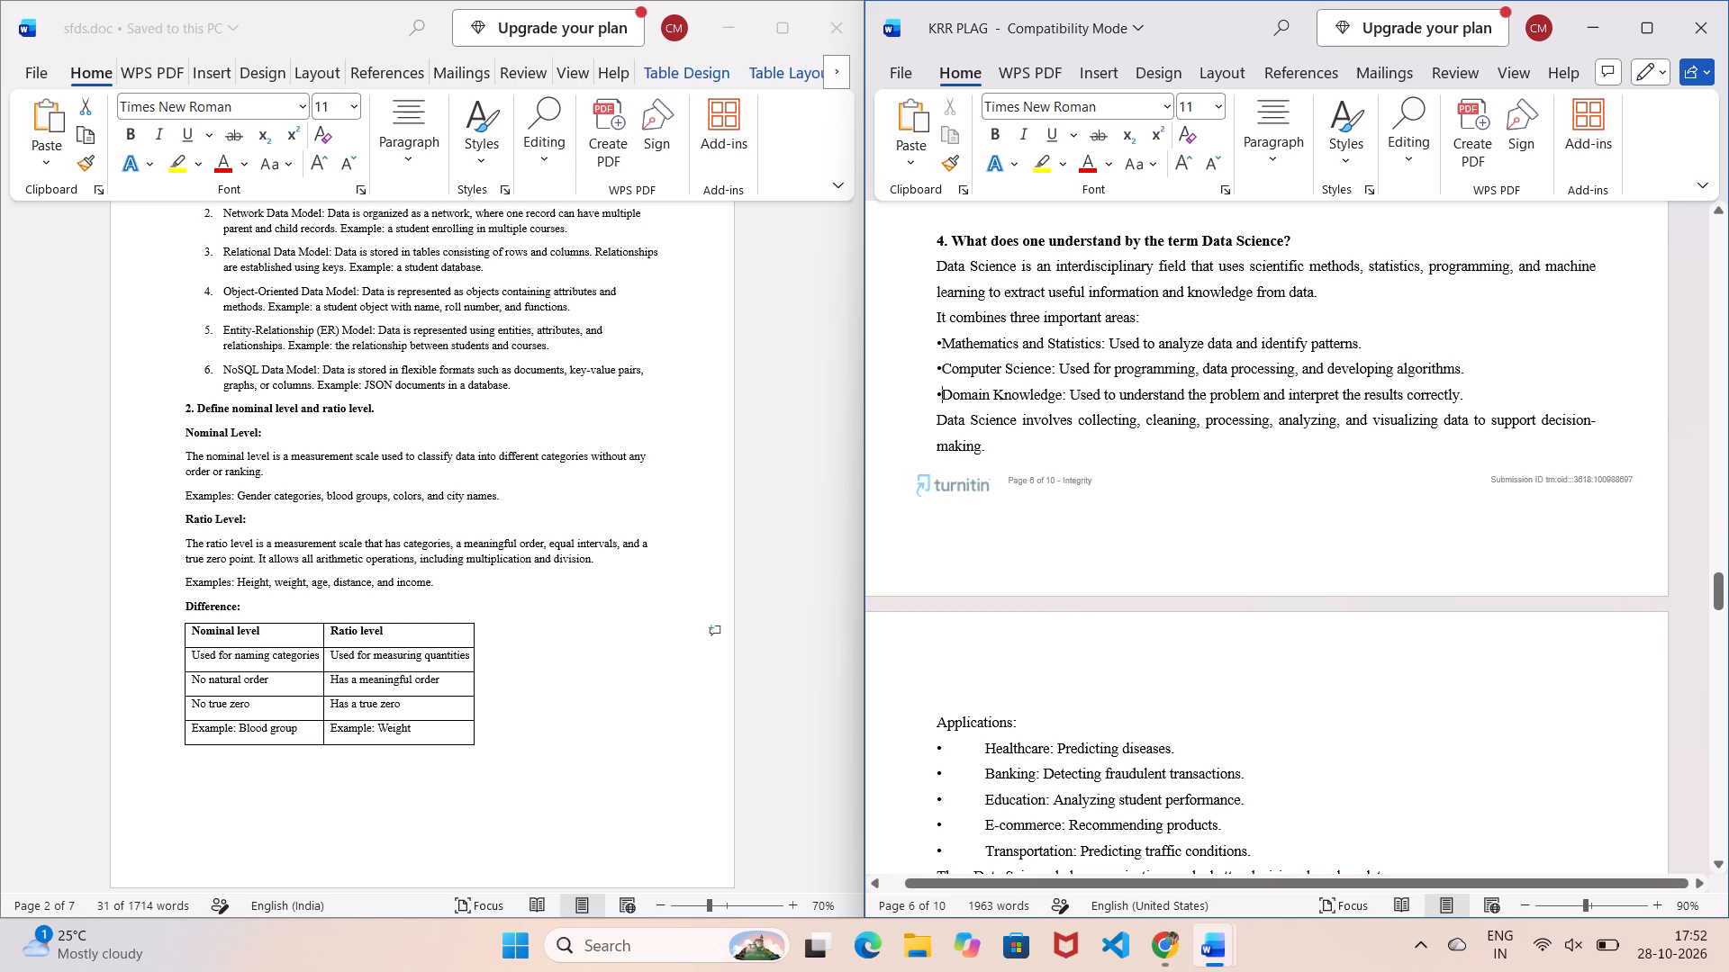
Left-align the three bulleted areas, Mathematics and Statistics, Computer Science and Domain Knowledge.
{"action": "left_click_drag", "start_coordinate": [1479, 397], "coordinate": [920, 345]}
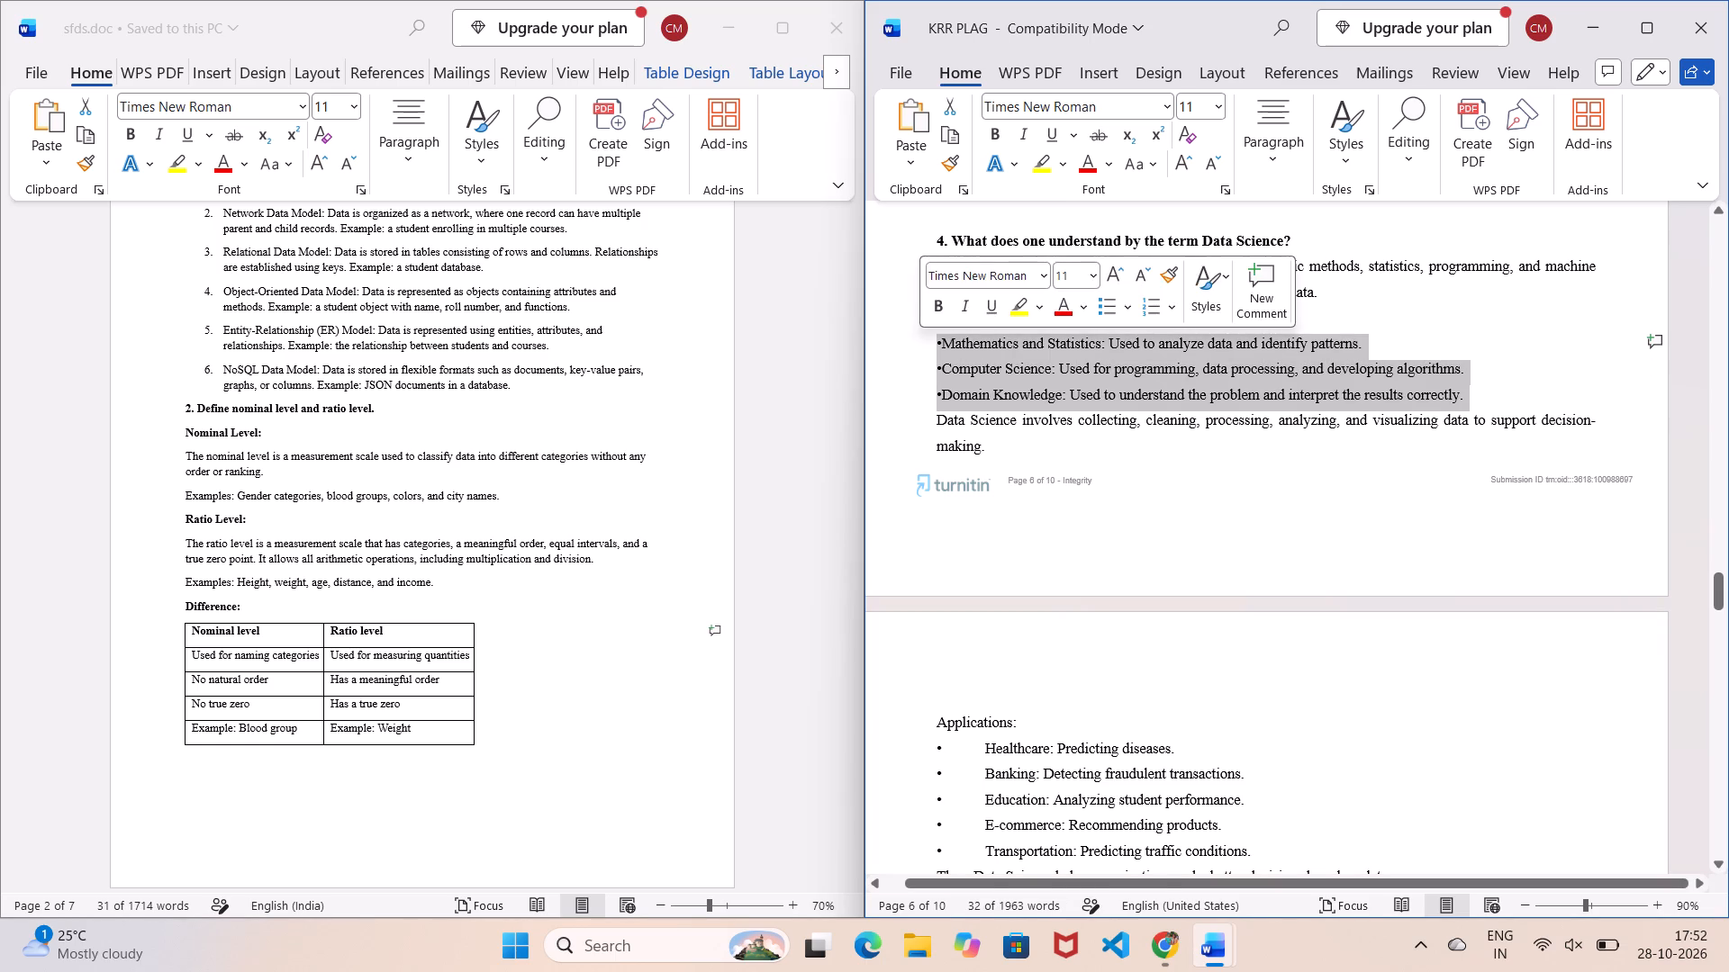
{"action": "left_click", "coordinate": [1273, 164]}
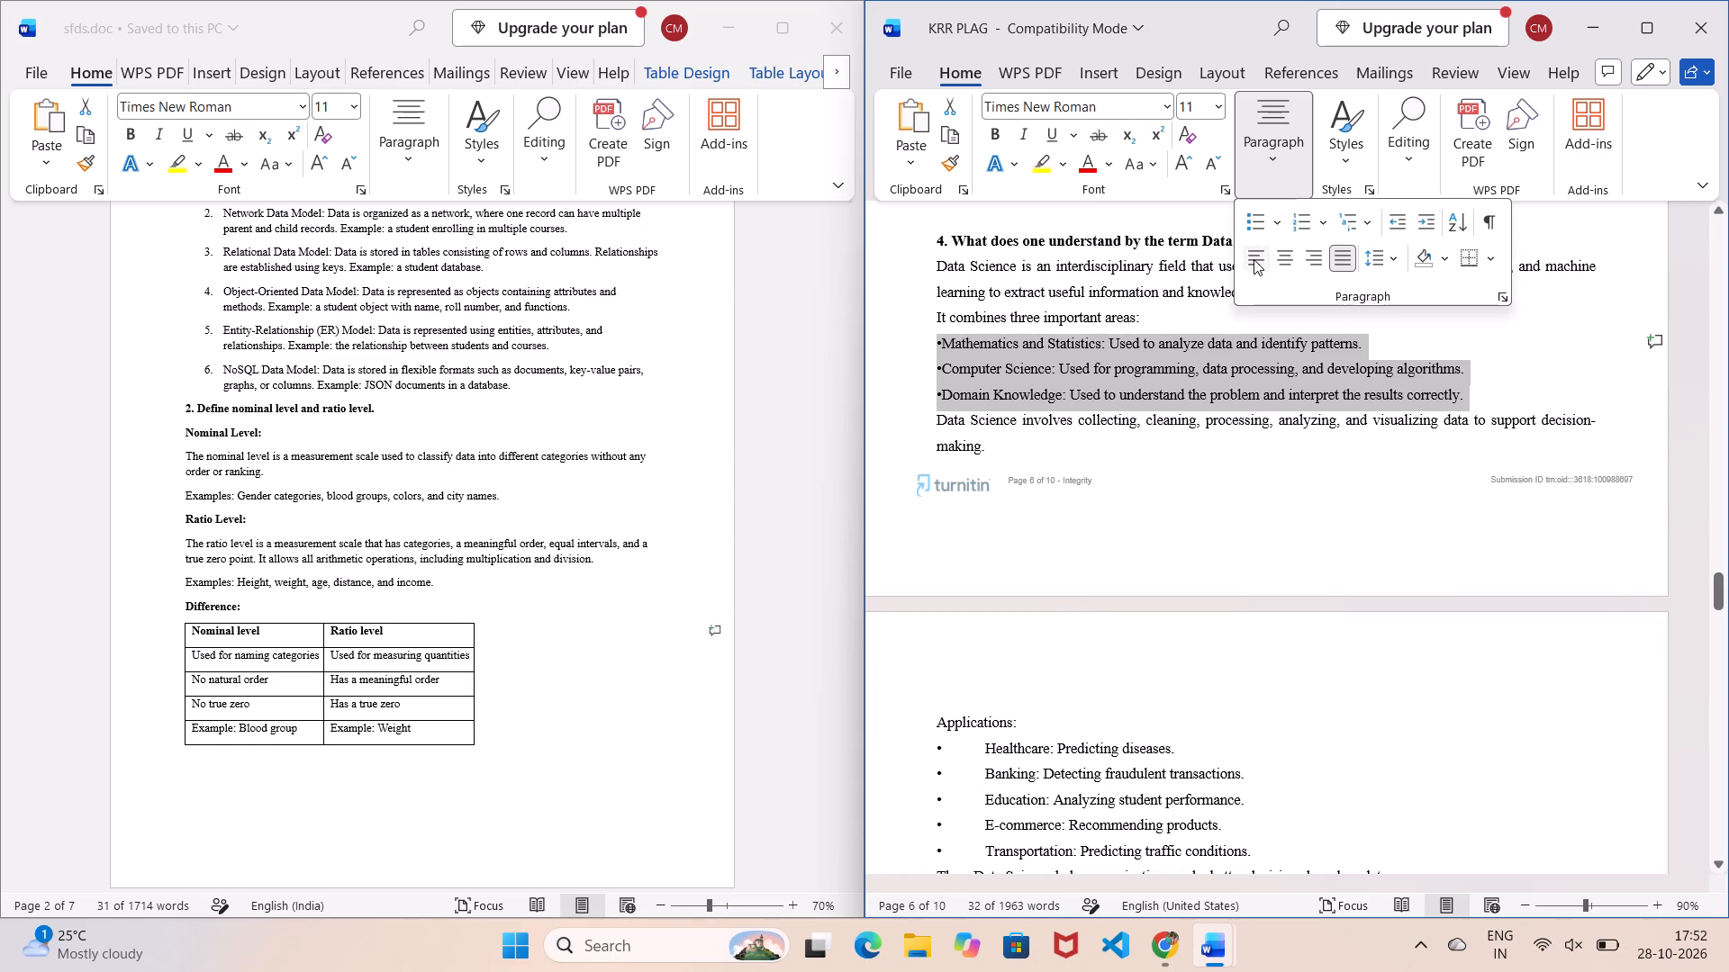
{"action": "left_click", "coordinate": [1254, 259]}
{"action": "left_click", "coordinate": [1254, 259]}
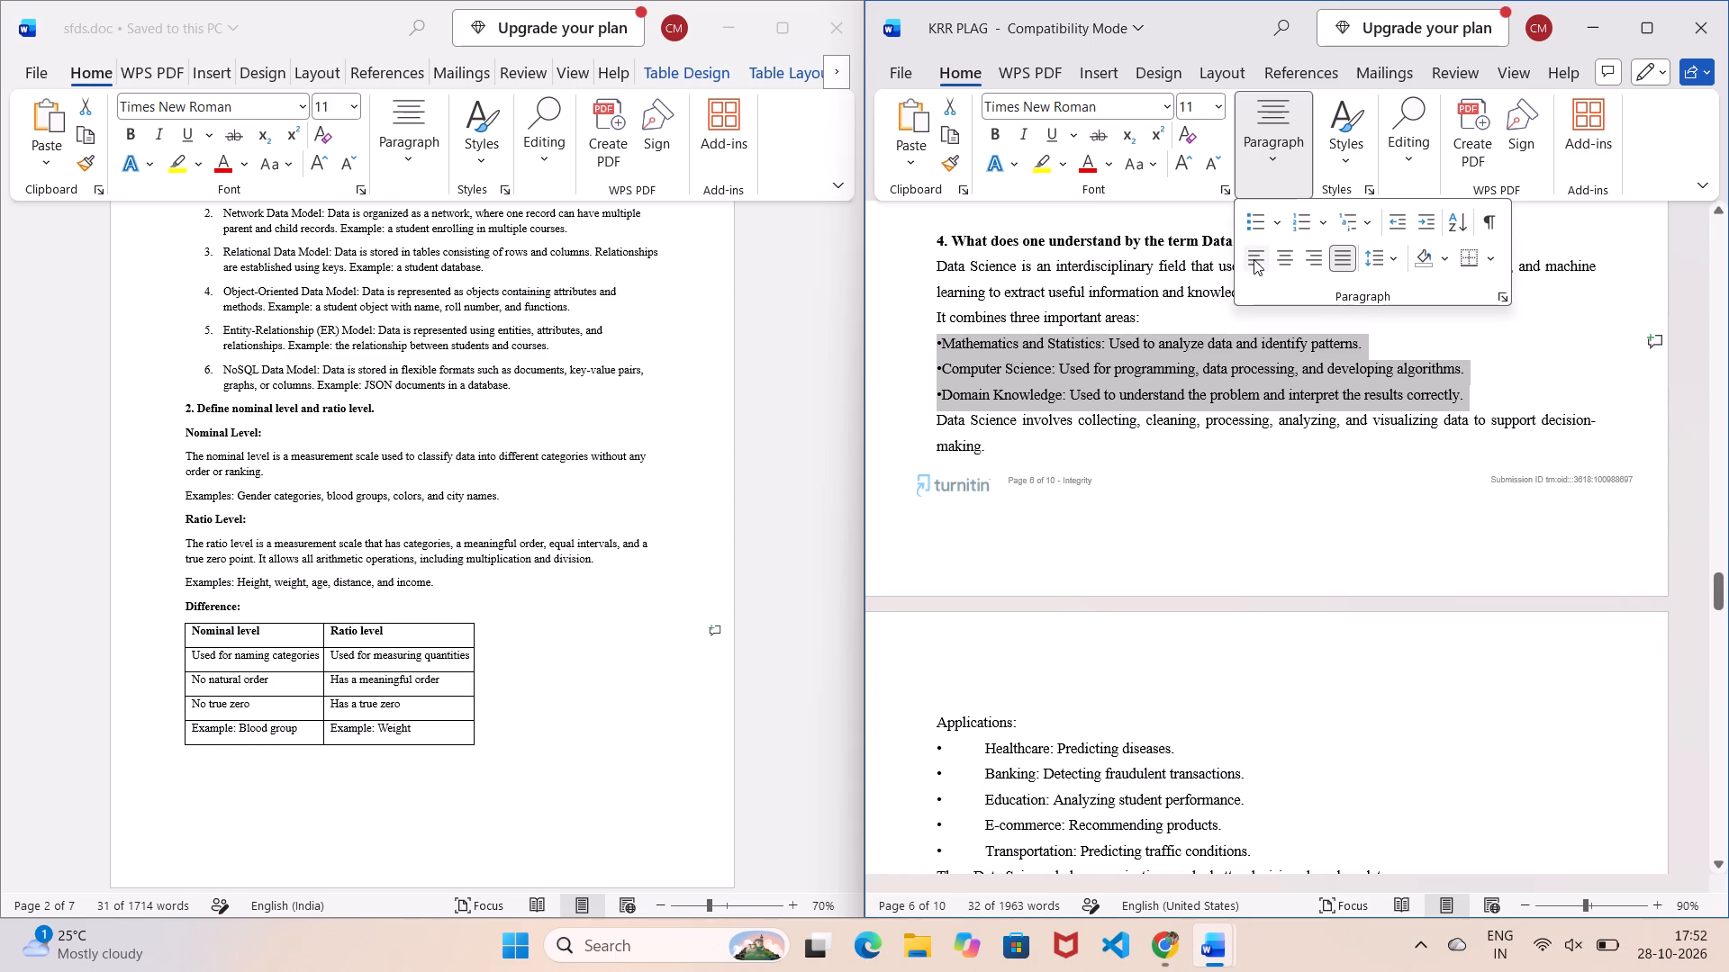
{"action": "left_click", "coordinate": [1254, 259]}
{"action": "left_click", "coordinate": [1200, 381]}
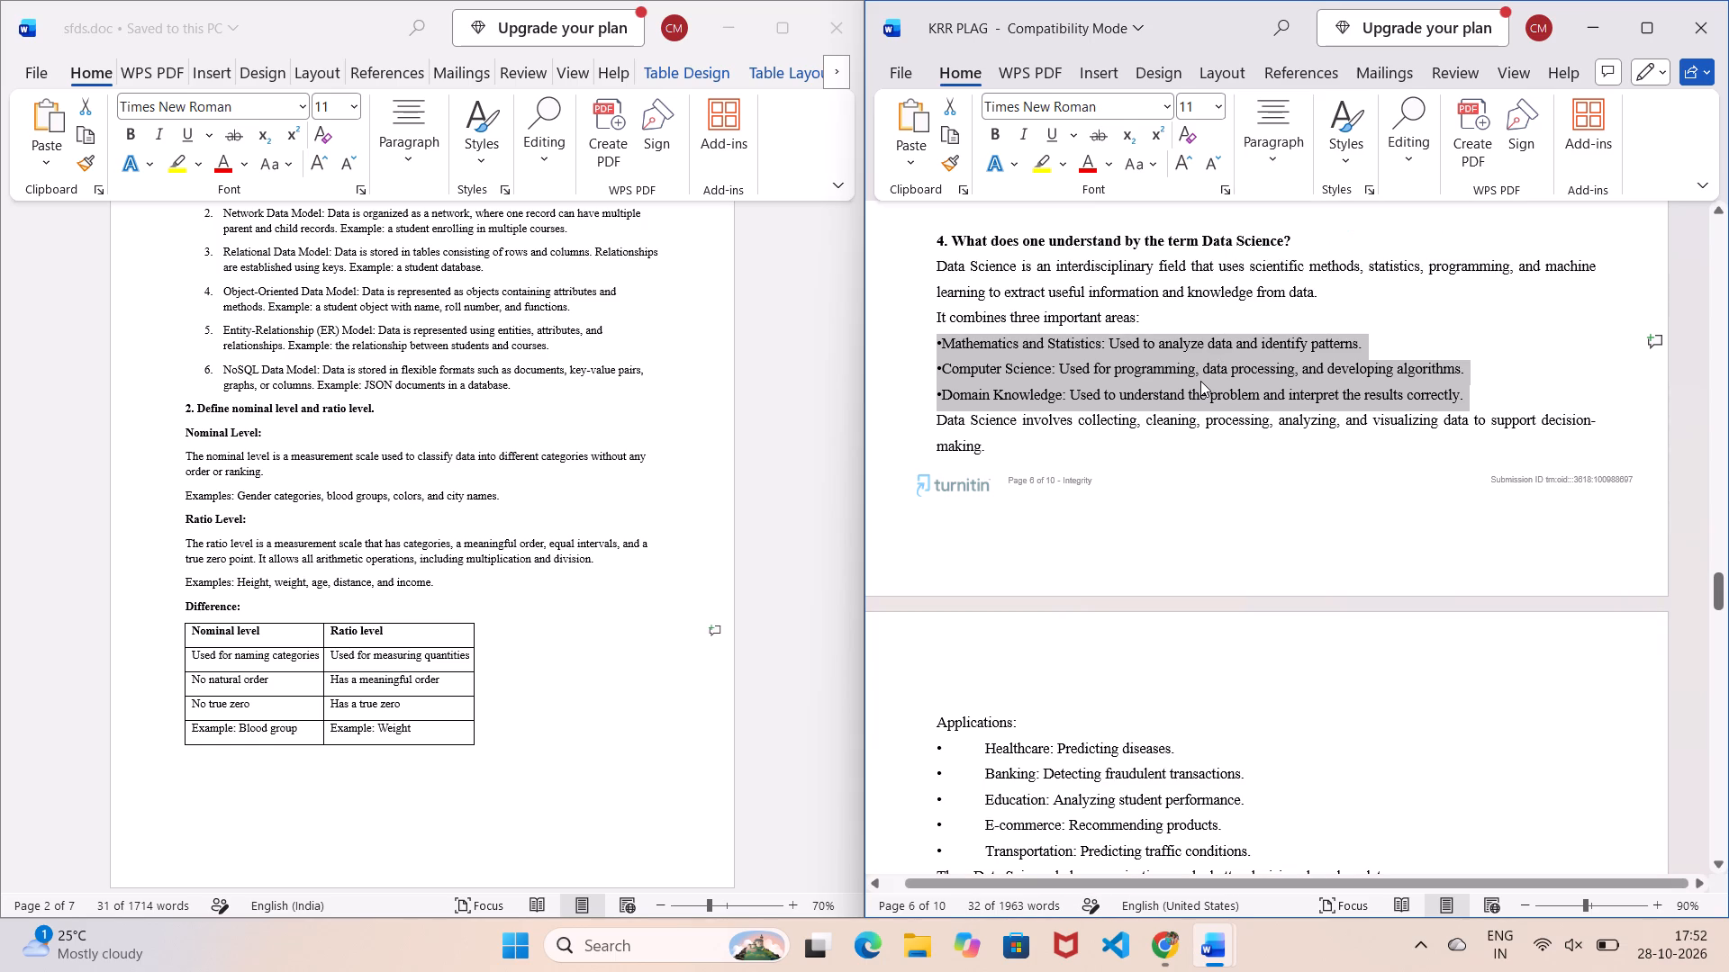
{"action": "left_click", "coordinate": [1200, 381]}
Remove the wide gap after each bullet in the five Applications items, from Healthcare to Transportation.
{"action": "scroll", "coordinate": [1133, 426], "scroll_direction": "down", "scroll_amount": 1}
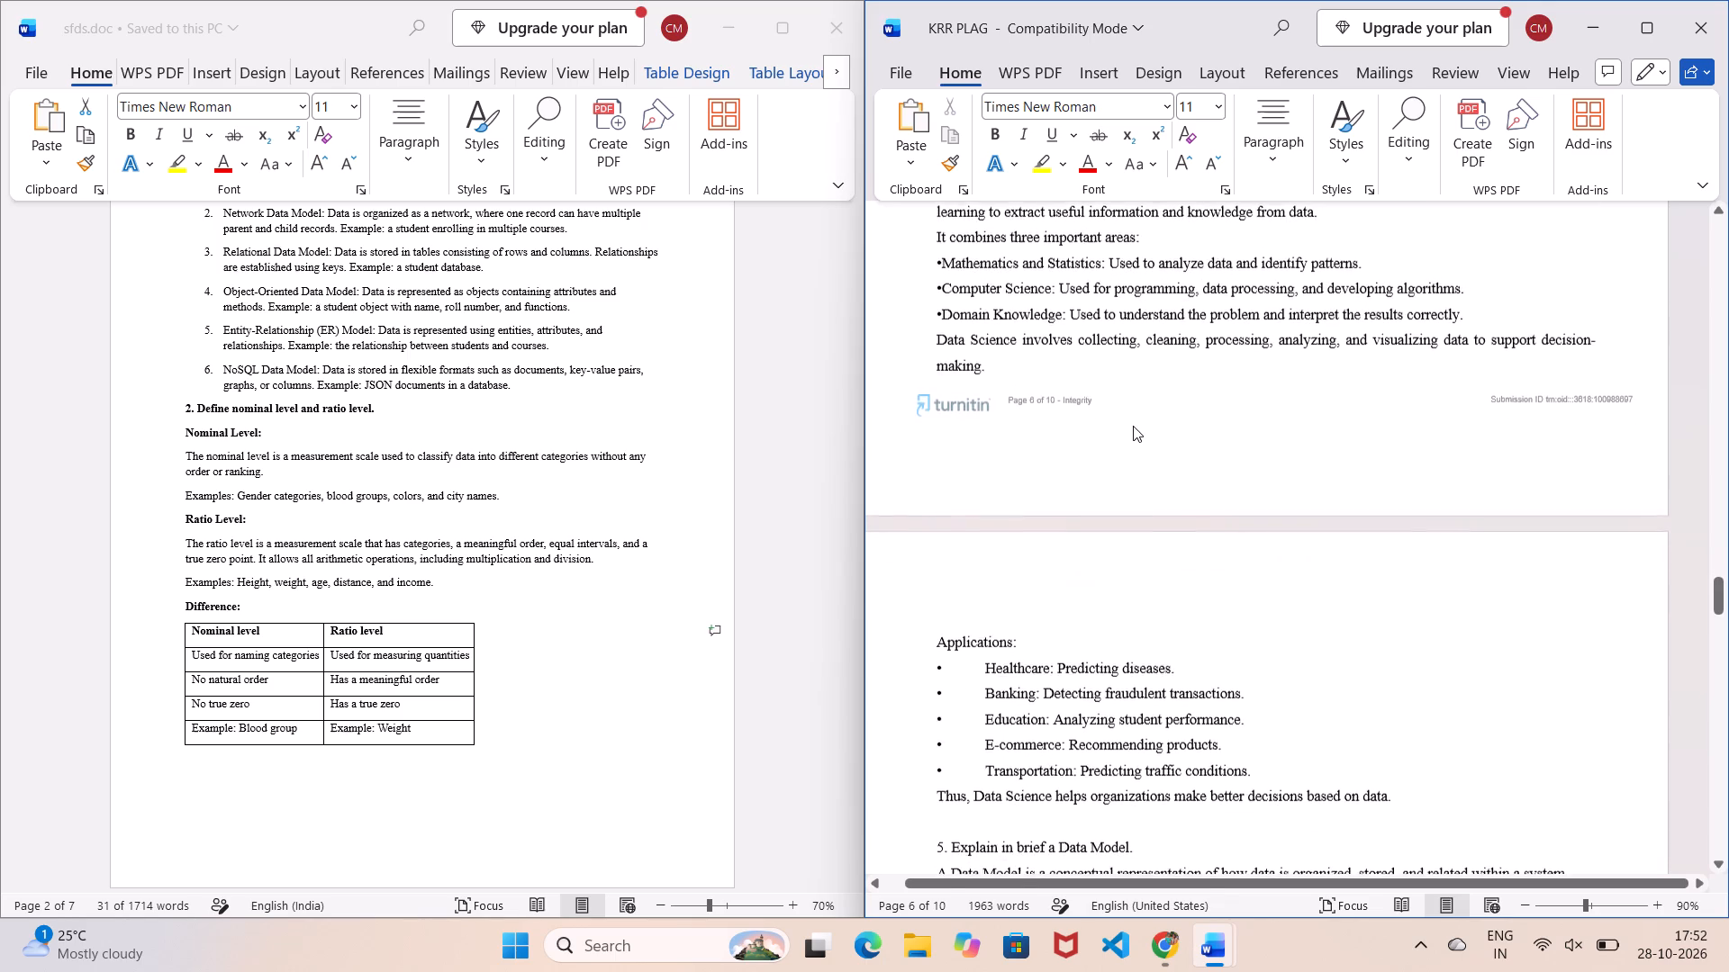
{"action": "scroll", "coordinate": [1133, 426], "scroll_direction": "down", "scroll_amount": 1}
{"action": "left_click", "coordinate": [982, 543]}
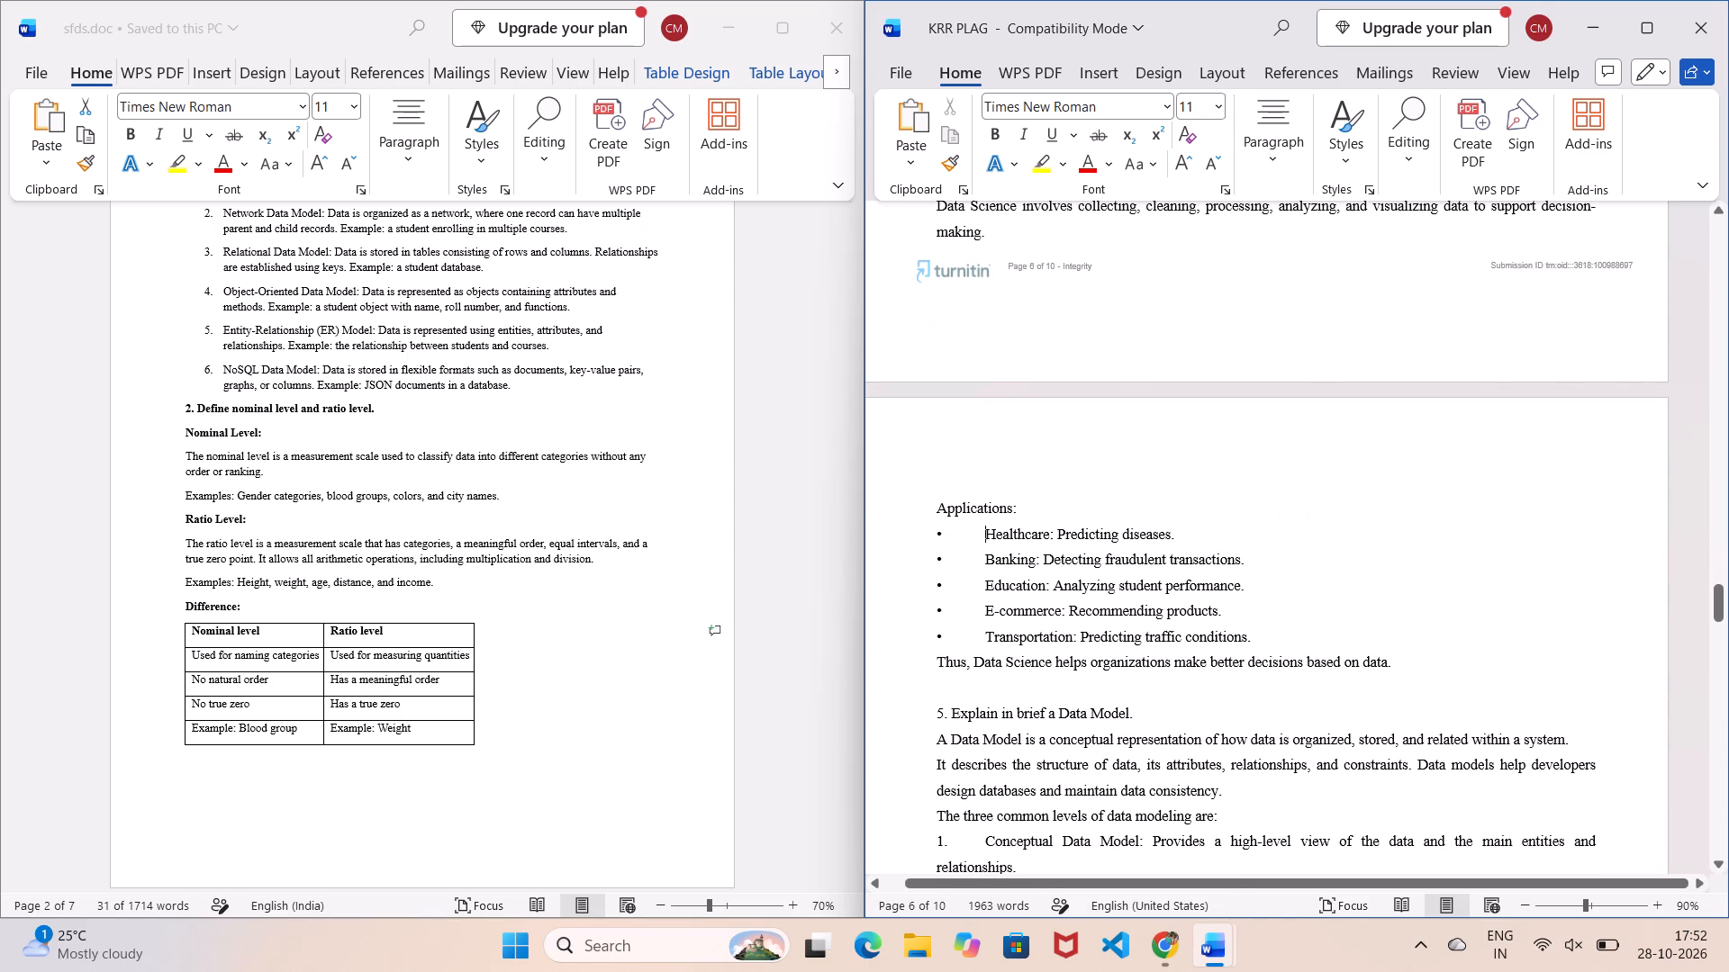
{"action": "key", "text": "BackSpace"}
{"action": "key", "text": "Down"}
{"action": "key", "text": "Right"}
{"action": "key", "text": "BackSpace"}
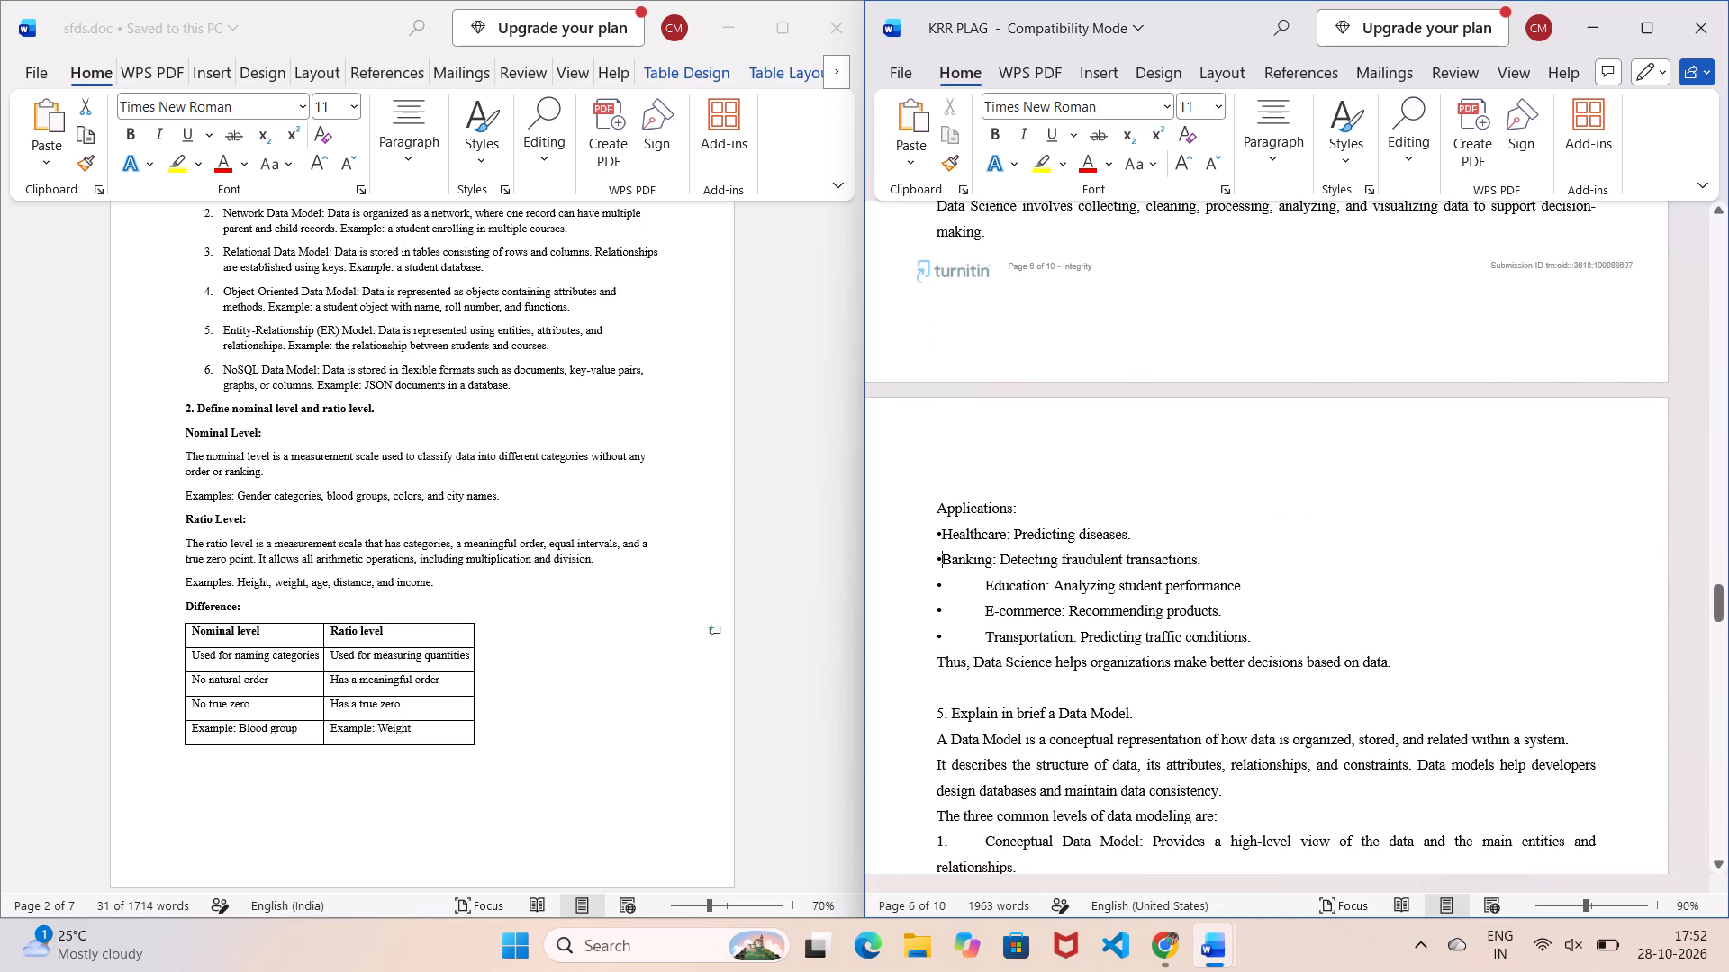
{"action": "key", "text": "Down"}
{"action": "key", "text": "Right"}
{"action": "key", "text": "BackSpace"}
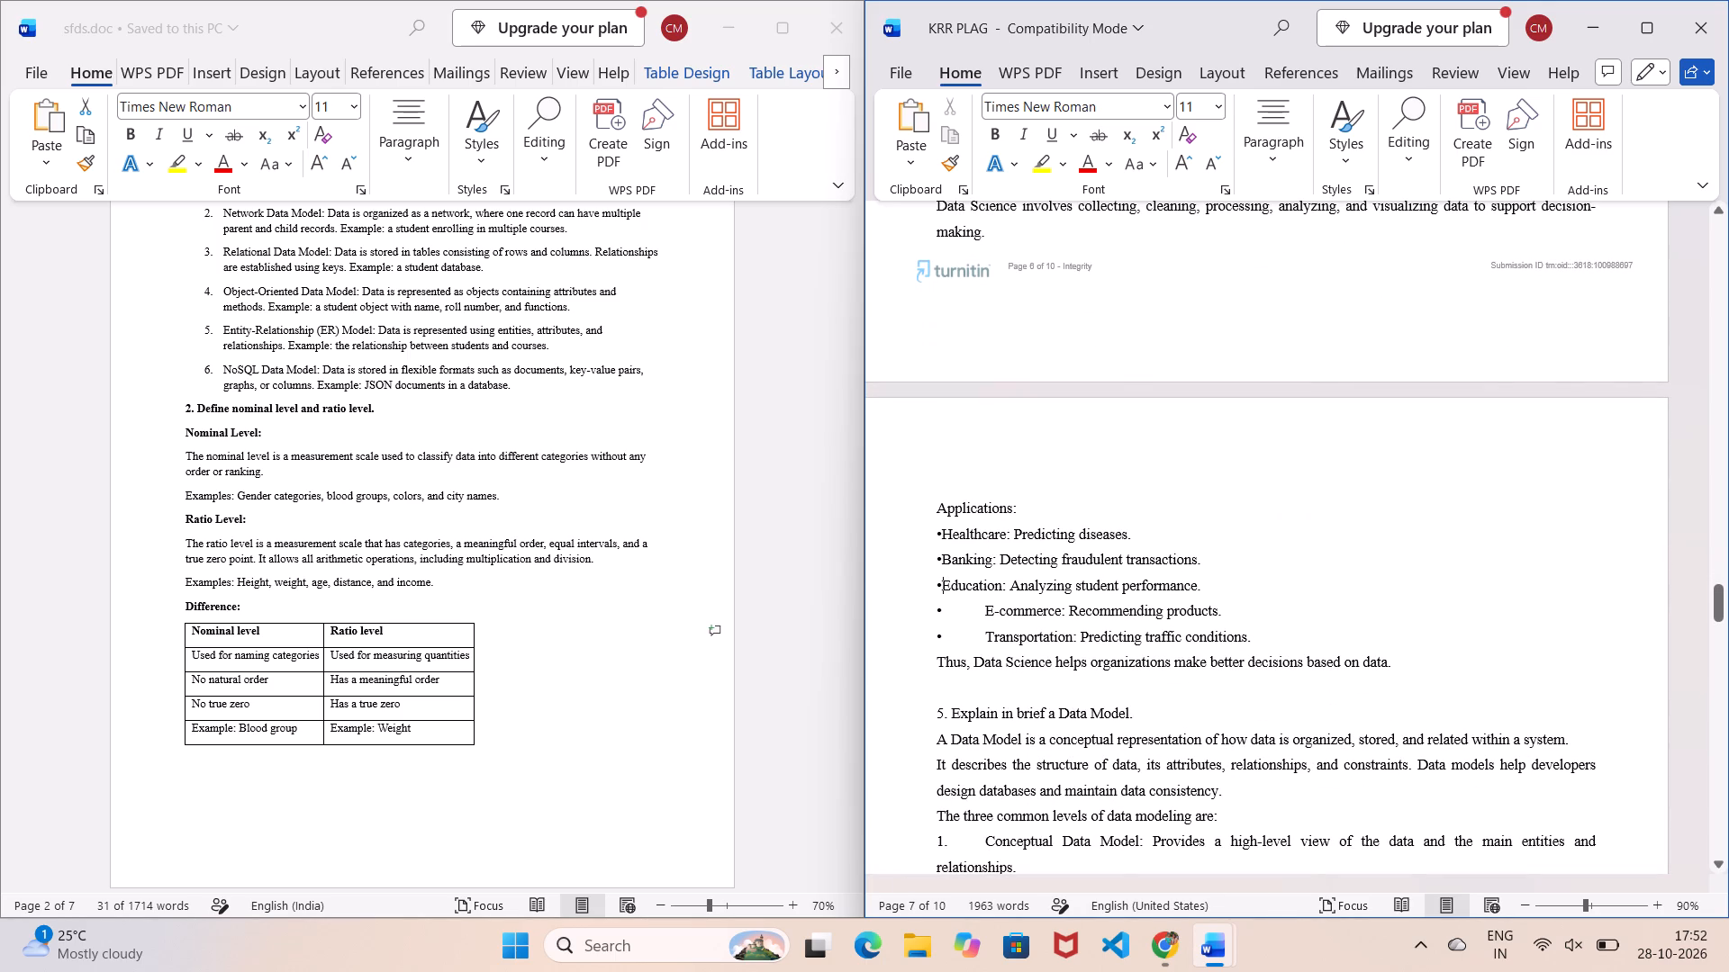
{"action": "key", "text": "Down"}
{"action": "key", "text": "Right"}
{"action": "key", "text": "BackSpace"}
{"action": "key", "text": "Down"}
{"action": "key", "text": "Right"}
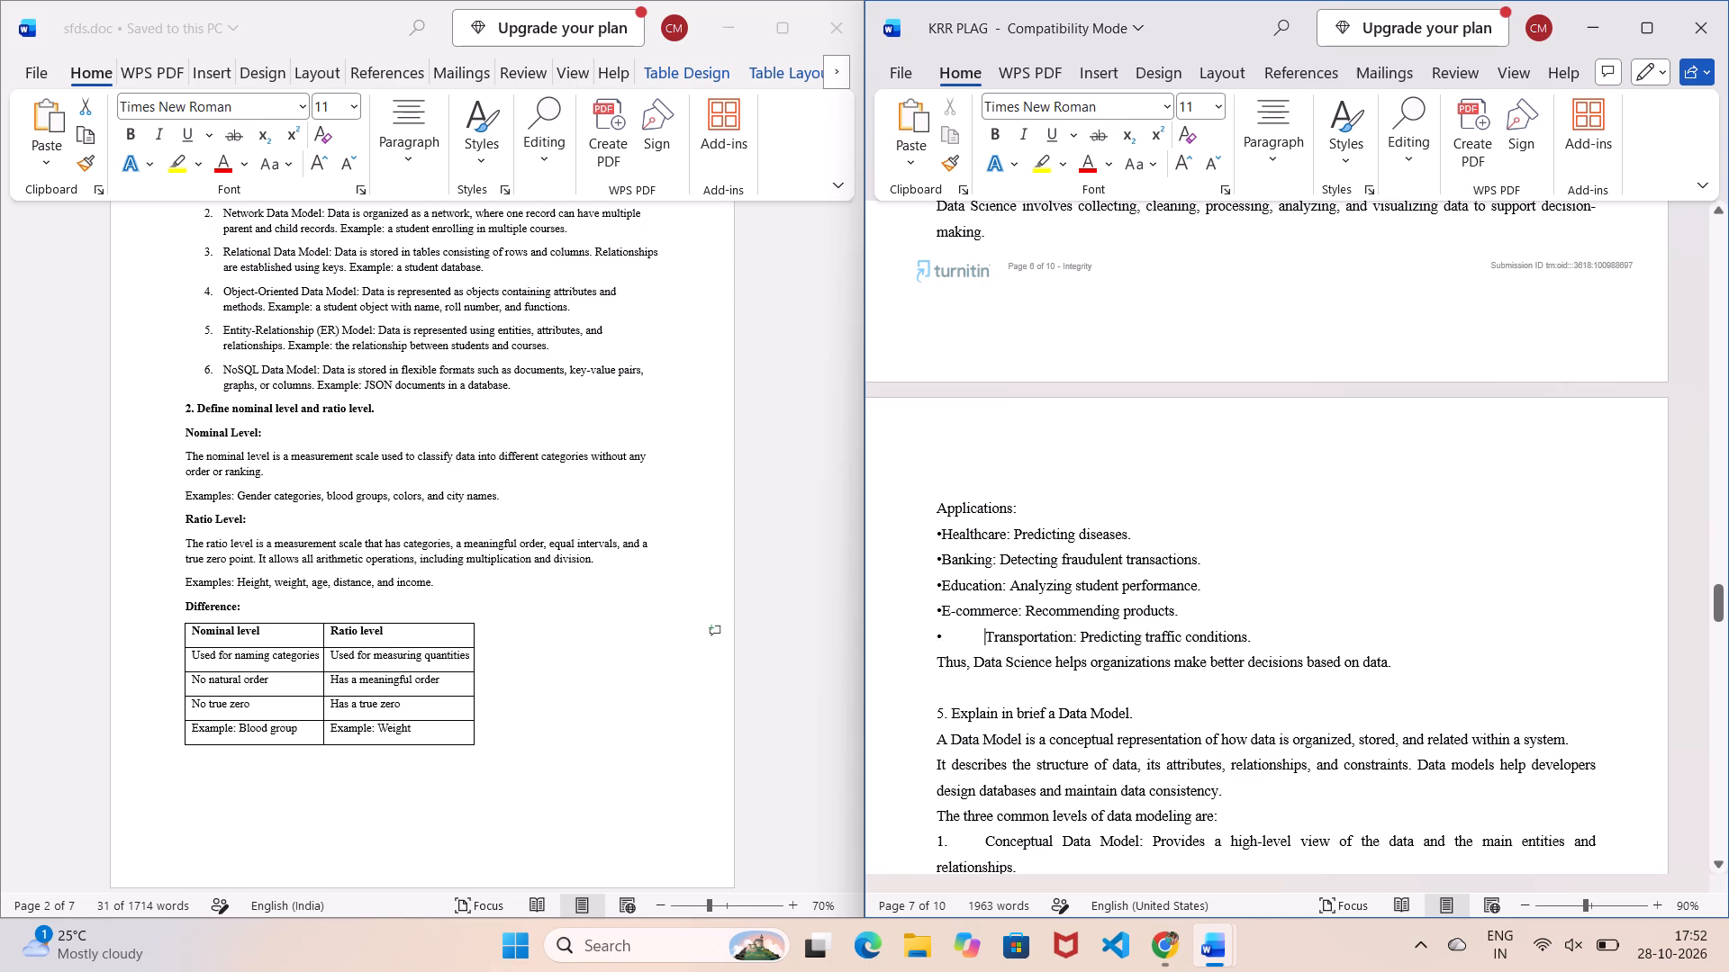
{"action": "key", "text": "BackSpace"}
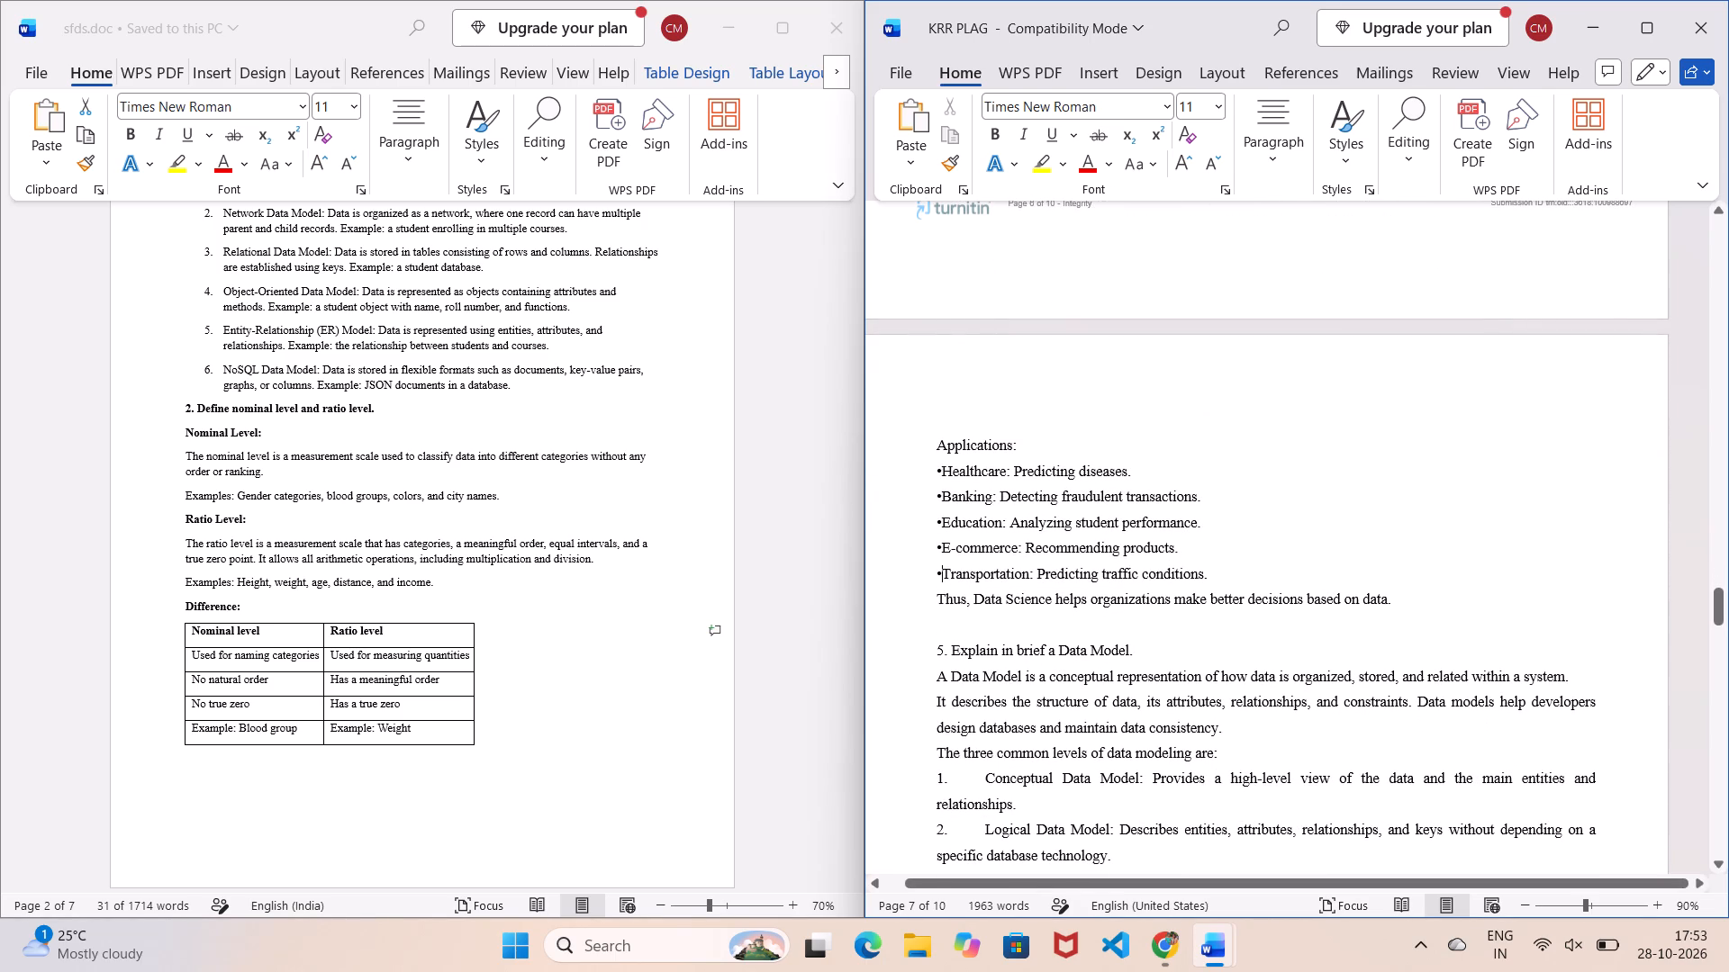
Make the question 5 heading, "5. Explain in brief a Data Model.", bold.
{"action": "left_click_drag", "start_coordinate": [1148, 653], "coordinate": [902, 659]}
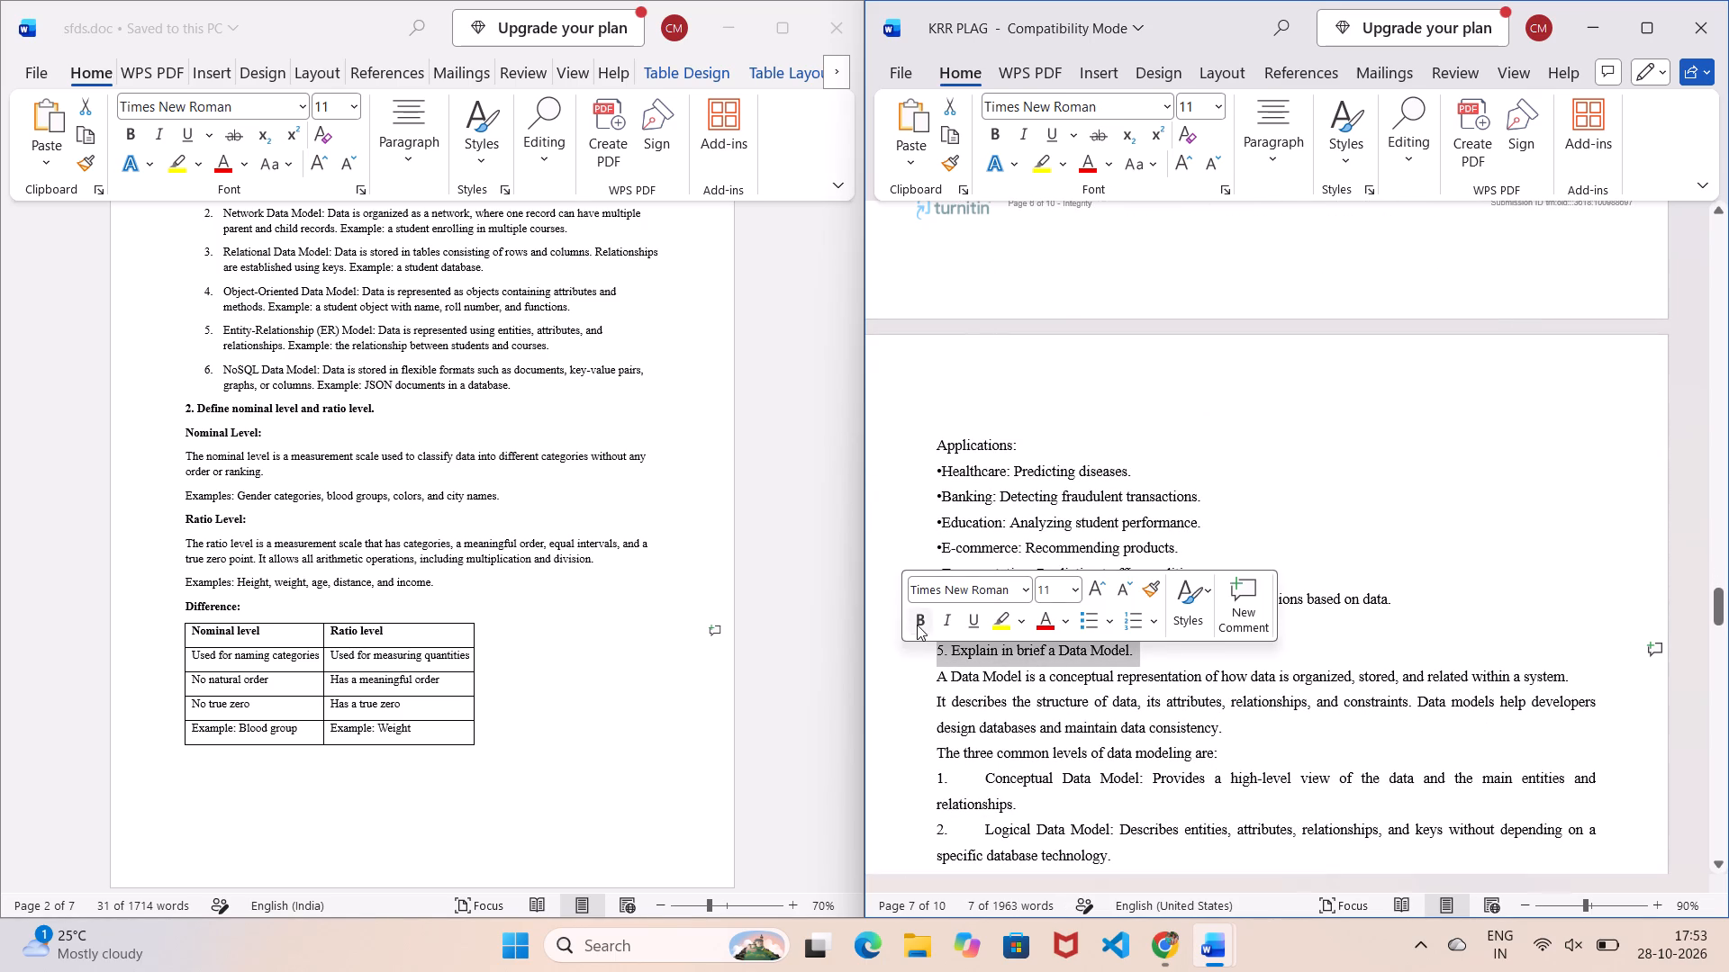
{"action": "left_click", "coordinate": [917, 625]}
{"action": "left_click", "coordinate": [1100, 652]}
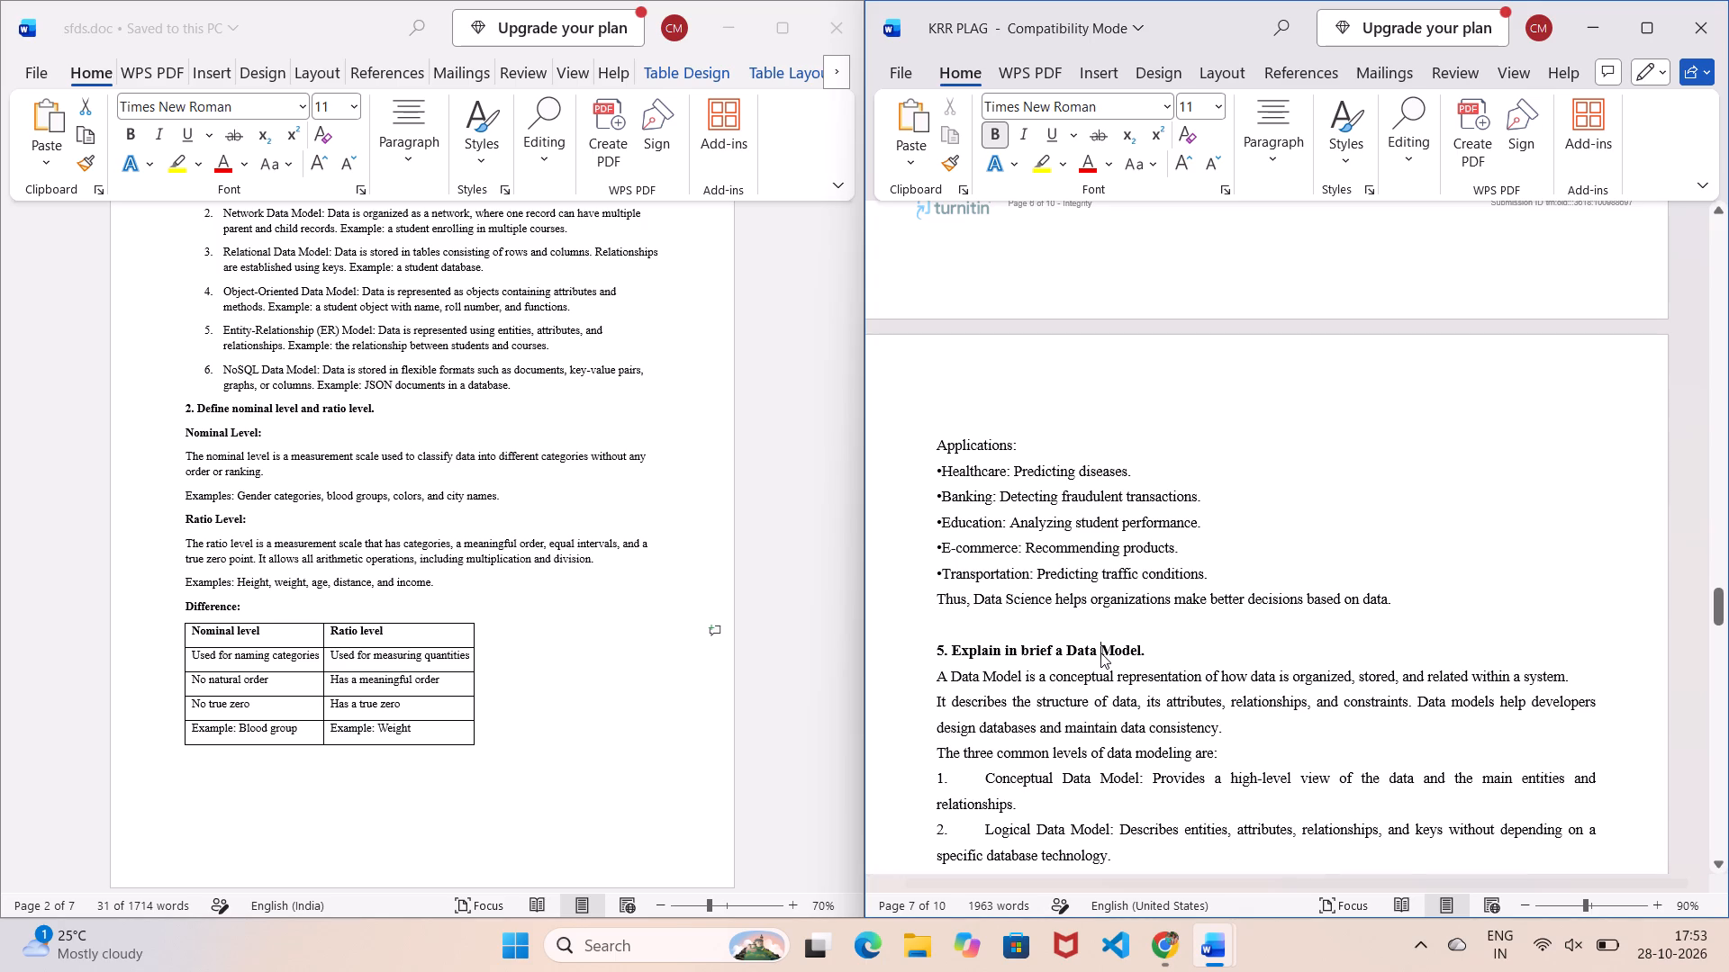
Close the gap after number 1 in the data modeling levels and make "1.Conceptual Data Model:" bold.
{"action": "scroll", "coordinate": [1192, 626], "scroll_direction": "down", "scroll_amount": 1}
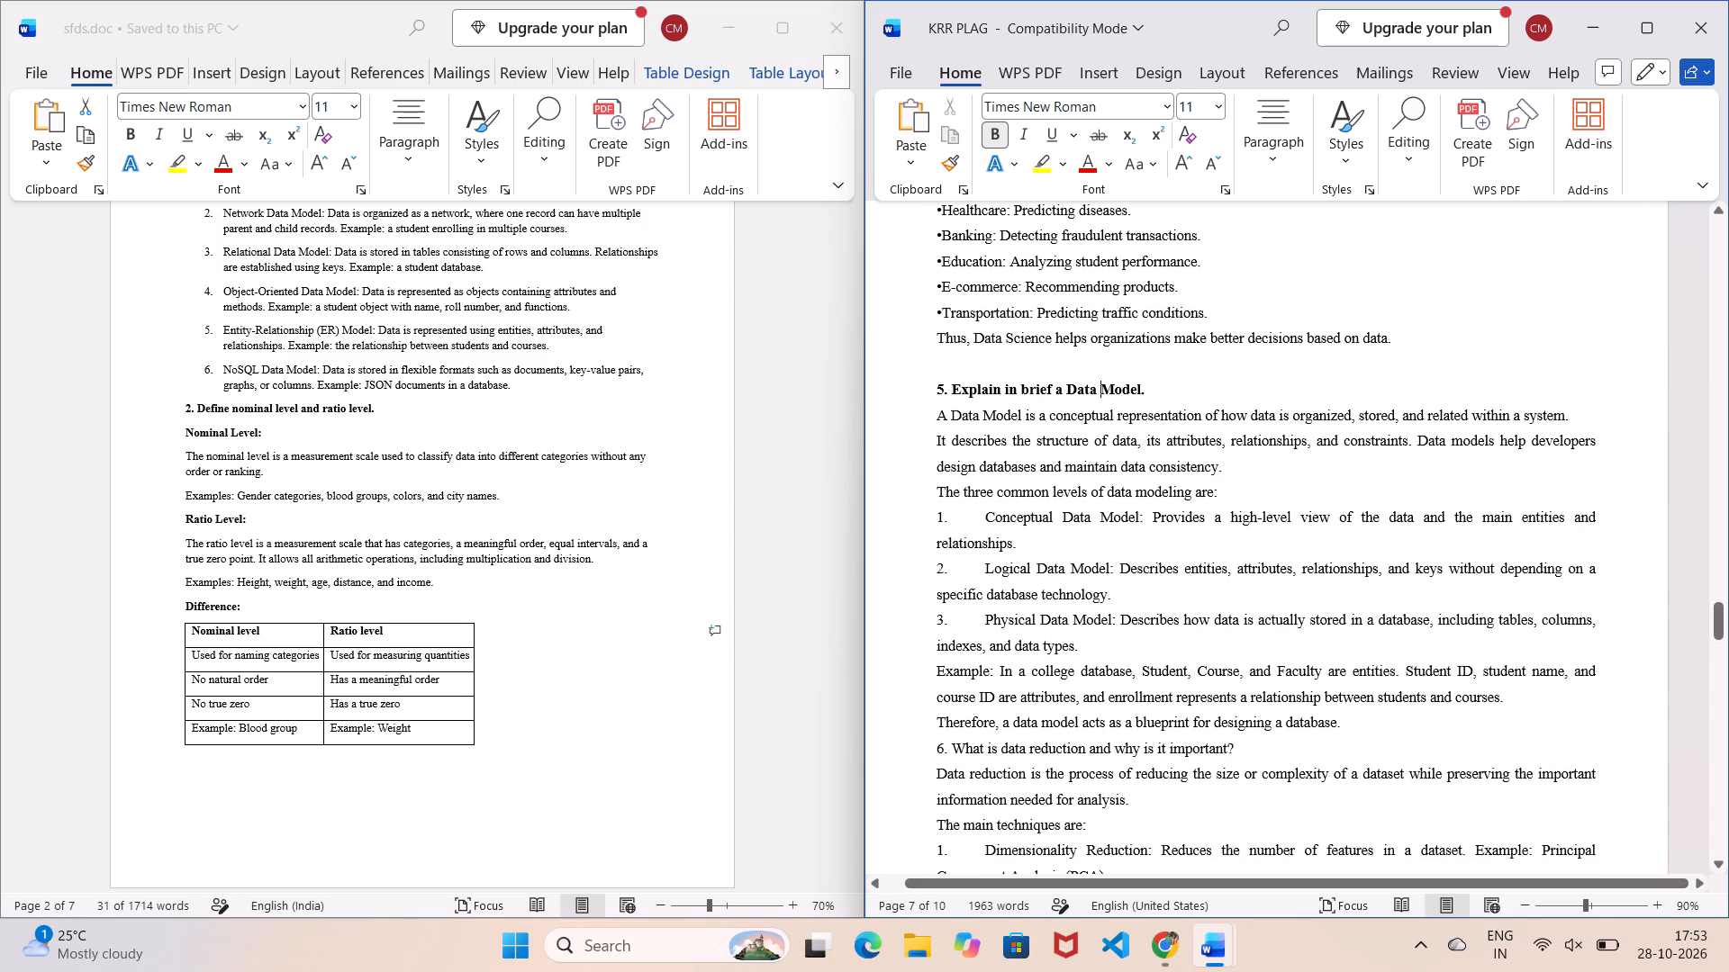
{"action": "left_click", "coordinate": [984, 516]}
{"action": "key", "text": "BackSpace"}
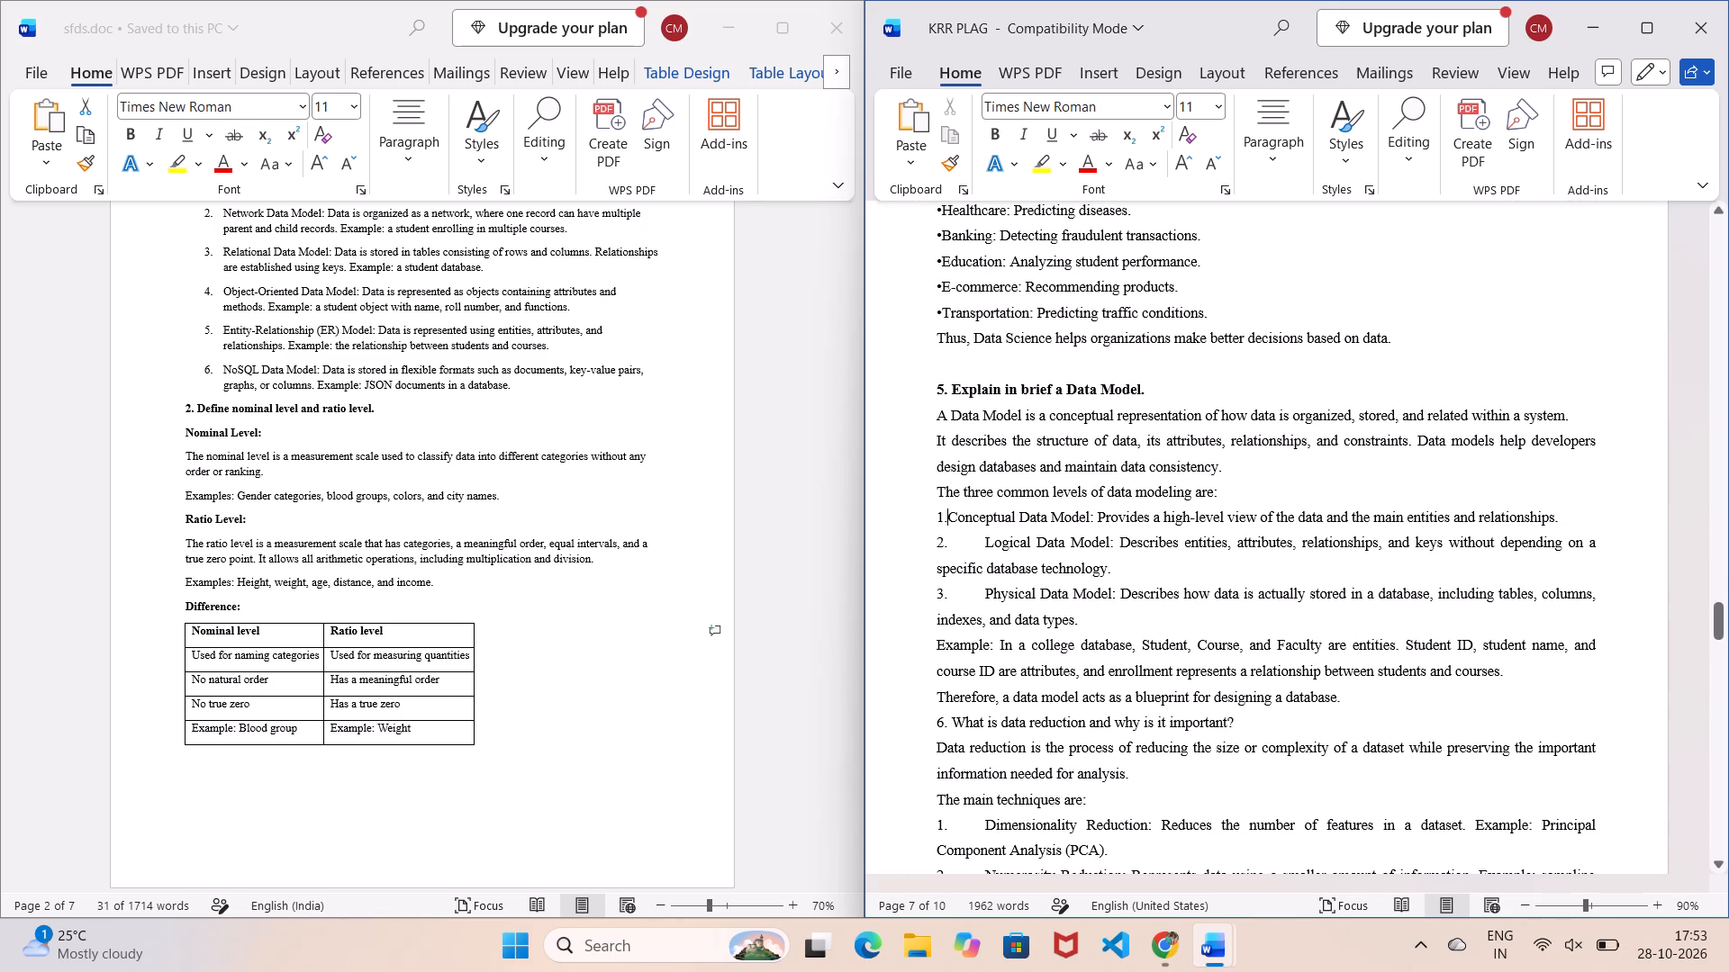
{"action": "left_click_drag", "start_coordinate": [1095, 517], "coordinate": [929, 532]}
{"action": "left_click", "coordinate": [950, 501]}
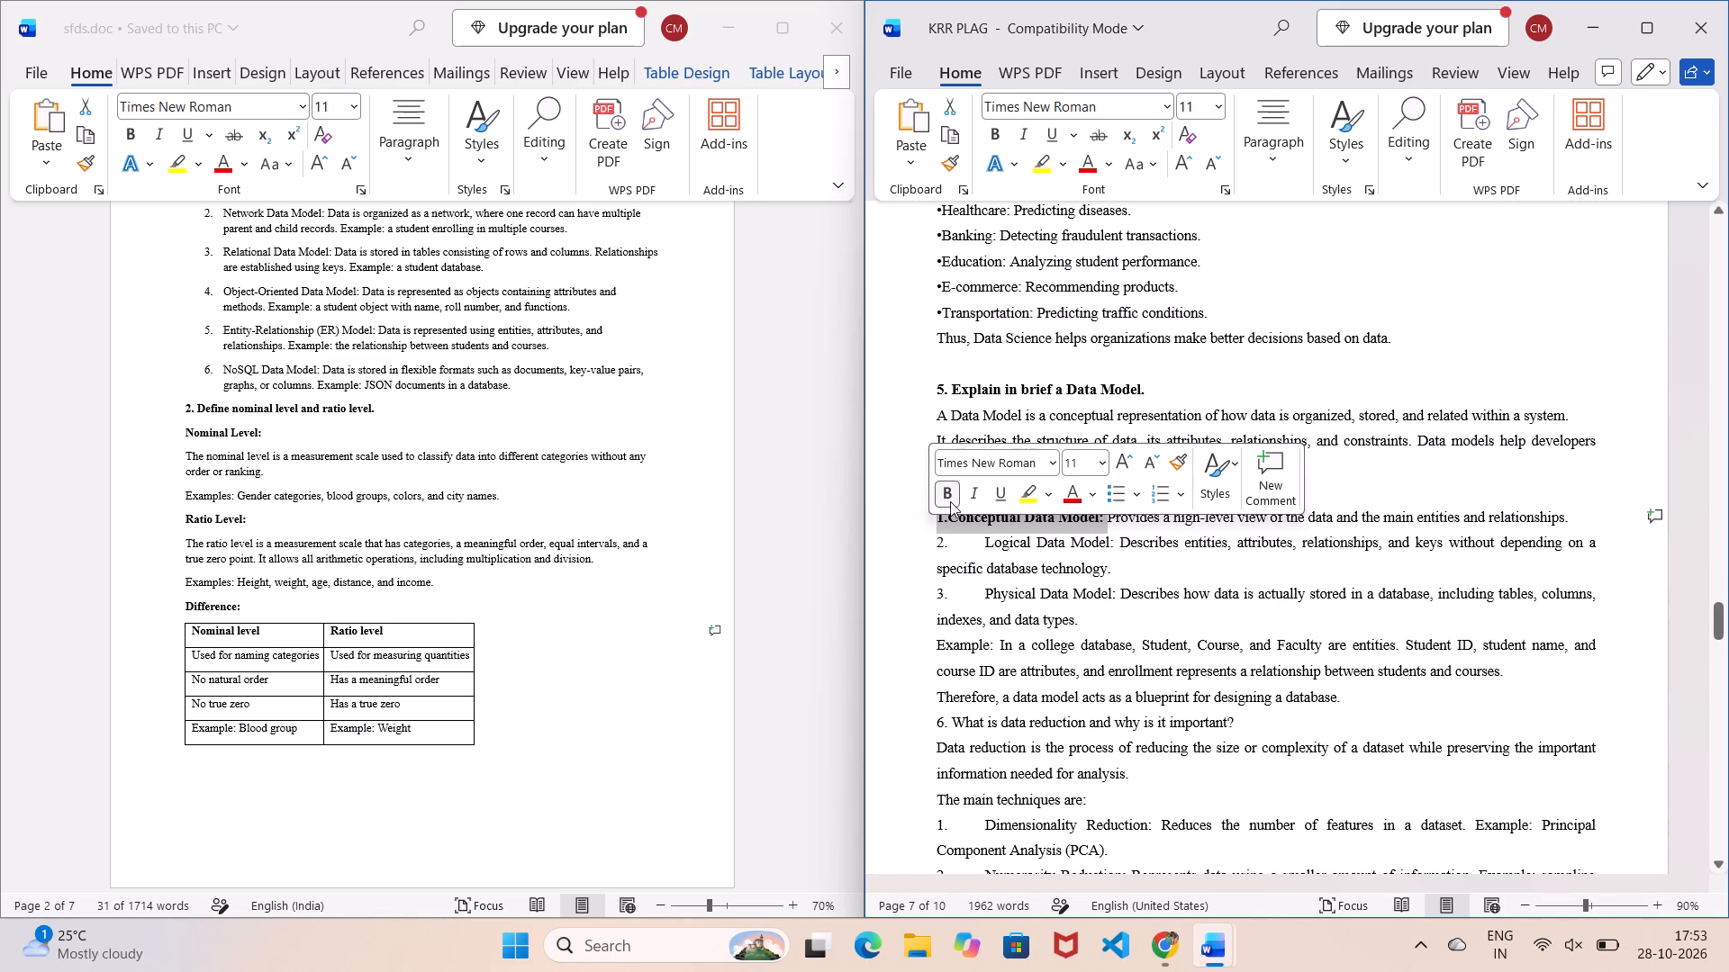
Close the gap after number 2 in the data modeling levels and make "2.Logical Data Model:" bold.
{"action": "left_click", "coordinate": [975, 546]}
{"action": "key", "text": "BackSpace"}
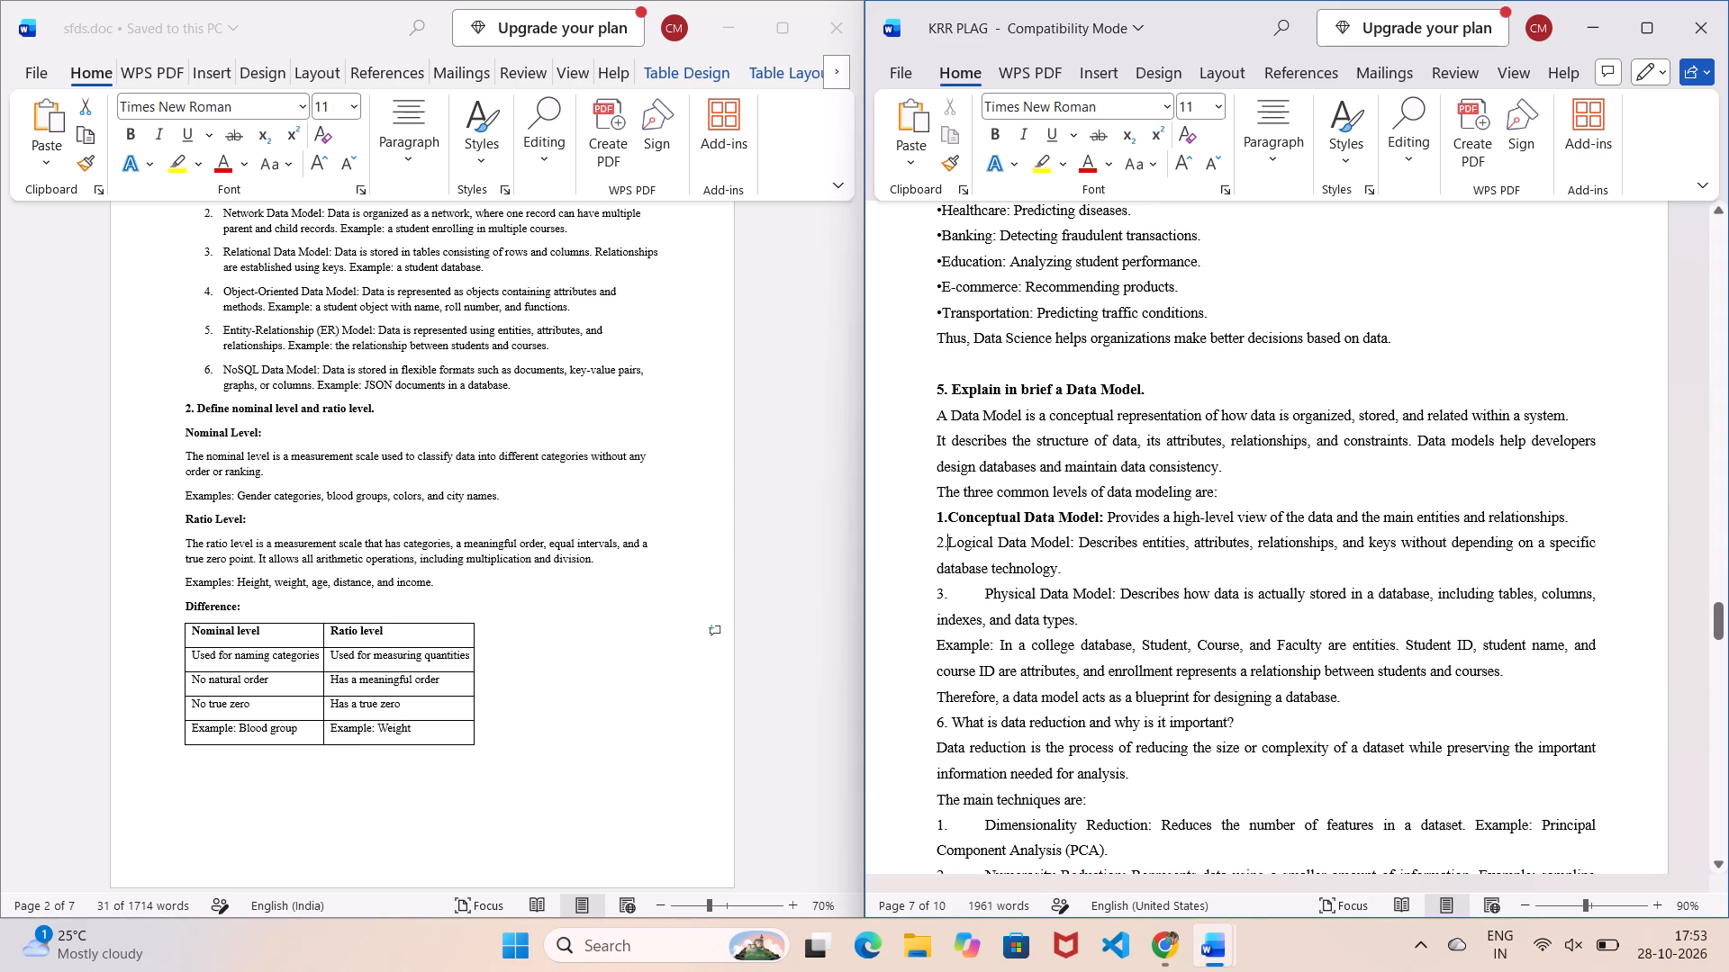
{"action": "left_click_drag", "start_coordinate": [1076, 541], "coordinate": [939, 548]}
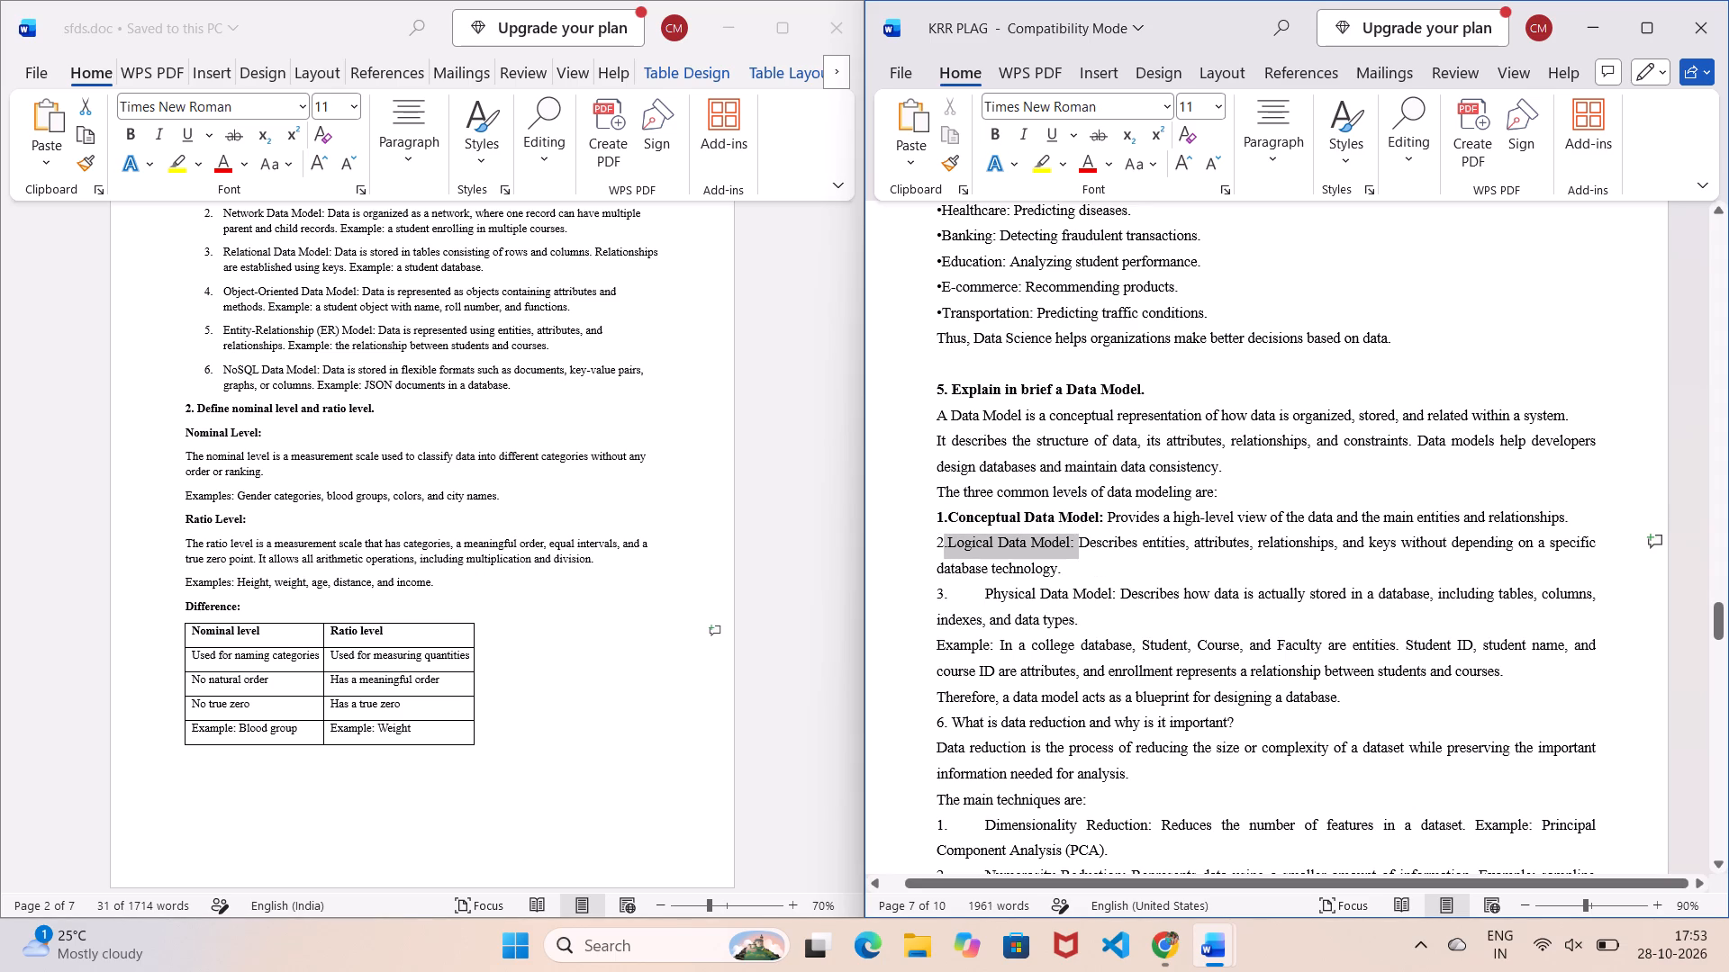
{"action": "left_click_drag", "start_coordinate": [939, 548], "coordinate": [936, 548]}
{"action": "left_click", "coordinate": [954, 510]}
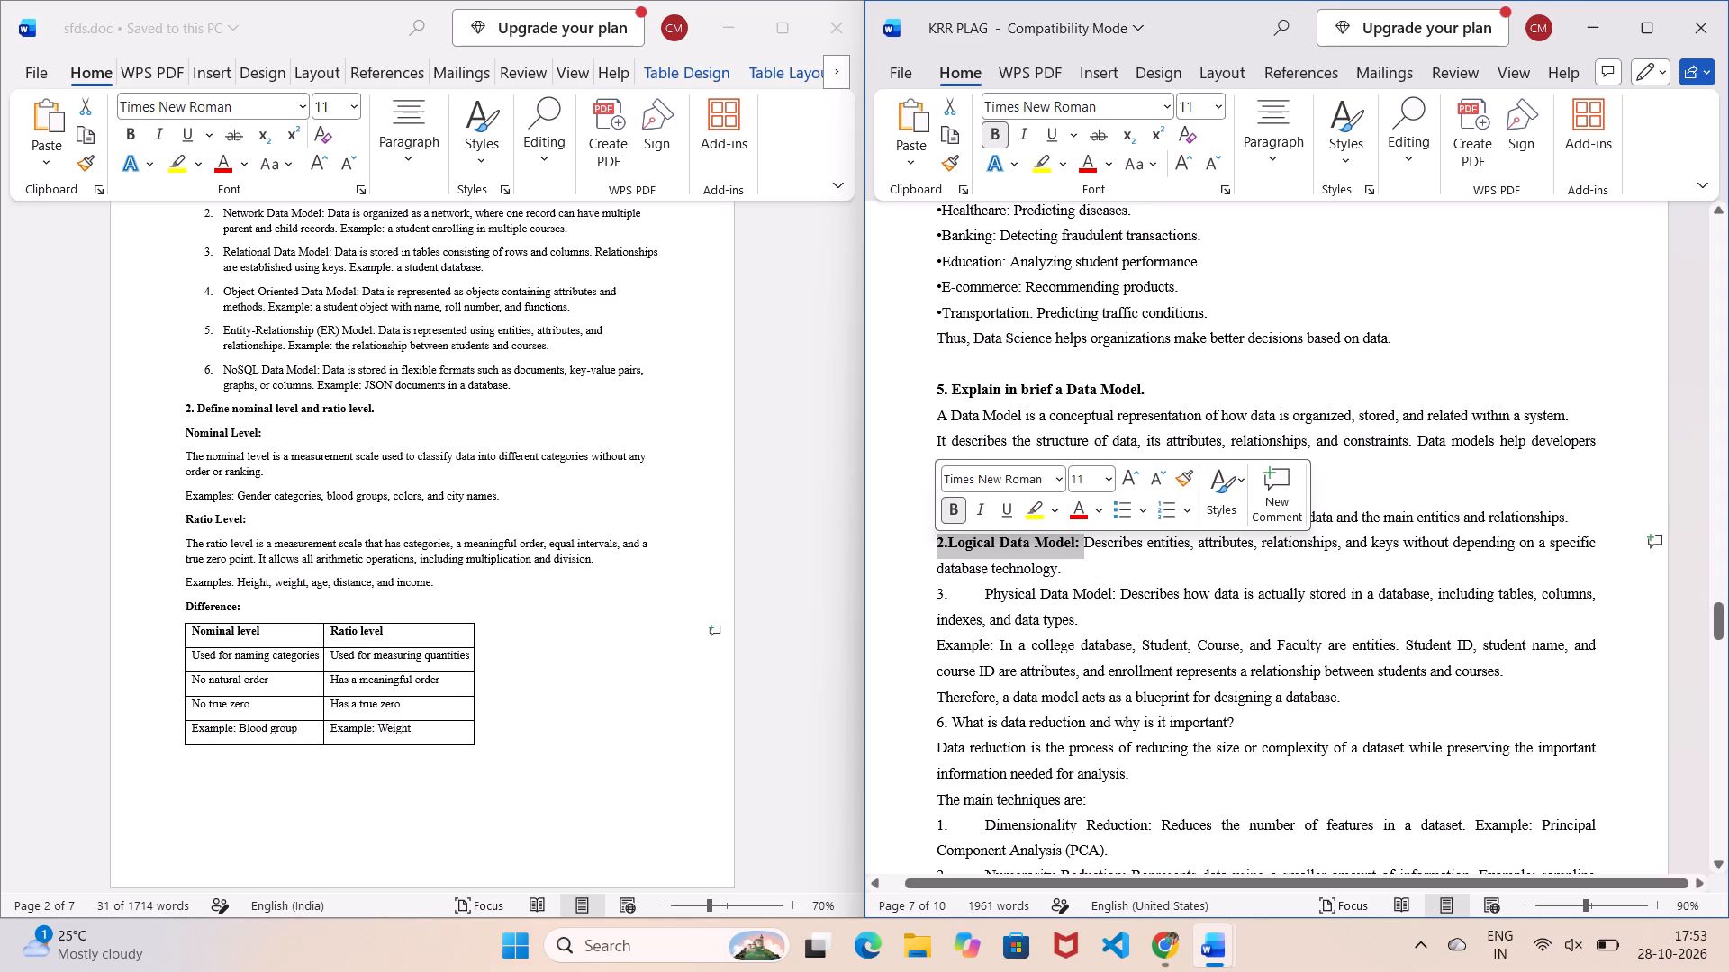
Close the gap after number 3 in the data modeling levels and make "3.Physical Data Model:" bold.
{"action": "left_click", "coordinate": [989, 600]}
{"action": "key", "text": "BackSpace"}
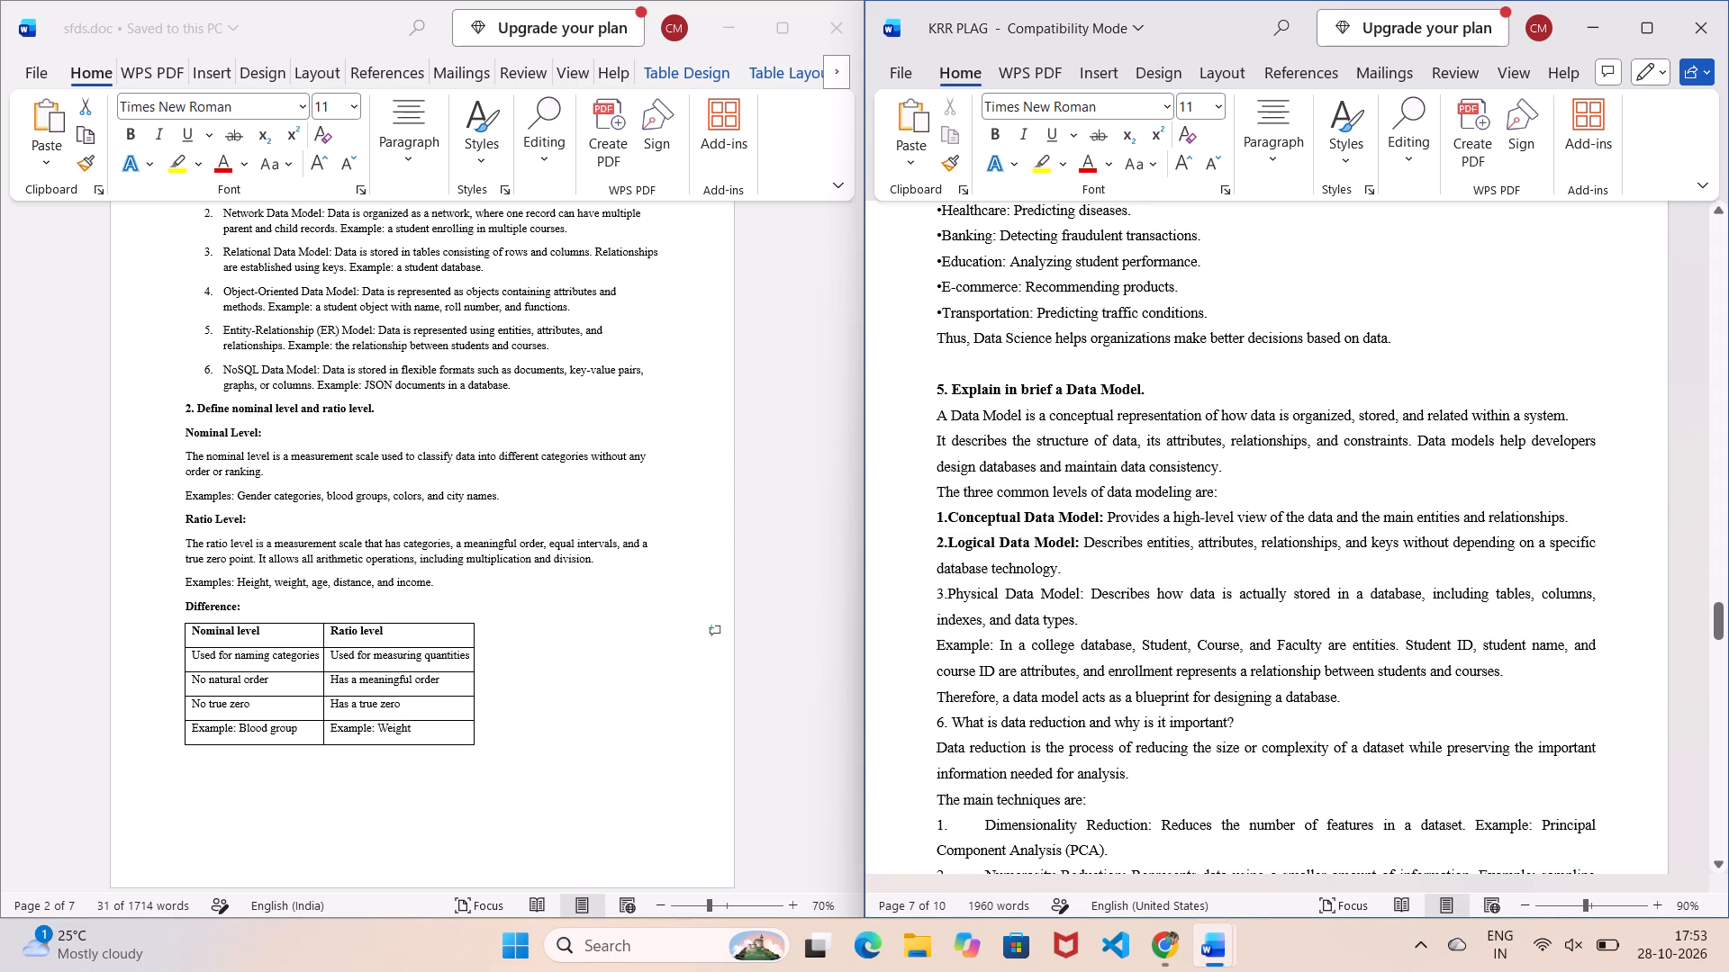
{"action": "left_click_drag", "start_coordinate": [1085, 586], "coordinate": [940, 594]}
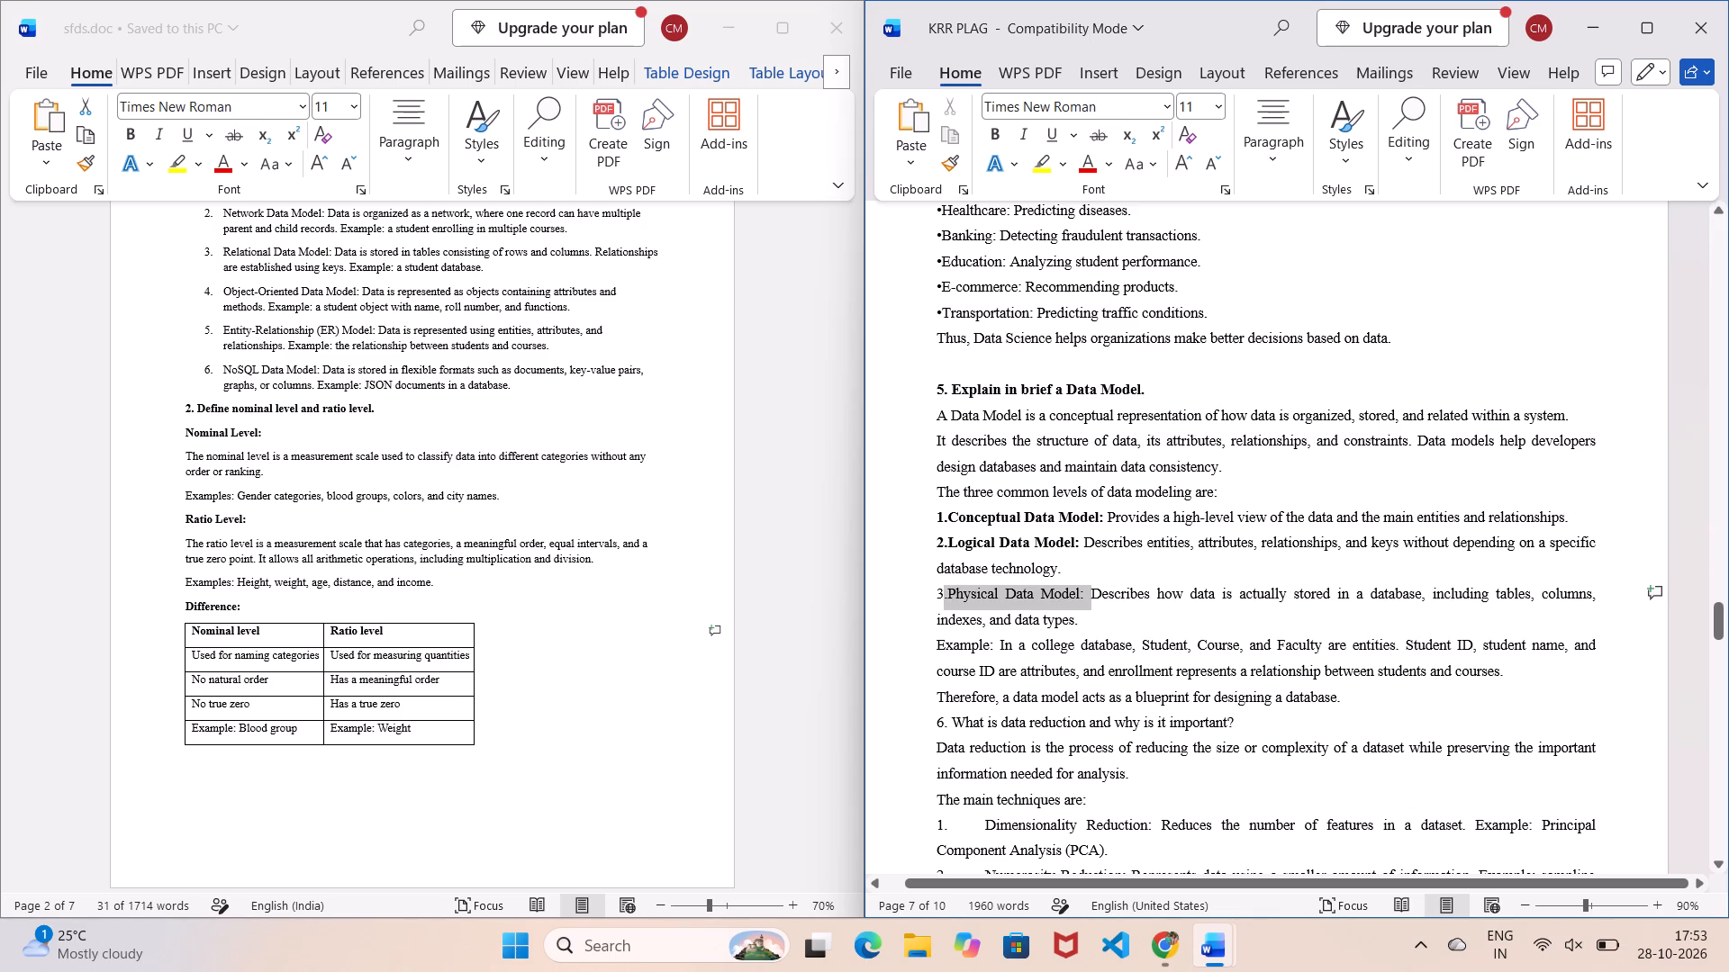
{"action": "left_click_drag", "start_coordinate": [940, 594], "coordinate": [934, 594]}
{"action": "left_click", "coordinate": [952, 553]}
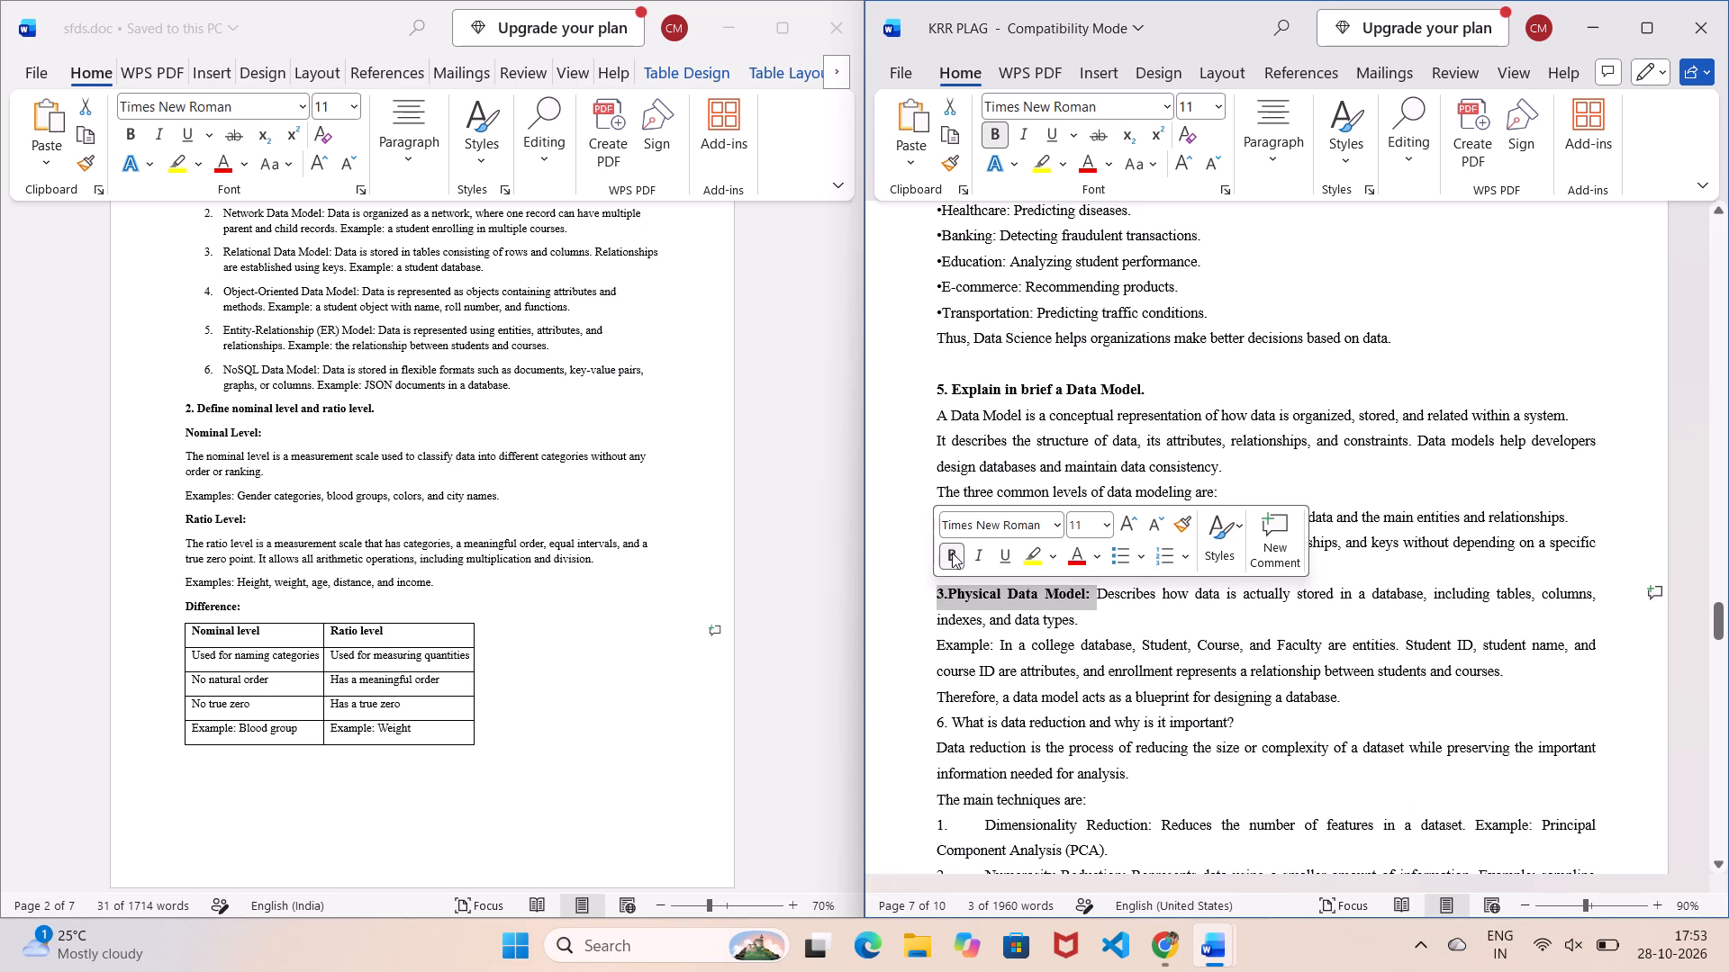
Insert a blank line between question 5's closing sentence about the database blueprint and the question 6 heading.
{"action": "scroll", "coordinate": [1009, 662], "scroll_direction": "down", "scroll_amount": 1}
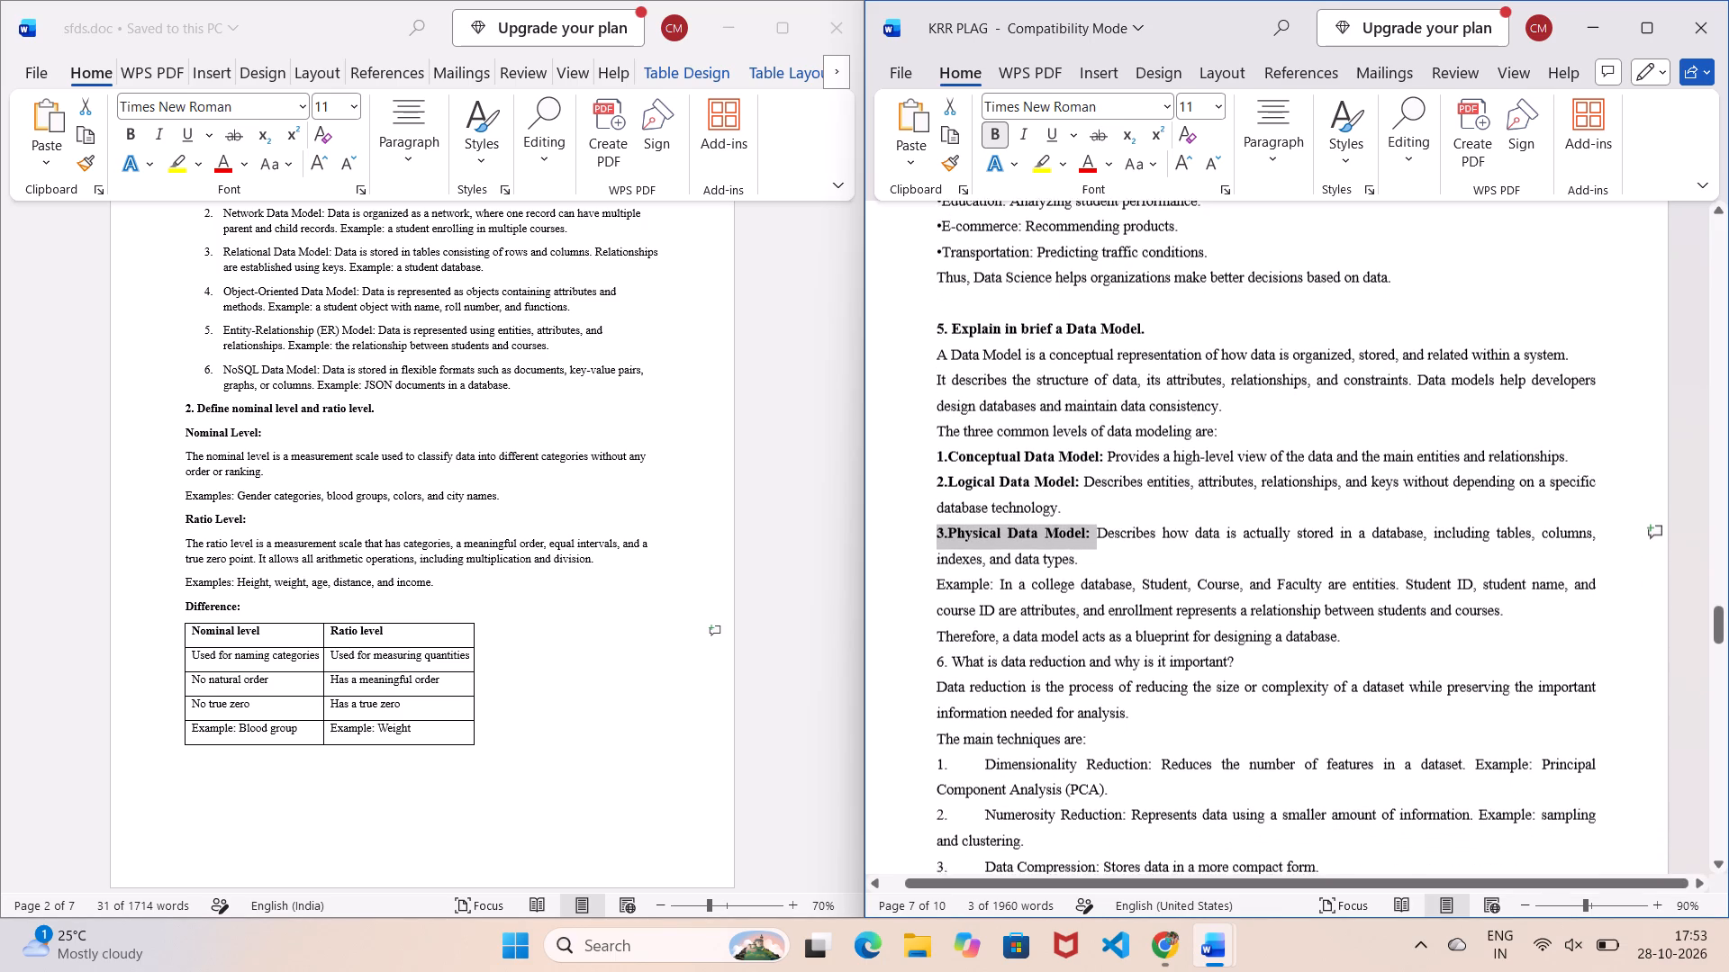
{"action": "scroll", "coordinate": [1009, 662], "scroll_direction": "down", "scroll_amount": 1}
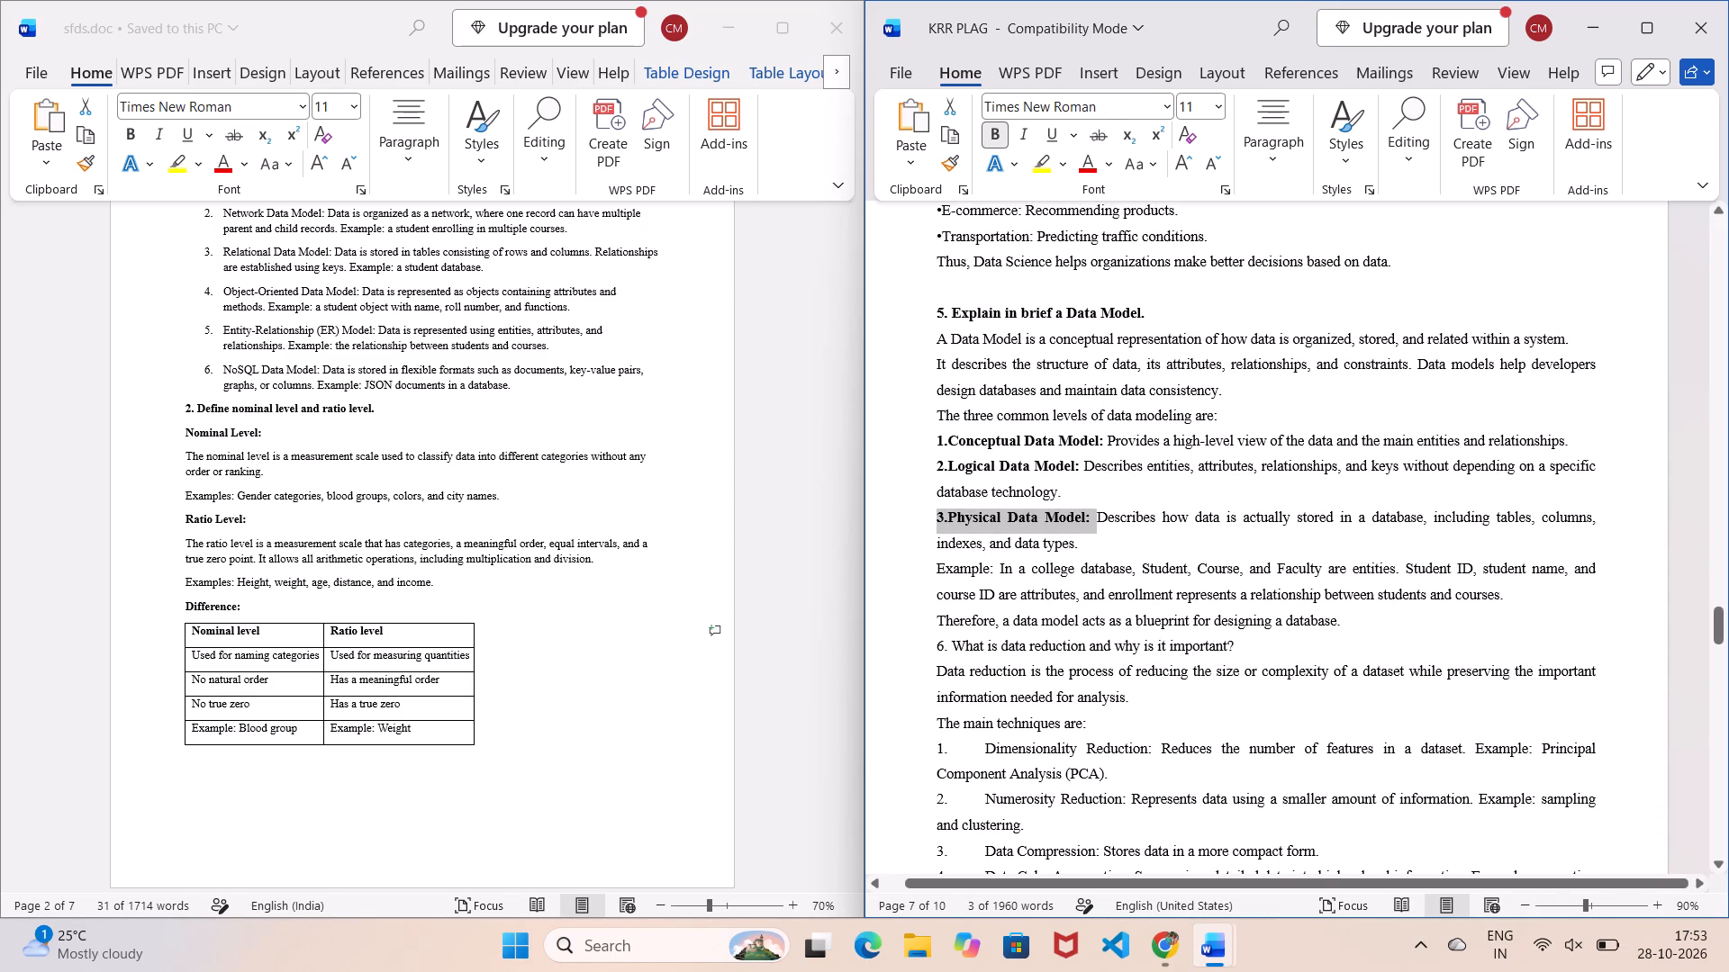
{"action": "left_click", "coordinate": [1342, 619]}
{"action": "key", "text": "Return"}
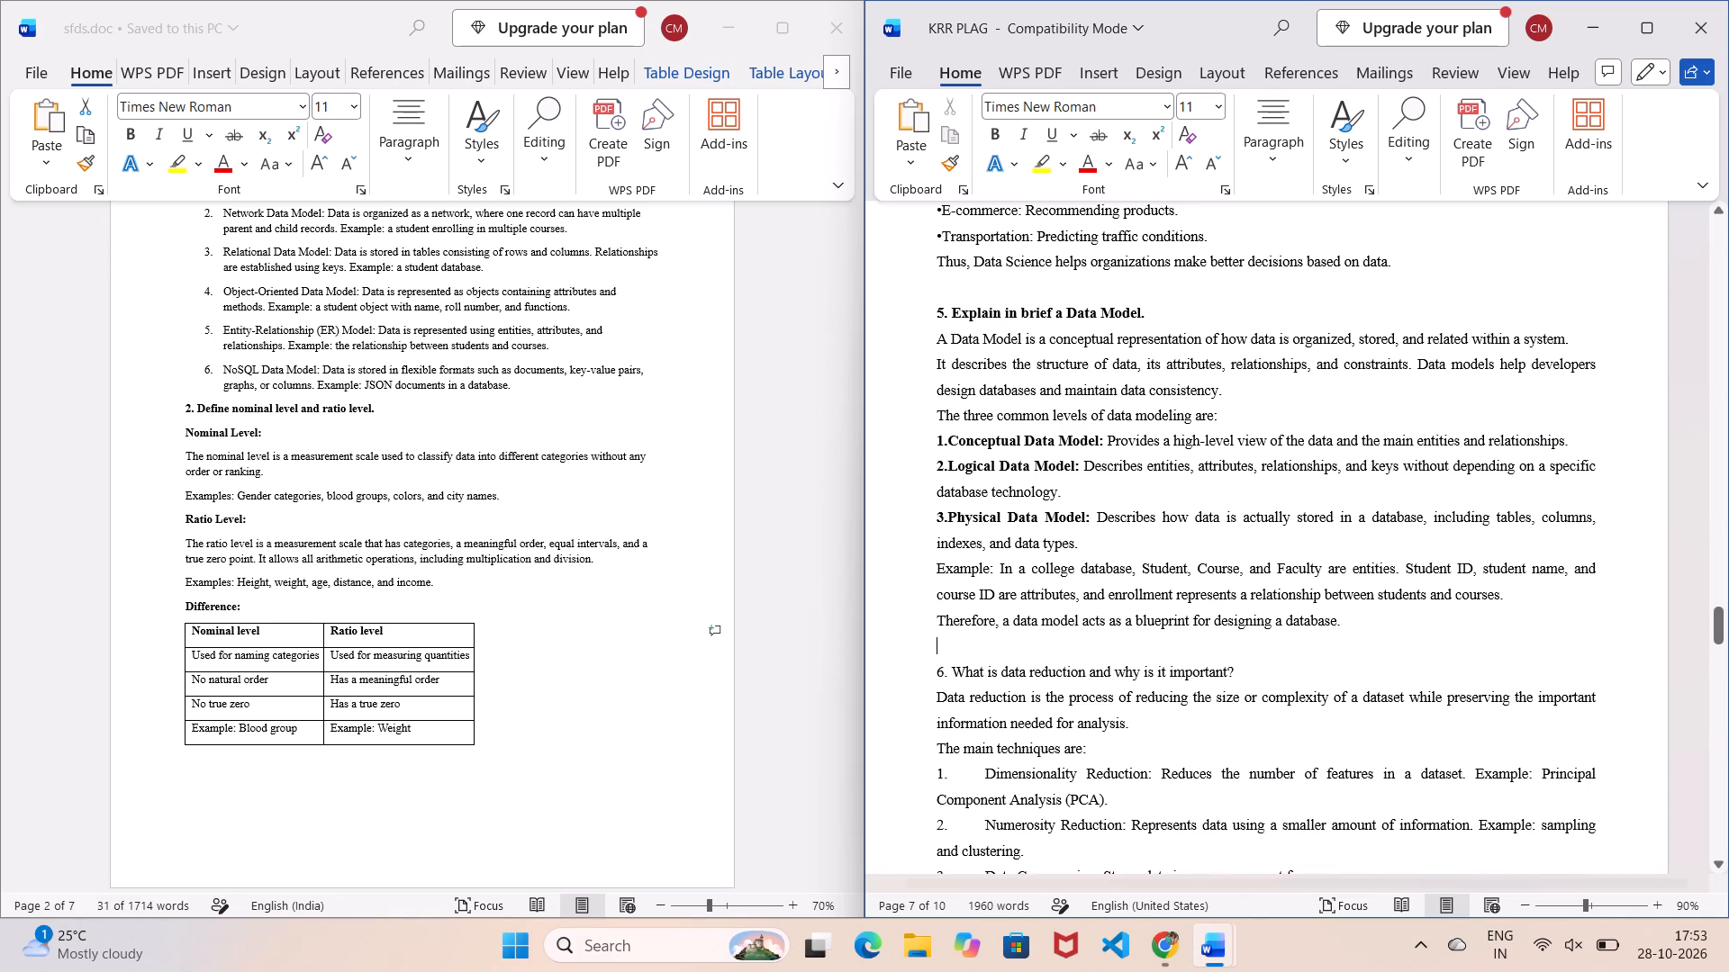
Make the question 6 heading, "6. What is data reduction and why is it important?", bold.
{"action": "scroll", "coordinate": [1277, 516], "scroll_direction": "down", "scroll_amount": 1}
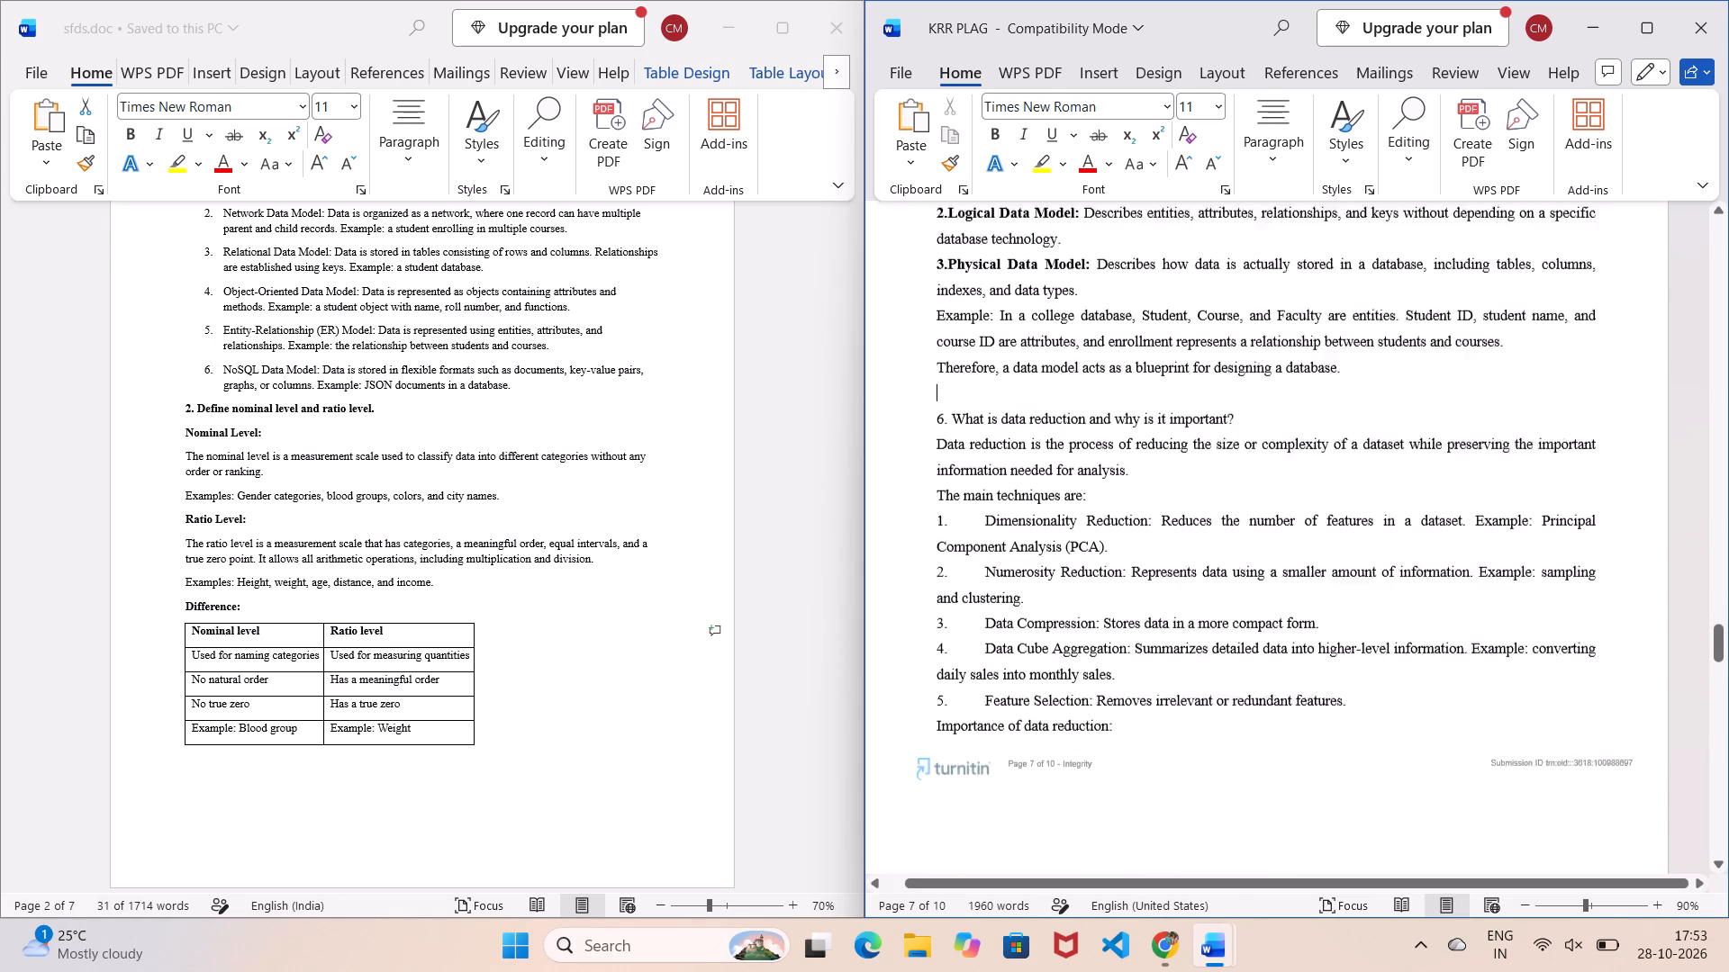
{"action": "scroll", "coordinate": [1277, 516], "scroll_direction": "down", "scroll_amount": 1}
{"action": "left_click", "coordinate": [1248, 343]}
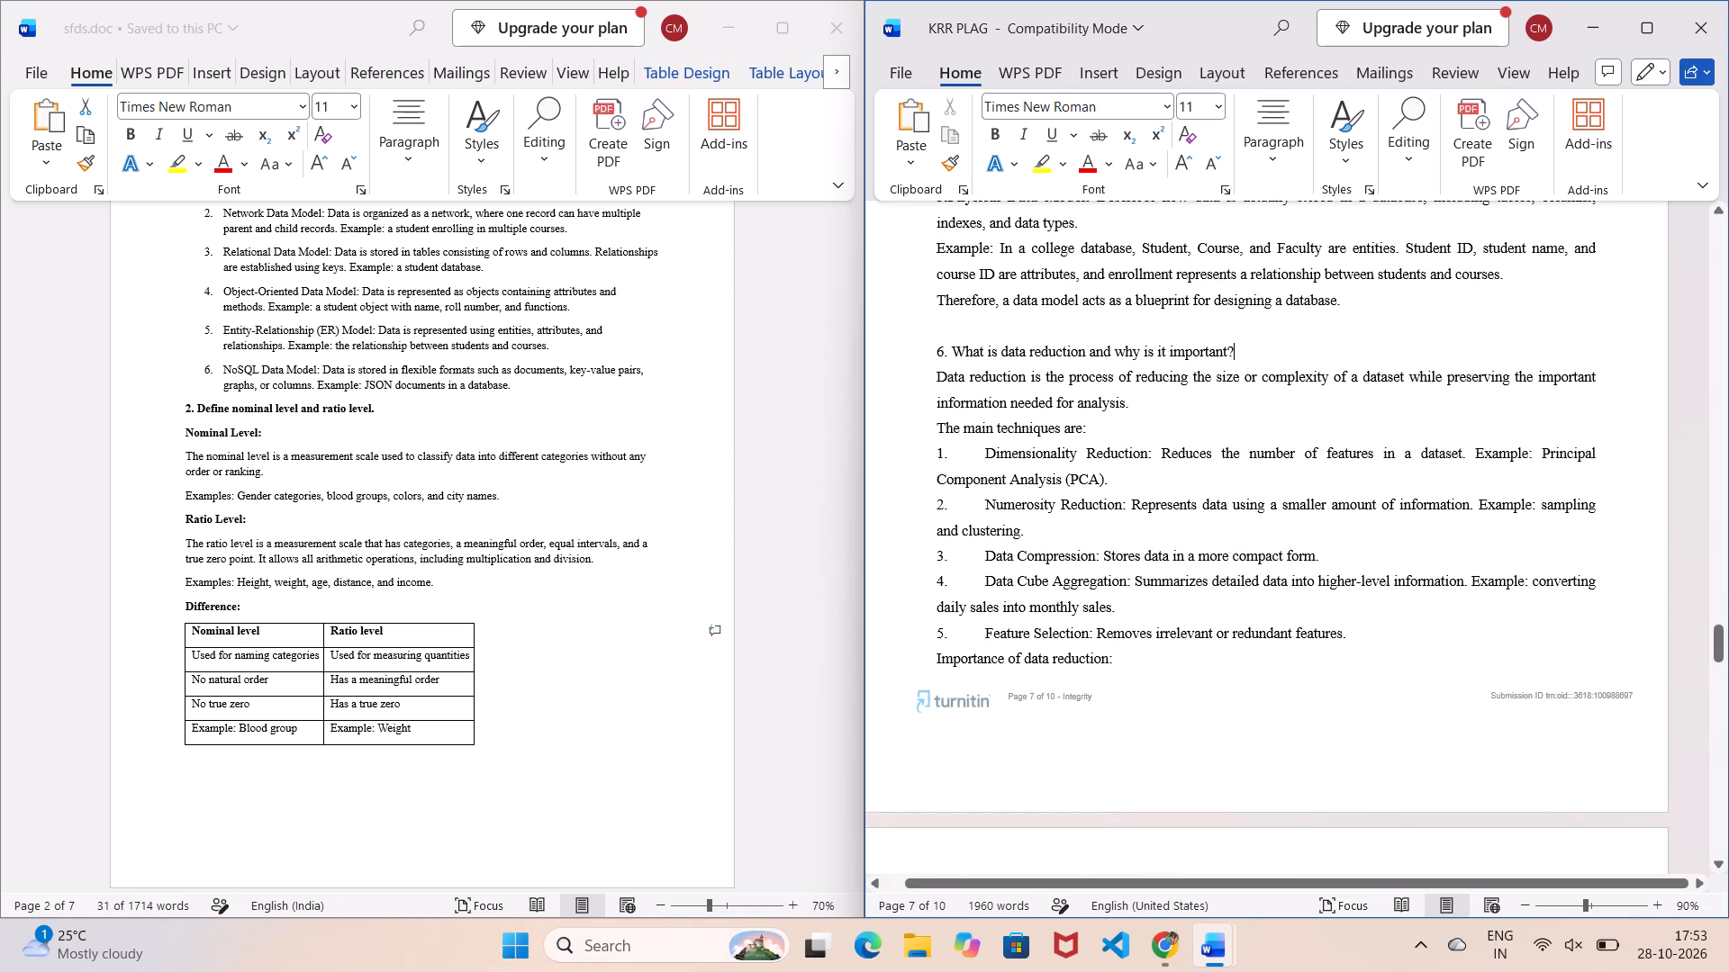
{"action": "left_click_drag", "start_coordinate": [1245, 347], "coordinate": [936, 353]}
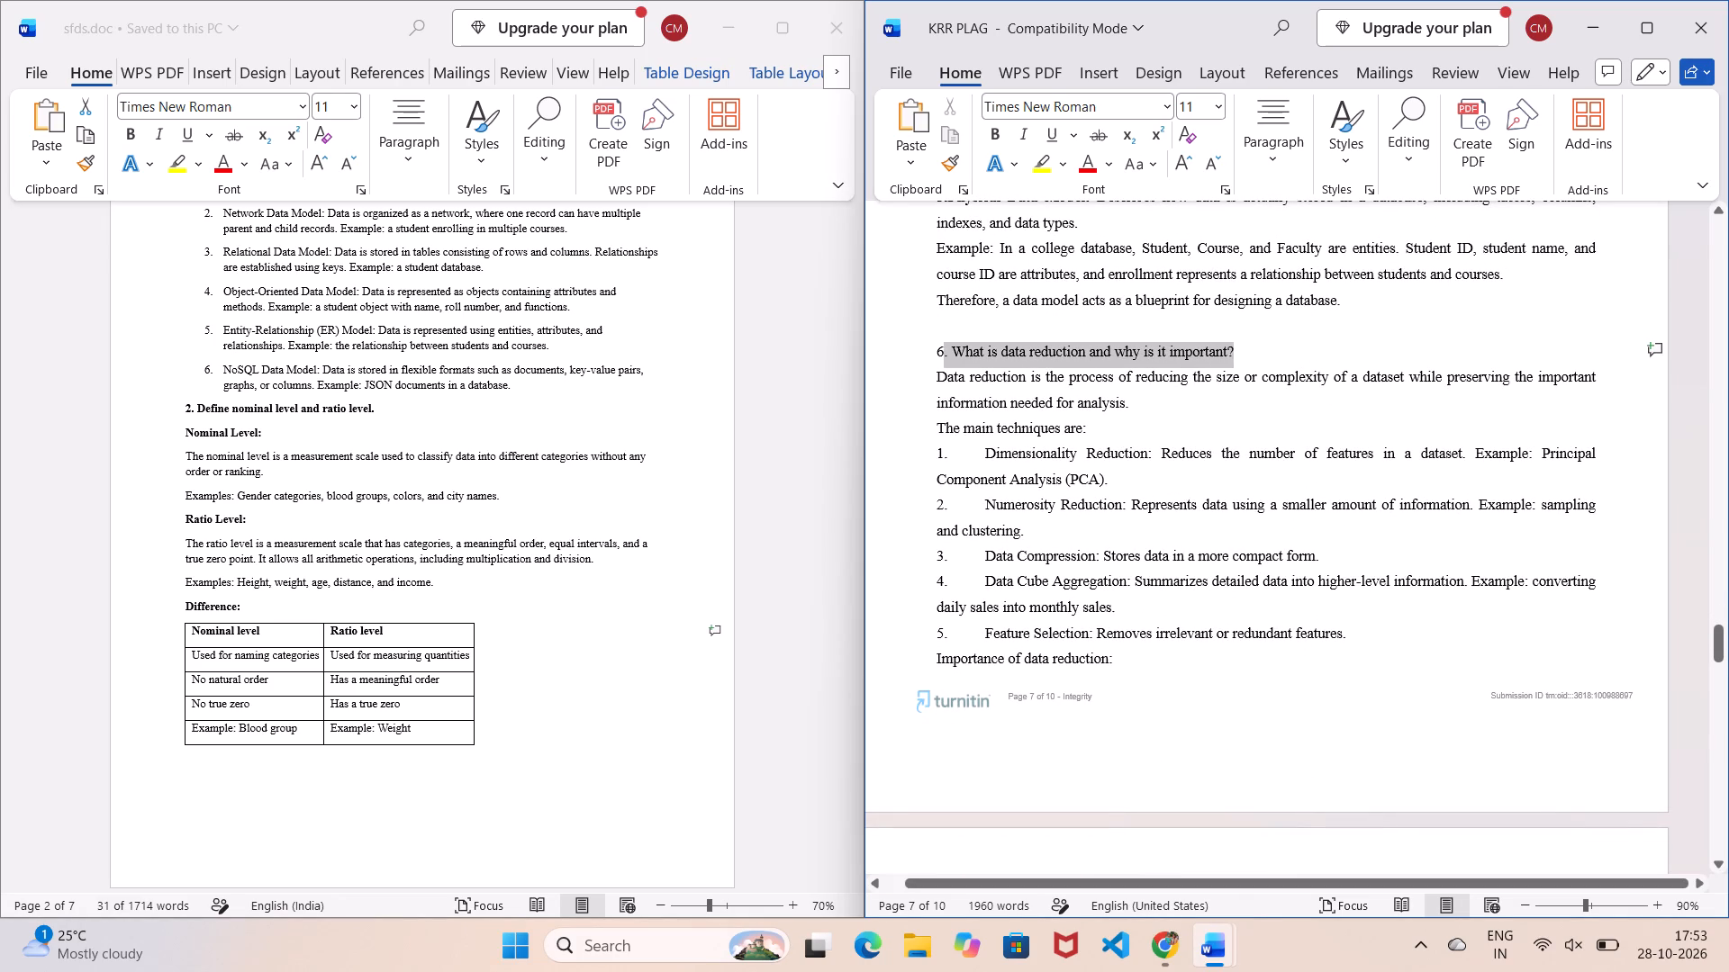
{"action": "left_click_drag", "start_coordinate": [936, 353], "coordinate": [928, 353]}
{"action": "left_click", "coordinate": [952, 314]}
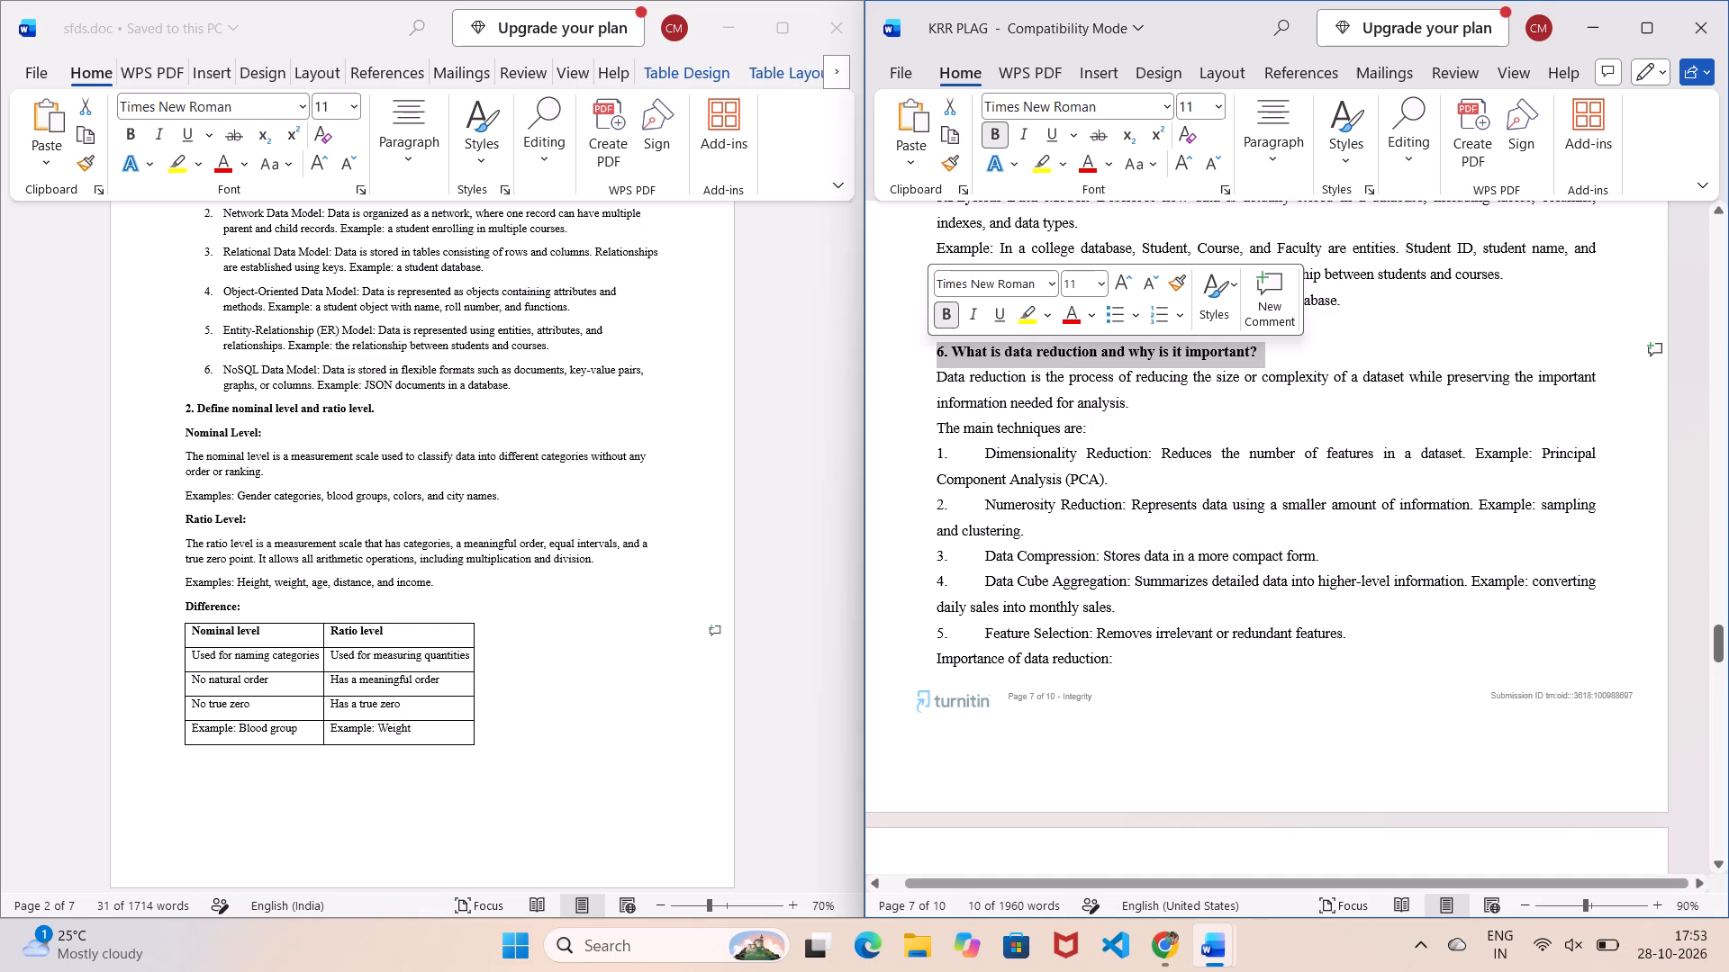
Close the gap after number 1 in the data reduction techniques and make "1.Dimensionality Reduction:" bold.
{"action": "left_click", "coordinate": [983, 453]}
{"action": "key", "text": "BackSpace"}
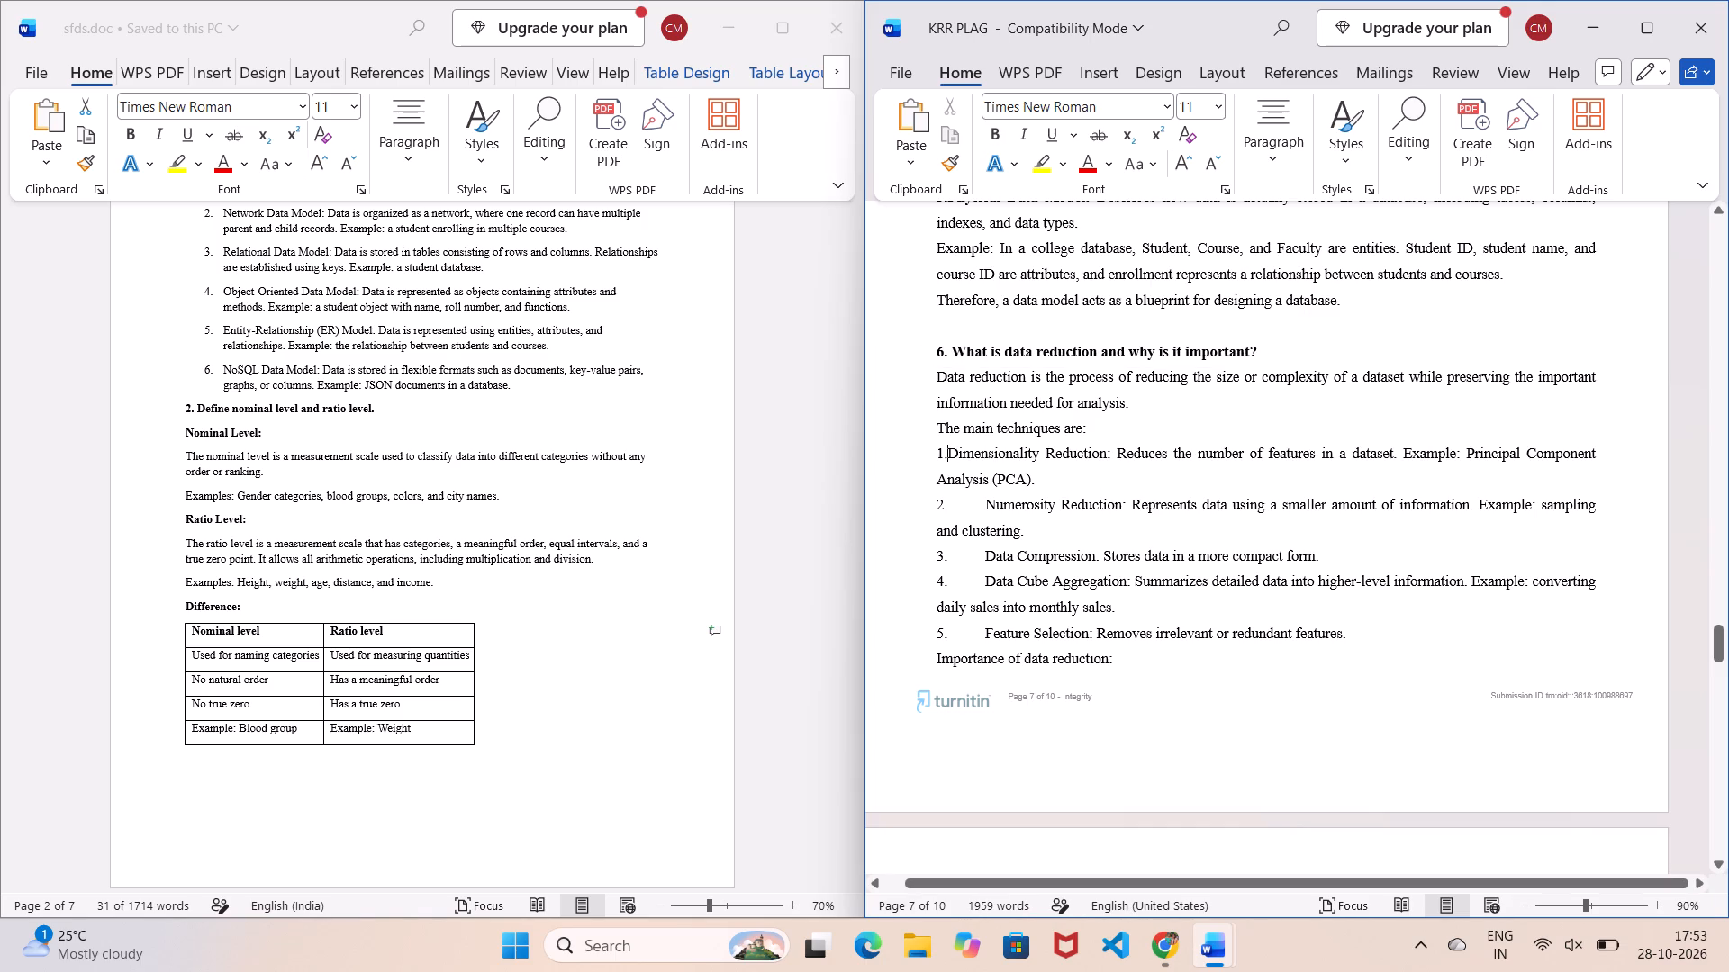
{"action": "left_click_drag", "start_coordinate": [1111, 454], "coordinate": [934, 453]}
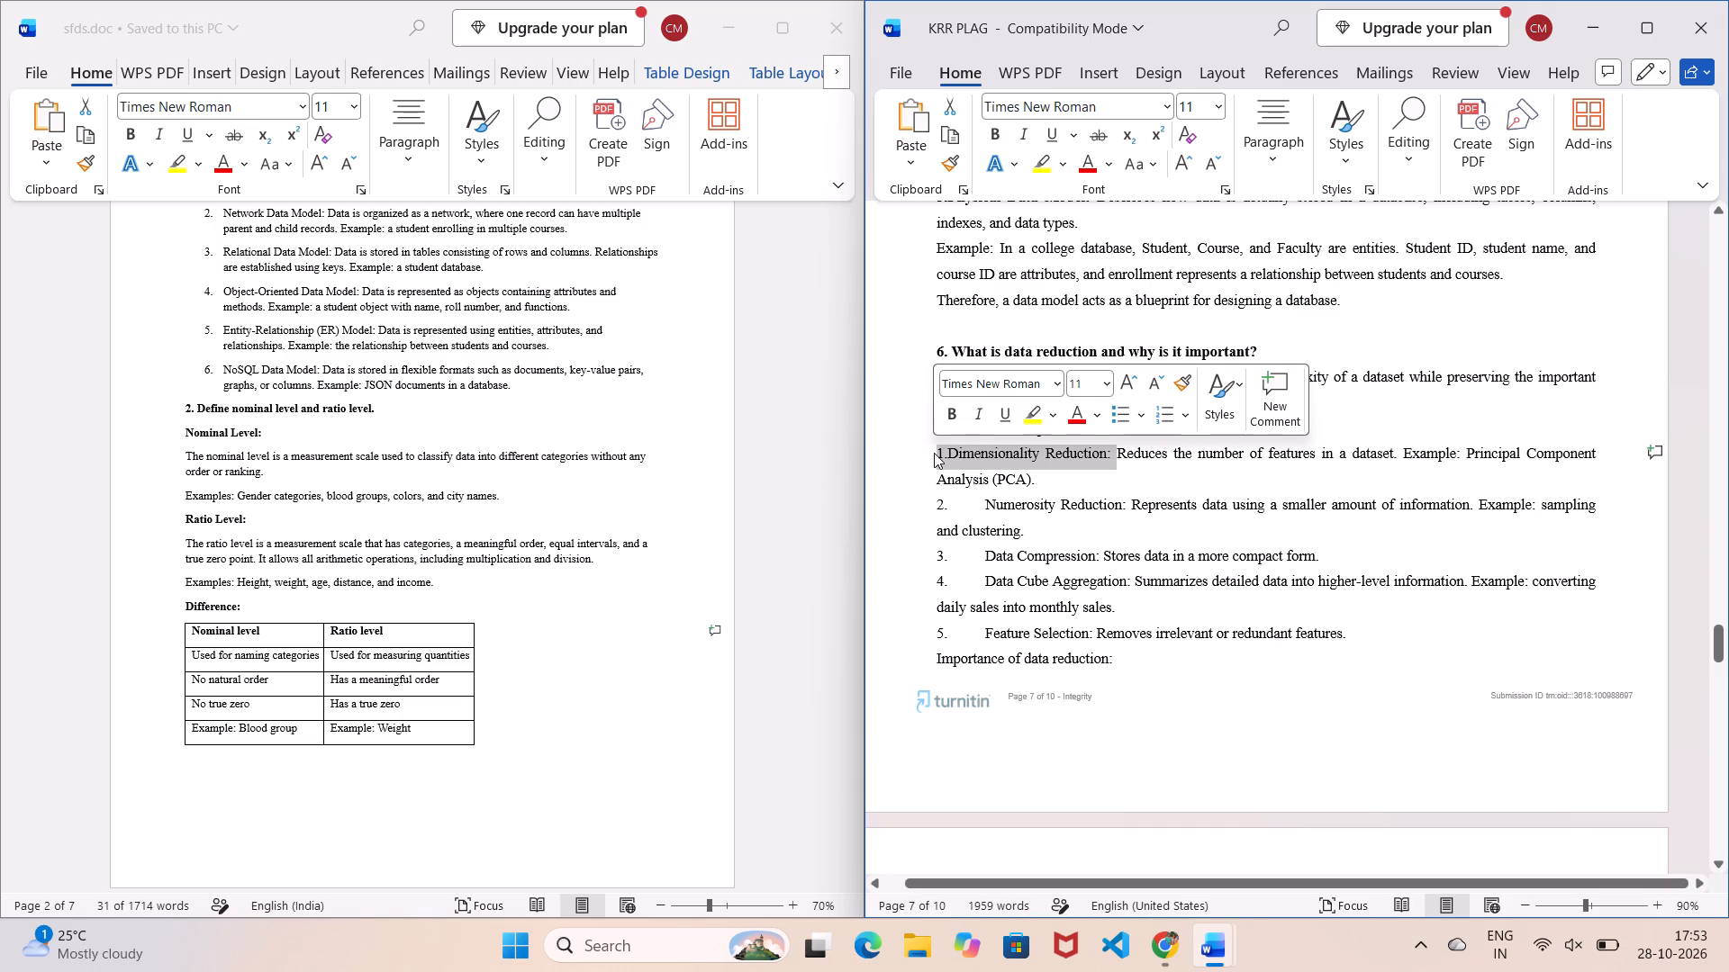
{"action": "left_click", "coordinate": [948, 425]}
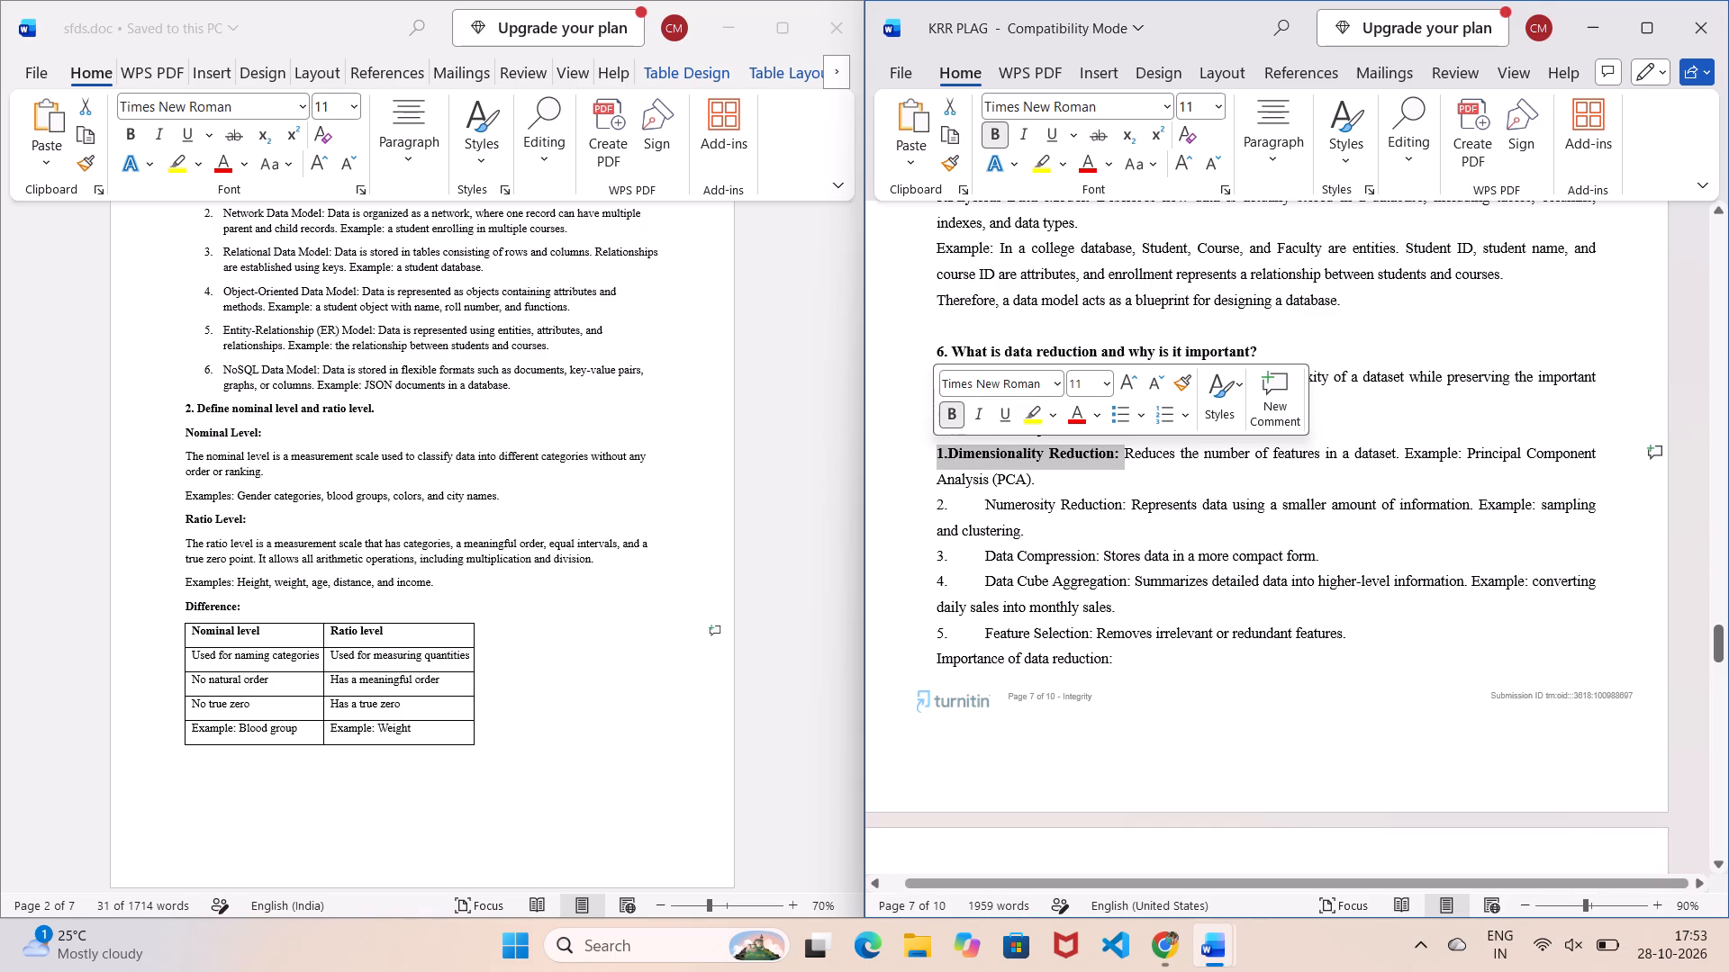
Close the gap after number 2 in the data reduction techniques and make "2.Numerosity Reduction:" bold.
{"action": "left_click", "coordinate": [985, 504]}
{"action": "key", "text": "BackSpace"}
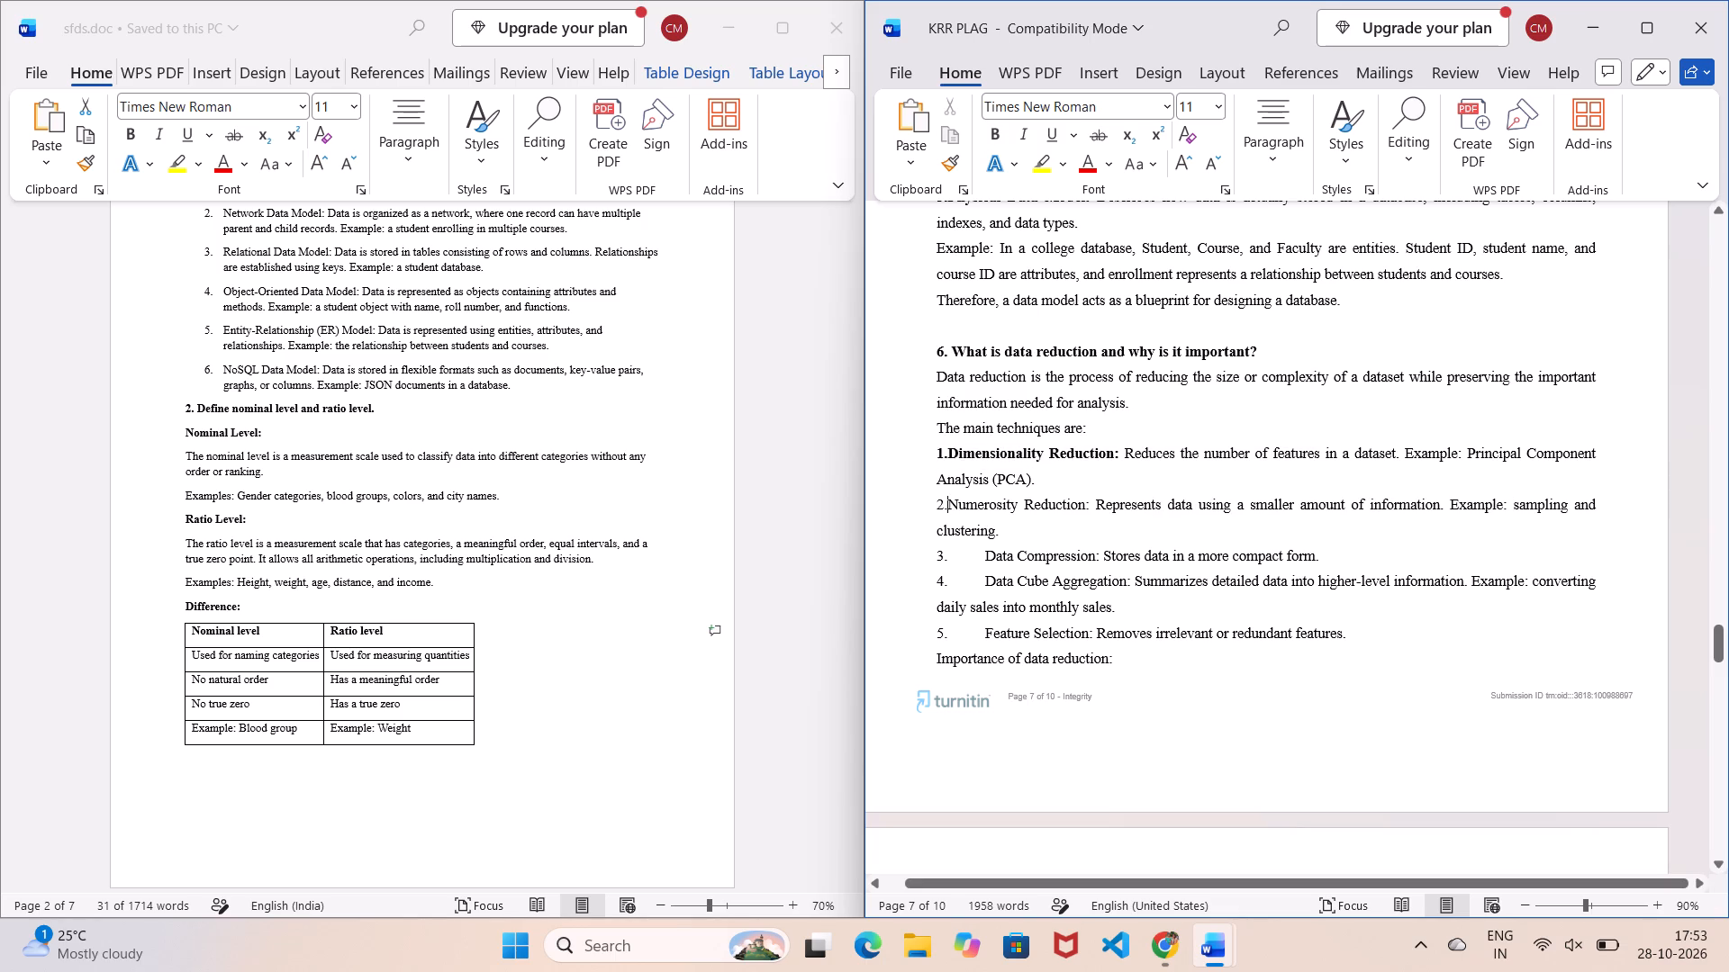
{"action": "left_click_drag", "start_coordinate": [1090, 503], "coordinate": [935, 506]}
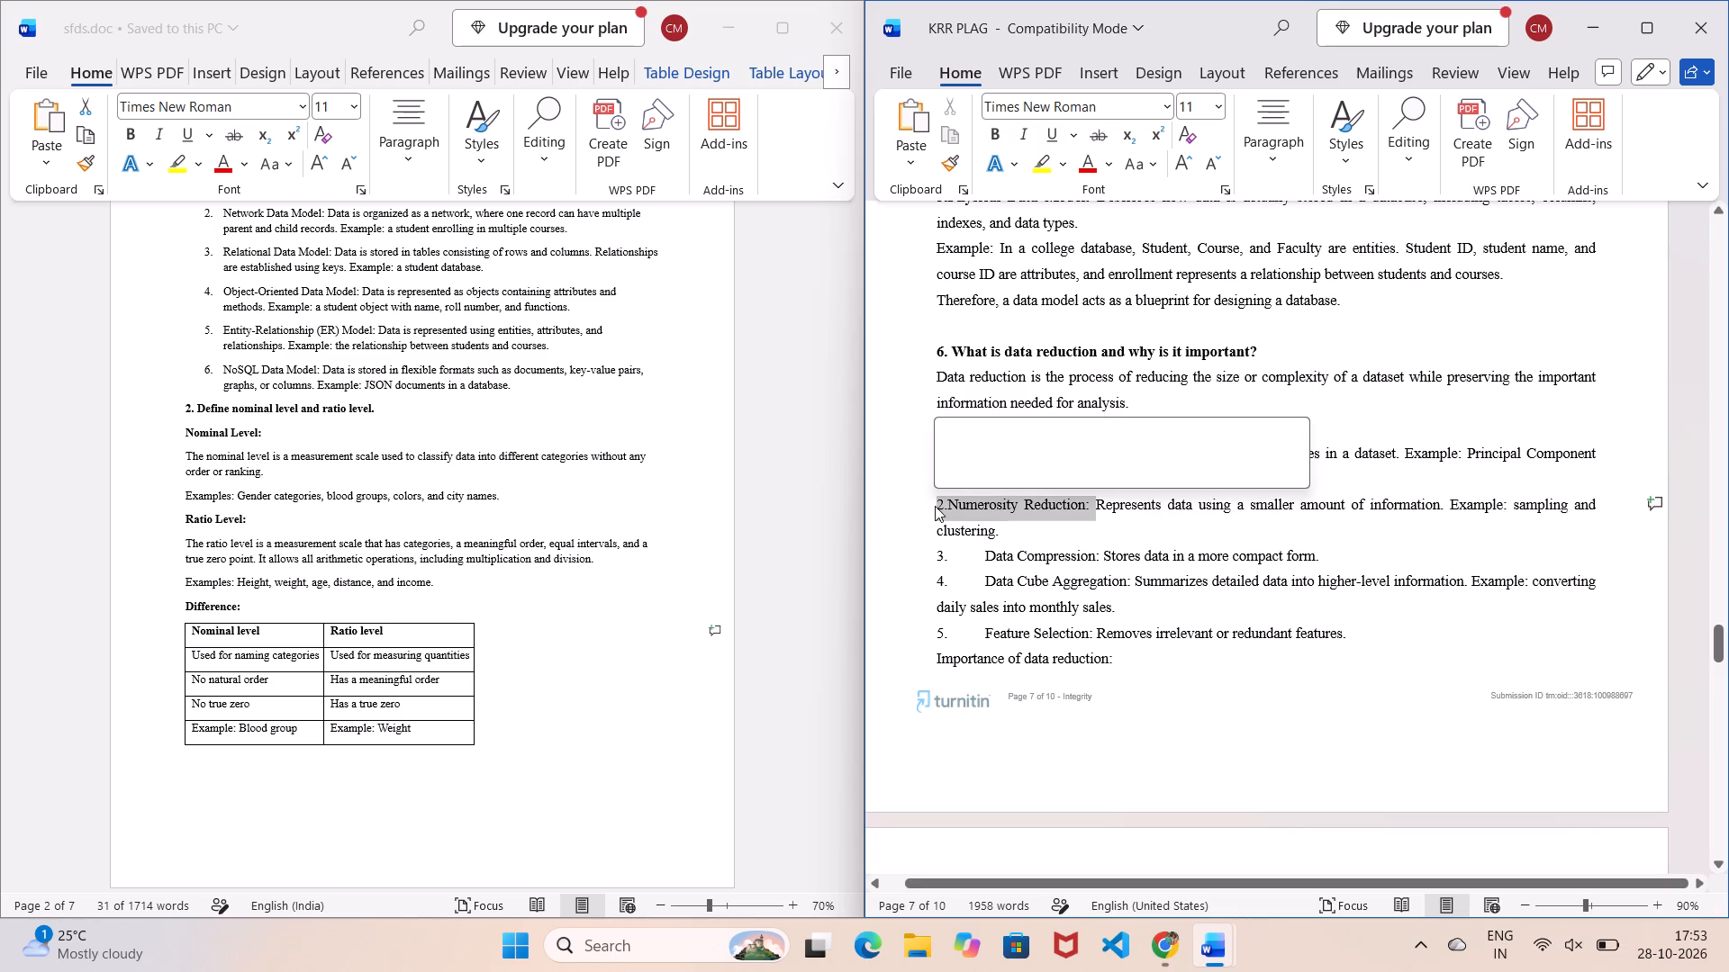
{"action": "left_click", "coordinate": [952, 478]}
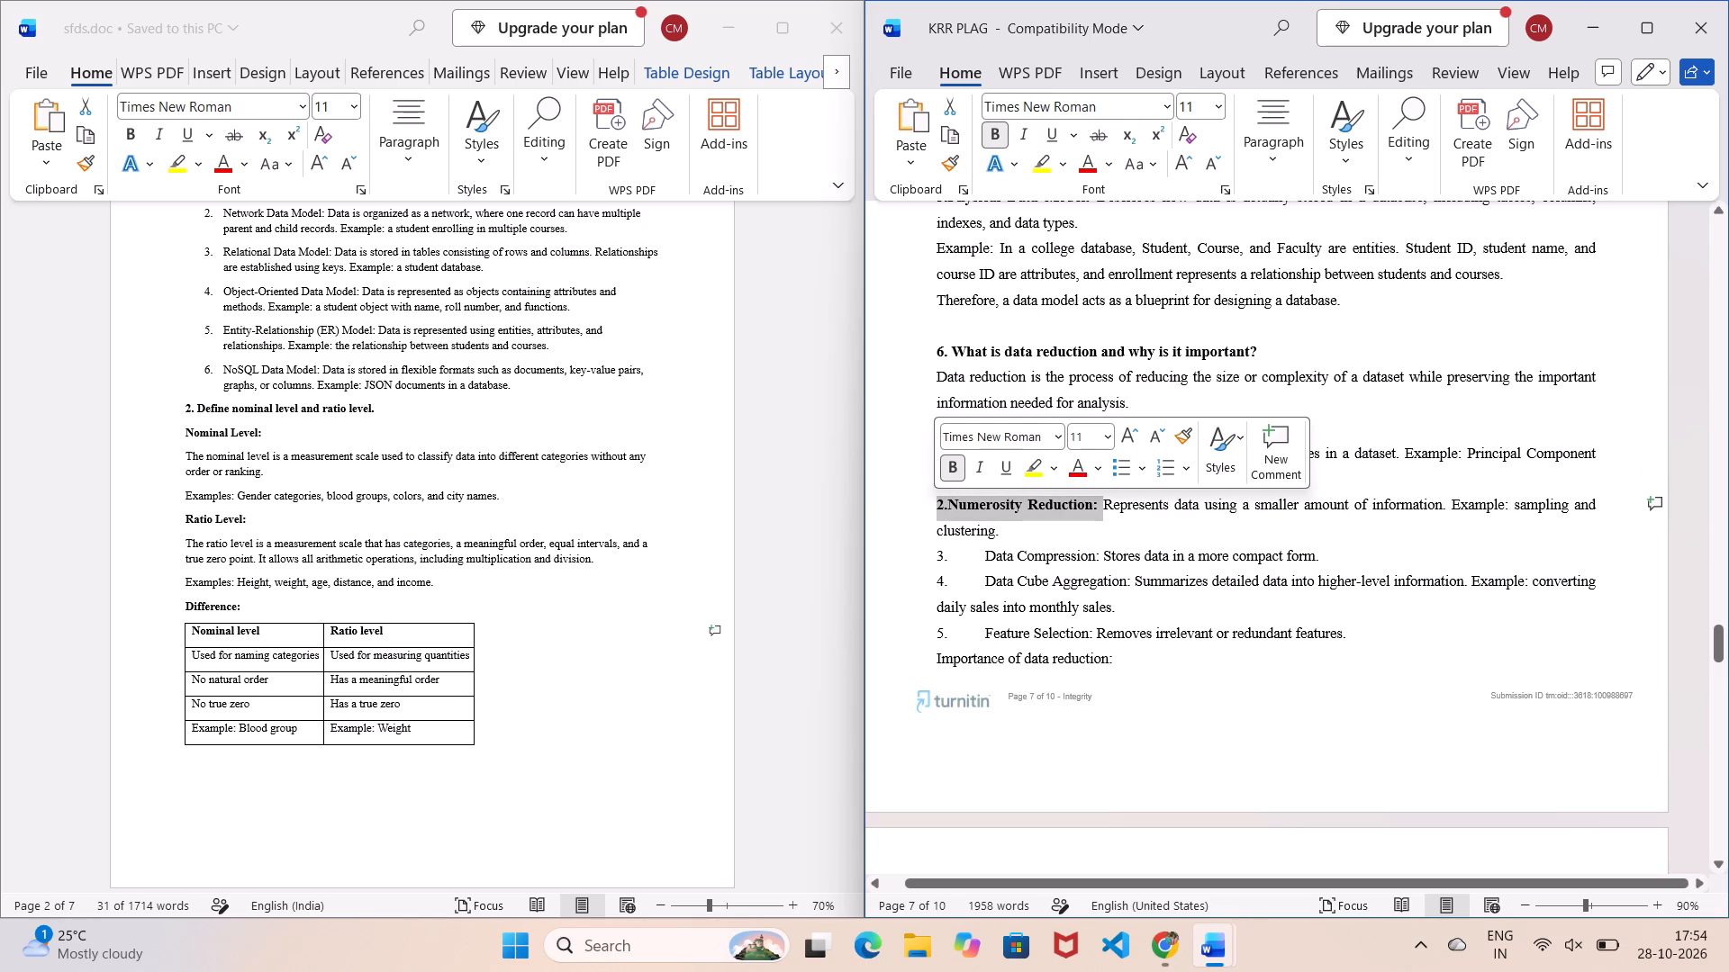
Close the gaps after numbers 3 and 4 in the data reduction techniques and make "3.Data Compression:" and "4.Data Cube Aggregation:" bold.
{"action": "left_click", "coordinate": [982, 555]}
{"action": "key", "text": "BackSpace"}
{"action": "key", "text": "Down"}
{"action": "key", "text": "Right"}
{"action": "key", "text": "BackSpace"}
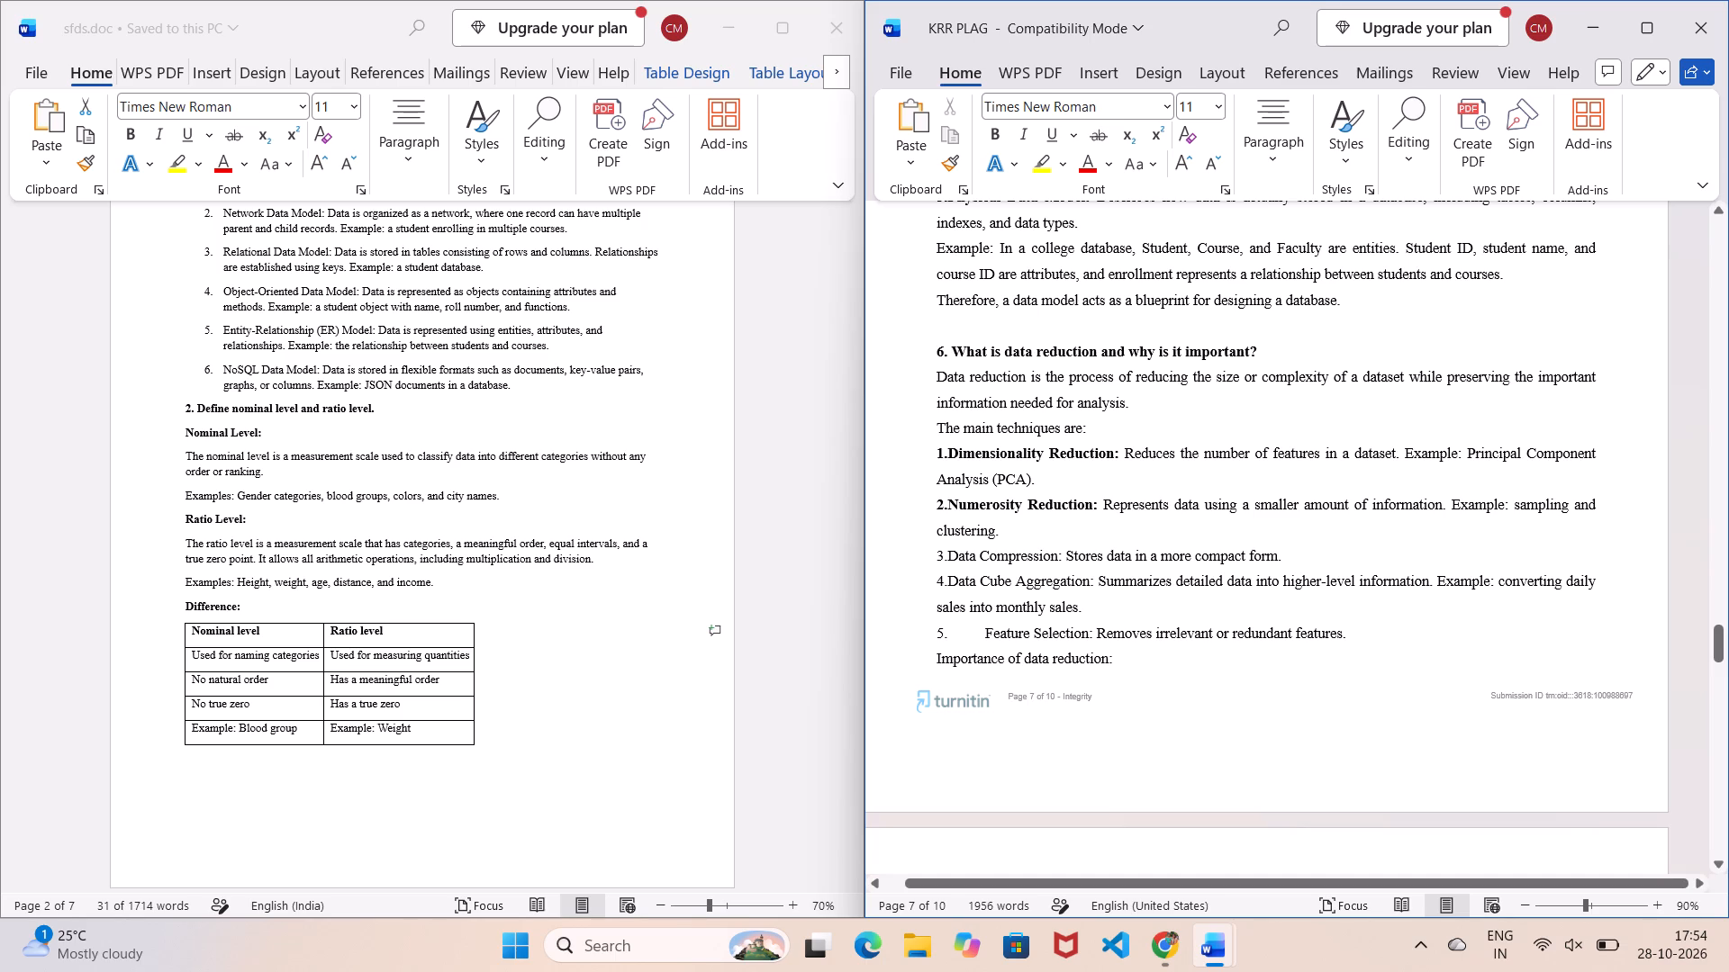
{"action": "left_click_drag", "start_coordinate": [1062, 557], "coordinate": [935, 560]}
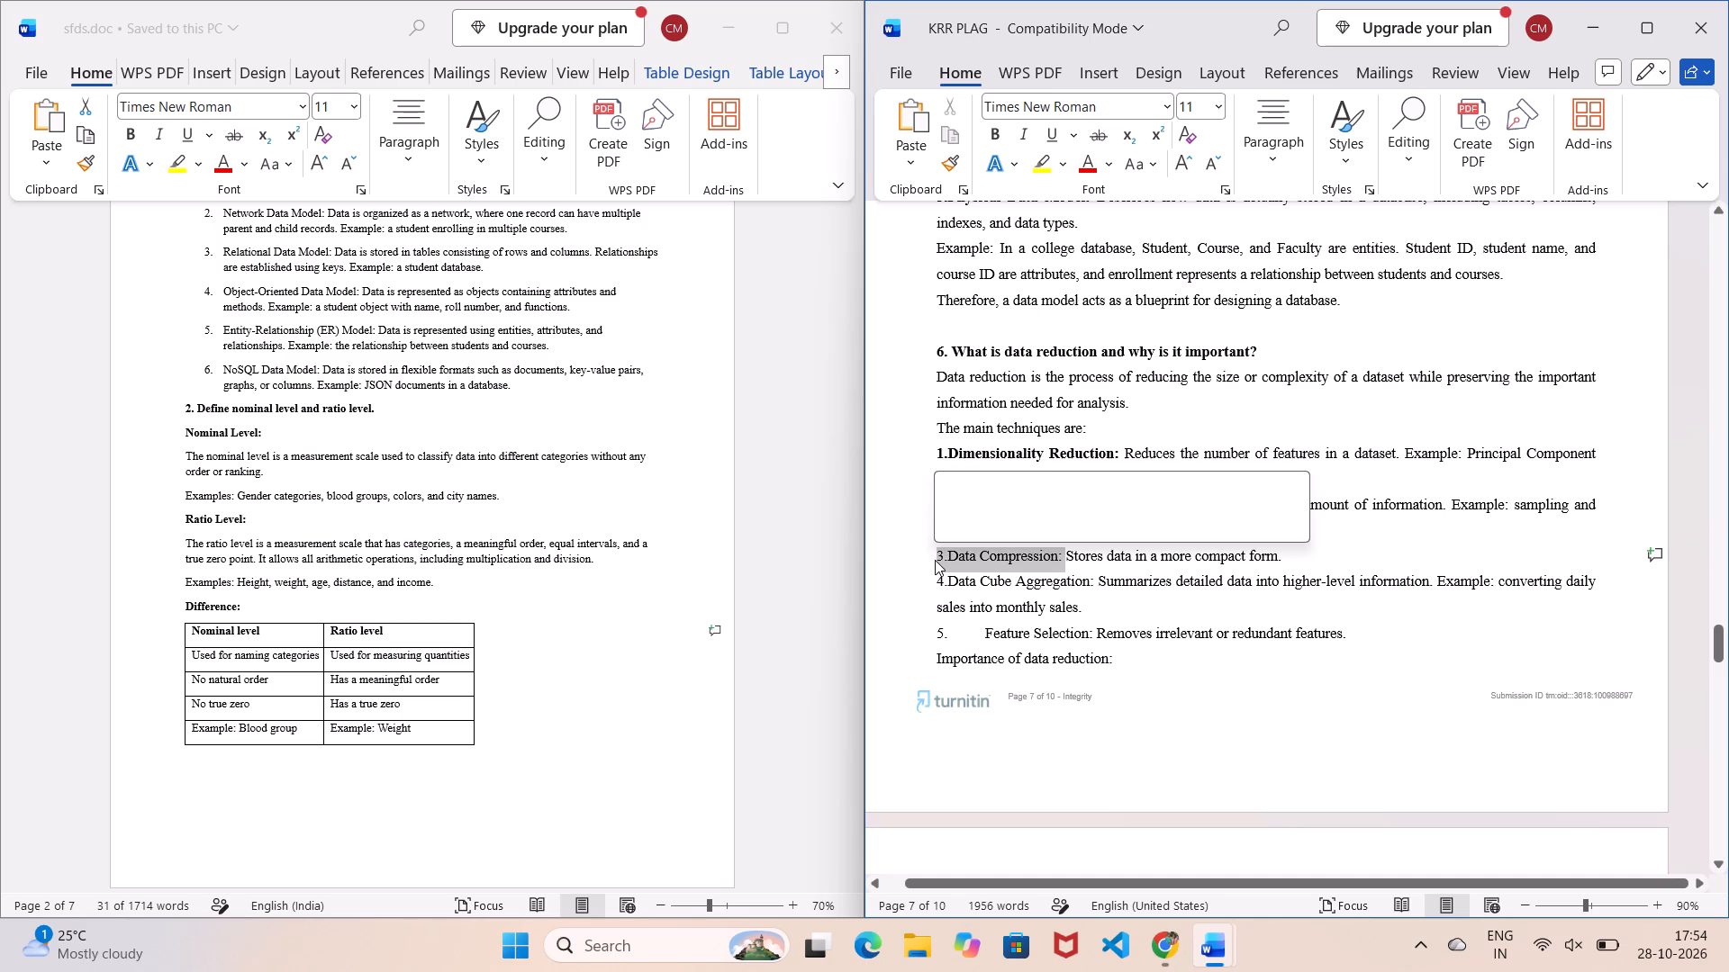
{"action": "left_click", "coordinate": [946, 534]}
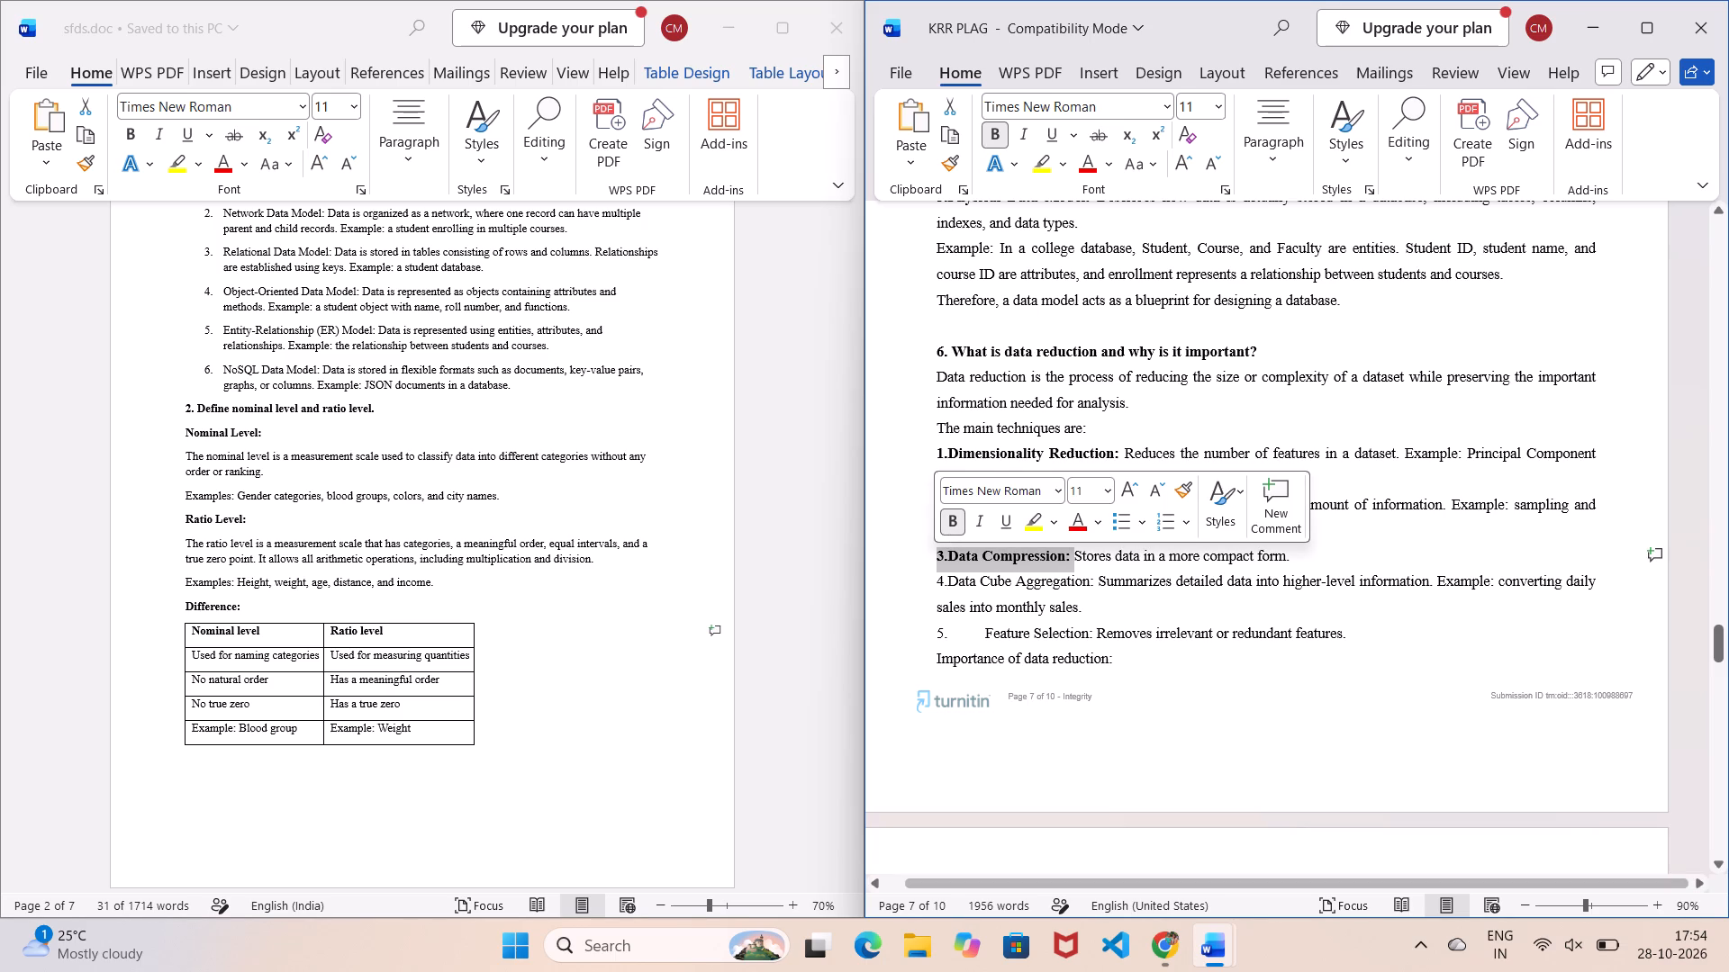
{"action": "left_click_drag", "start_coordinate": [1093, 582], "coordinate": [933, 582]}
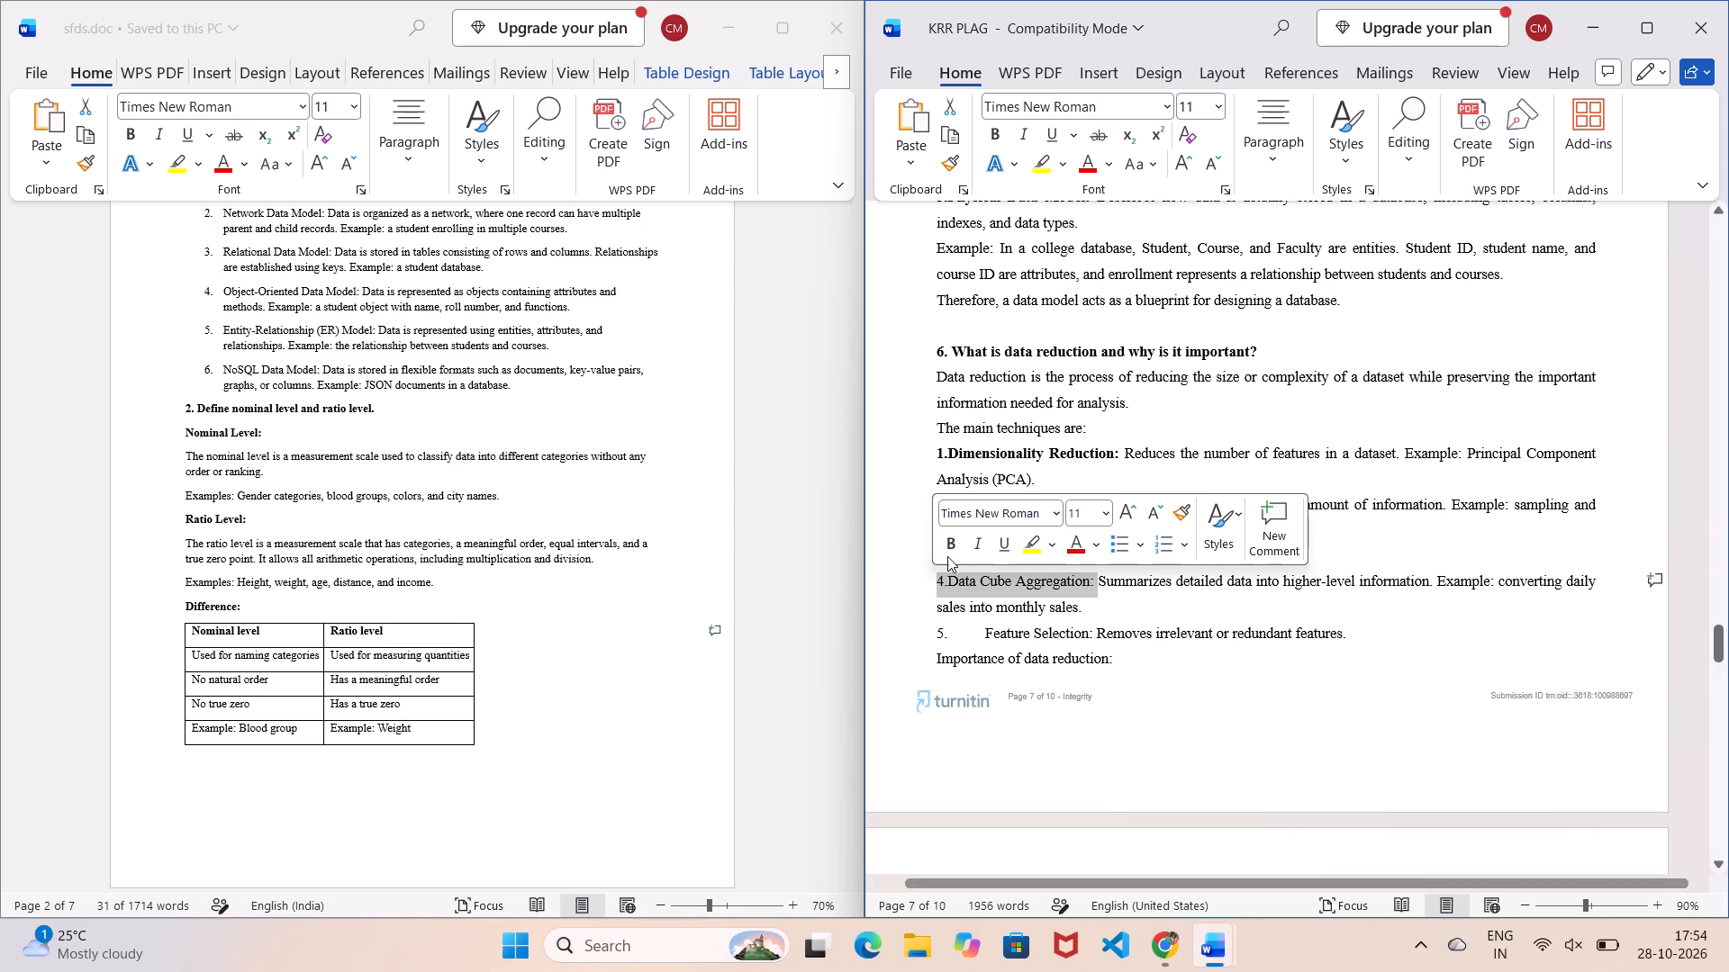
{"action": "left_click", "coordinate": [951, 552]}
Close the gap after number 5 in the data reduction techniques and make "5.Feature Selection:" bold.
{"action": "left_click", "coordinate": [980, 634]}
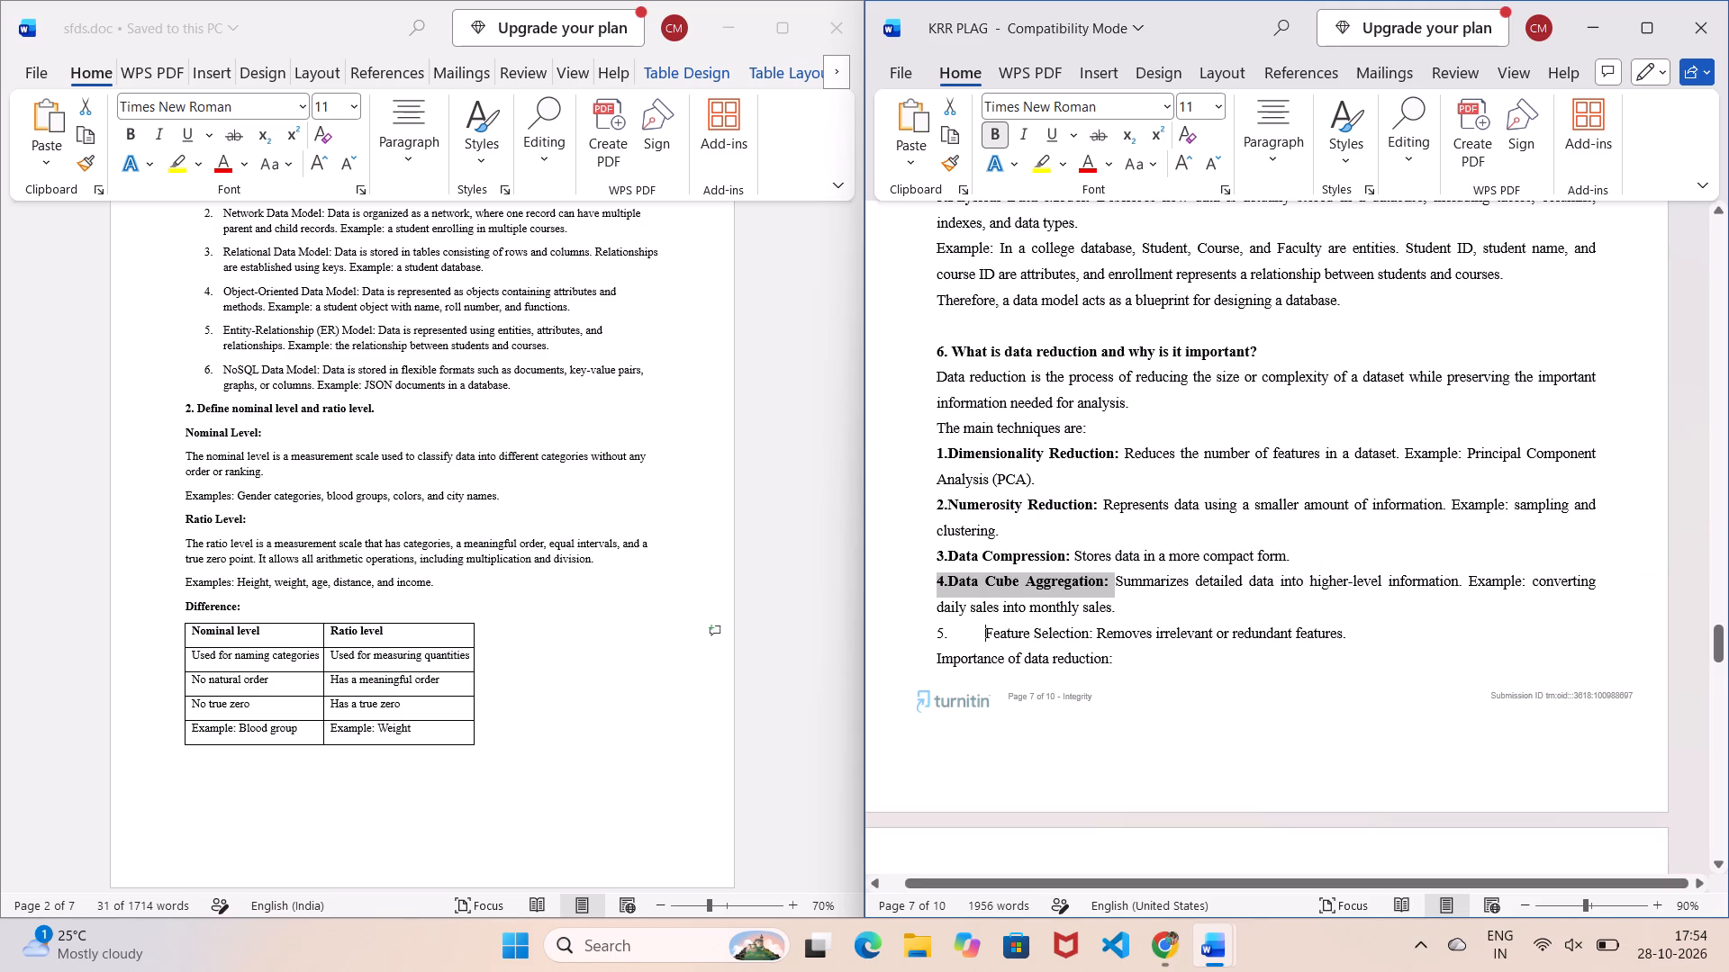
{"action": "key", "text": "BackSpace"}
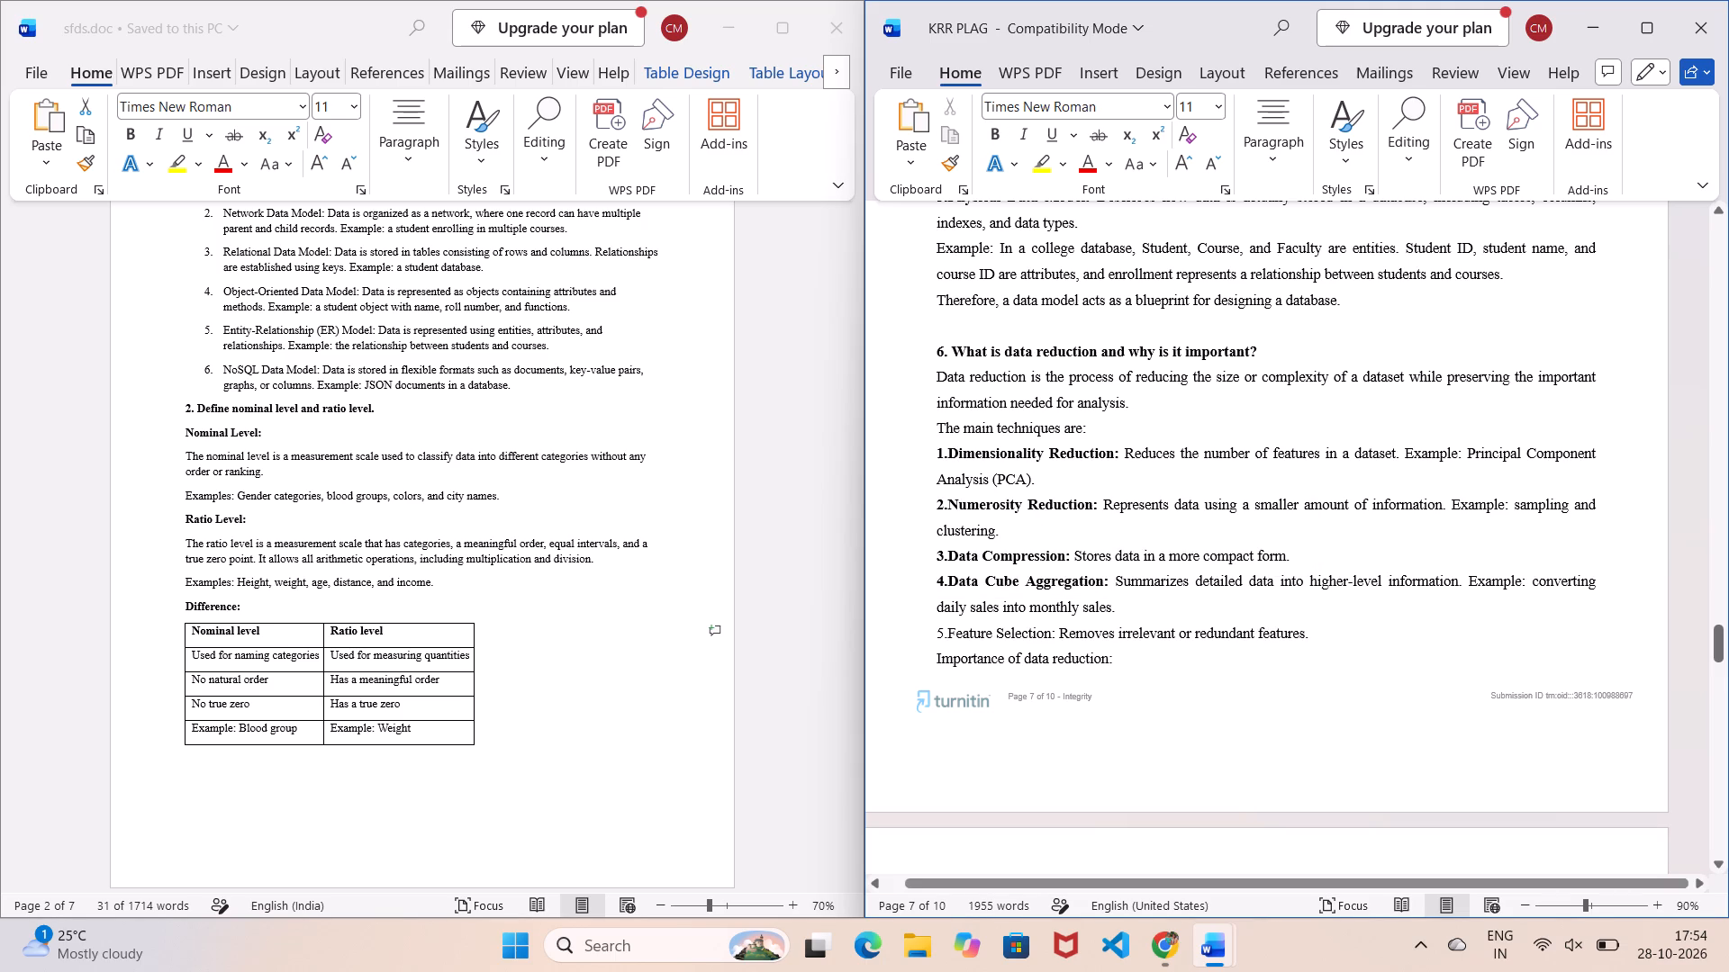
{"action": "left_click_drag", "start_coordinate": [1055, 633], "coordinate": [932, 627]}
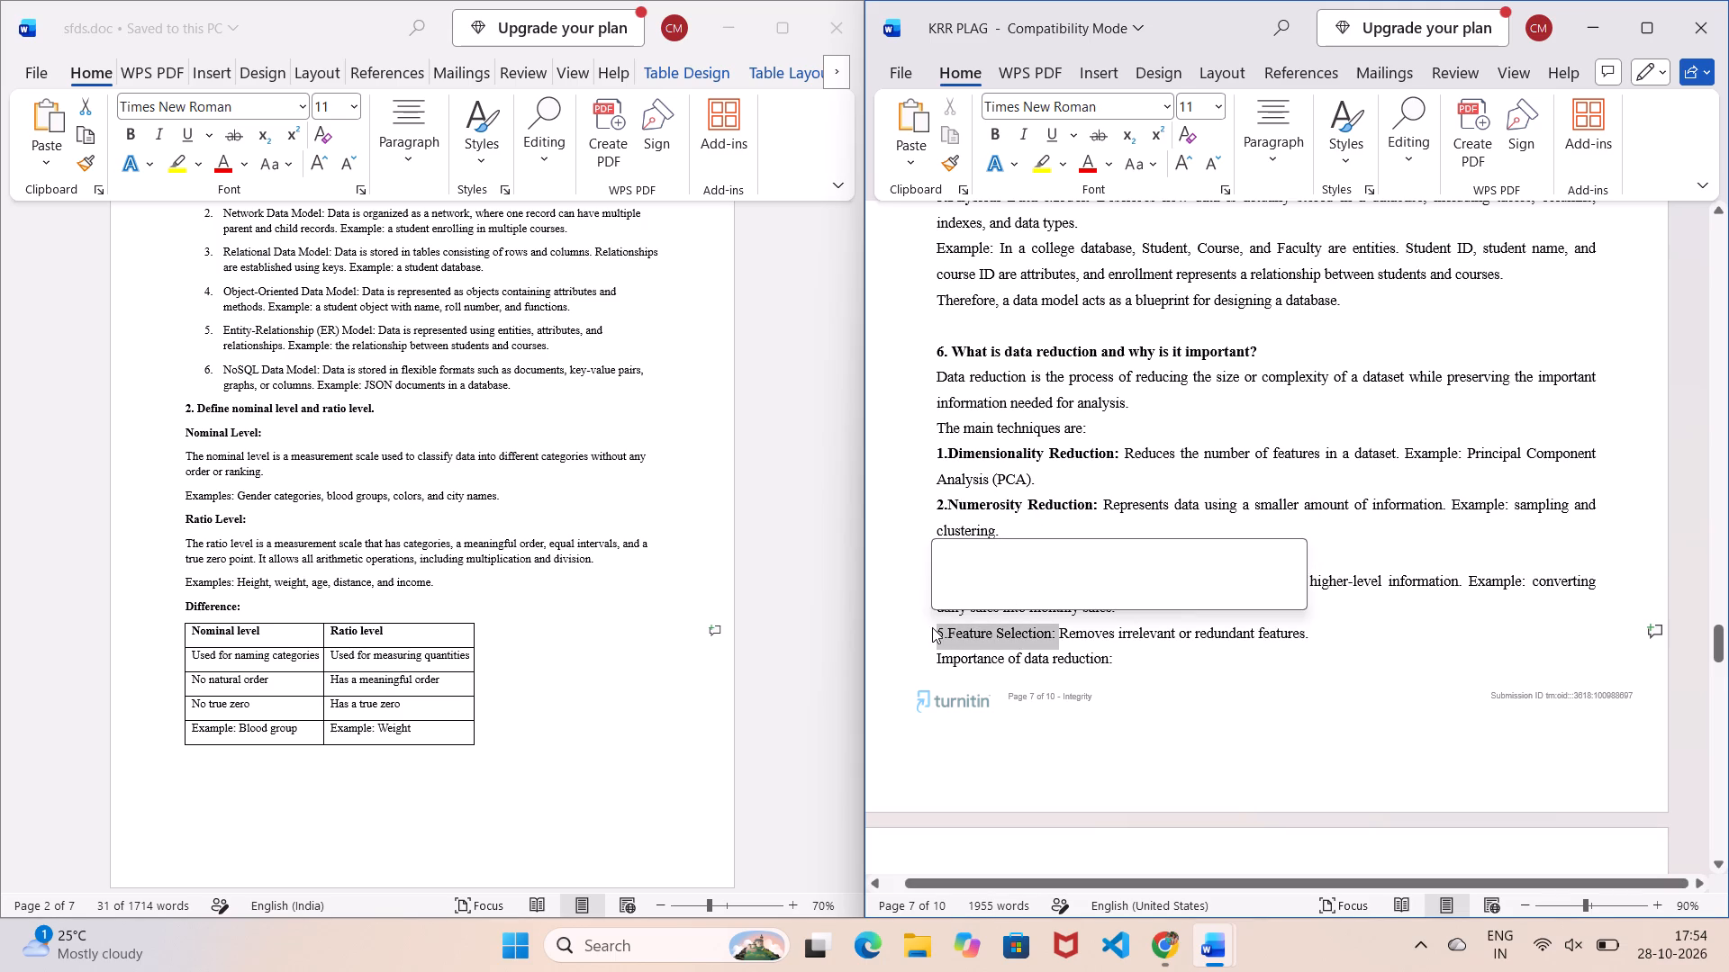
{"action": "left_click", "coordinate": [946, 586]}
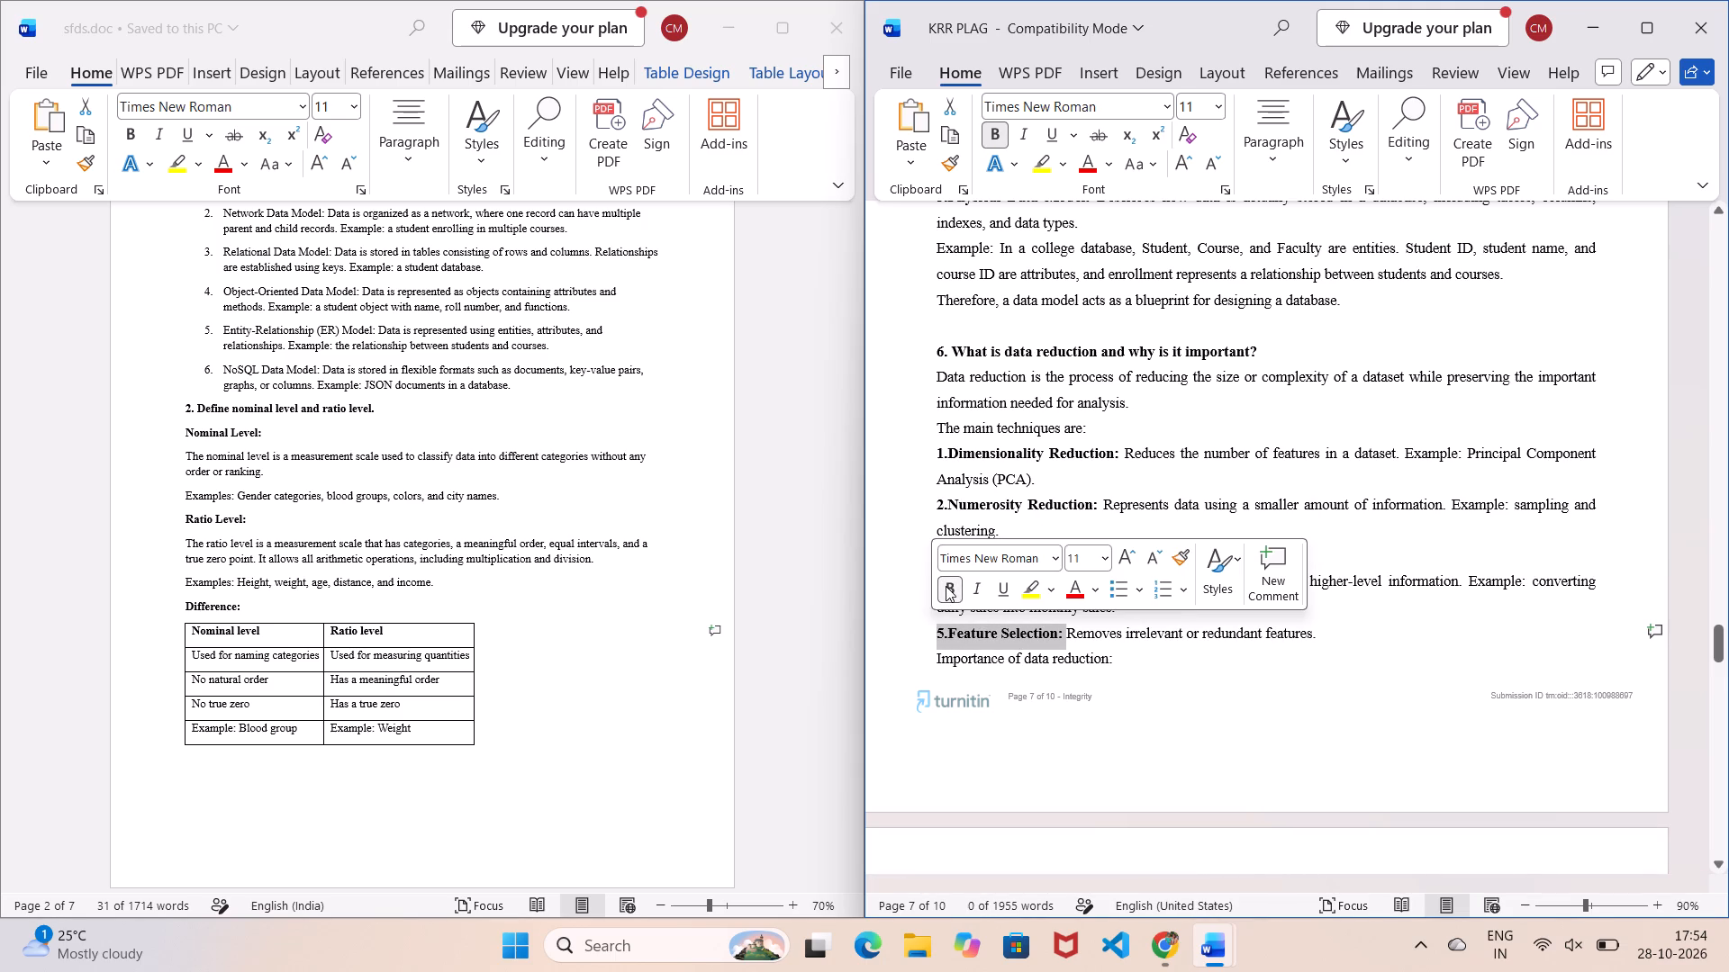
{"action": "left_click", "coordinate": [985, 646]}
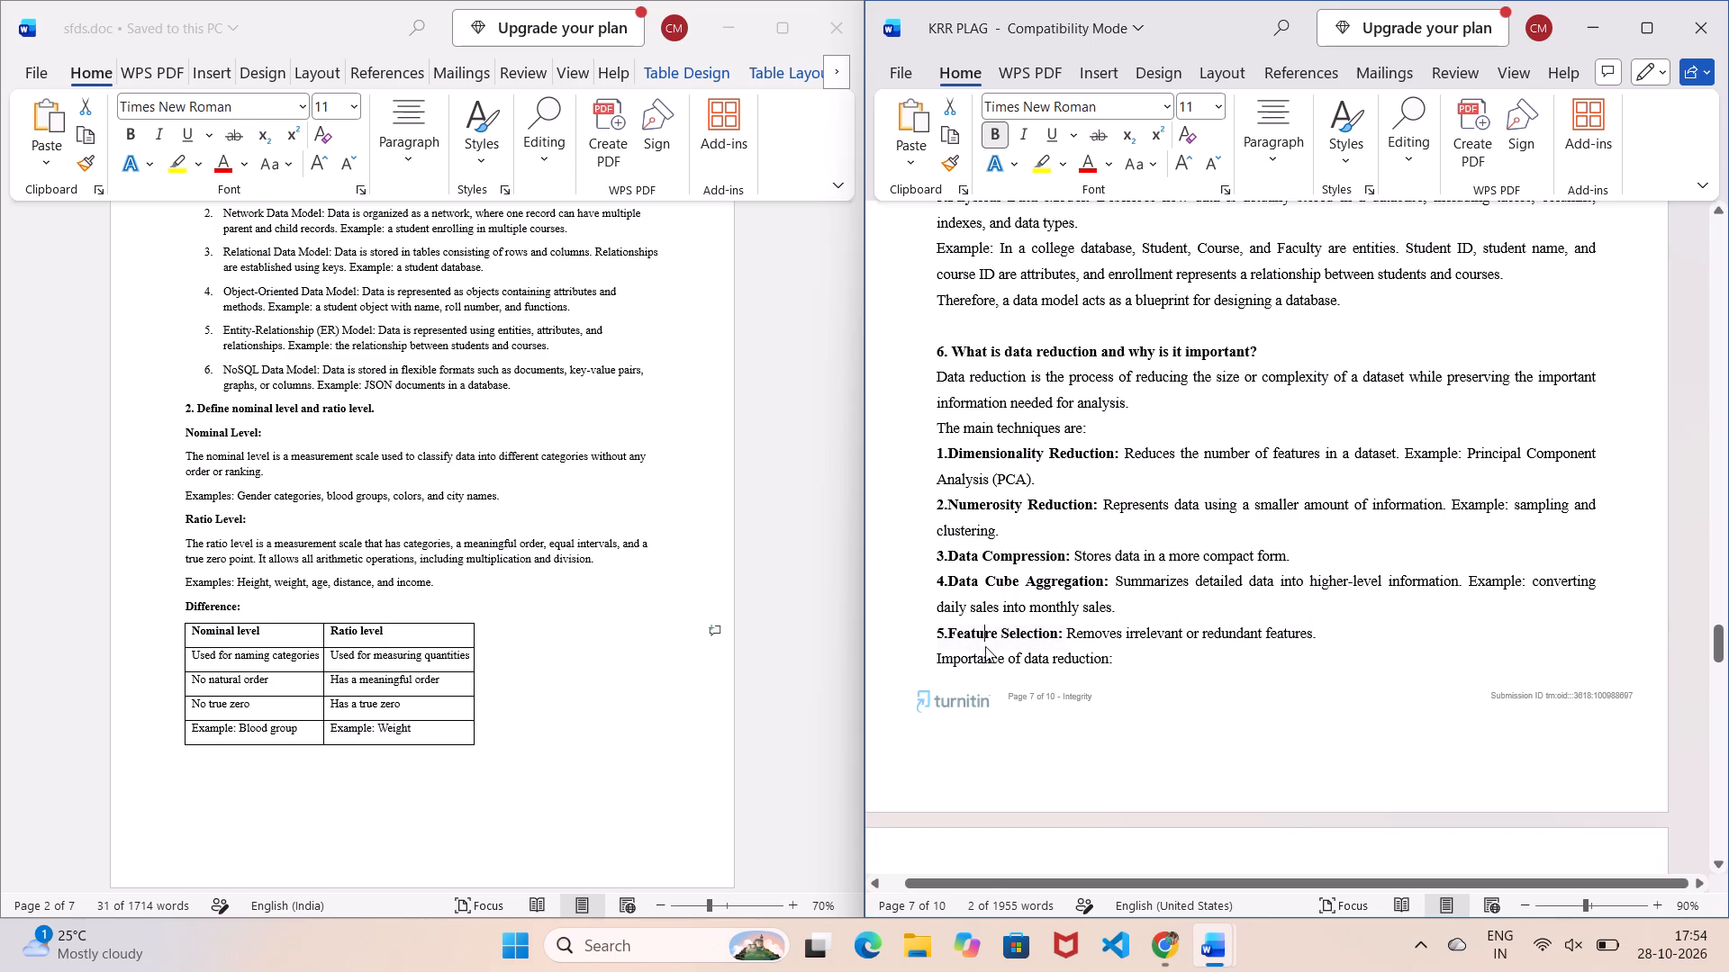
Close the gaps after all six bullets under "Importance of data reduction:", from "Reduces storage requirements" to "Can reduce overfitting".
{"action": "scroll", "coordinate": [985, 646], "scroll_direction": "down", "scroll_amount": 2}
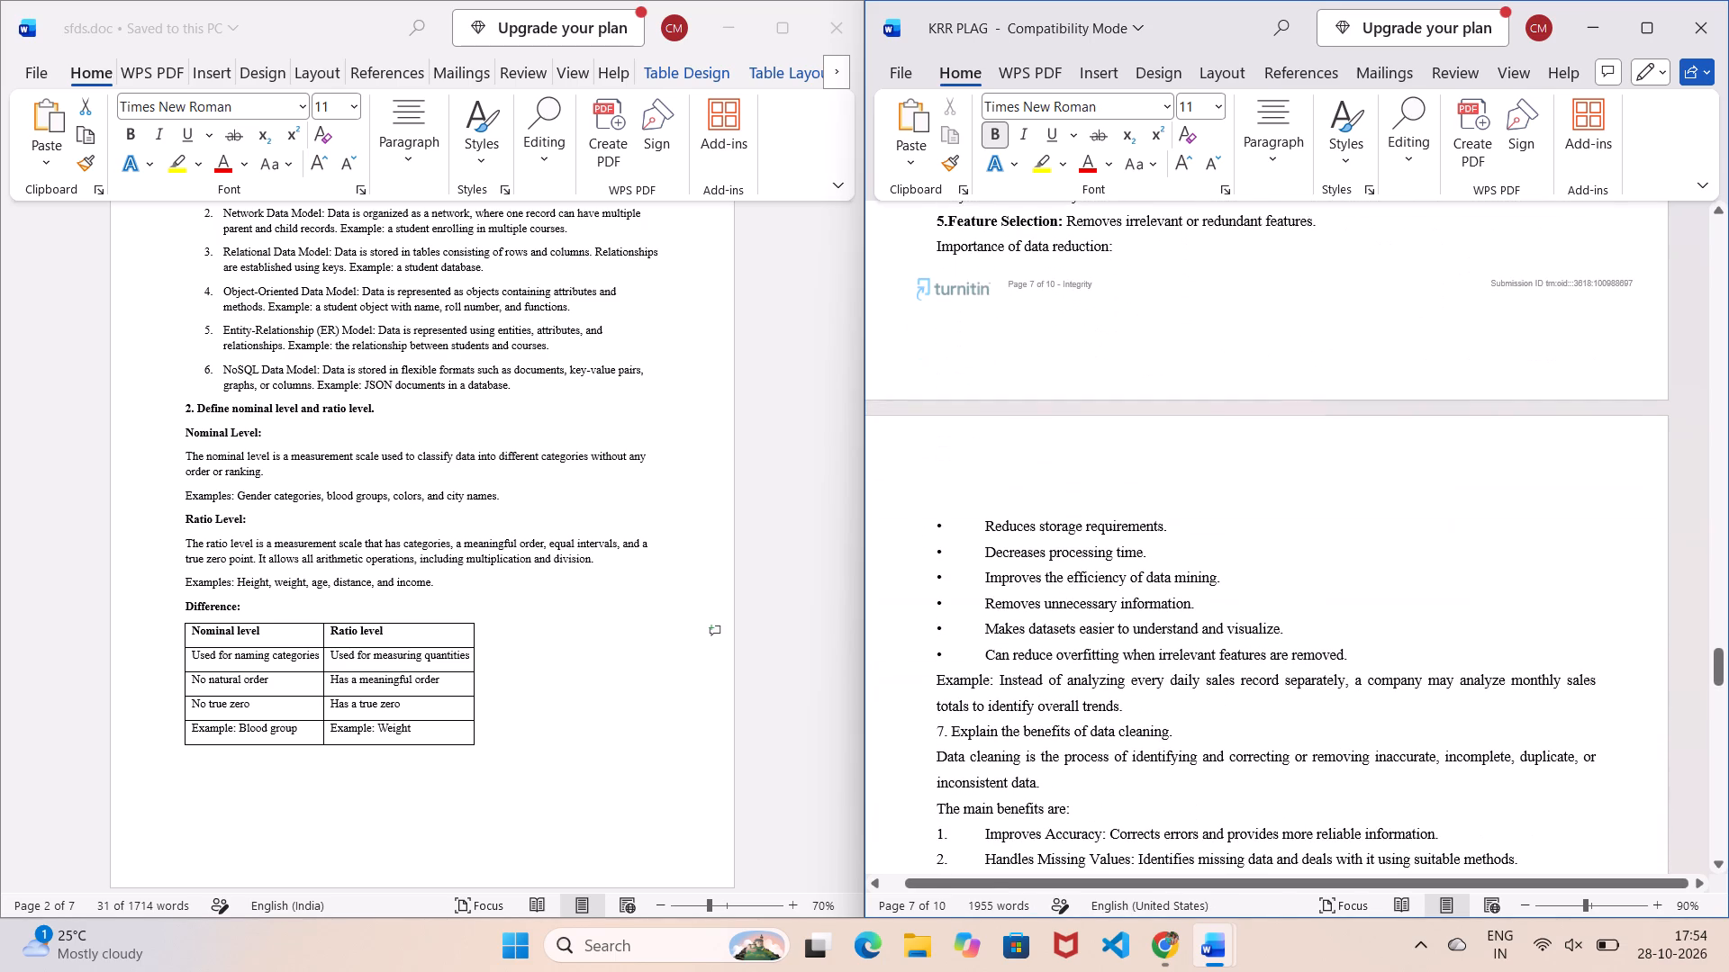
{"action": "left_click", "coordinate": [981, 532]}
{"action": "key", "text": "BackSpace"}
{"action": "key", "text": "Down"}
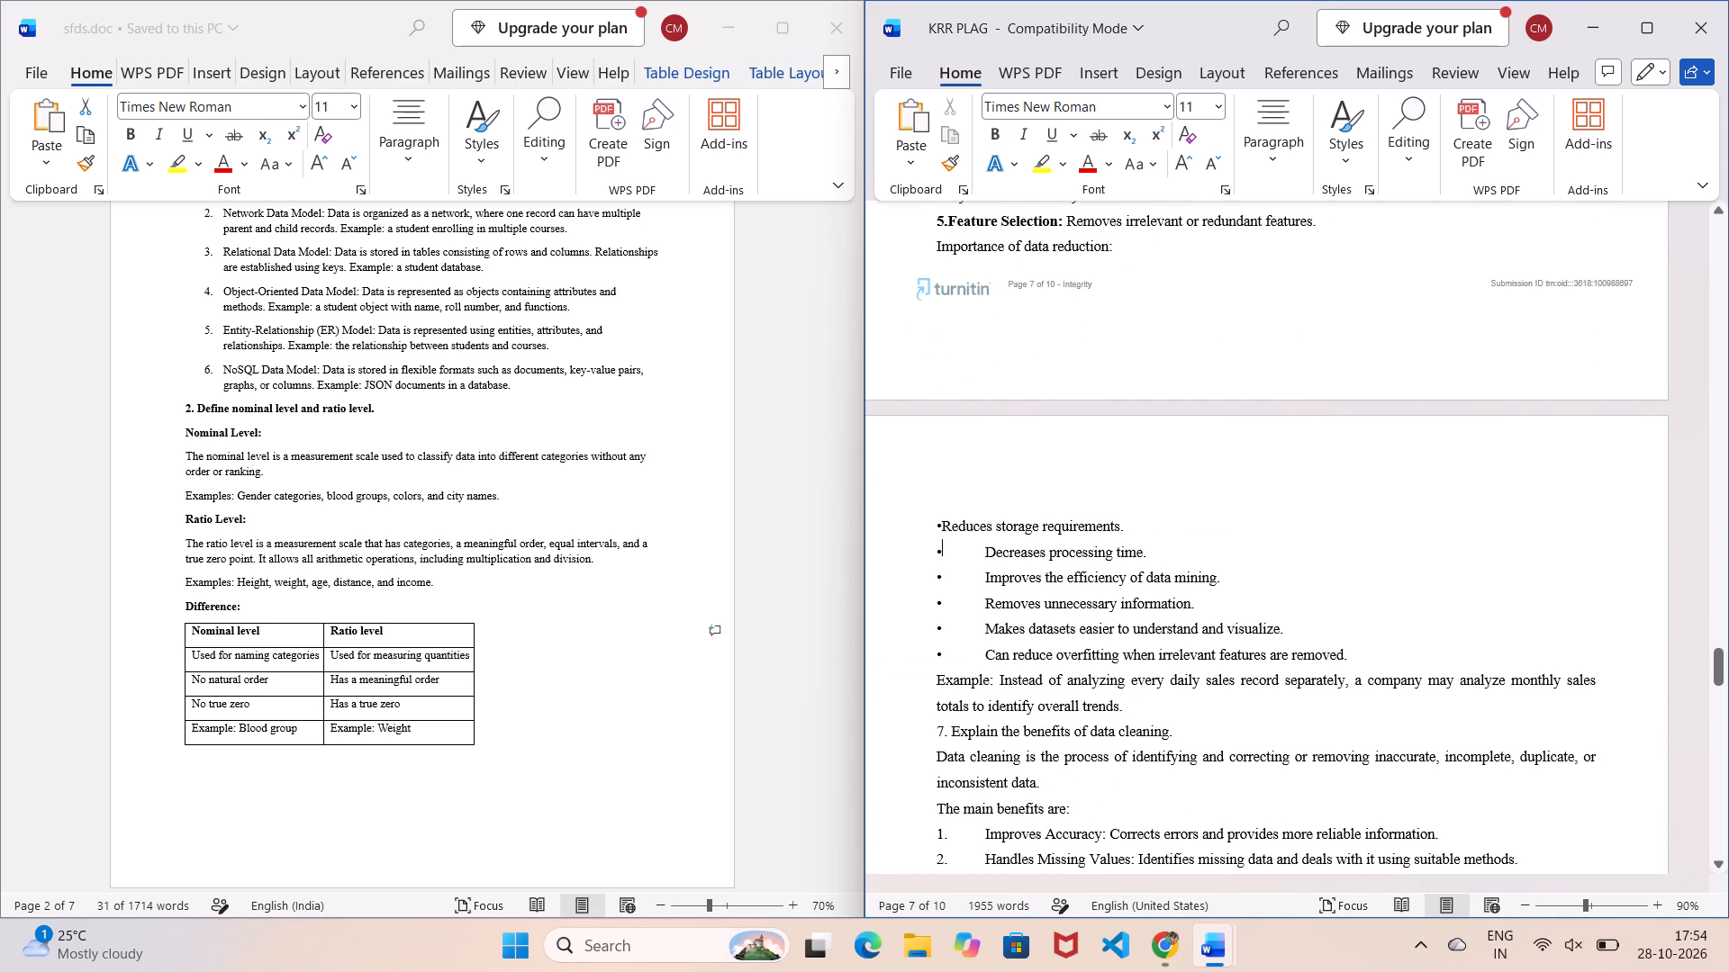
{"action": "key", "text": "Right"}
{"action": "key", "text": "BackSpace"}
{"action": "key", "text": "Down"}
{"action": "key", "text": "Right"}
{"action": "key", "text": "BackSpace"}
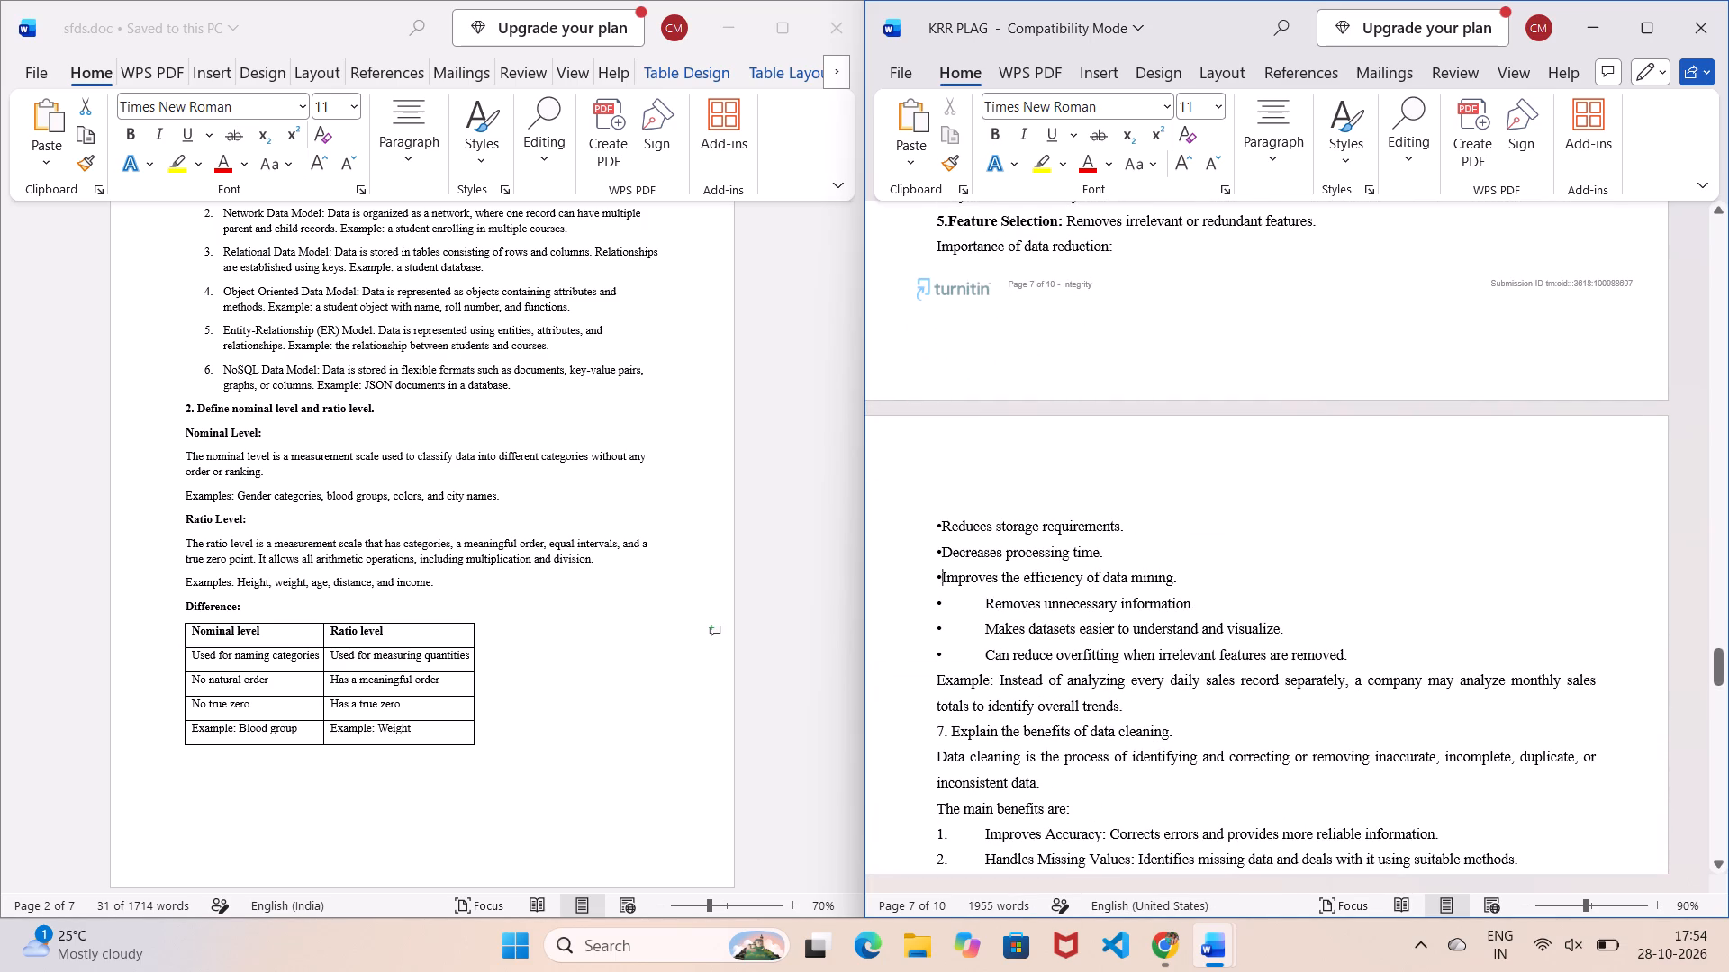
{"action": "key", "text": "Down"}
{"action": "key", "text": "Right"}
{"action": "key", "text": "BackSpace"}
{"action": "key", "text": "Down"}
{"action": "key", "text": "Right"}
{"action": "key", "text": "BackSpace"}
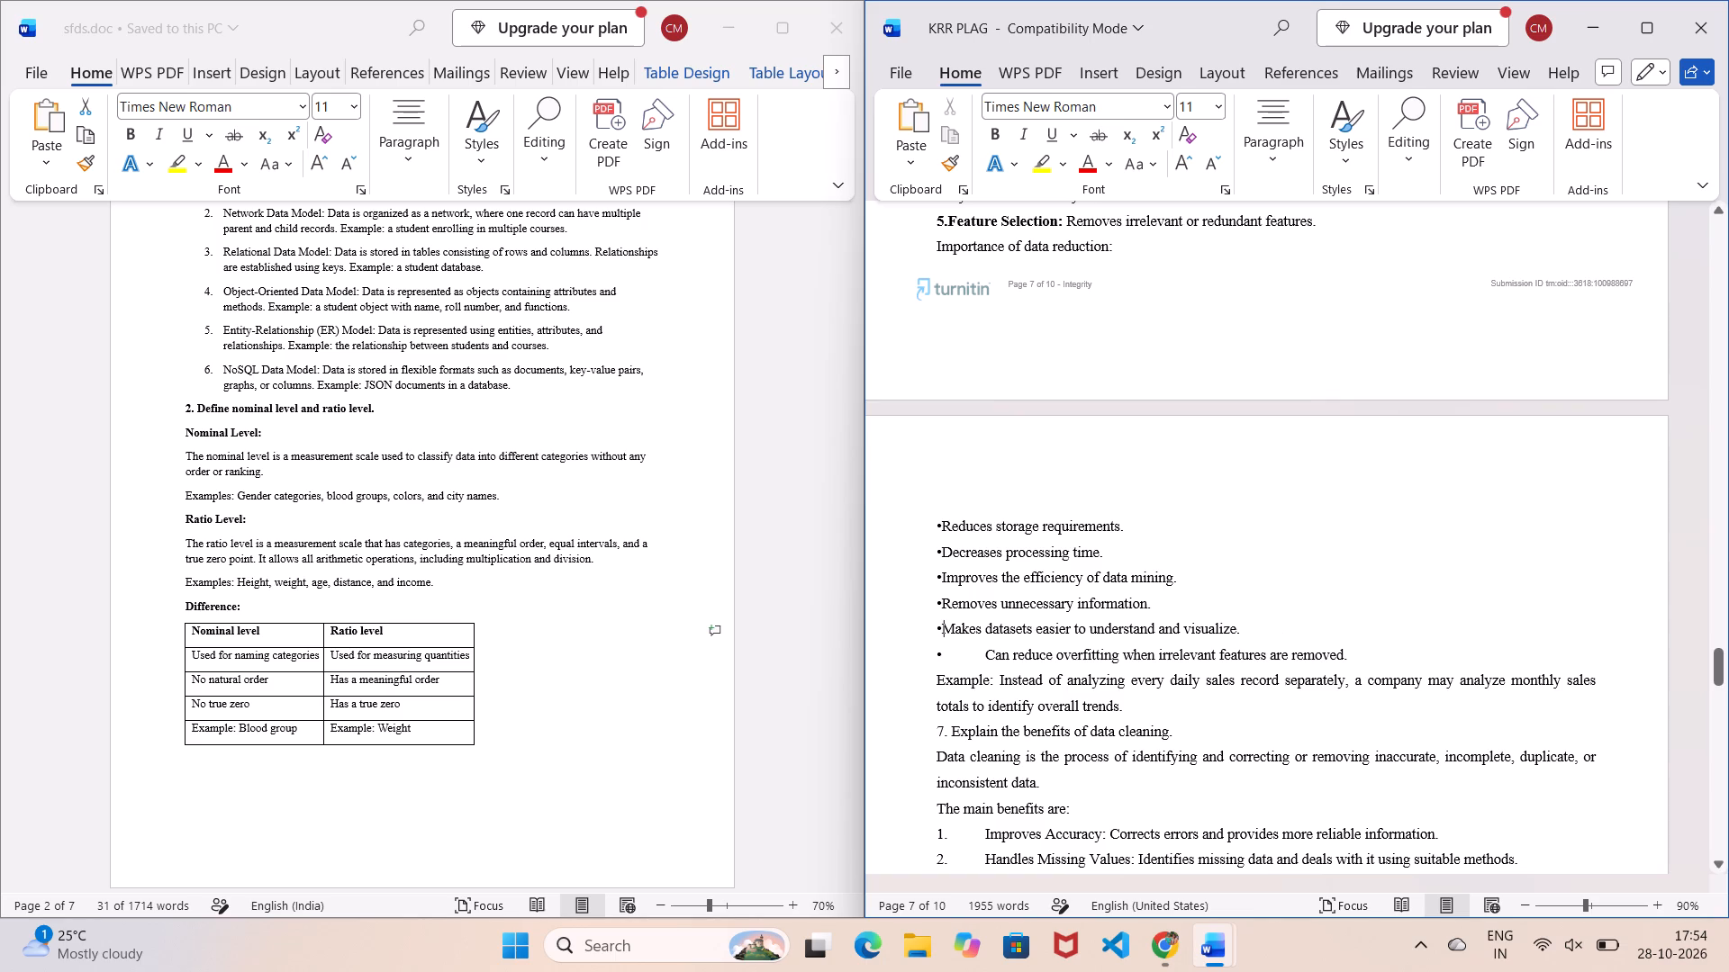
{"action": "key", "text": "Down"}
{"action": "key", "text": "Right"}
{"action": "key", "text": "BackSpace"}
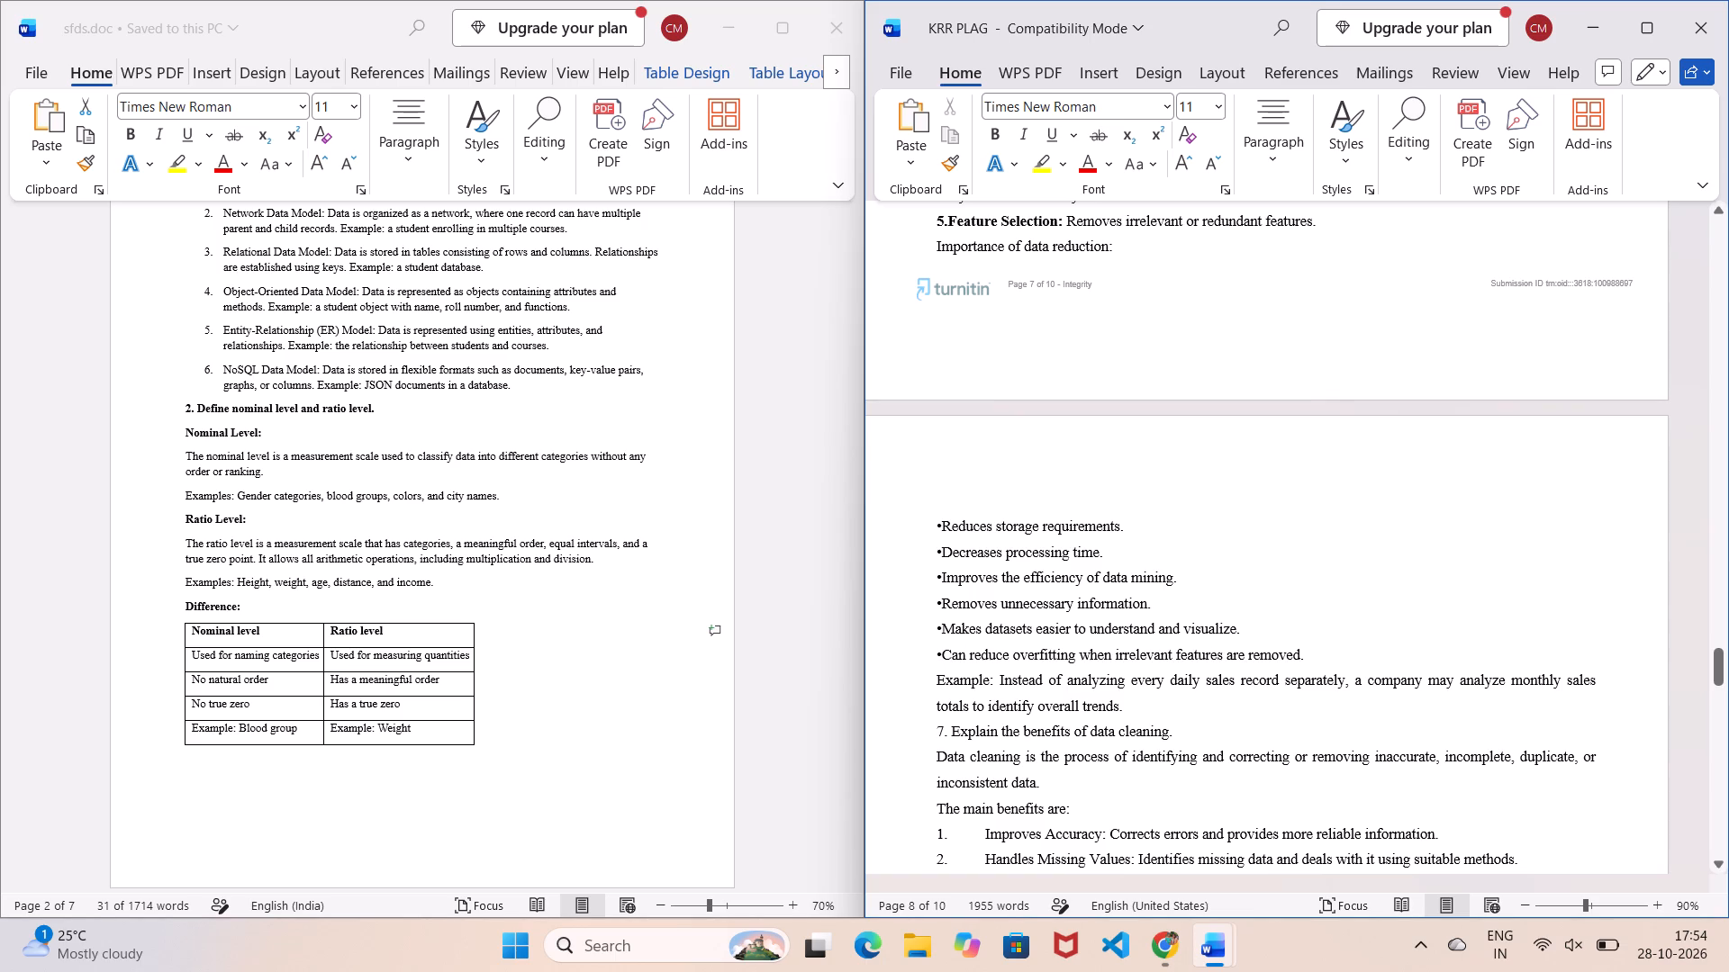
Insert a blank line between question 6's closing example about monthly sales totals and the question 7 heading.
{"action": "scroll", "coordinate": [981, 532], "scroll_direction": "down", "scroll_amount": 1}
{"action": "scroll", "coordinate": [1036, 595], "scroll_direction": "down", "scroll_amount": 1}
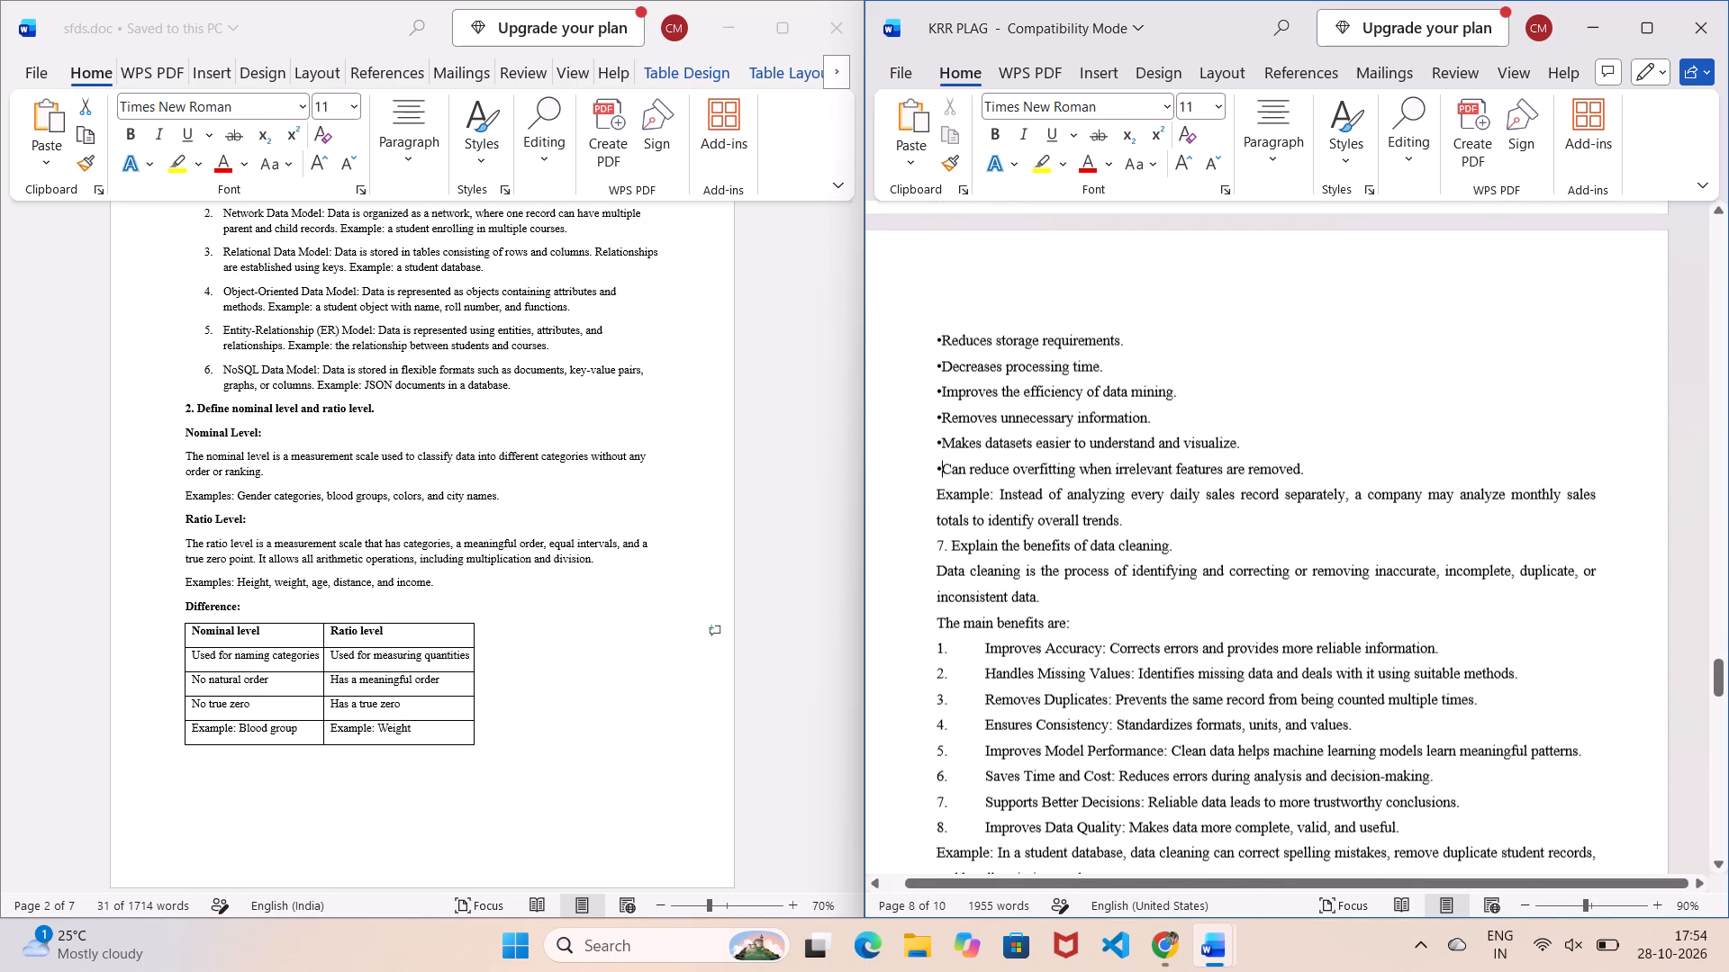
{"action": "left_click", "coordinate": [1128, 516]}
{"action": "key", "text": "Return"}
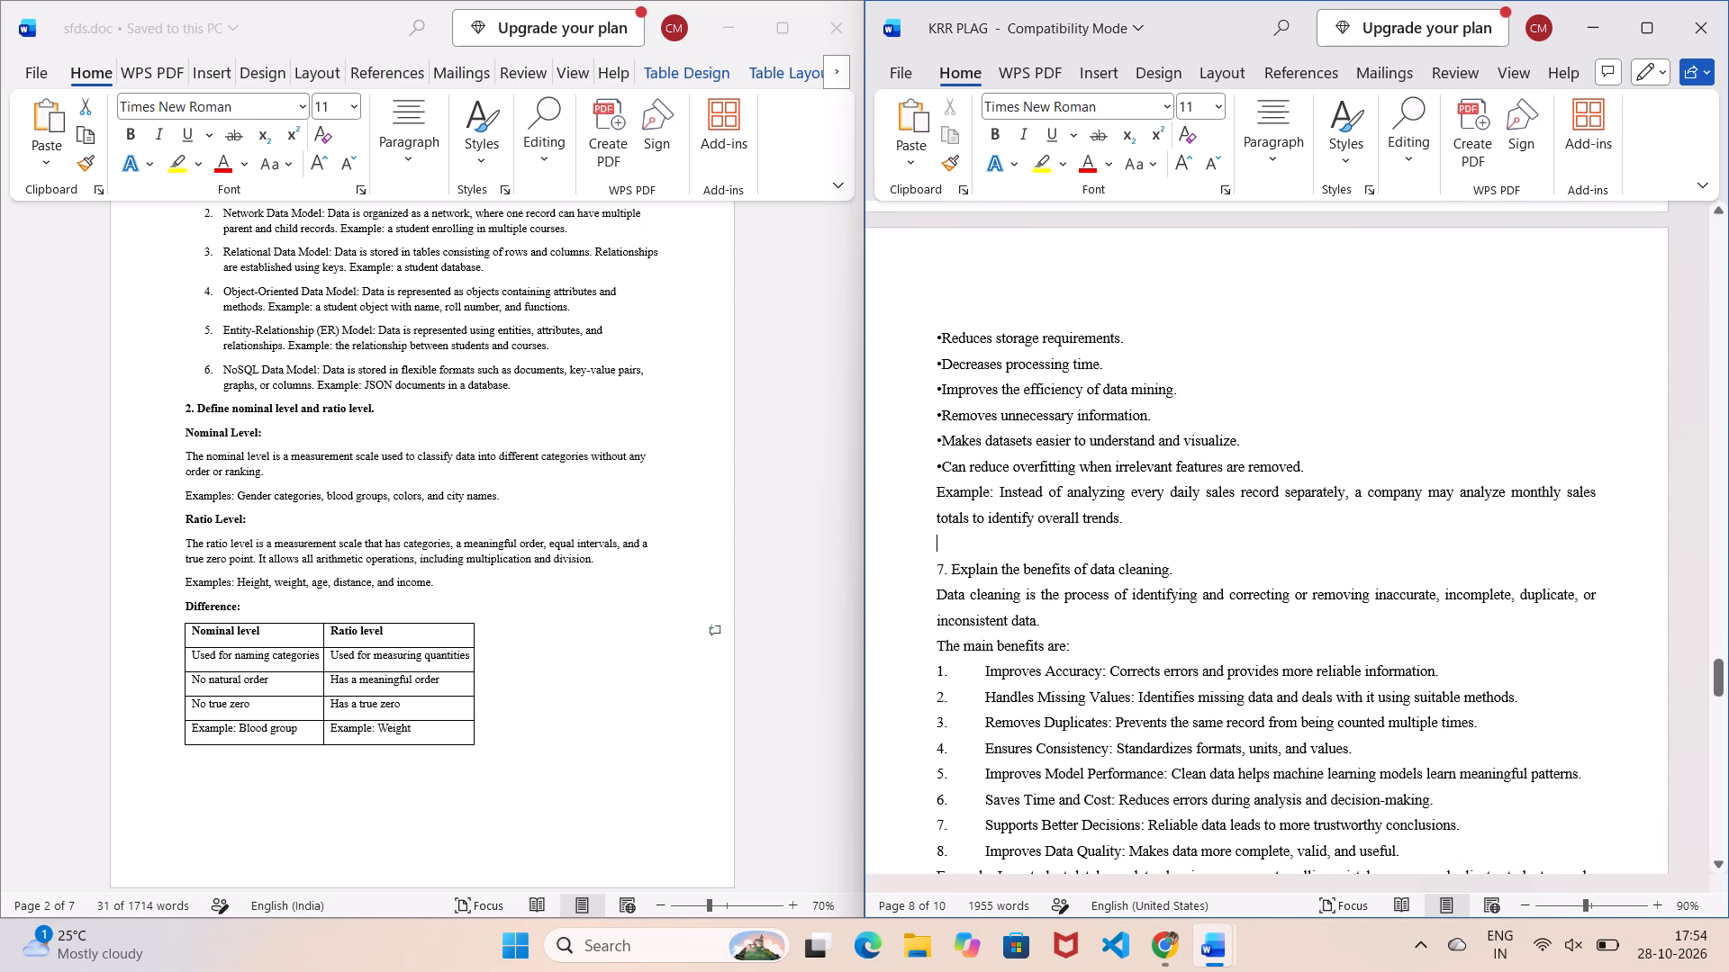
Make the question 7 heading, "7. Explain the benefits of data cleaning.", bold.
{"action": "left_click_drag", "start_coordinate": [1181, 571], "coordinate": [931, 576]}
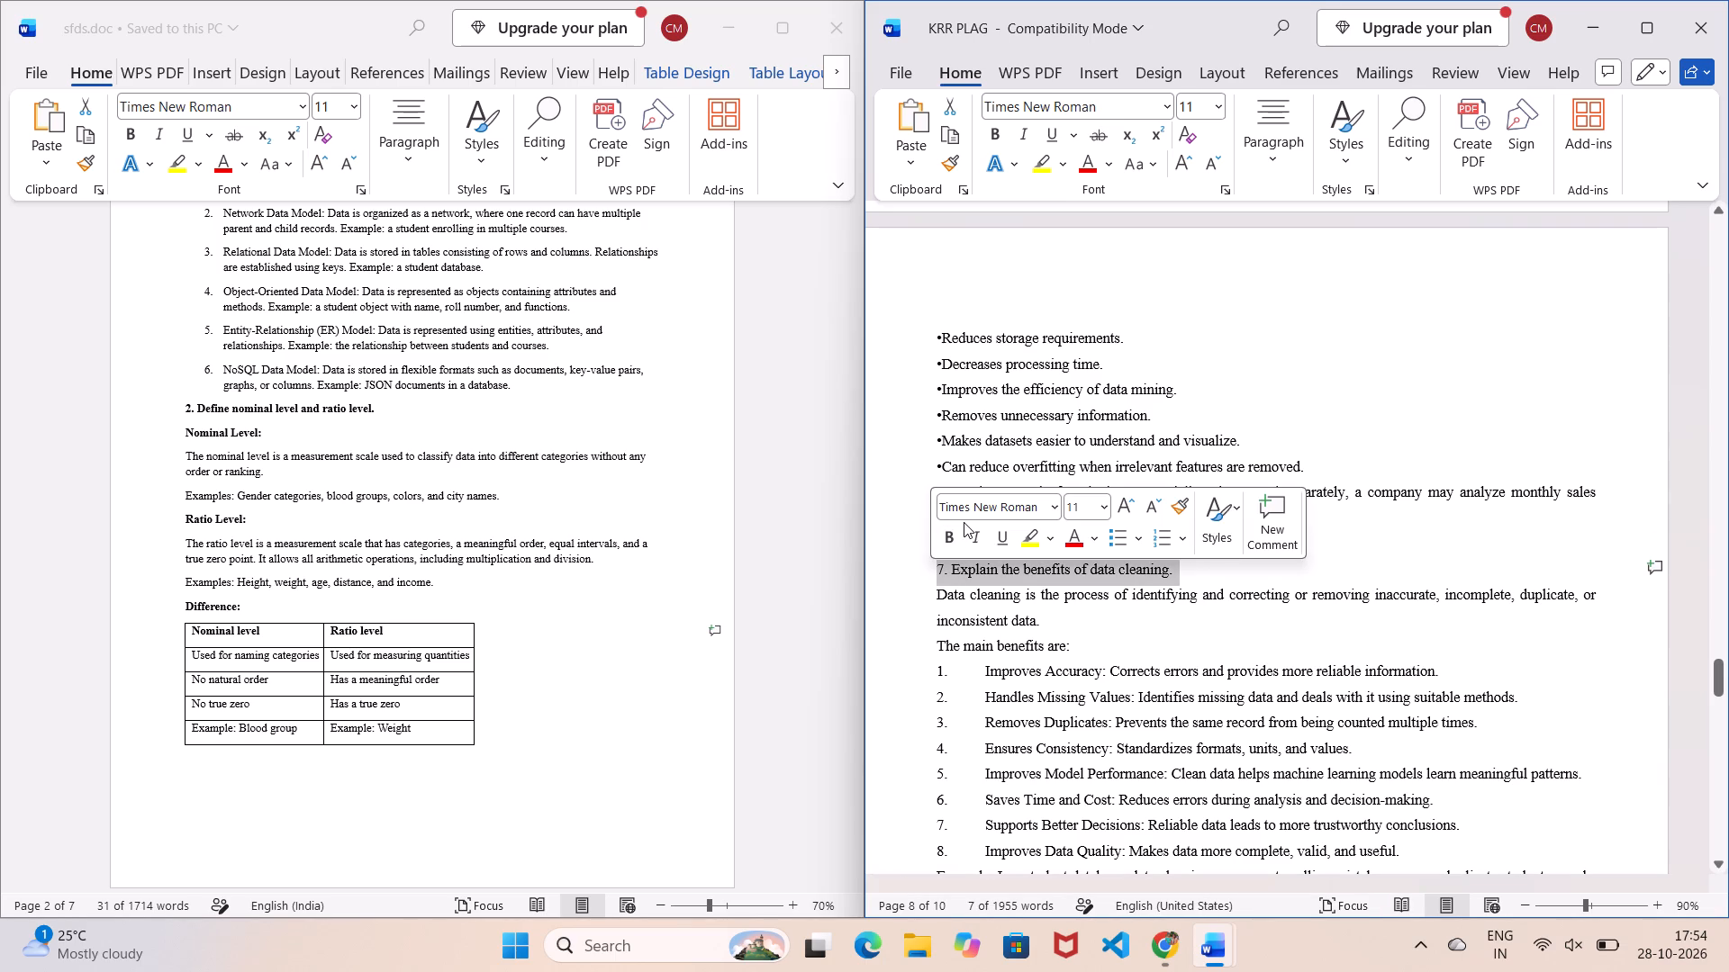
{"action": "left_click", "coordinate": [951, 533]}
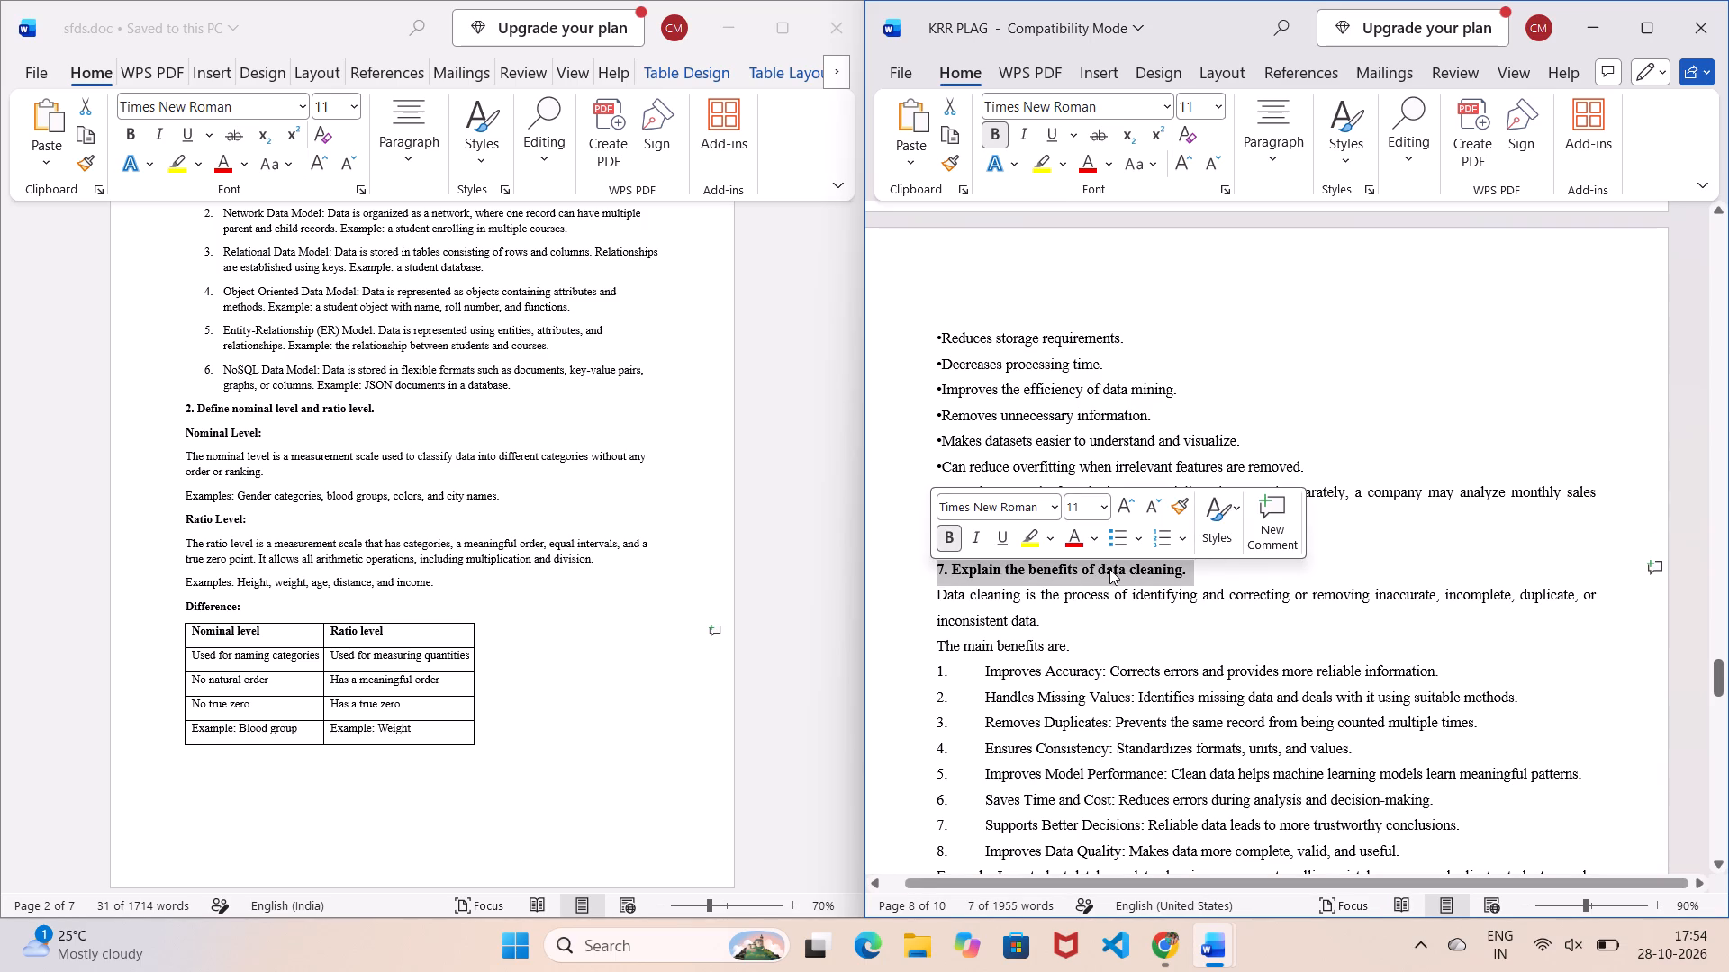
{"action": "left_click", "coordinate": [1109, 569]}
Close the gaps after numbers 1 to 8 in the list of data cleaning benefits, from "Improves Accuracy" to "Improves Data Quality".
{"action": "scroll", "coordinate": [1109, 569], "scroll_direction": "down", "scroll_amount": 1}
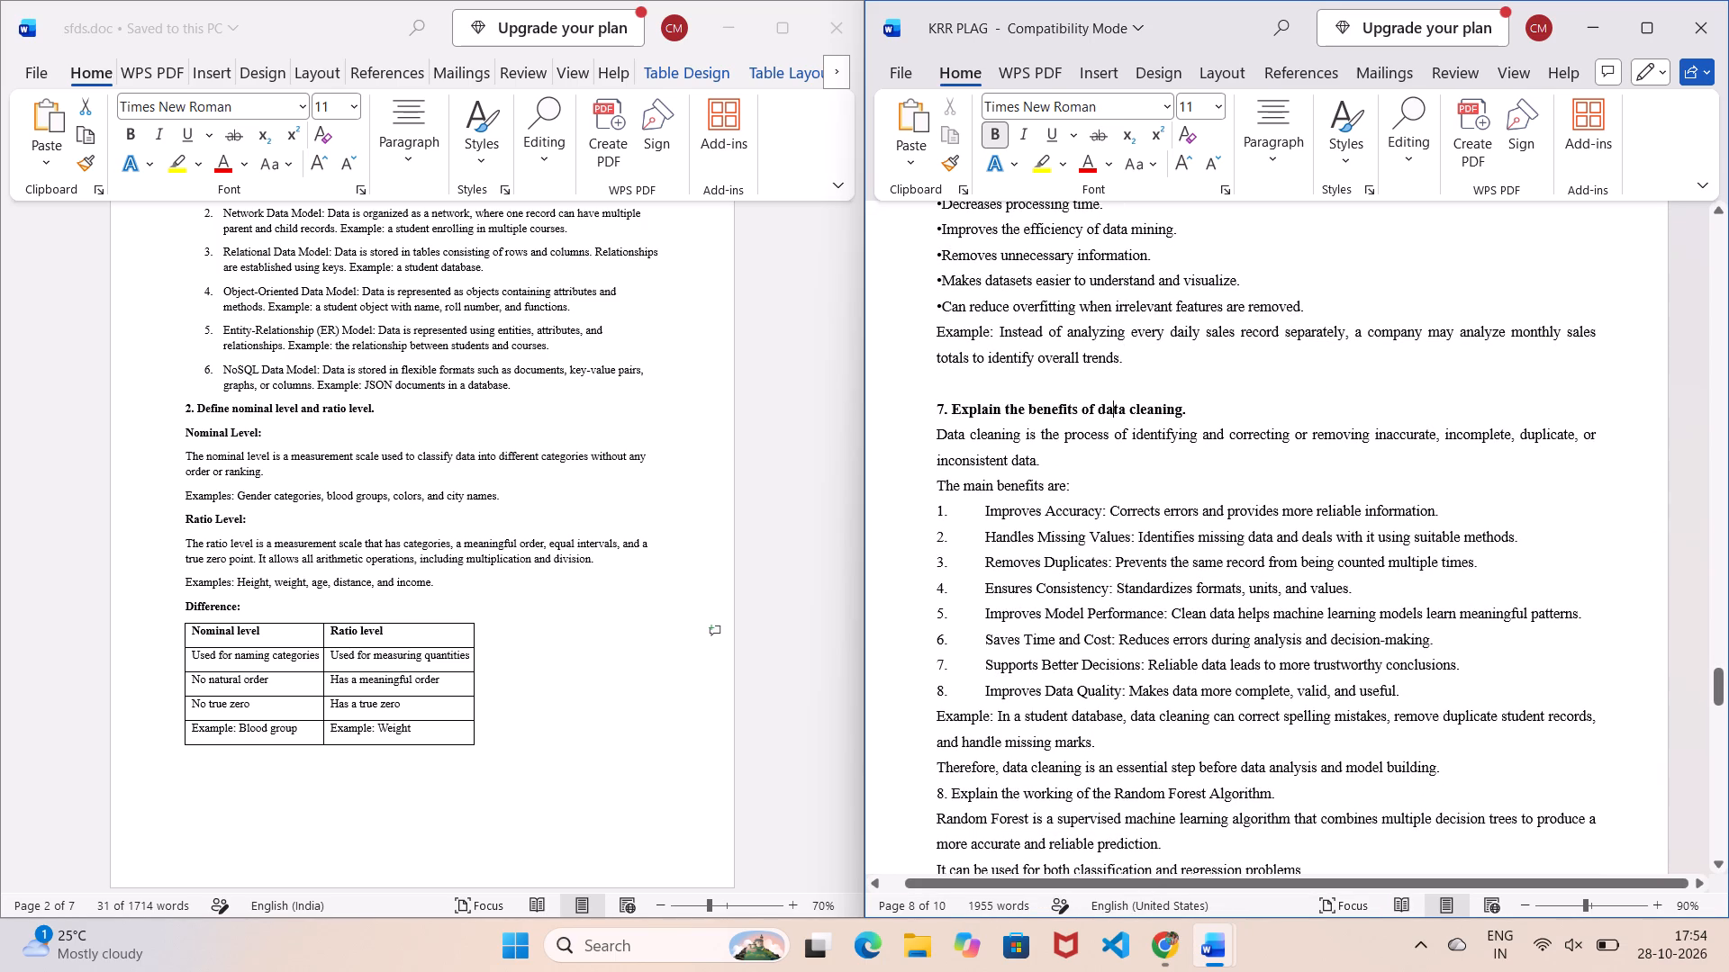
{"action": "left_click", "coordinate": [983, 511]}
{"action": "key", "text": "BackSpace"}
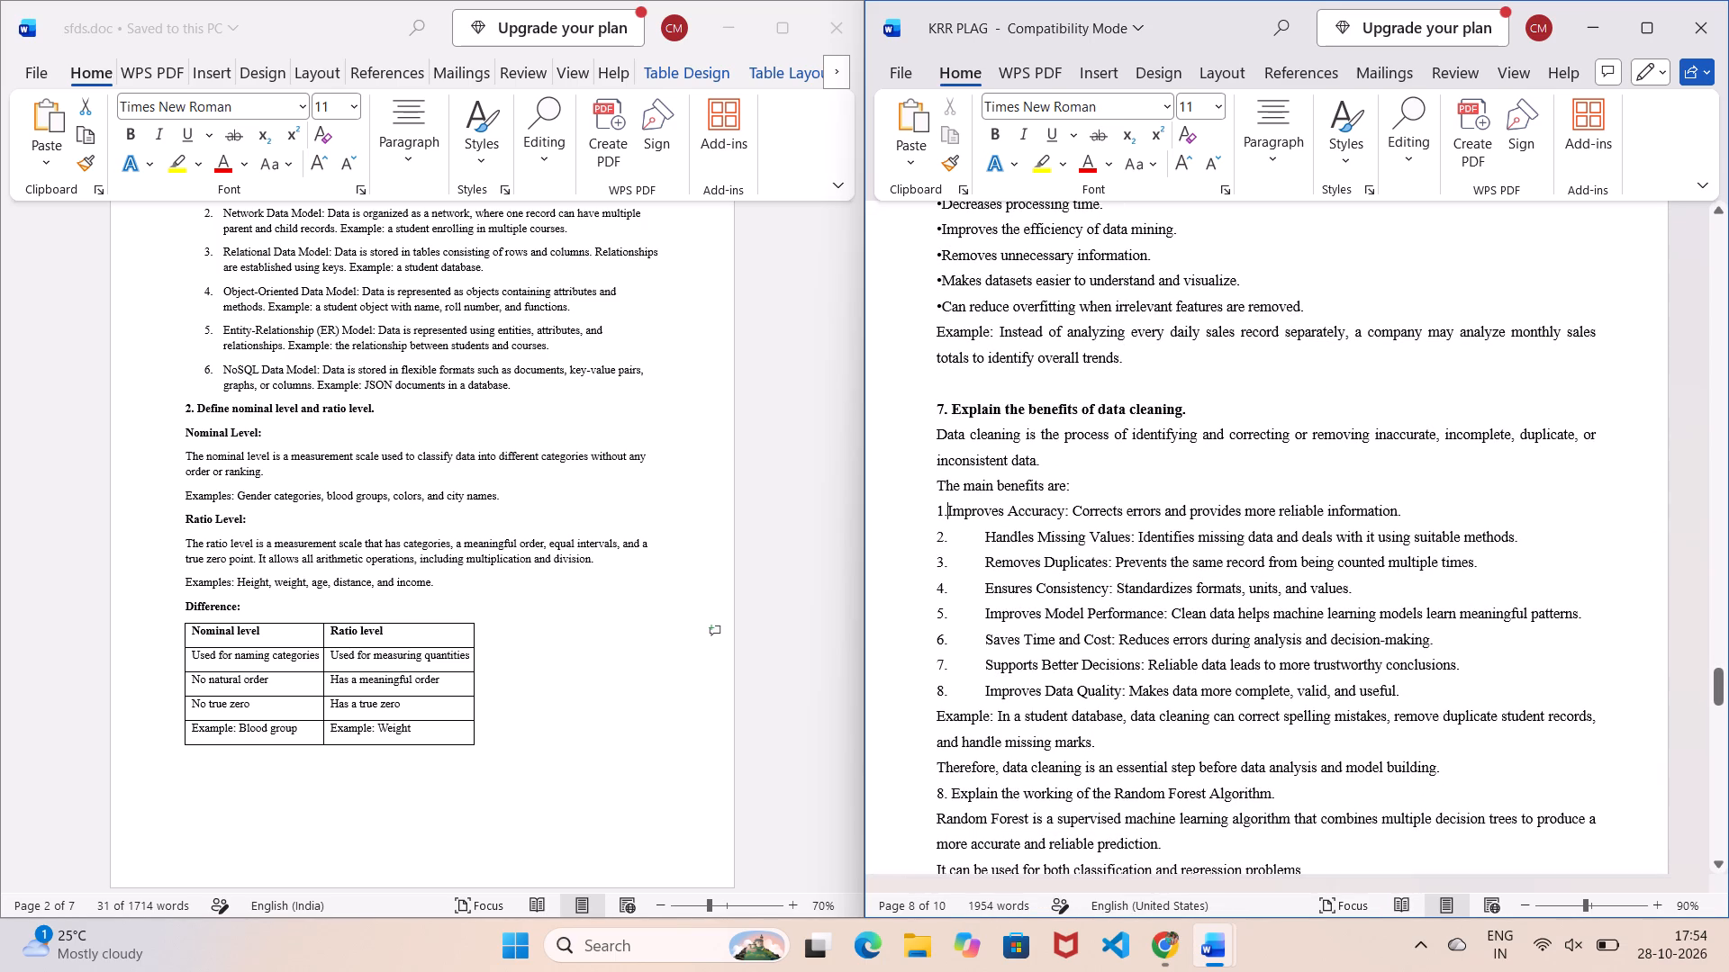
{"action": "key", "text": "Down"}
{"action": "key", "text": "Right"}
{"action": "key", "text": "BackSpace"}
{"action": "key", "text": "Down"}
{"action": "key", "text": "Right"}
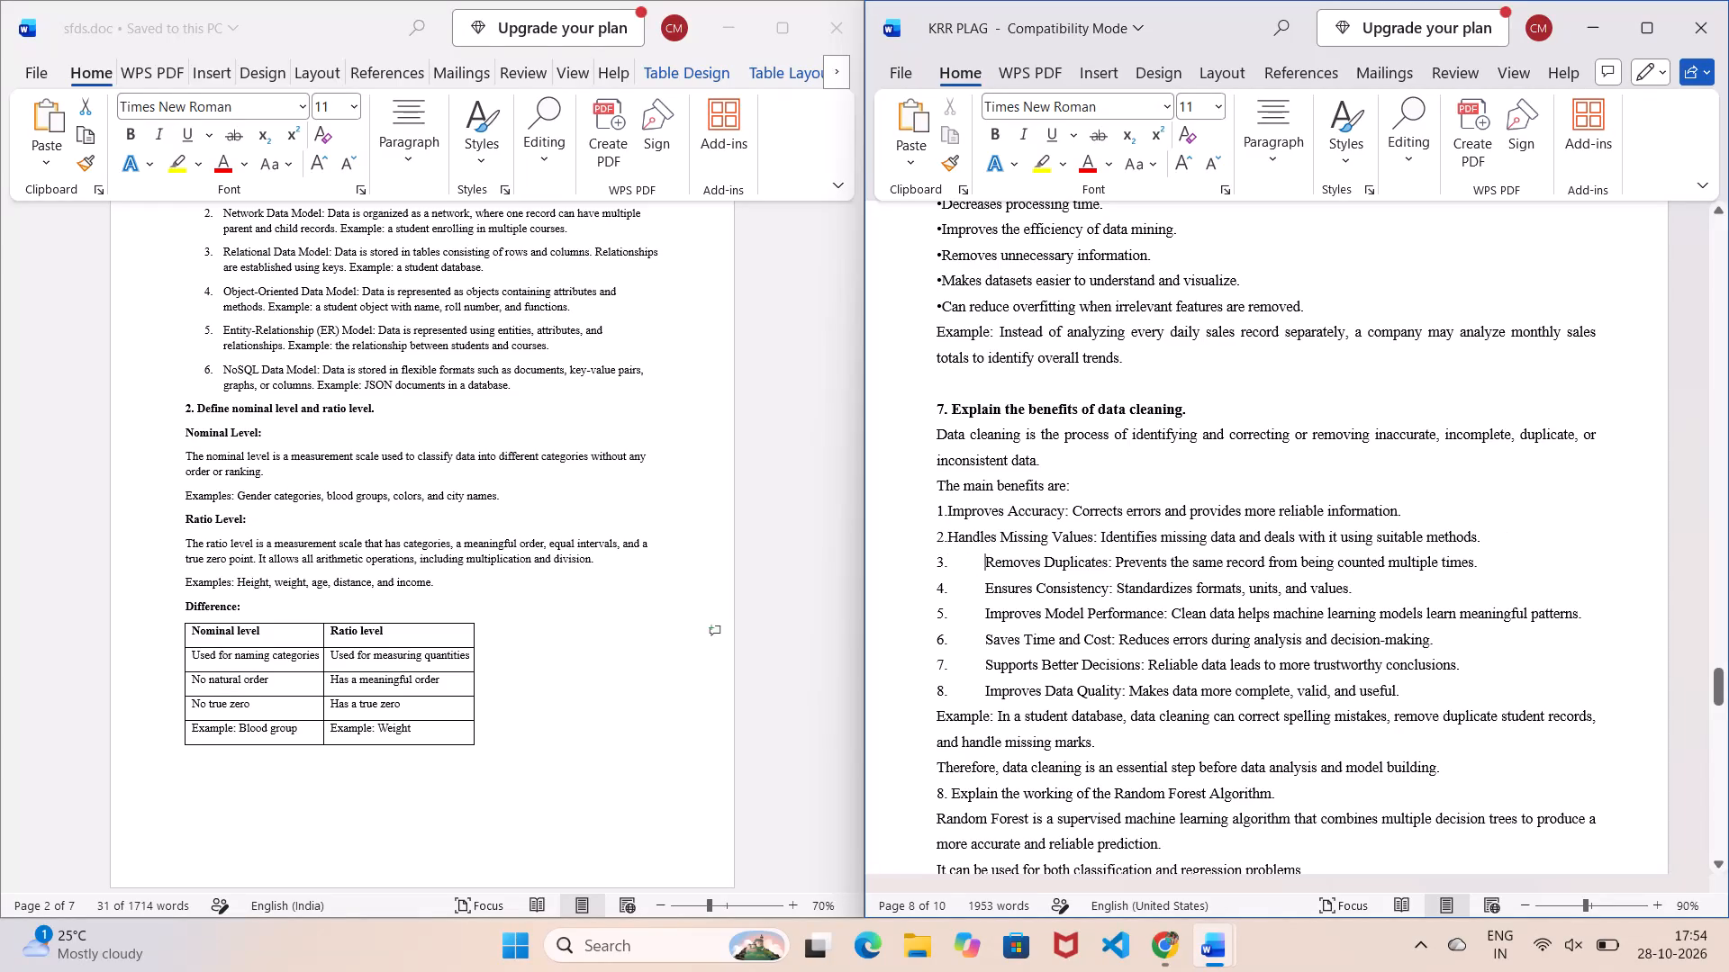
{"action": "key", "text": "BackSpace"}
{"action": "key", "text": "Down"}
{"action": "key", "text": "Right"}
{"action": "key", "text": "BackSpace"}
{"action": "key", "text": "Down"}
{"action": "key", "text": "Right"}
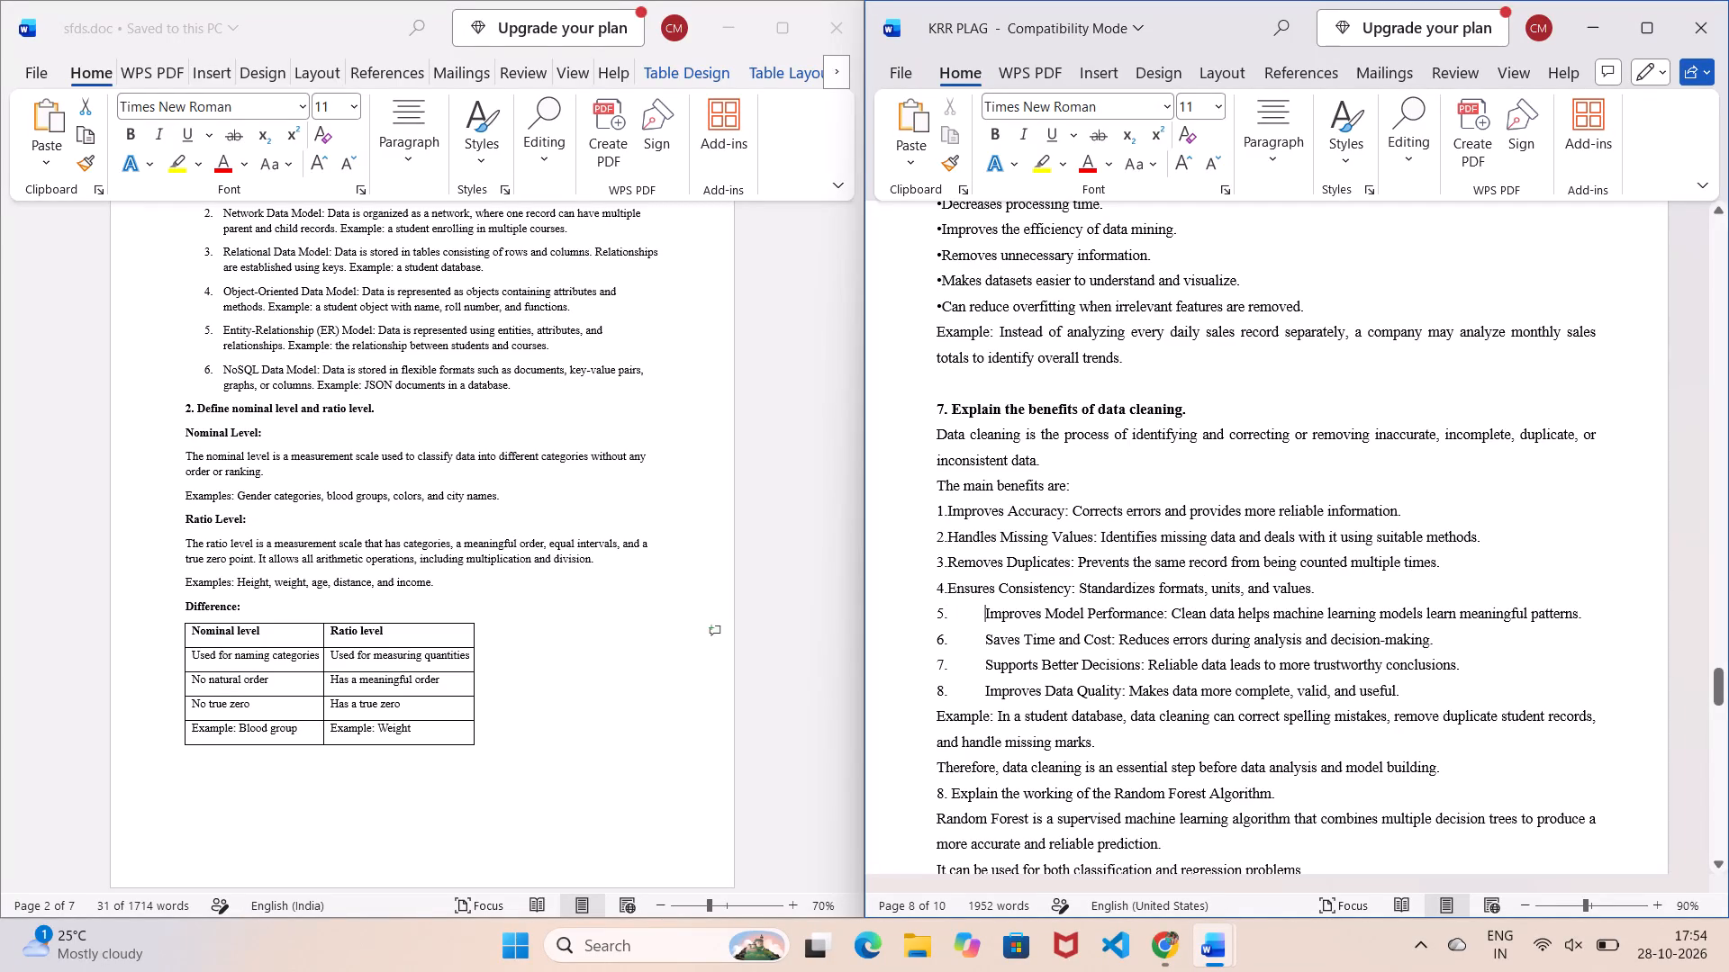
{"action": "key", "text": "BackSpace"}
{"action": "key", "text": "Down"}
{"action": "key", "text": "Right"}
{"action": "key", "text": "BackSpace"}
{"action": "key", "text": "Down"}
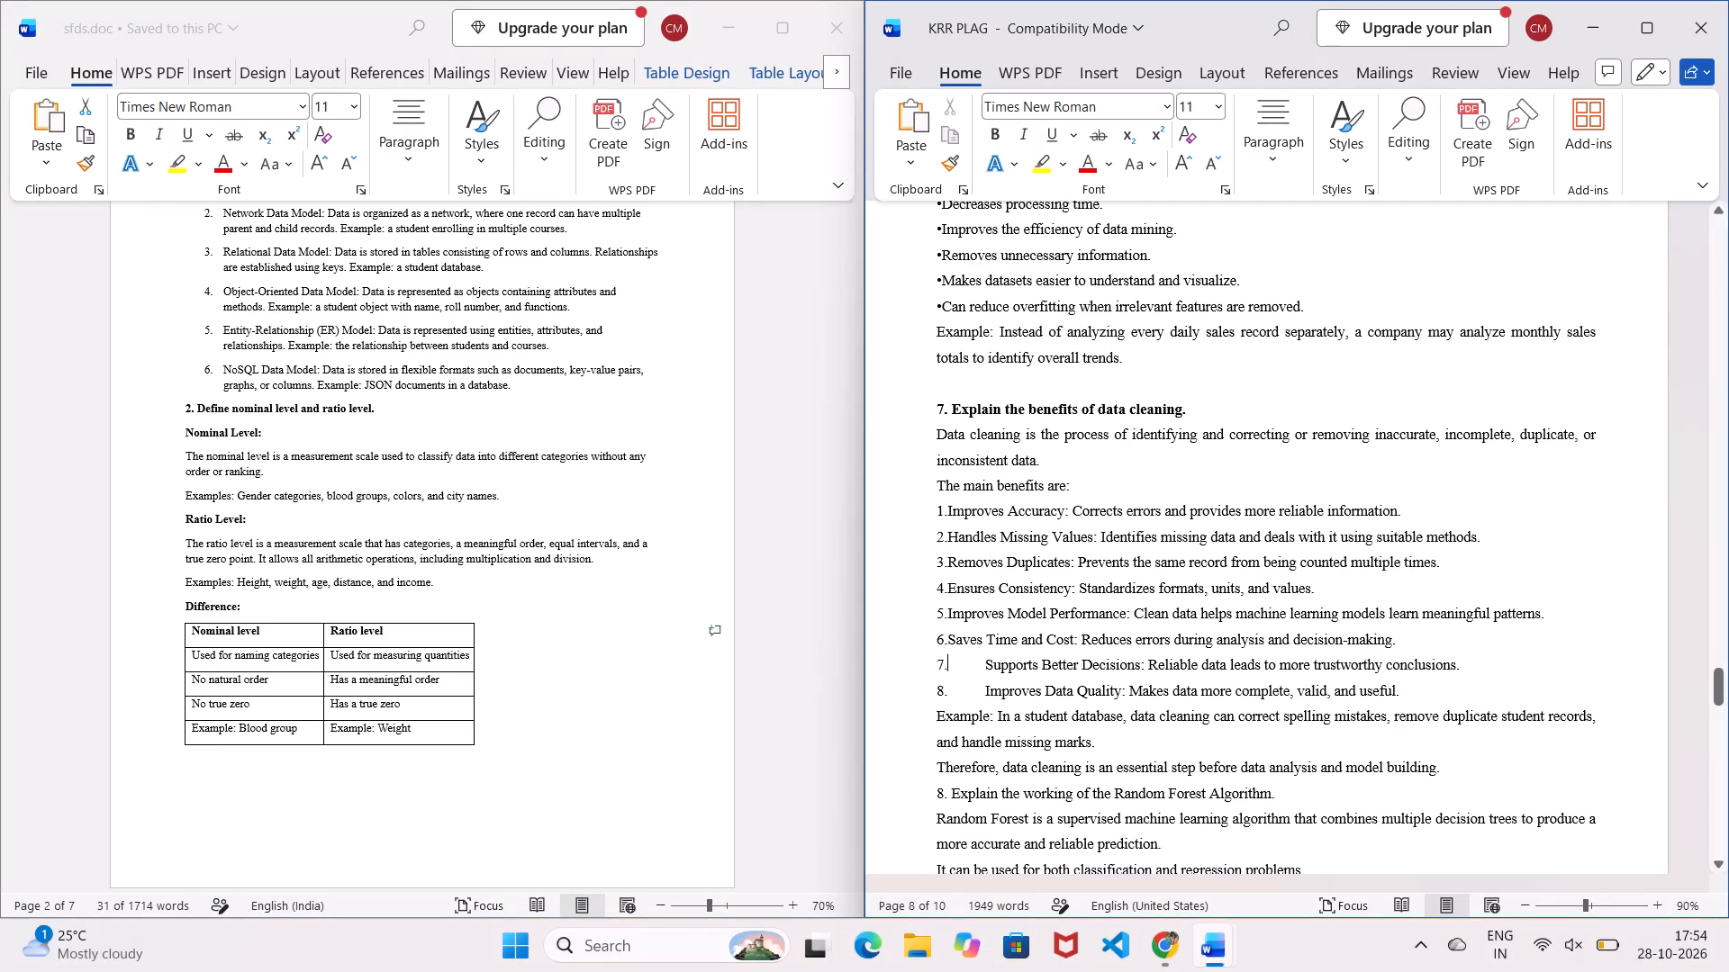
{"action": "key", "text": "Right"}
{"action": "key", "text": "BackSpace"}
{"action": "key", "text": "Down"}
{"action": "key", "text": "Right"}
{"action": "key", "text": "BackSpace"}
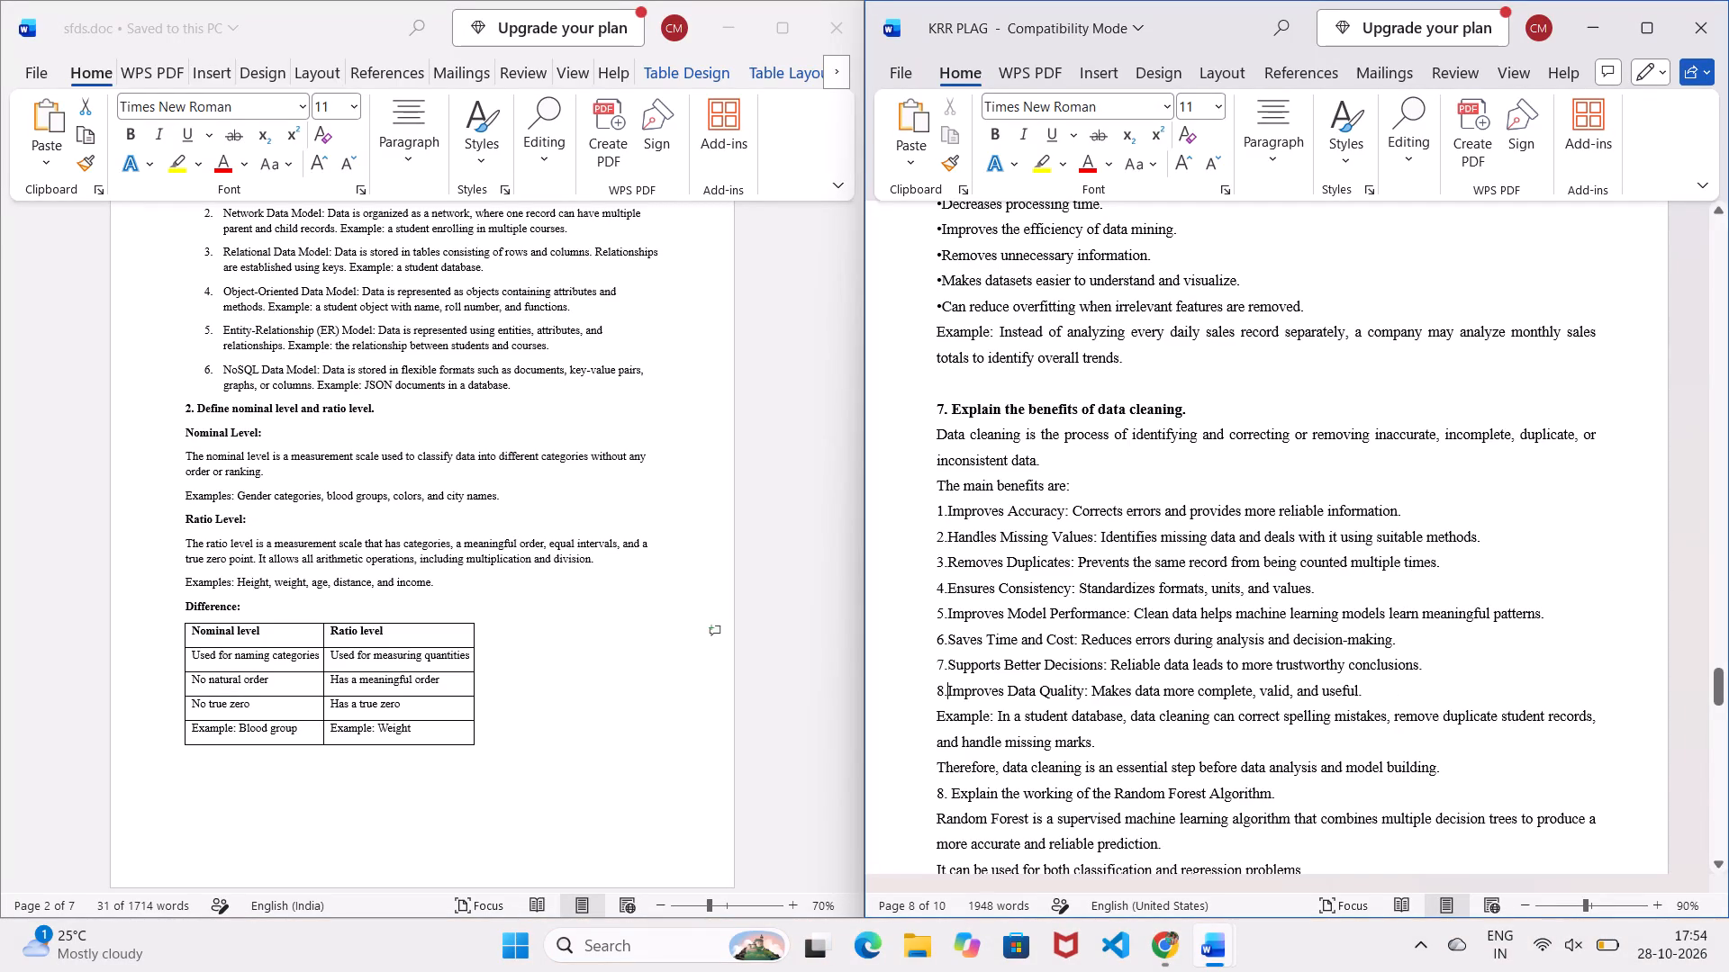
Insert a blank line between question 7's closing sentence about data cleaning being essential and the question 8 heading.
{"action": "scroll", "coordinate": [1060, 534], "scroll_direction": "down", "scroll_amount": 1}
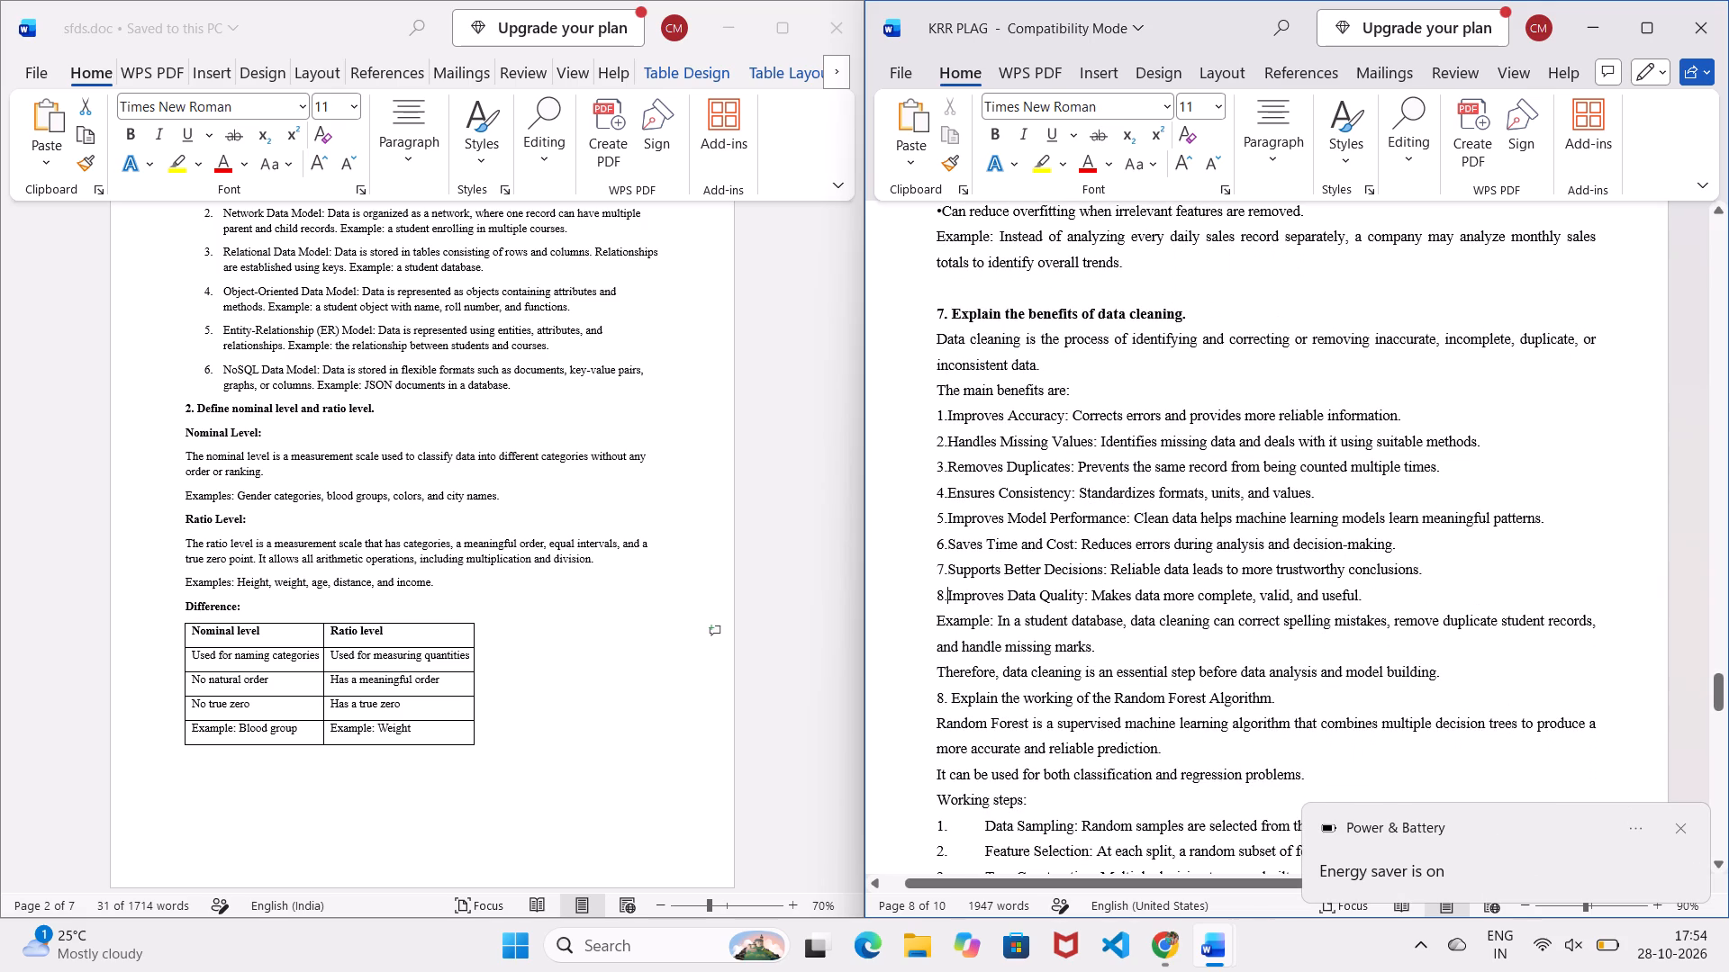
{"action": "scroll", "coordinate": [1082, 643], "scroll_direction": "down", "scroll_amount": 1}
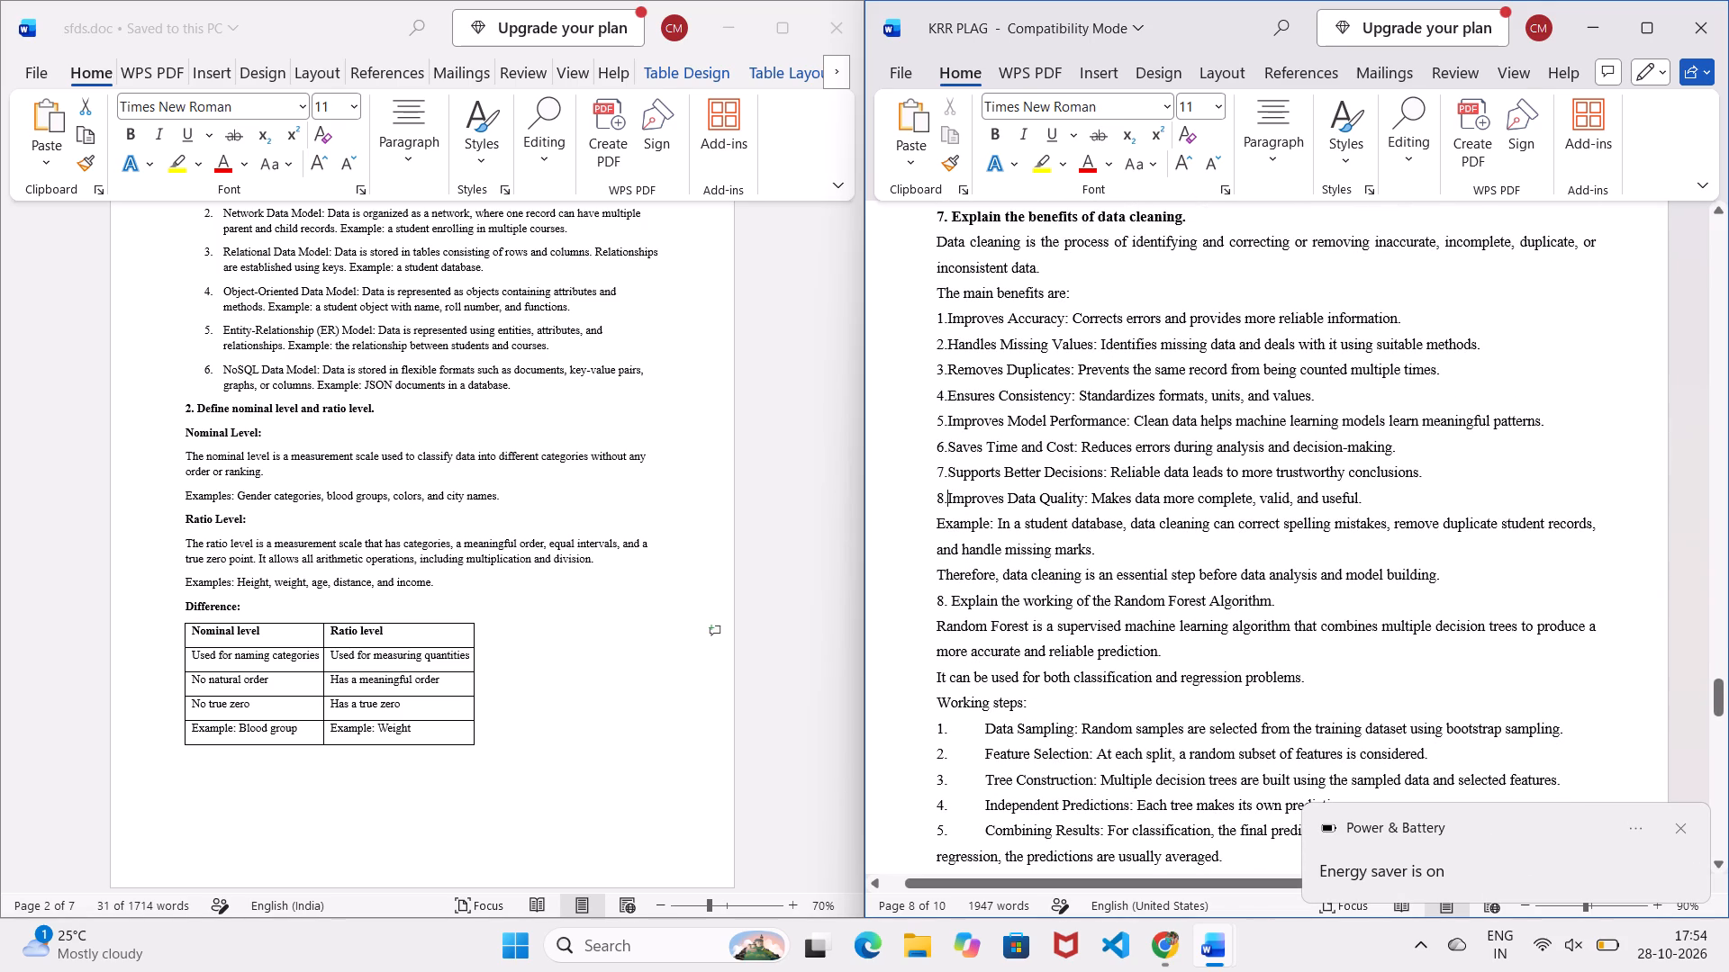
{"action": "left_click", "coordinate": [1439, 572]}
{"action": "key", "text": "Return"}
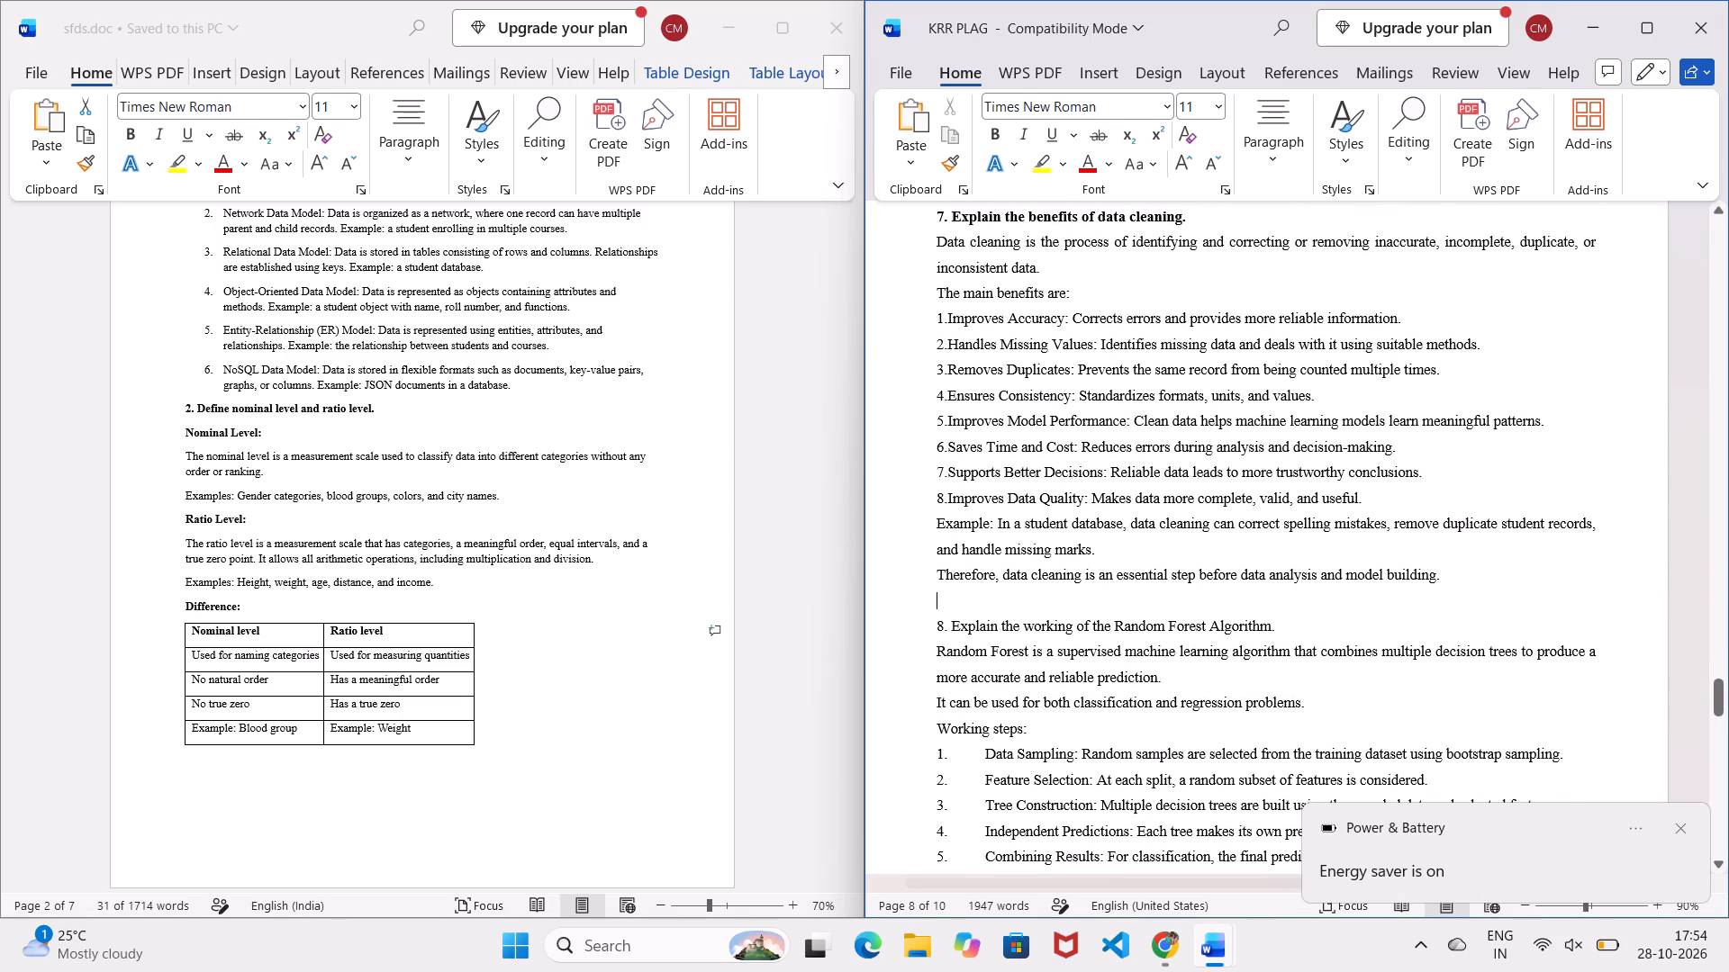
Make the question 8 heading, "8. Explain the working of the Random Forest Algorithm.", bold.
{"action": "left_click_drag", "start_coordinate": [1279, 625], "coordinate": [1195, 625]}
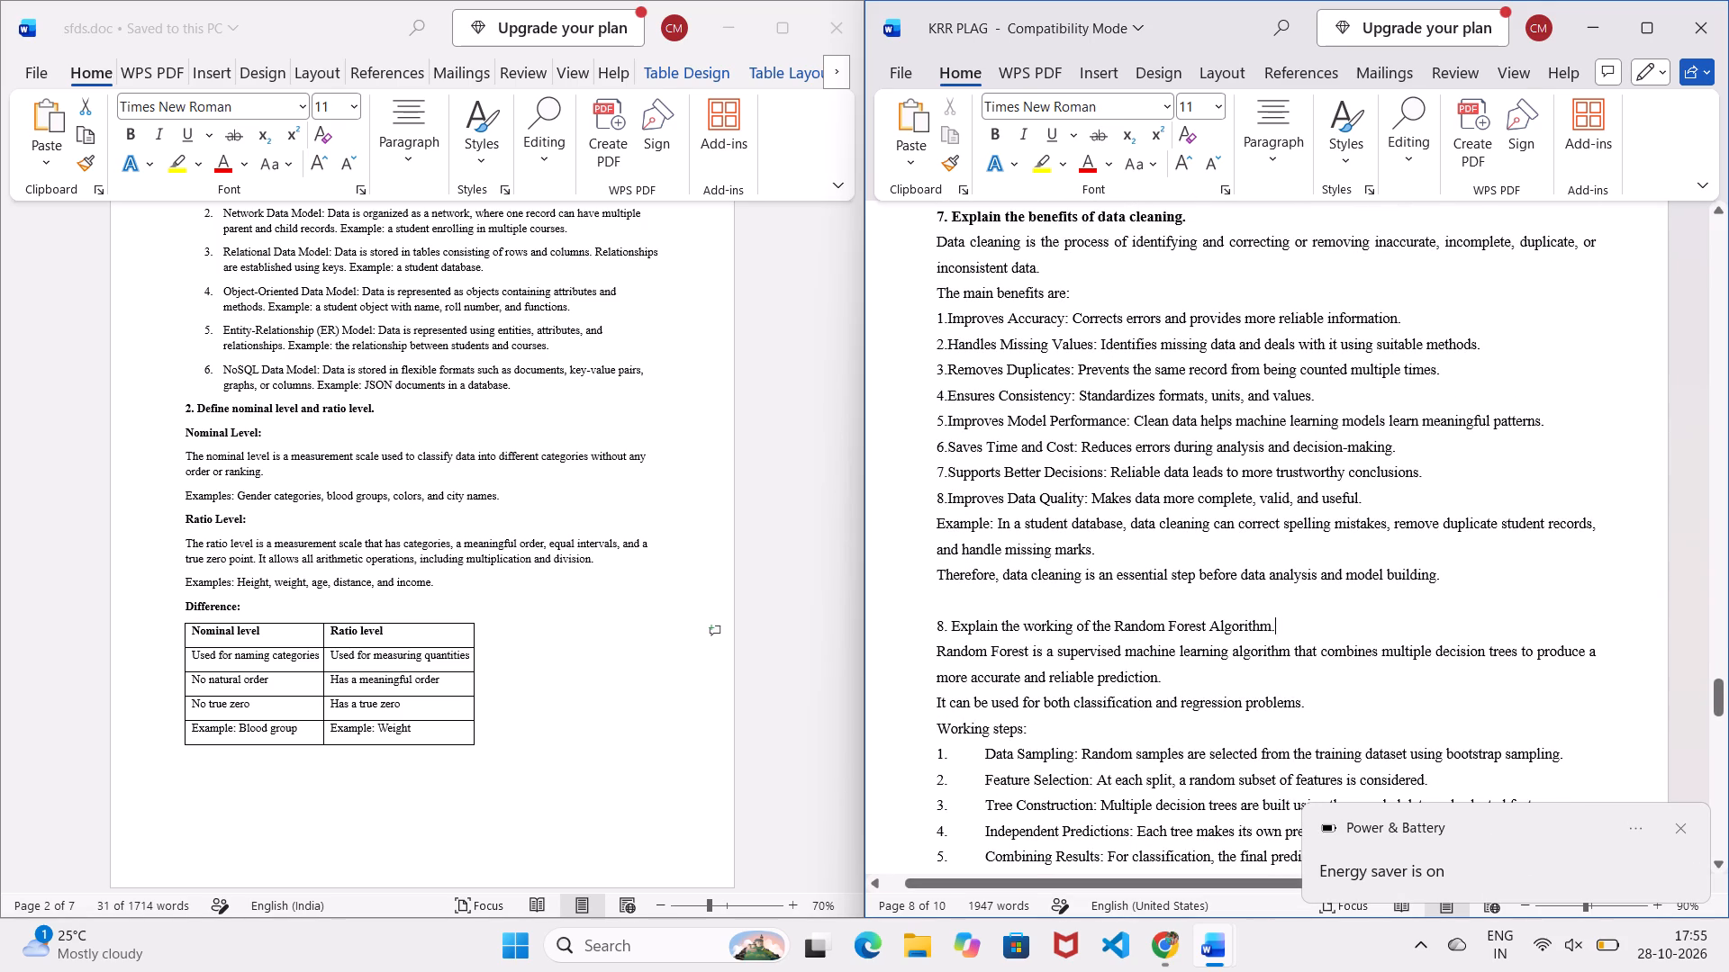
{"action": "left_click_drag", "start_coordinate": [1195, 625], "coordinate": [917, 633]}
{"action": "left_click", "coordinate": [934, 593]}
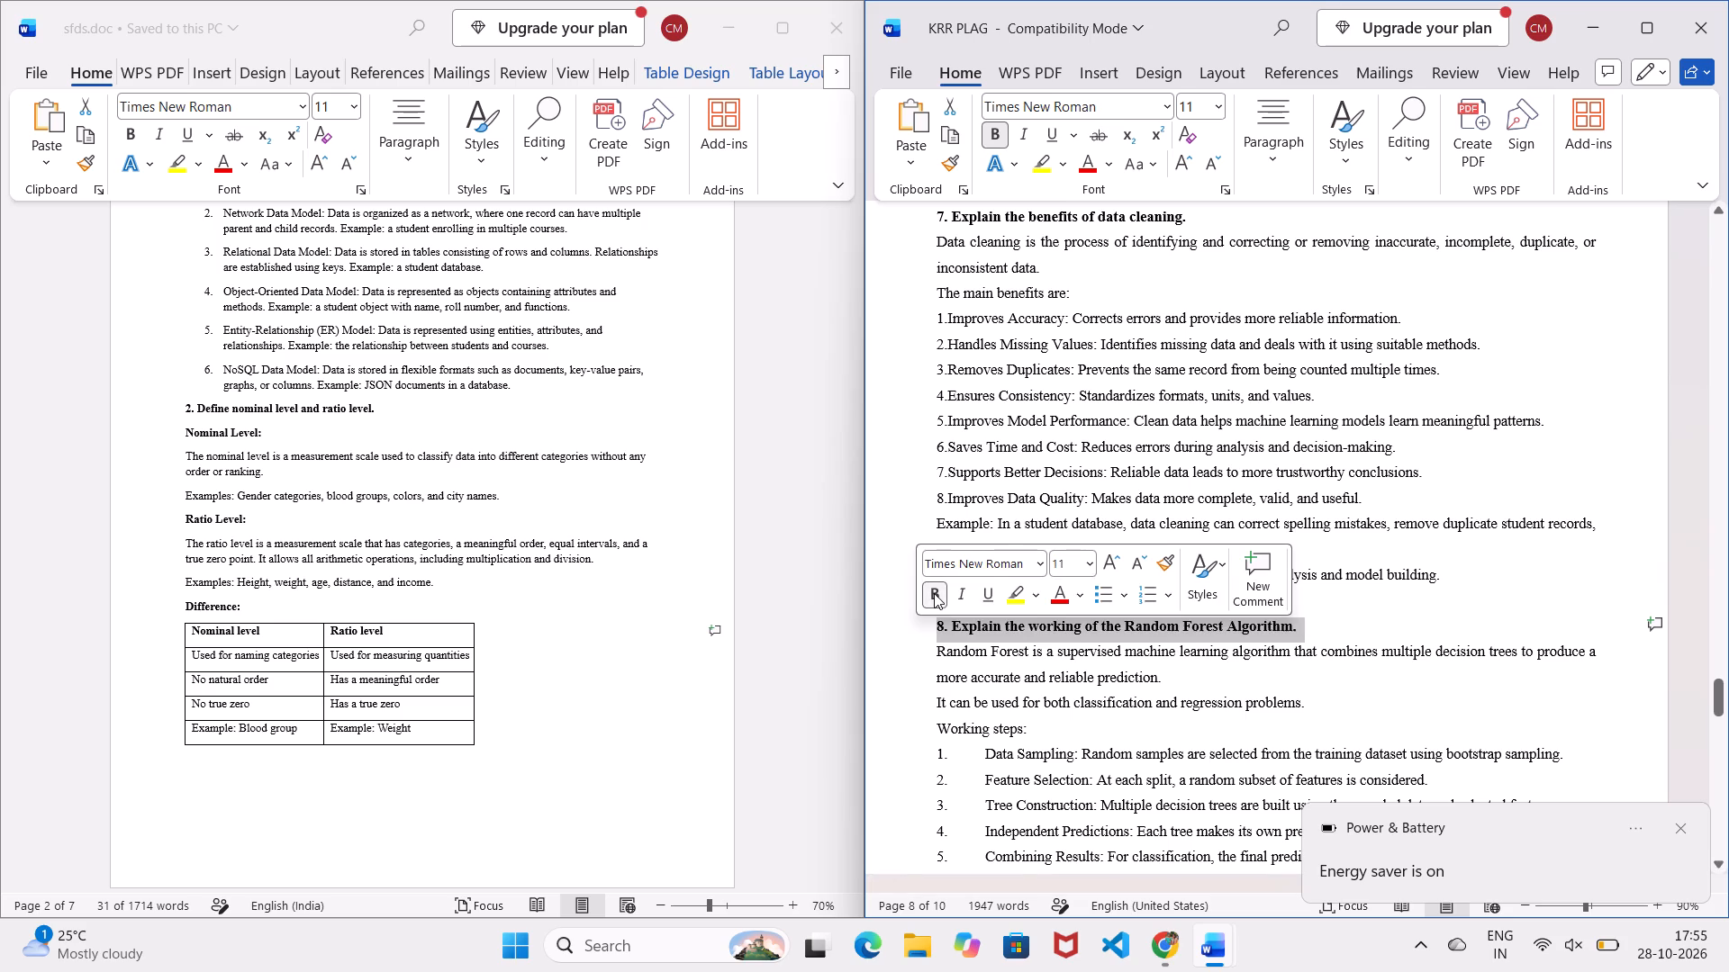
Close the gaps after numbers 1 to 6 in question 8's working steps, from "Data Sampling" to "Final Output".
{"action": "left_click", "coordinate": [982, 634]}
{"action": "scroll", "coordinate": [982, 634], "scroll_direction": "down", "scroll_amount": 2}
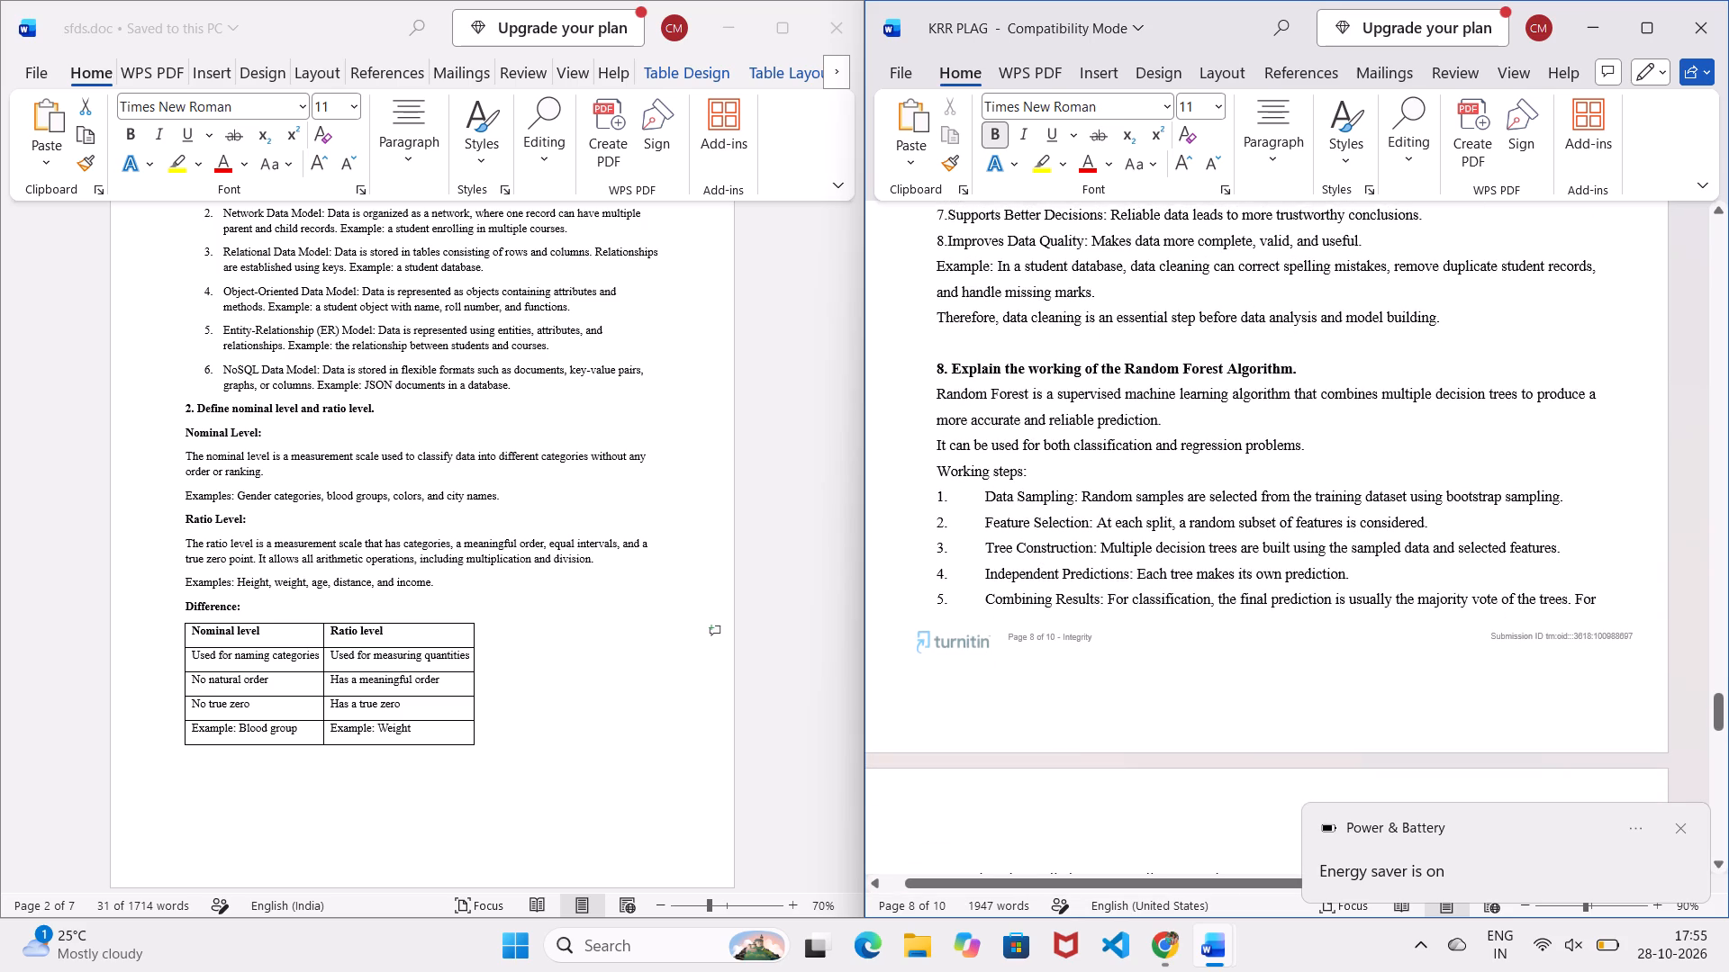
{"action": "left_click", "coordinate": [982, 500]}
{"action": "key", "text": "BackSpace"}
{"action": "key", "text": "Down"}
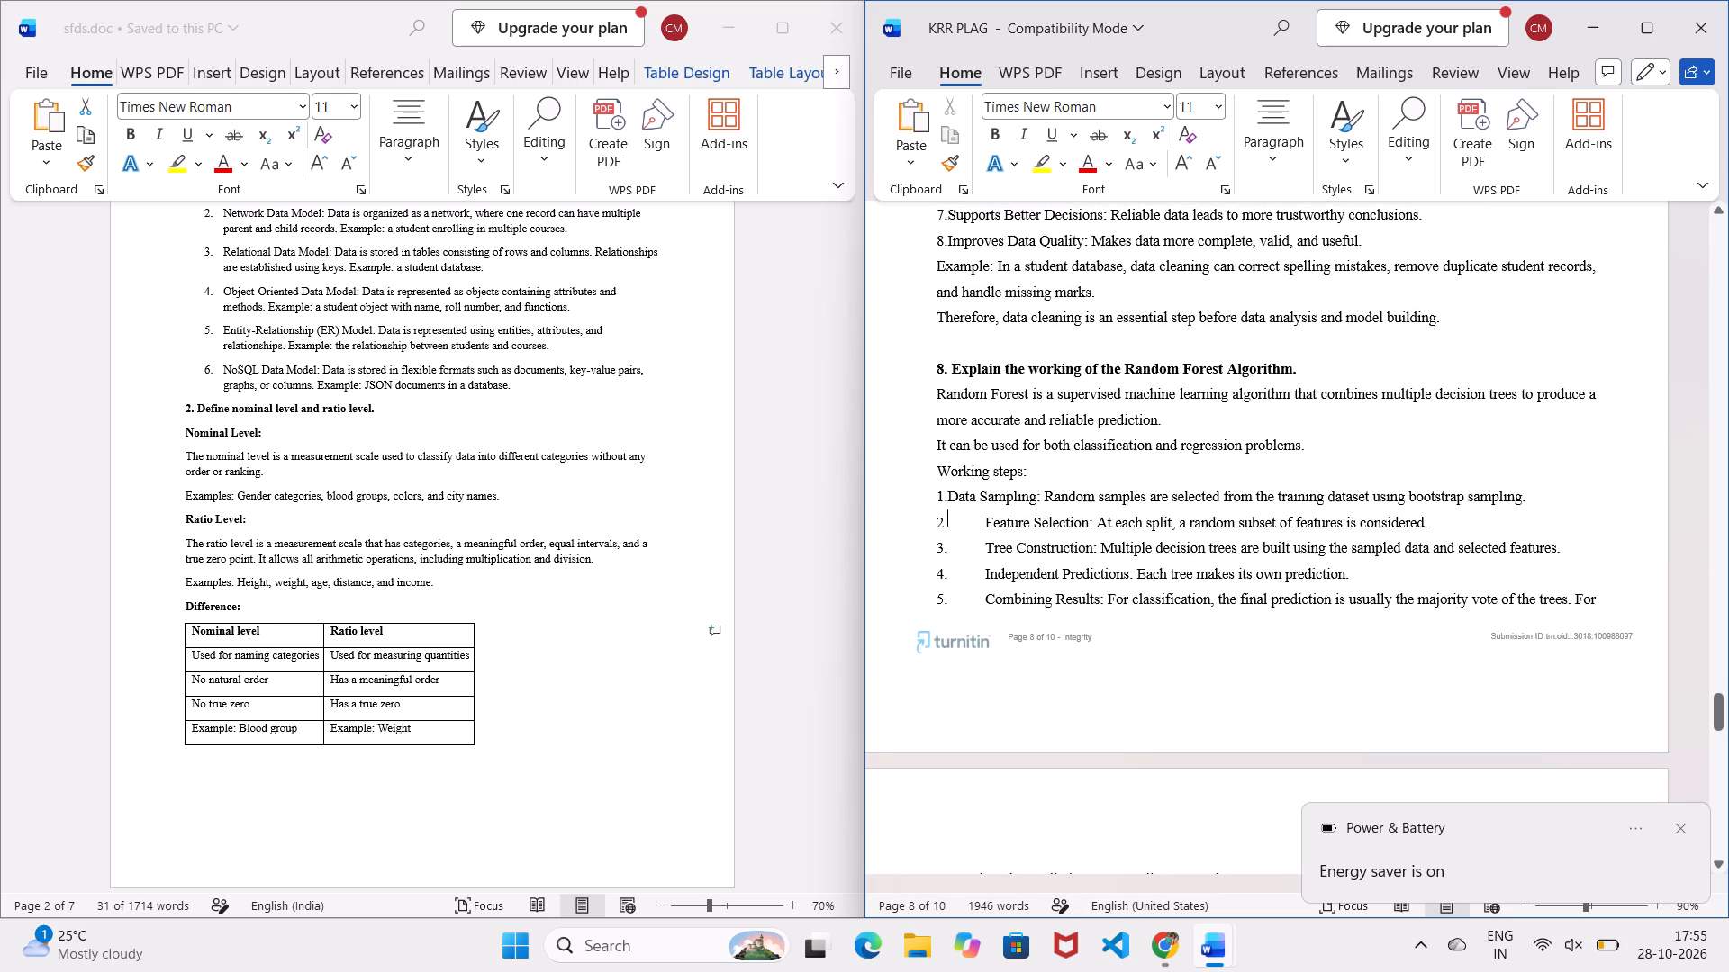
{"action": "key", "text": "Right"}
{"action": "key", "text": "BackSpace"}
{"action": "key", "text": "Down"}
{"action": "key", "text": "Right"}
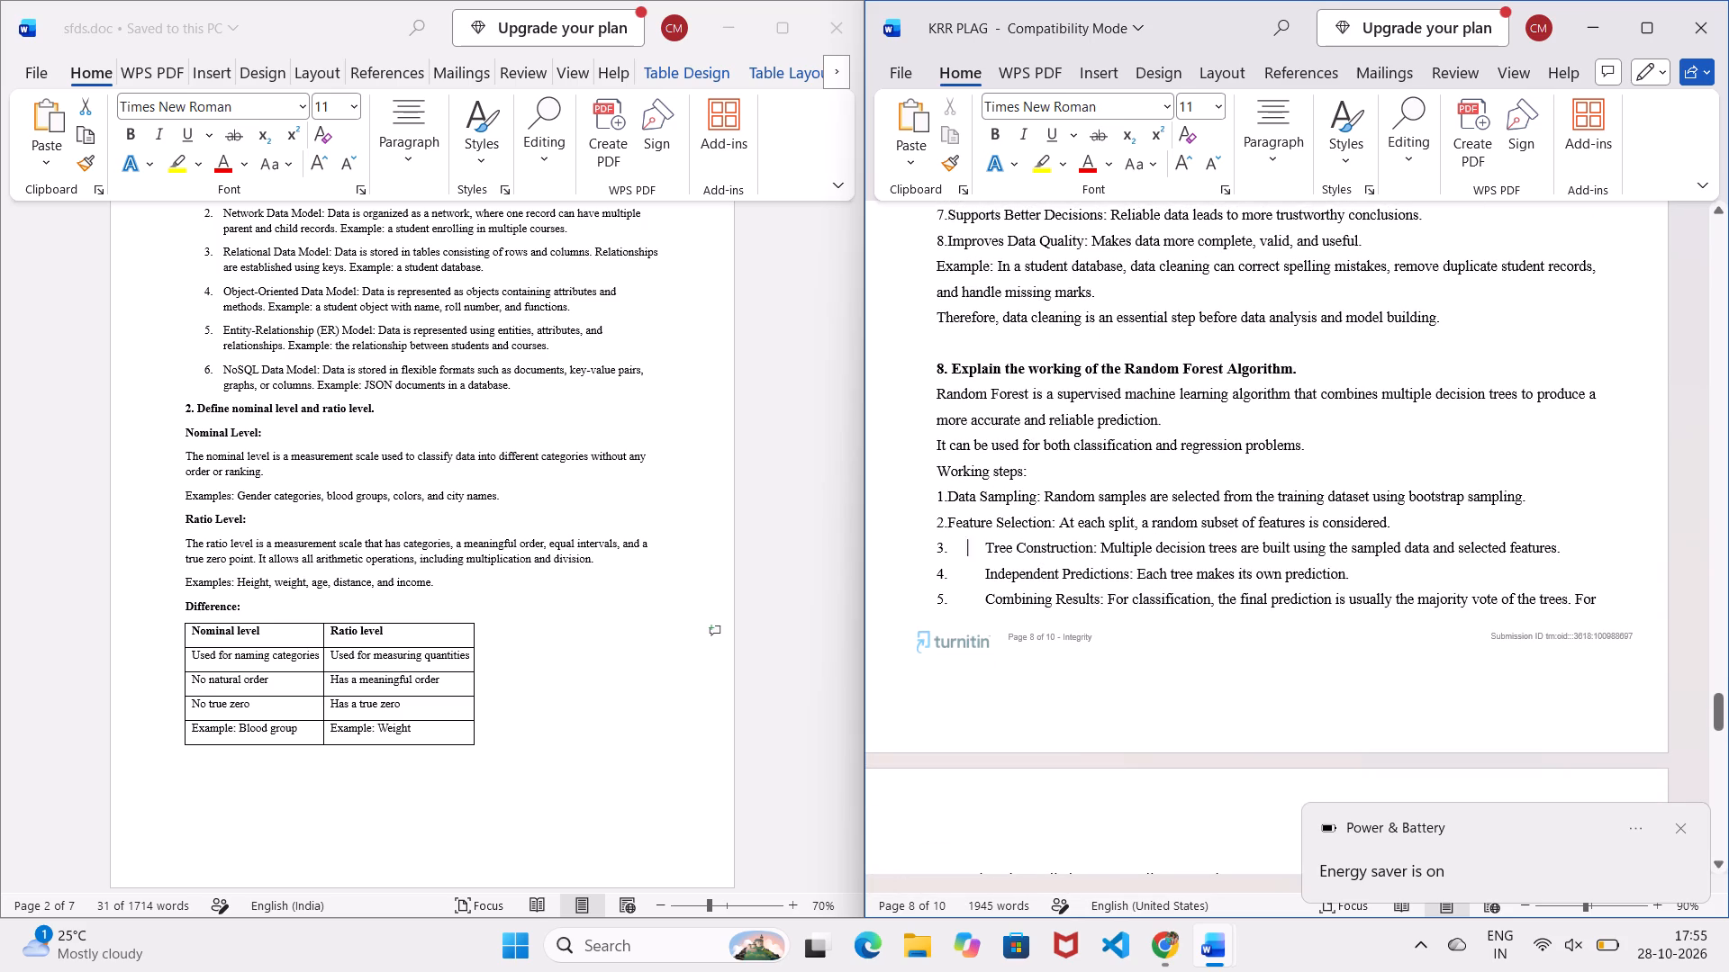
{"action": "key", "text": "BackSpace"}
{"action": "key", "text": "Down"}
{"action": "key", "text": "Right"}
{"action": "key", "text": "BackSpace"}
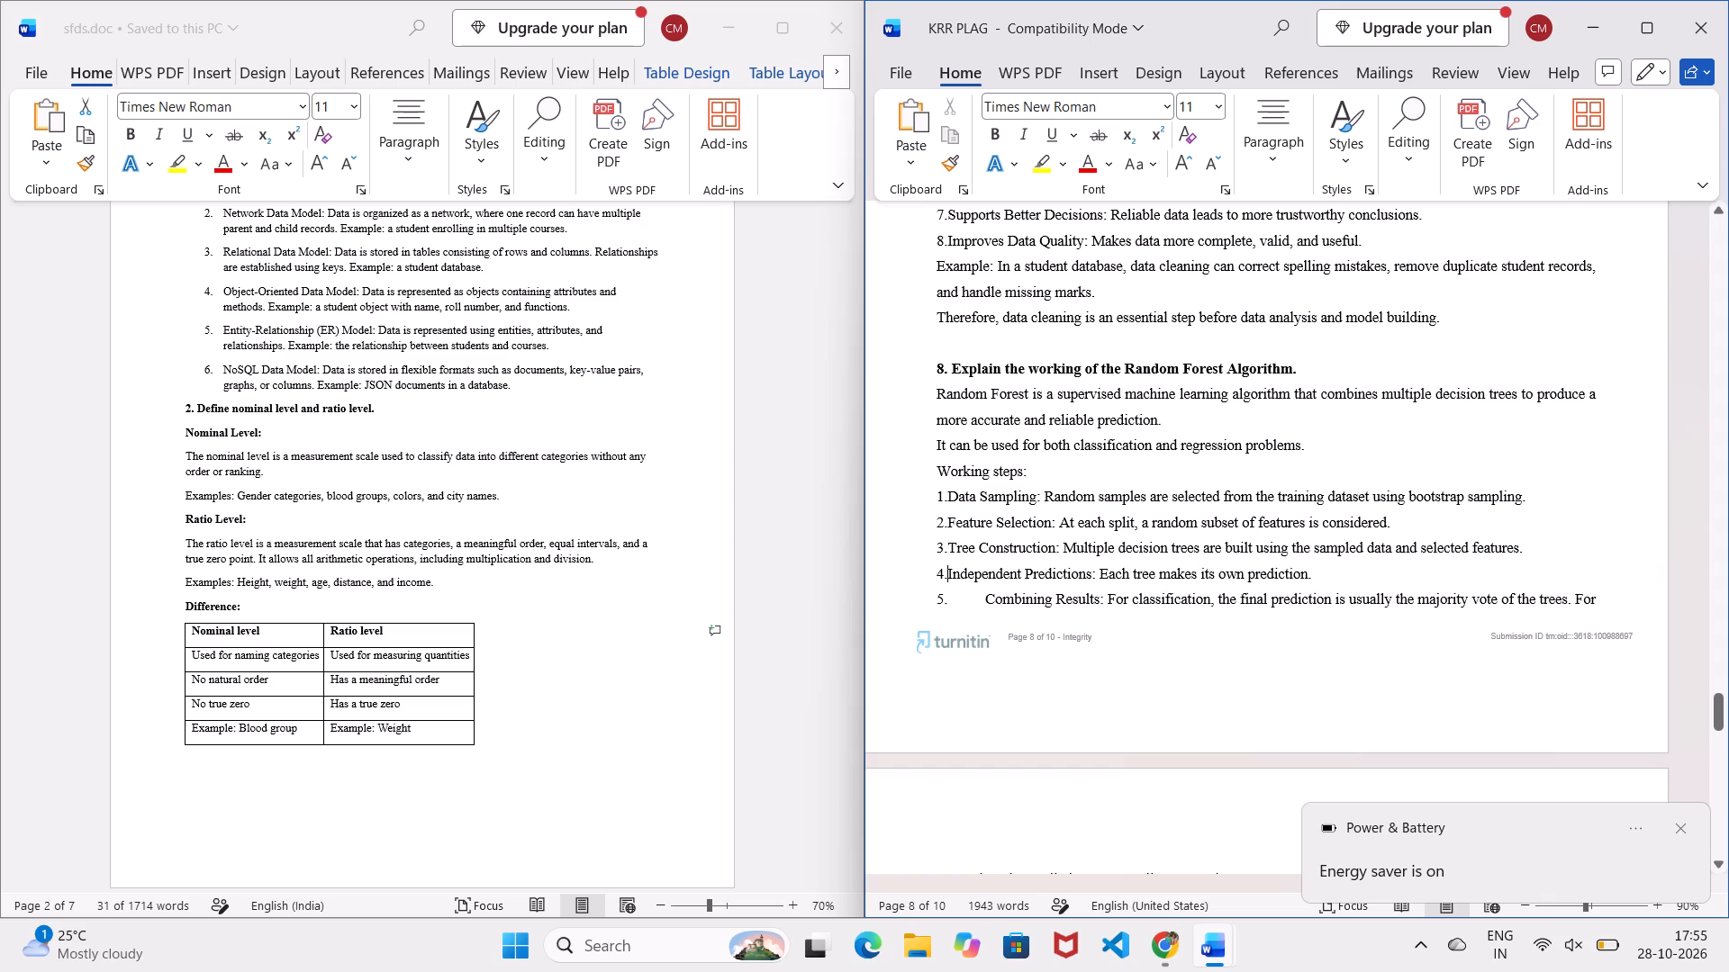
{"action": "key", "text": "Down"}
{"action": "key", "text": "Right"}
{"action": "key", "text": "BackSpace"}
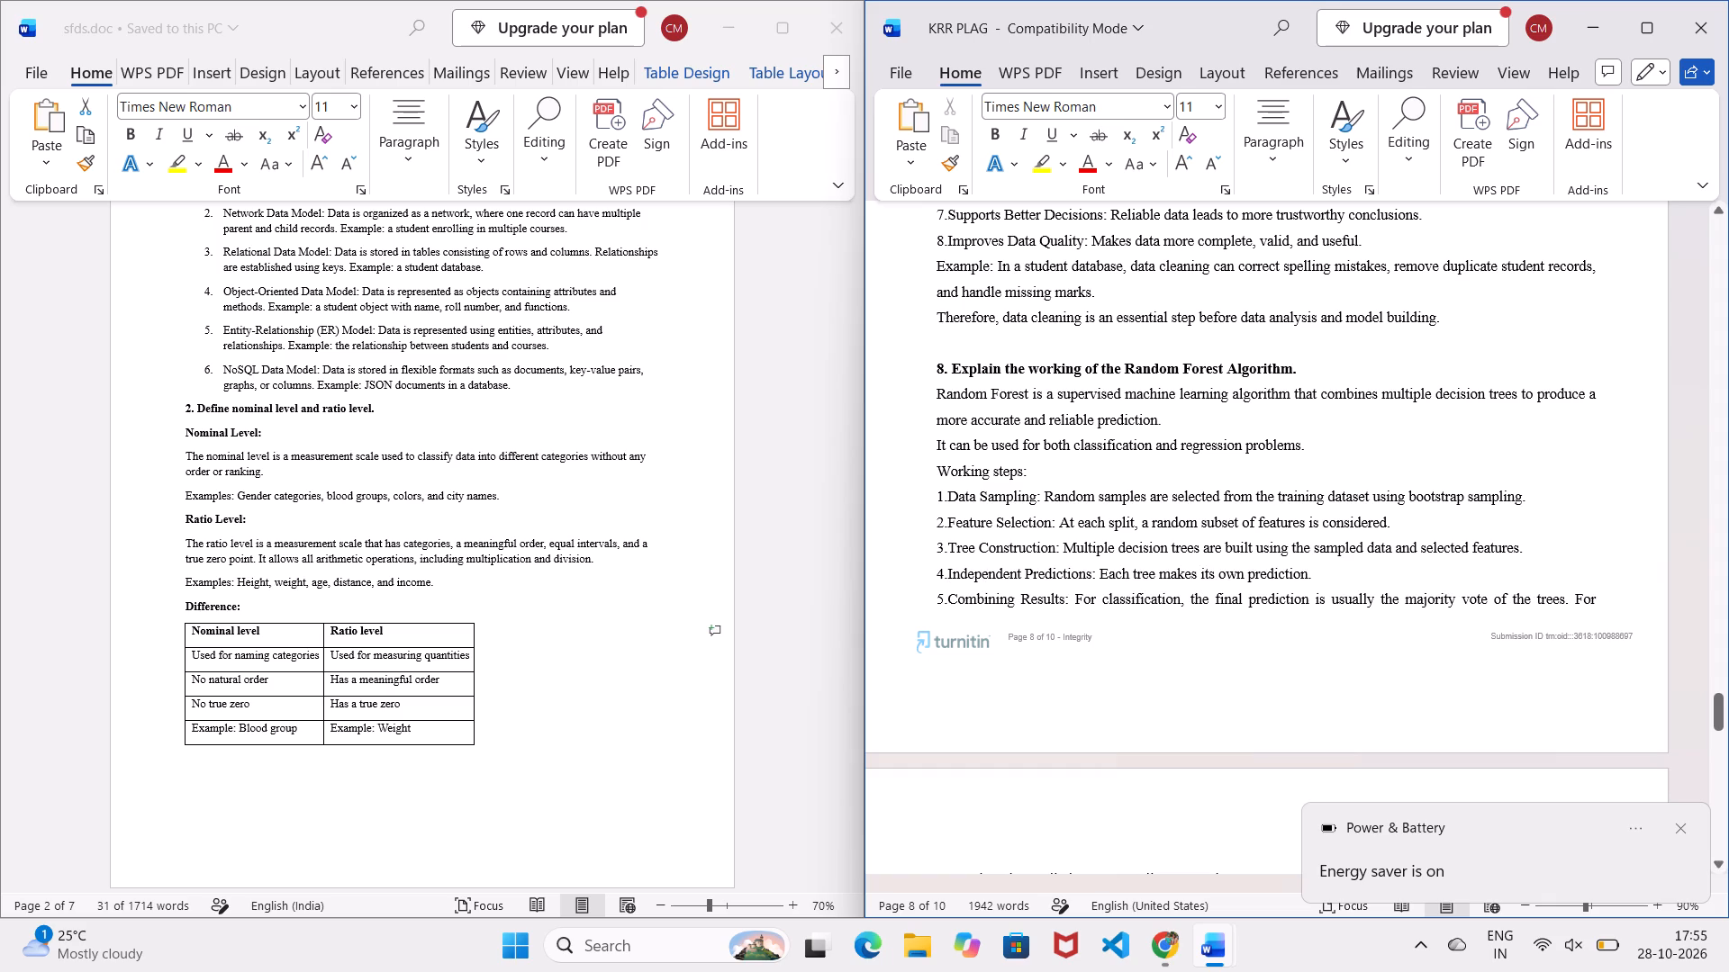
{"action": "scroll", "coordinate": [1064, 558], "scroll_direction": "down", "scroll_amount": 2}
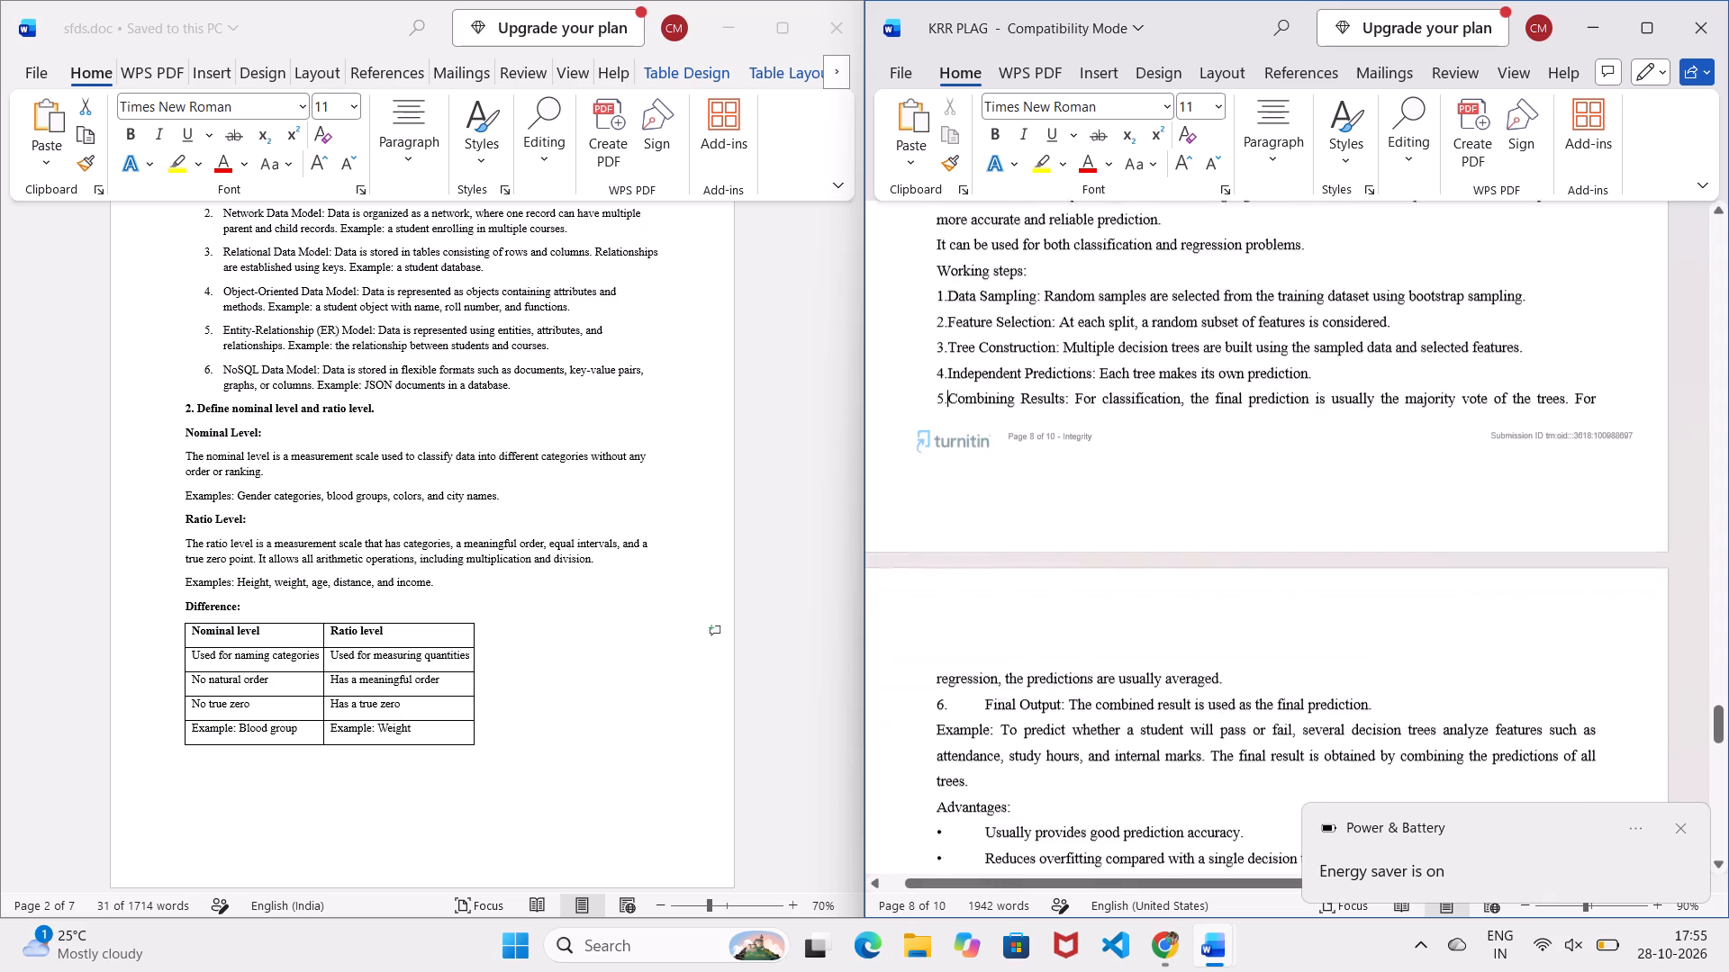
{"action": "scroll", "coordinate": [1064, 558], "scroll_direction": "down", "scroll_amount": 1}
{"action": "left_click", "coordinate": [983, 495]}
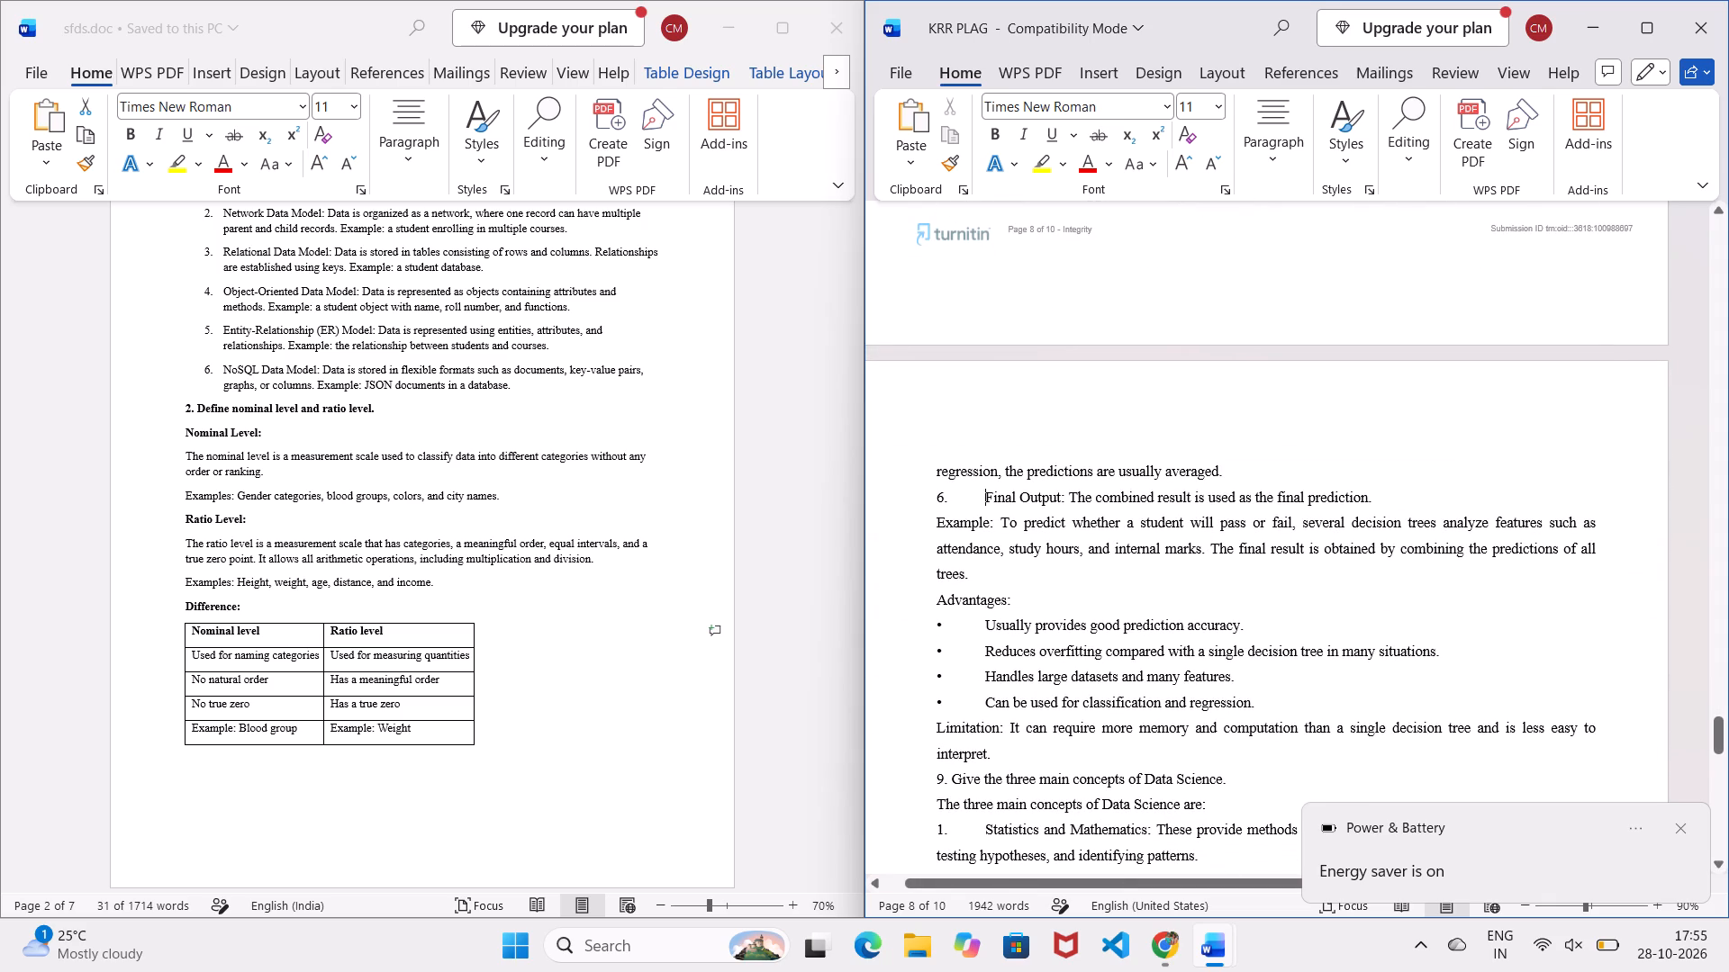
{"action": "key", "text": "BackSpace"}
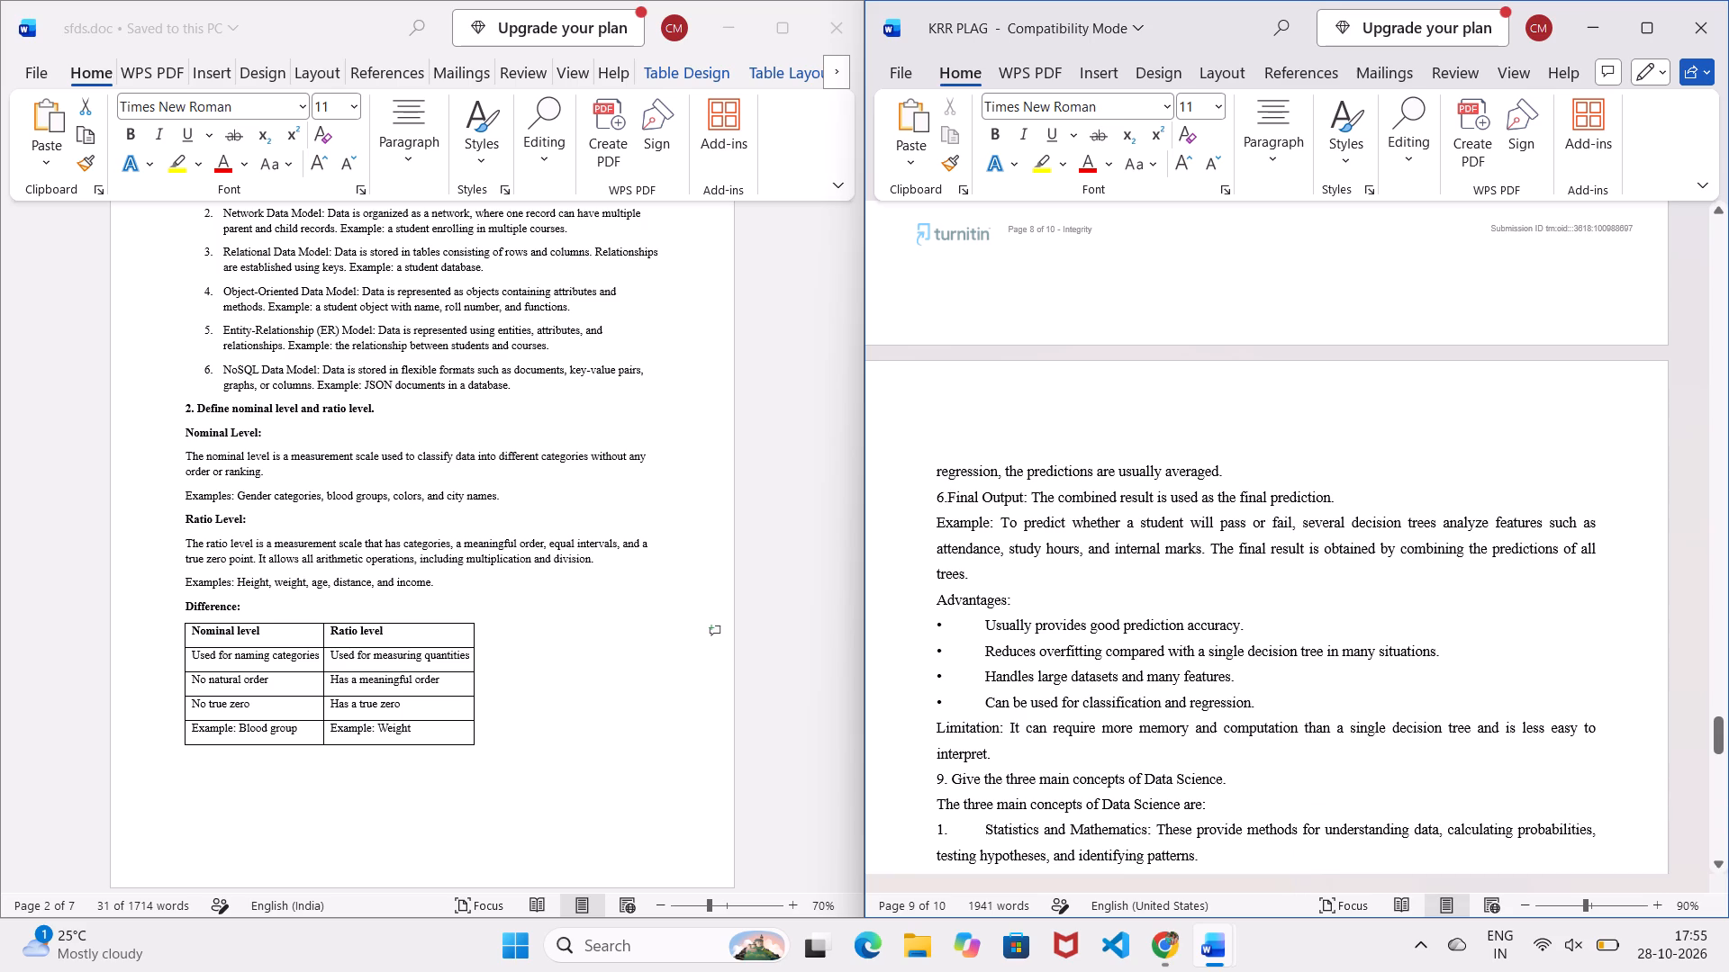
Close the gaps after the four bullets in the Random Forest advantages list, from "Usually provides good prediction accuracy" to "Can be used for classification and regression".
{"action": "scroll", "coordinate": [1002, 557], "scroll_direction": "up", "scroll_amount": 1}
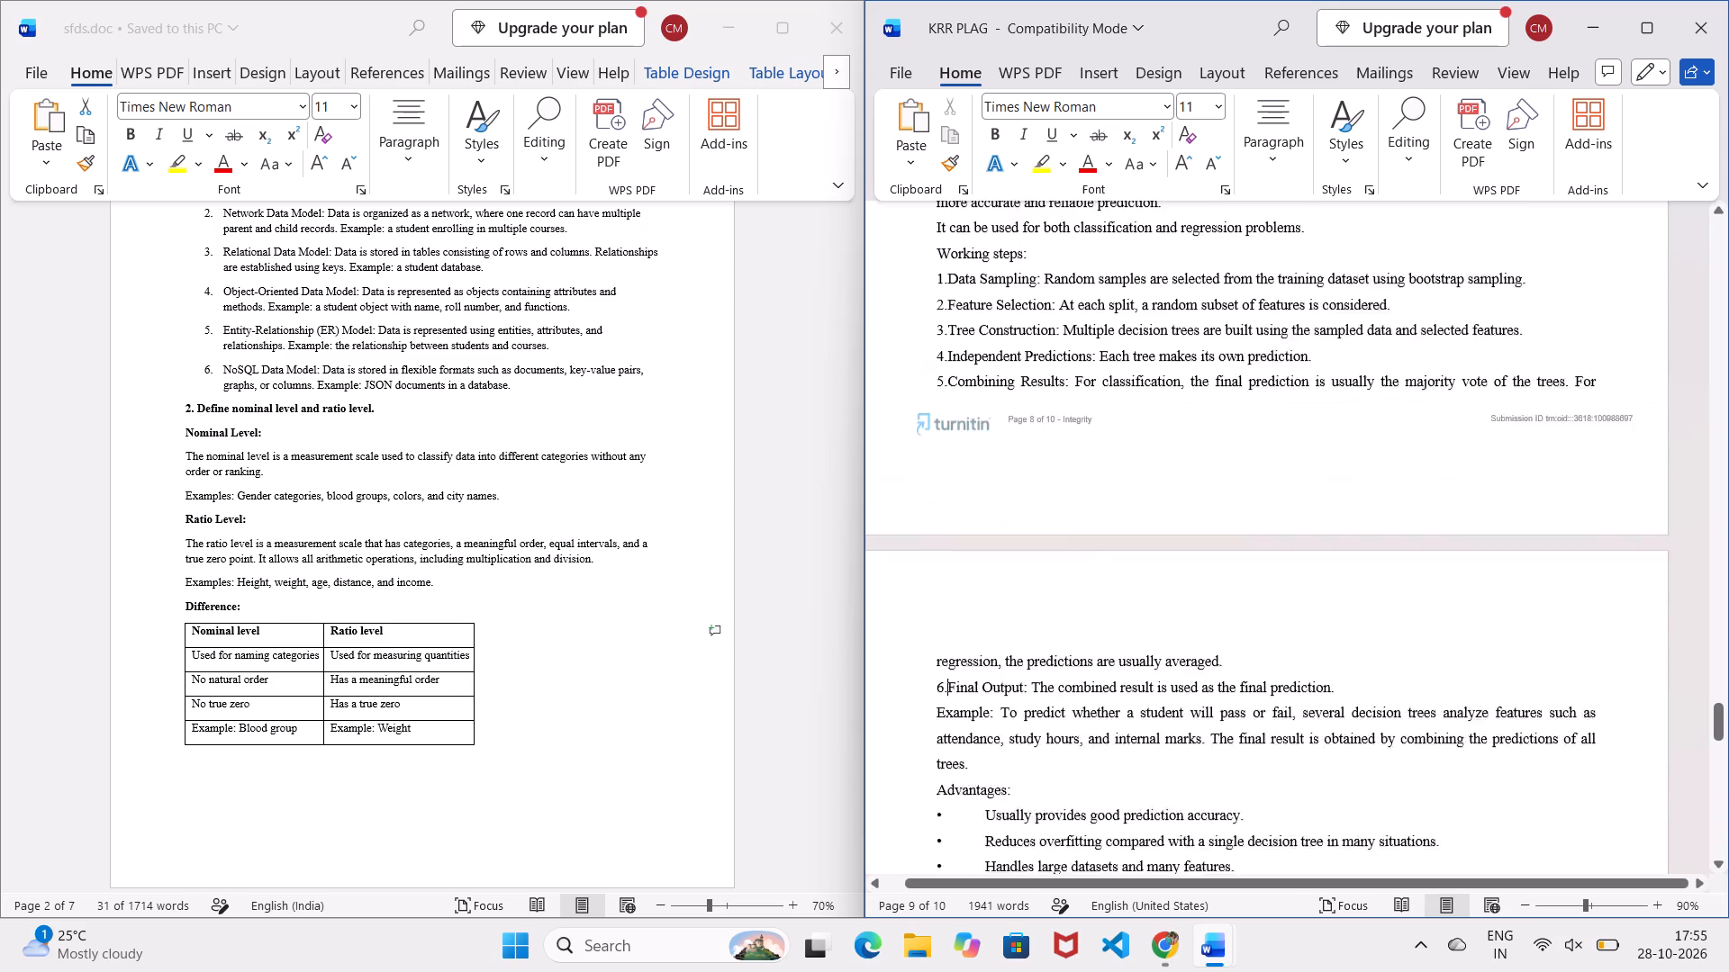
{"action": "scroll", "coordinate": [1002, 557], "scroll_direction": "up", "scroll_amount": 1}
{"action": "scroll", "coordinate": [1002, 557], "scroll_direction": "down", "scroll_amount": 1}
{"action": "left_click", "coordinate": [983, 667]}
{"action": "key", "text": "BackSpace"}
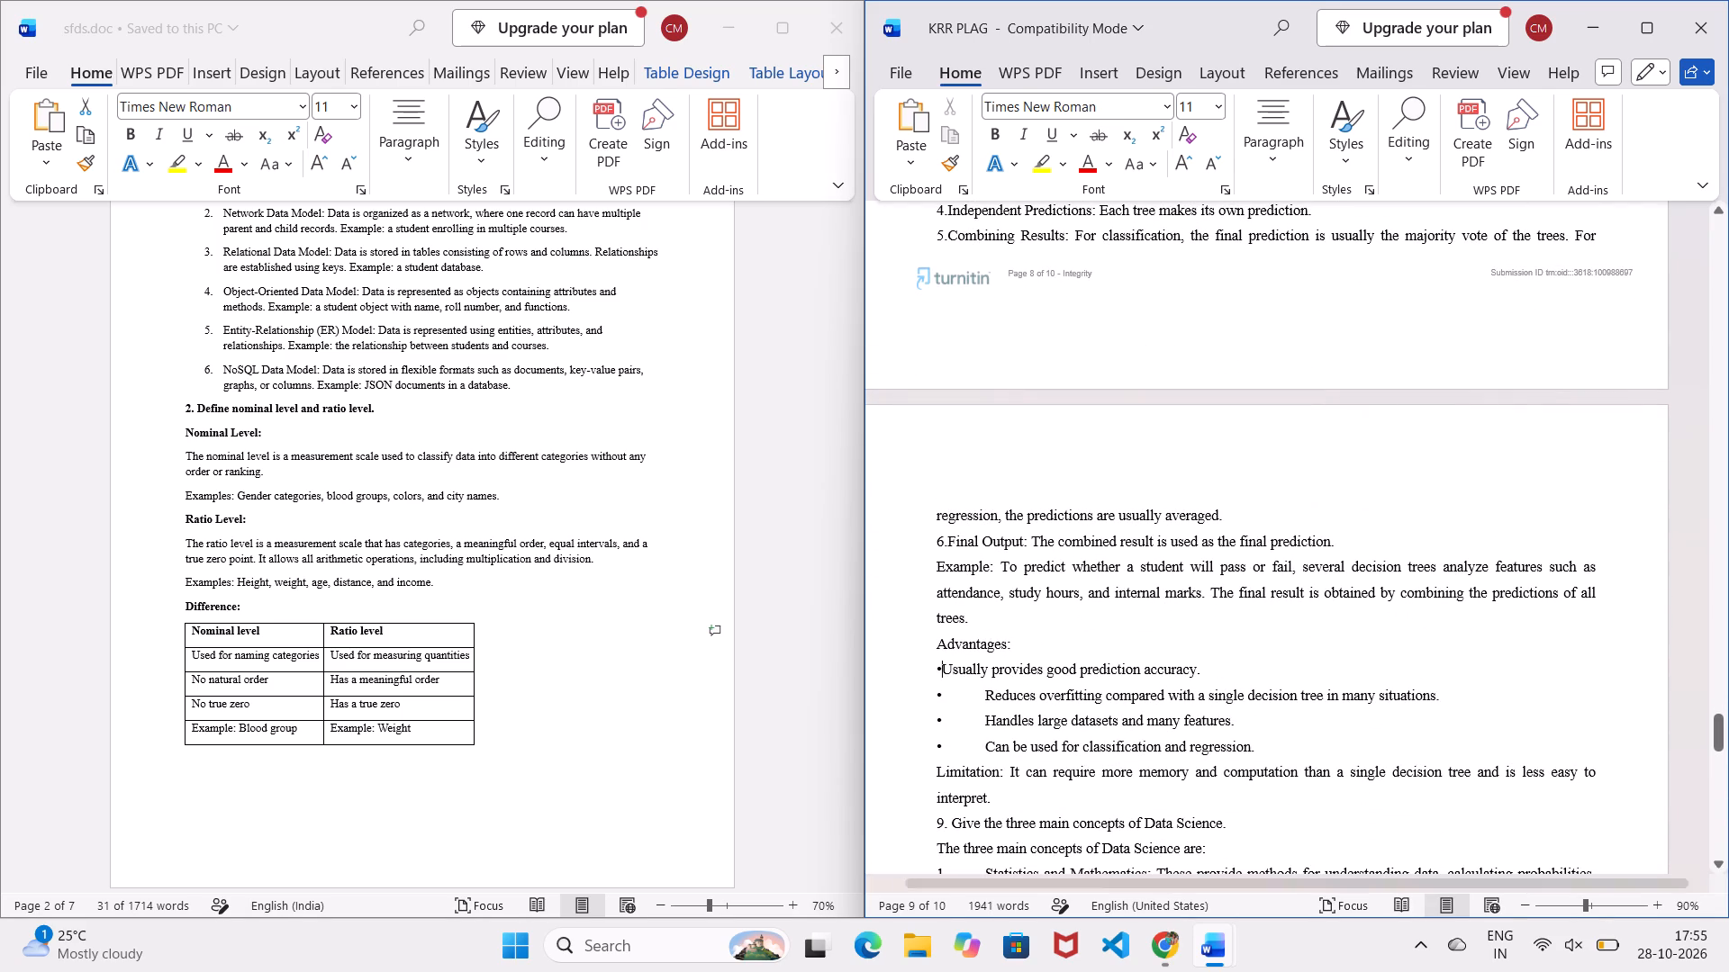
{"action": "key", "text": "Down"}
{"action": "key", "text": "Right"}
{"action": "key", "text": "BackSpace"}
{"action": "key", "text": "Down"}
{"action": "key", "text": "Right"}
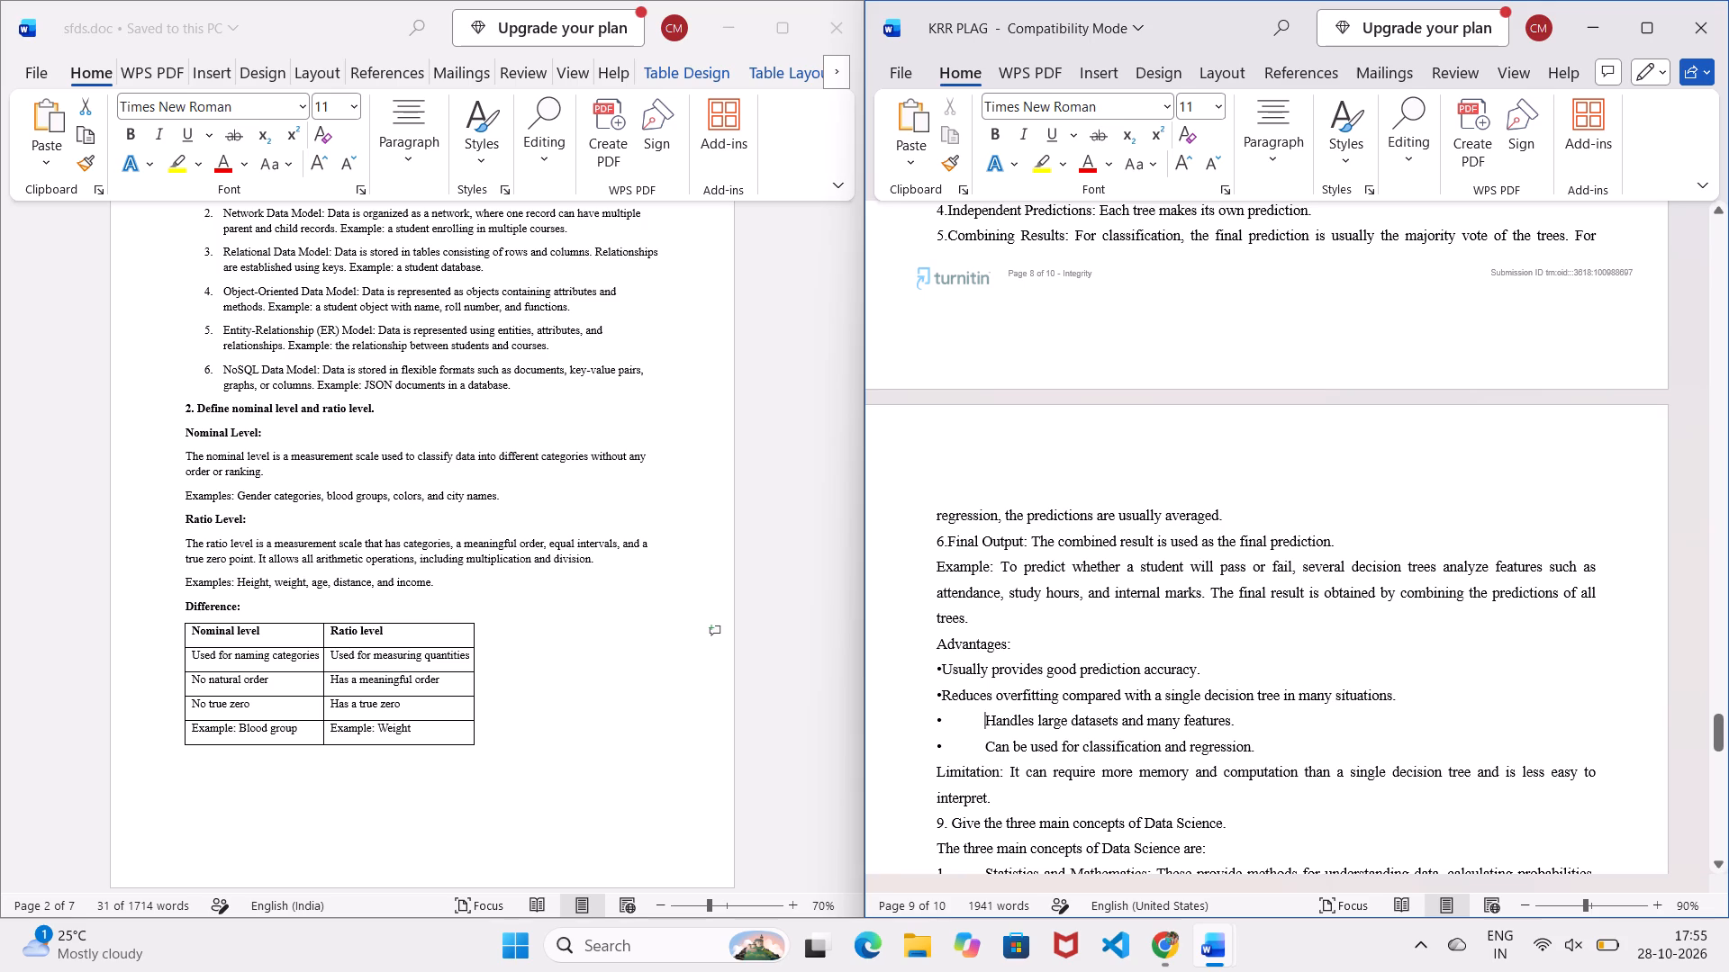
{"action": "key", "text": "BackSpace"}
{"action": "key", "text": "Down"}
{"action": "key", "text": "Right"}
{"action": "key", "text": "BackSpace"}
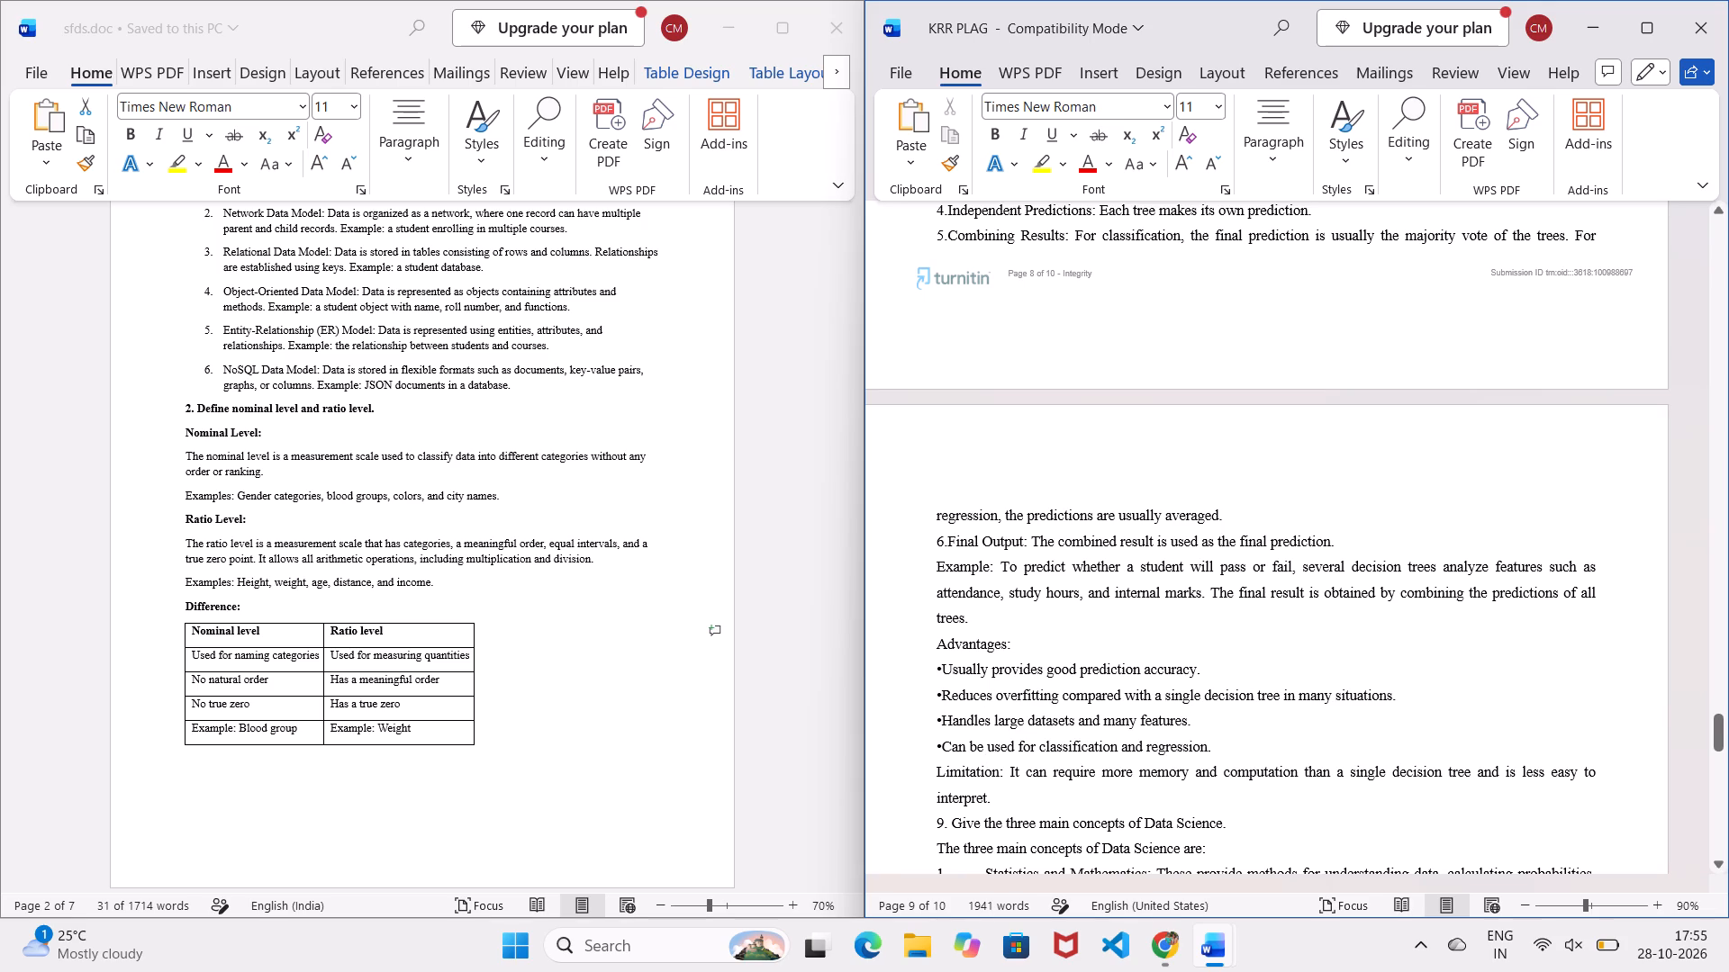
Insert a blank line between question 8's closing limitation sentence and the question 9 heading.
{"action": "scroll", "coordinate": [983, 667], "scroll_direction": "down", "scroll_amount": 2}
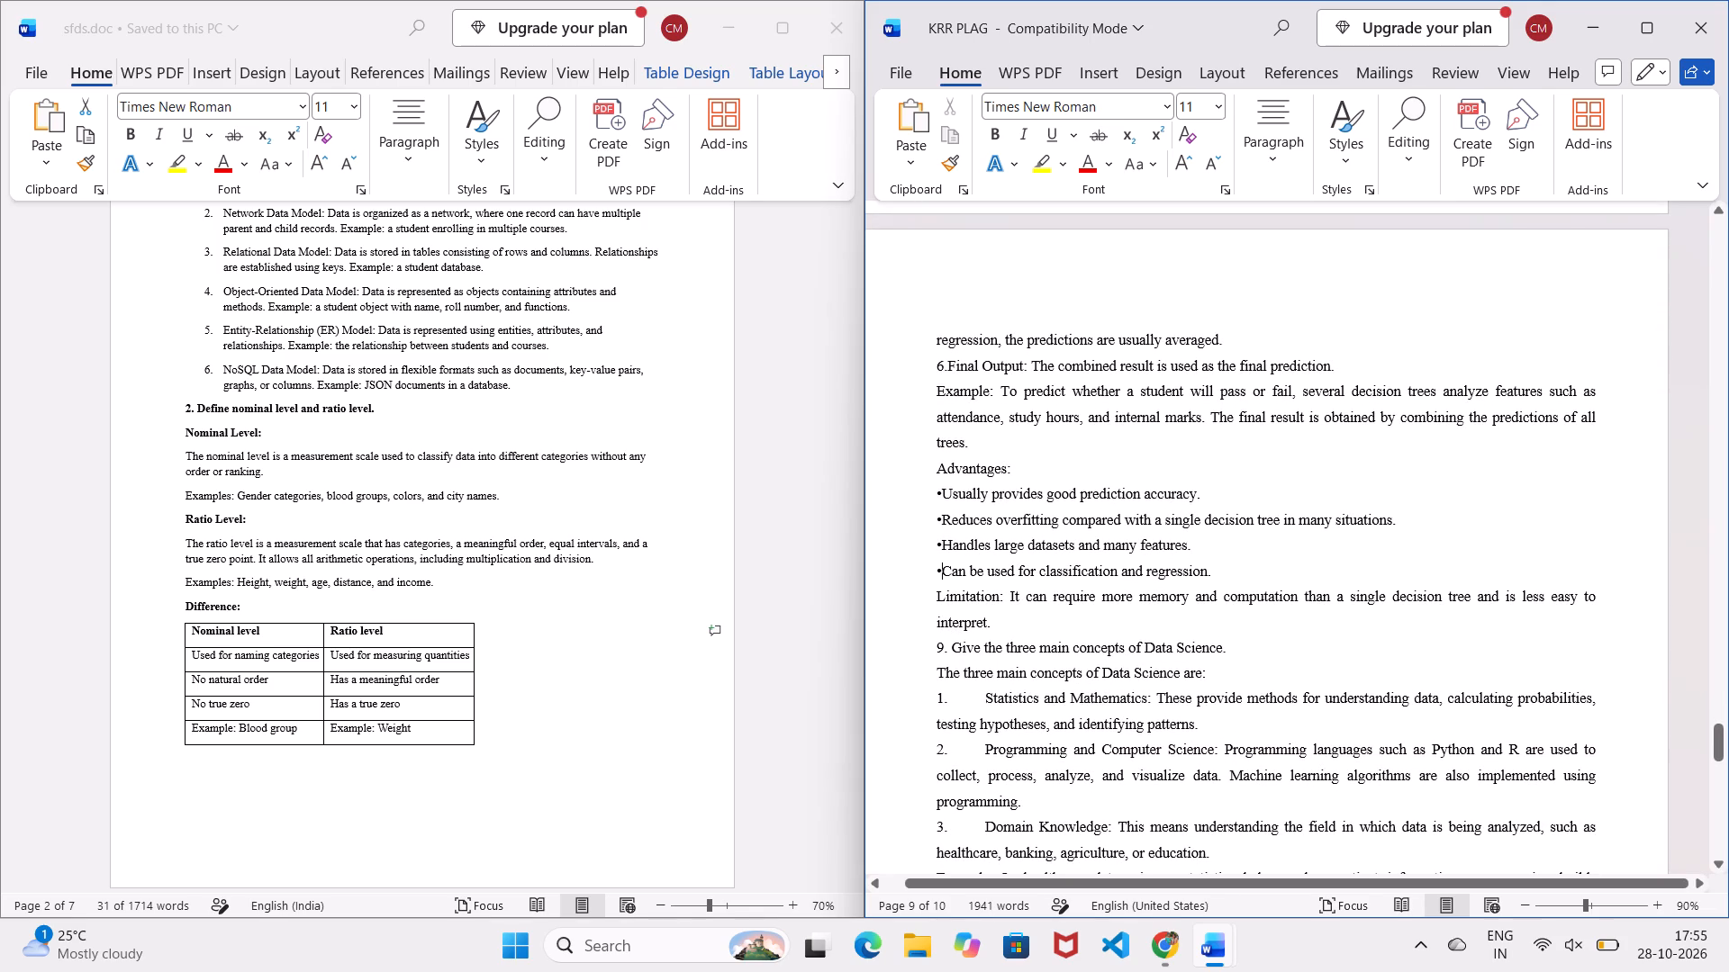
{"action": "left_click", "coordinate": [998, 627]}
{"action": "key", "text": "Return"}
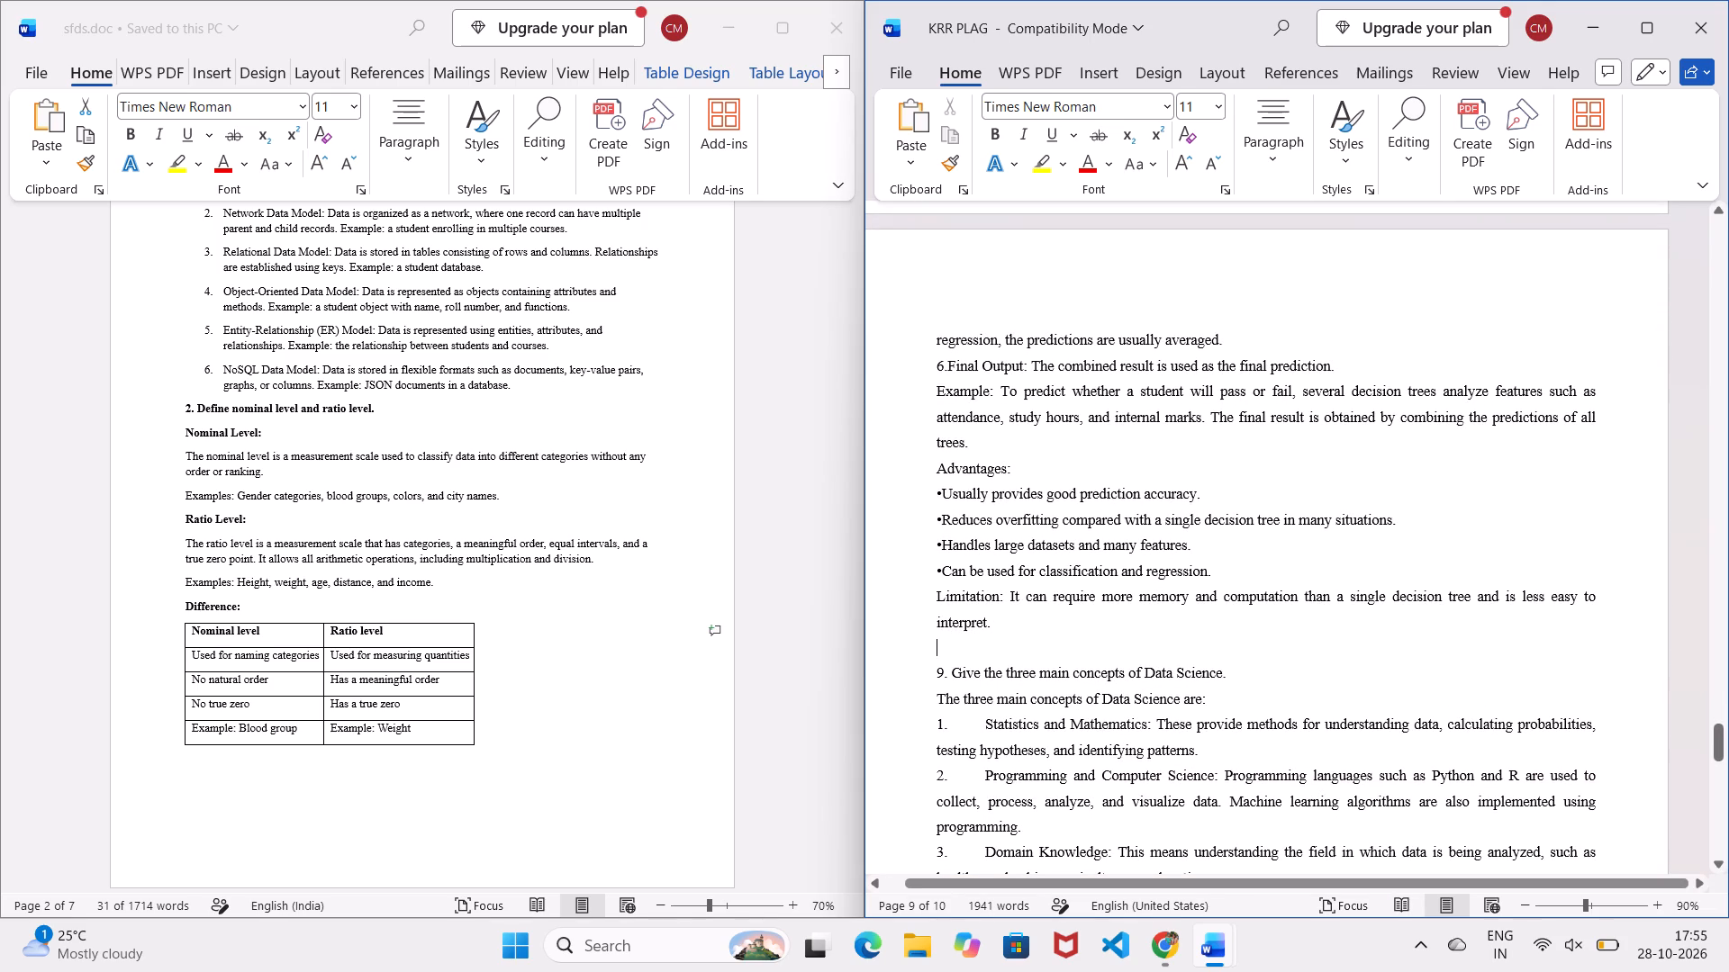
Make the question 9 heading, "9. Give the three main concepts of Data Science.", bold.
{"action": "left_click_drag", "start_coordinate": [1235, 667], "coordinate": [897, 680]}
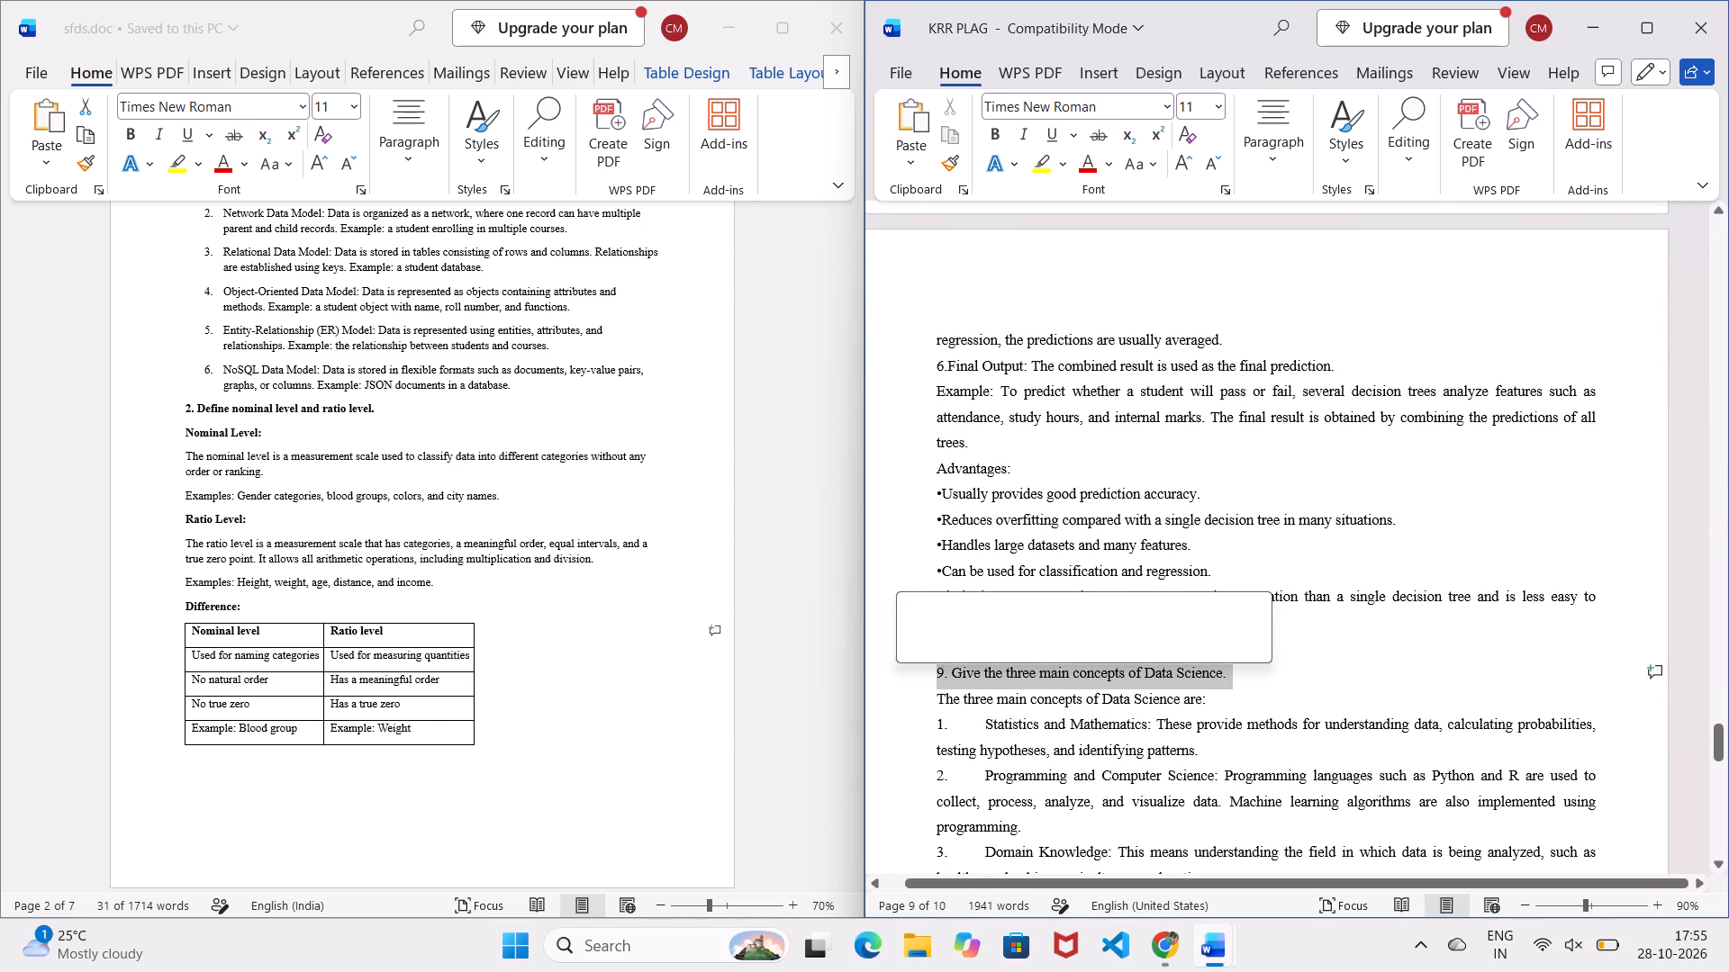
{"action": "left_click", "coordinate": [910, 641]}
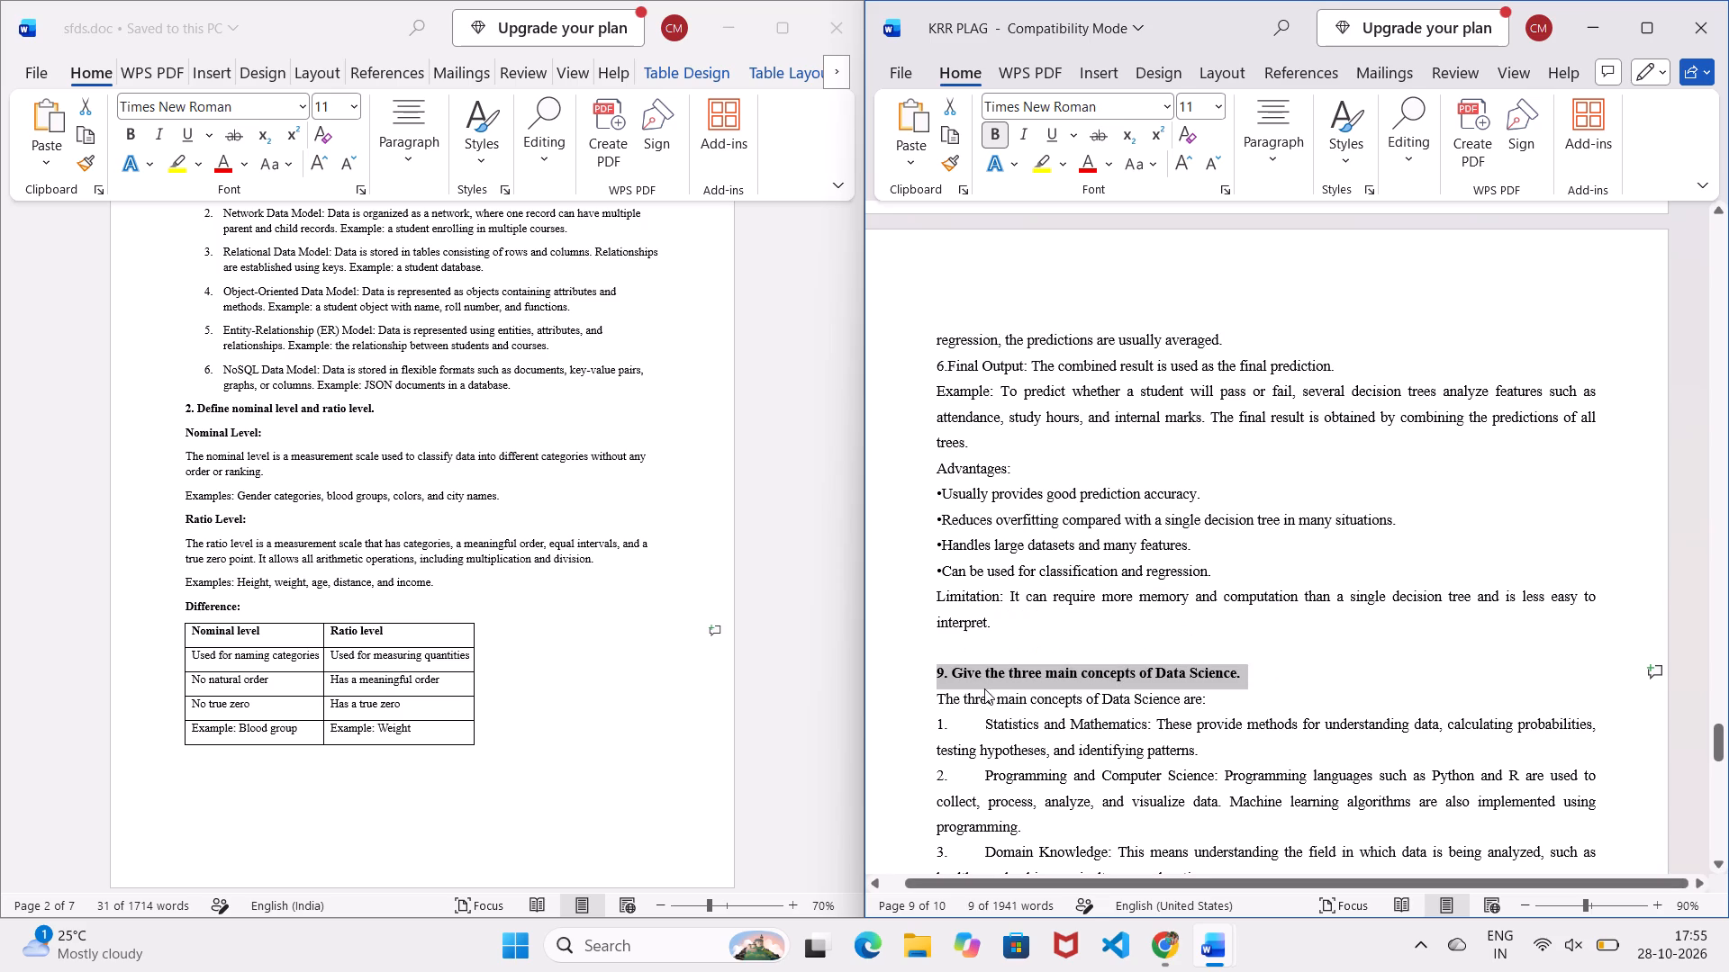
{"action": "left_click", "coordinate": [984, 688]}
Close the gaps after numbers 1 to 3 in question 9's list of concepts, from "Statistics and Mathematics" to "Domain Knowledge".
{"action": "scroll", "coordinate": [984, 688], "scroll_direction": "down", "scroll_amount": 1}
{"action": "left_click", "coordinate": [991, 562]}
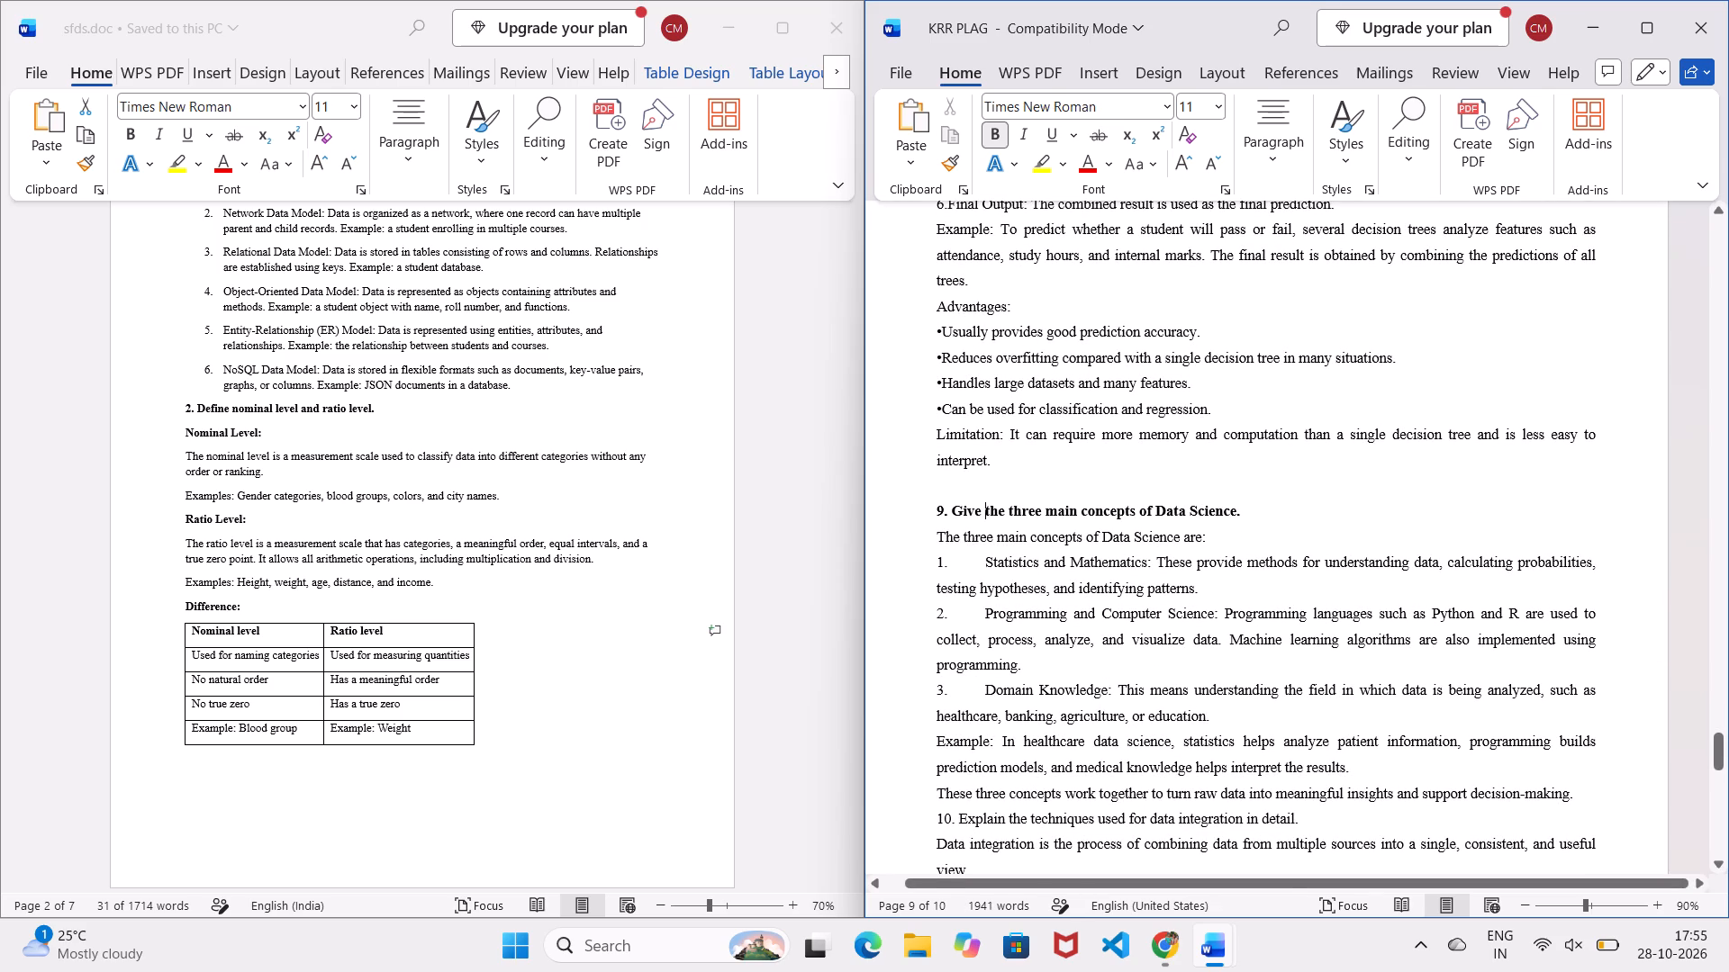
{"action": "key", "text": "Left"}
{"action": "key", "text": "BackSpace"}
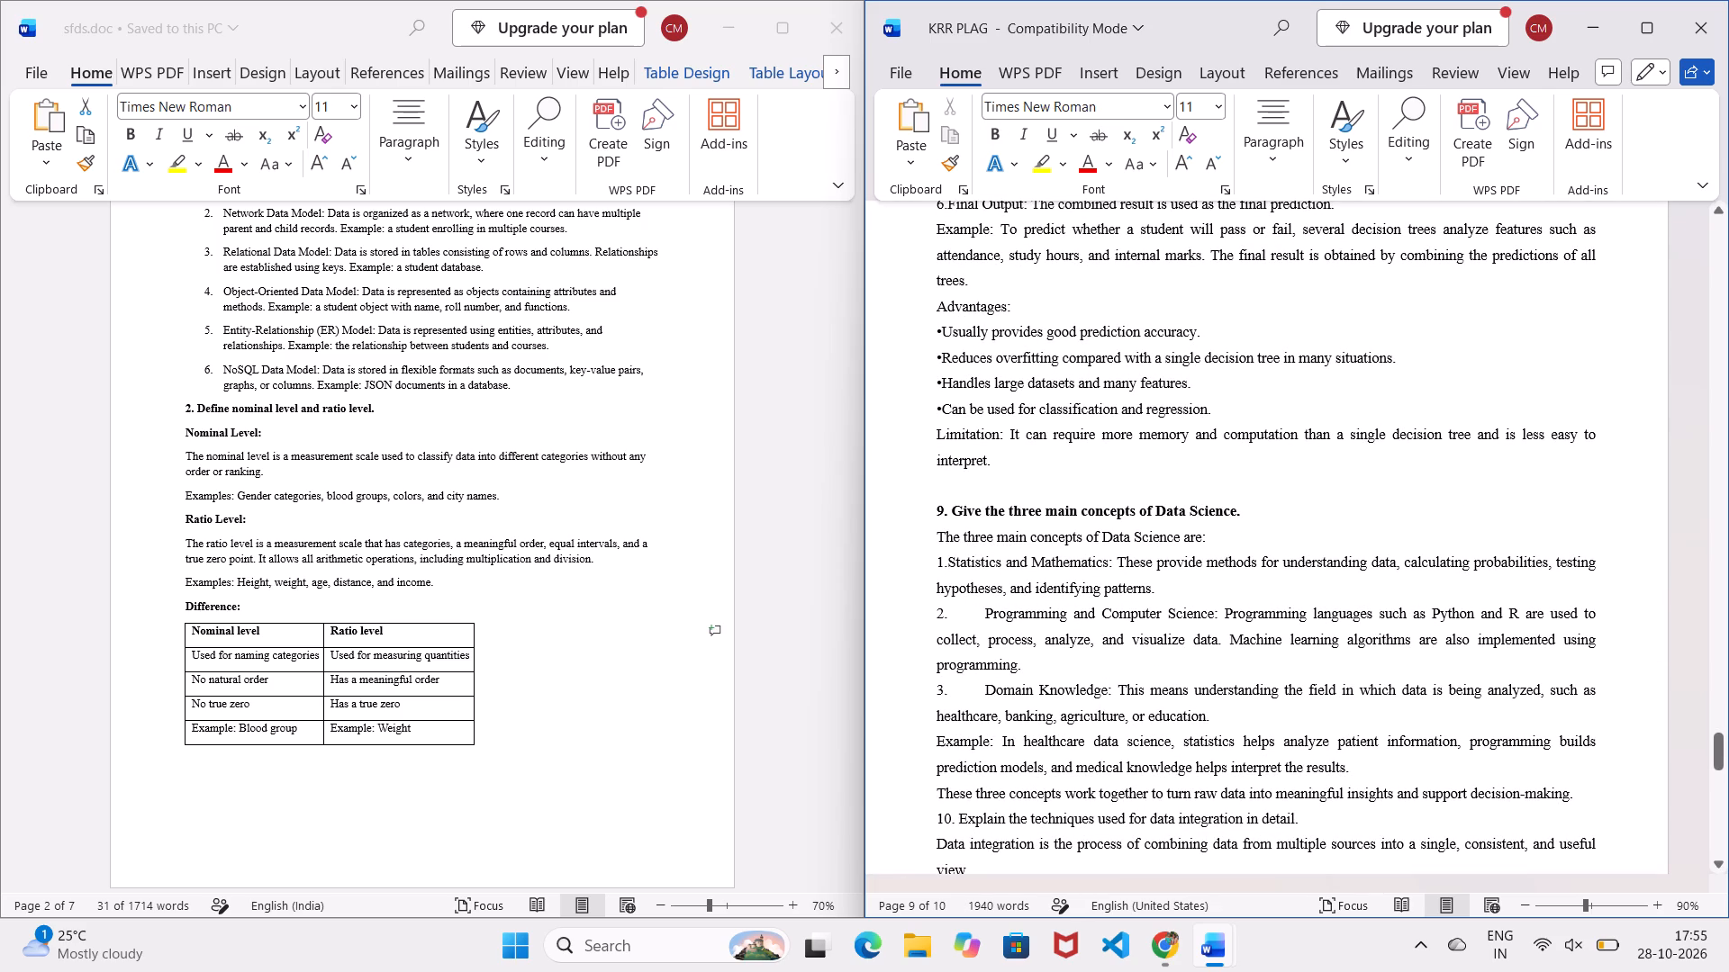
{"action": "left_click", "coordinate": [980, 611]}
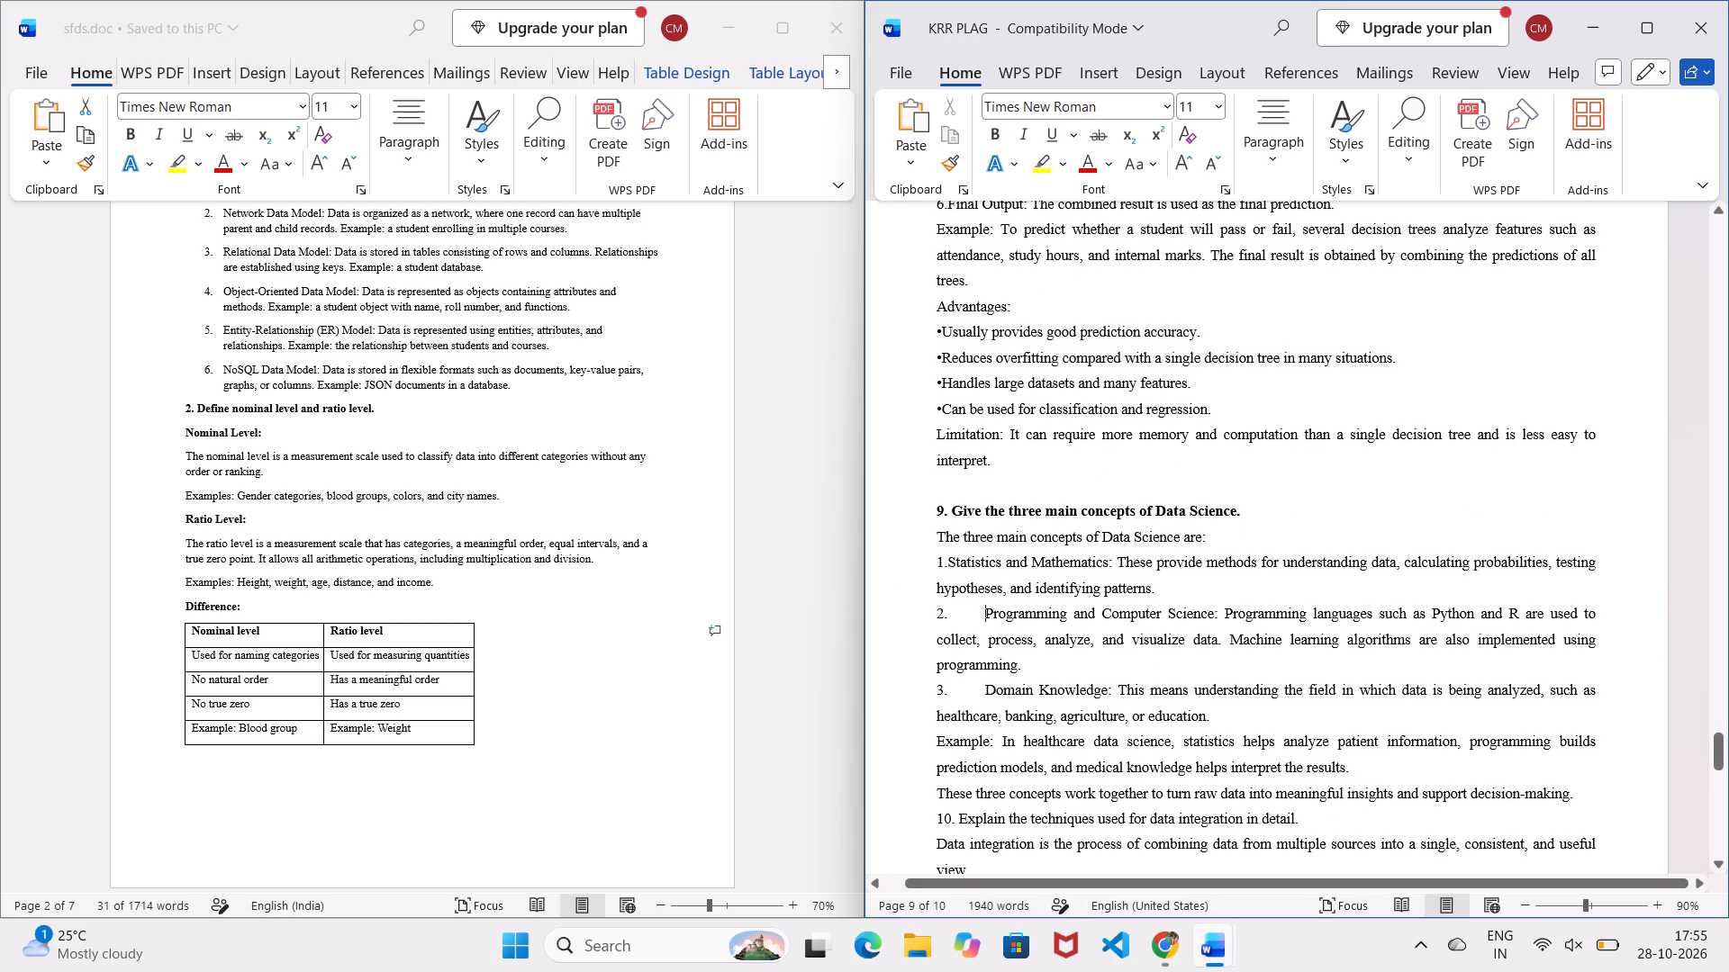
{"action": "key", "text": "BackSpace"}
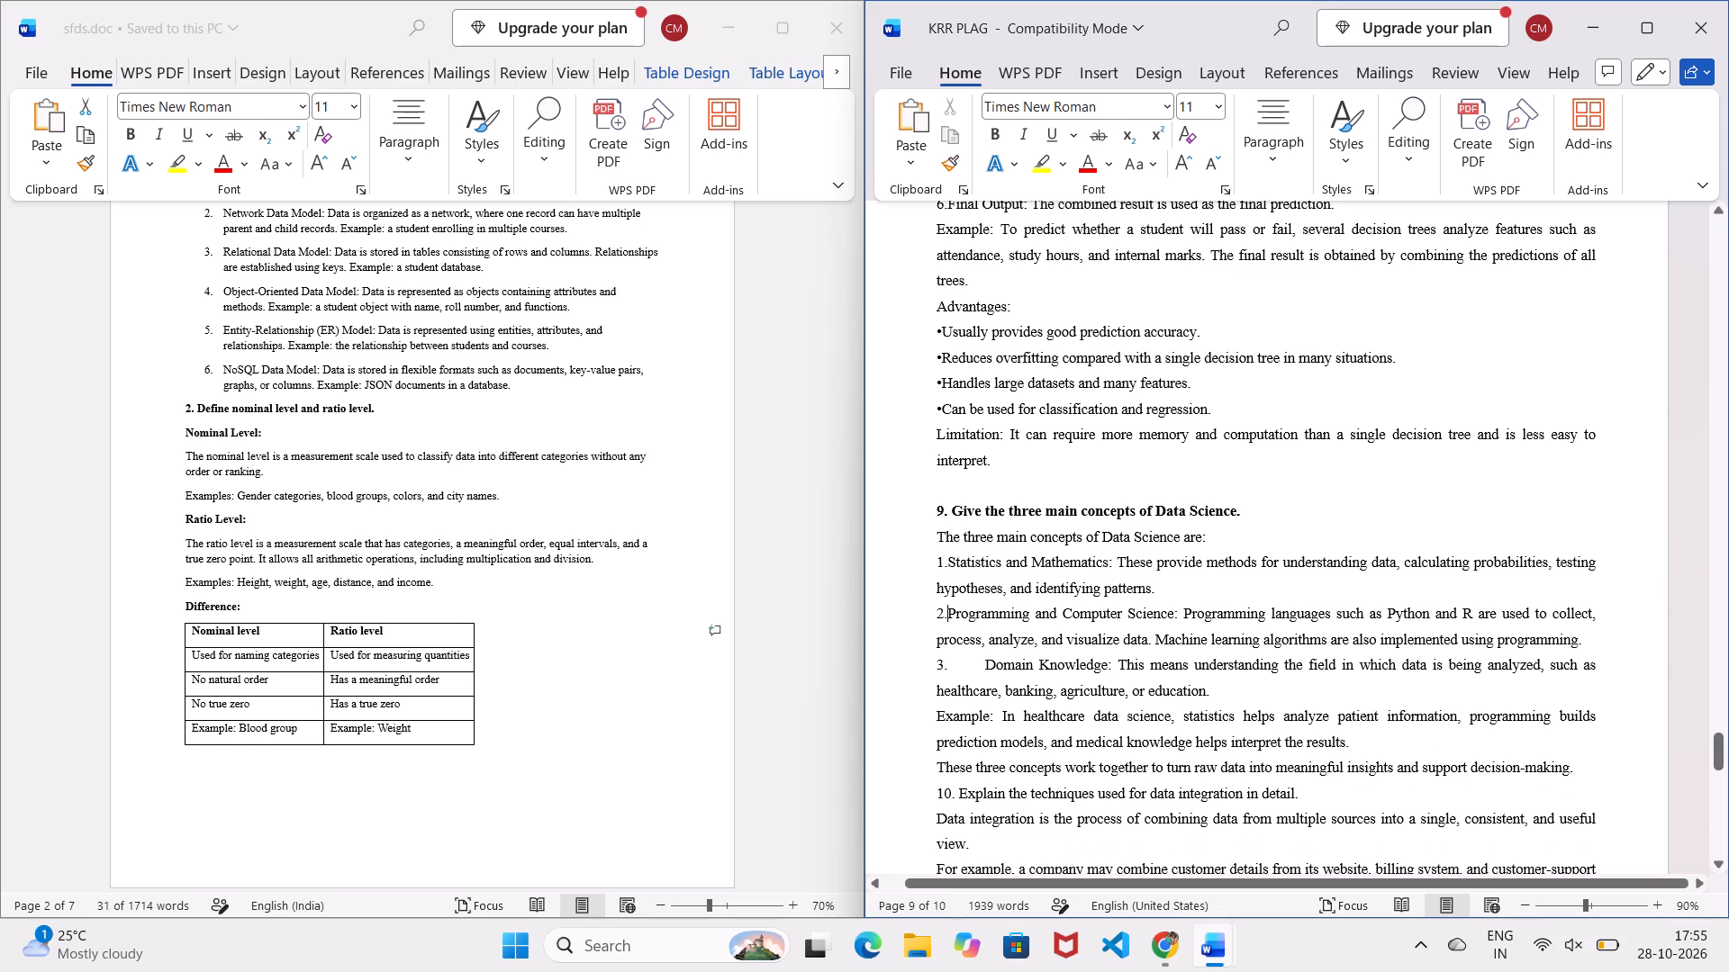
{"action": "left_click", "coordinate": [983, 666]}
{"action": "key", "text": "BackSpace"}
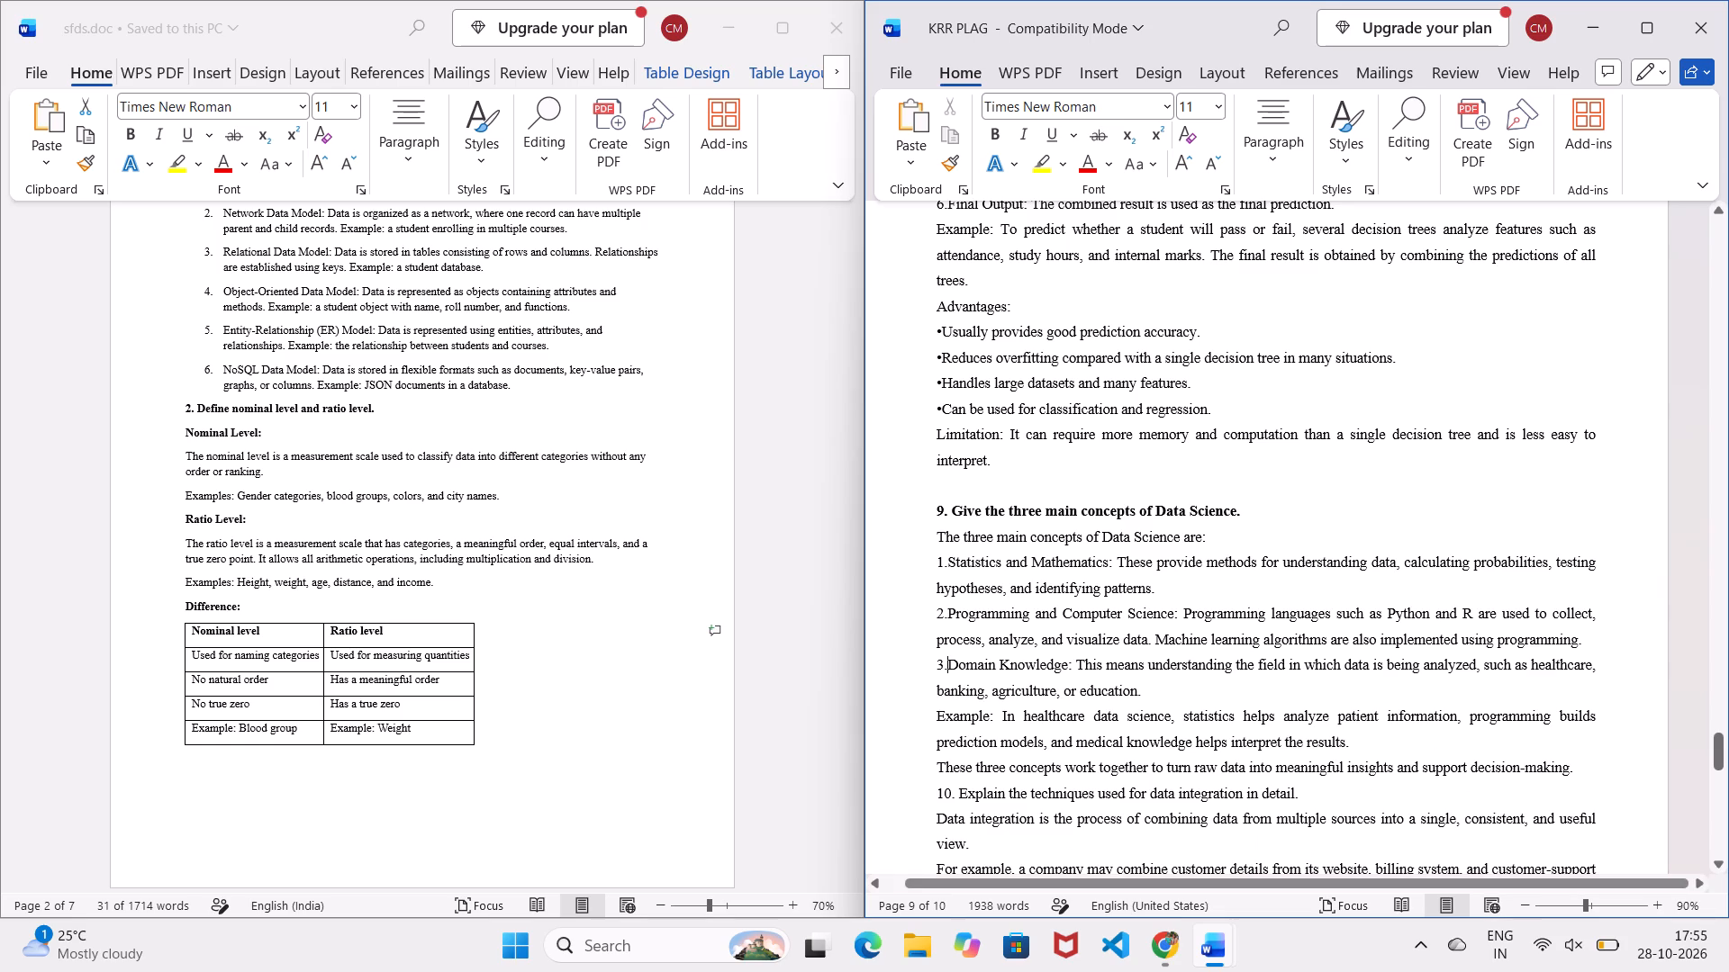
Make question 9's numbered labels "Statistics and Mathematics:", "Programming and Computer Science:" and "Domain Knowledge:" bold, including their numbers.
{"action": "left_click_drag", "start_coordinate": [1113, 562], "coordinate": [927, 564]}
{"action": "left_click", "coordinate": [943, 528]}
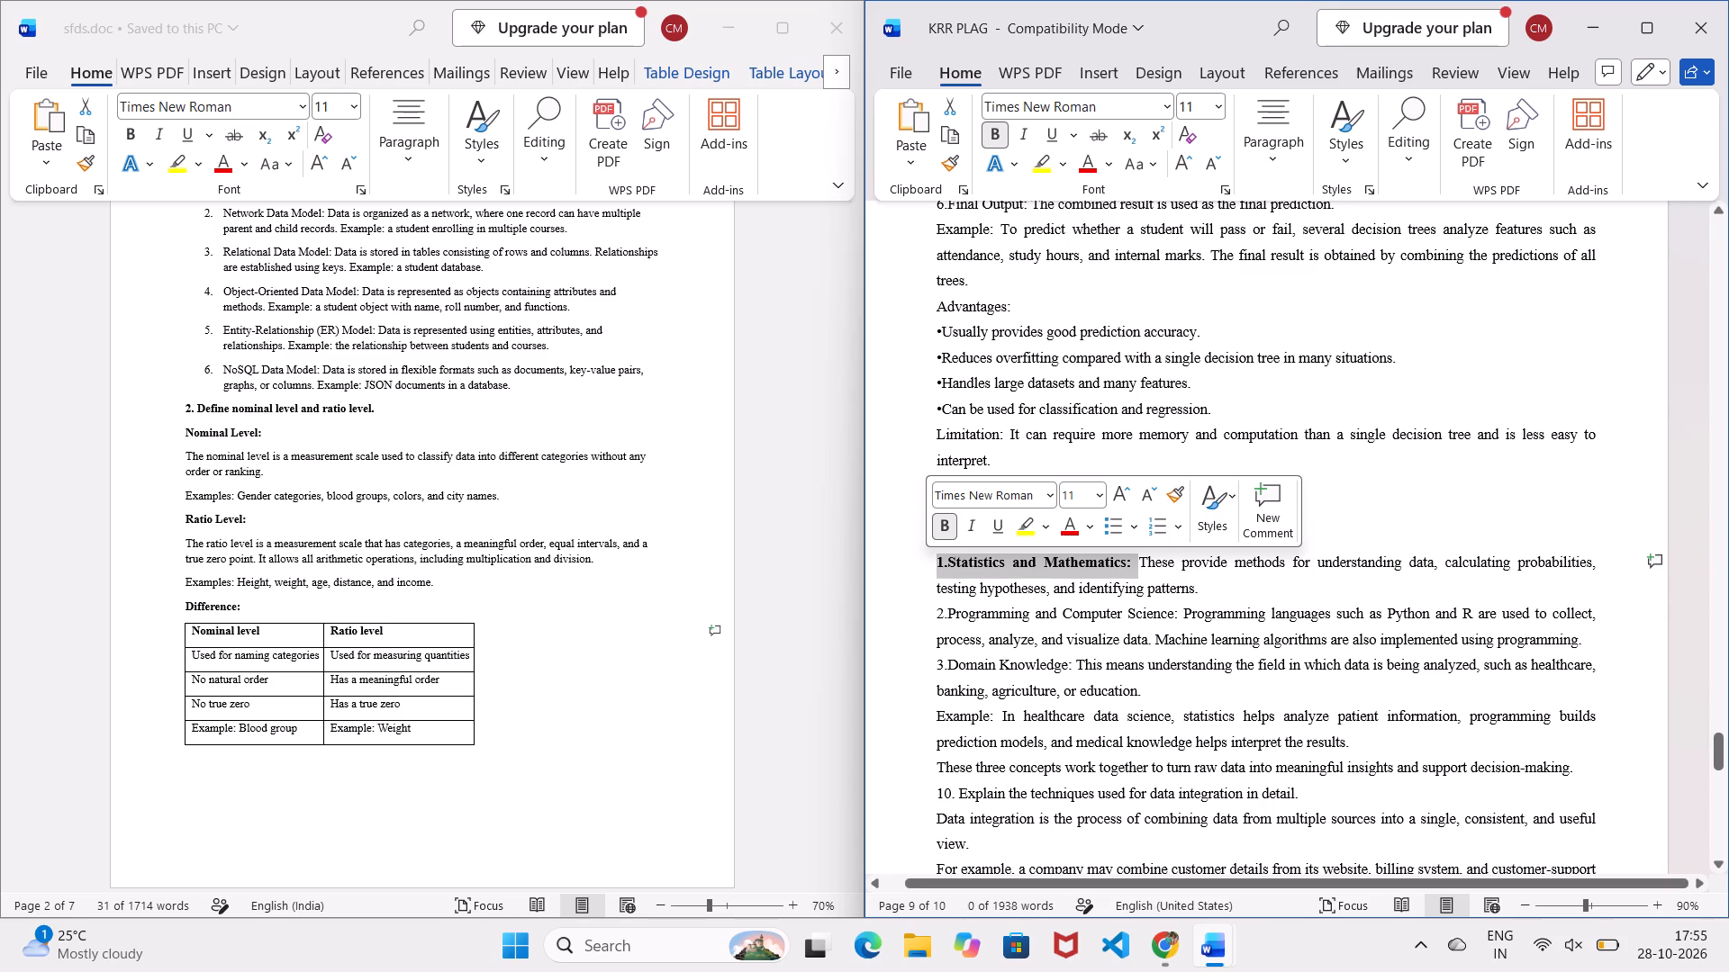
{"action": "left_click_drag", "start_coordinate": [1179, 612], "coordinate": [932, 613]}
{"action": "left_click", "coordinate": [951, 574]}
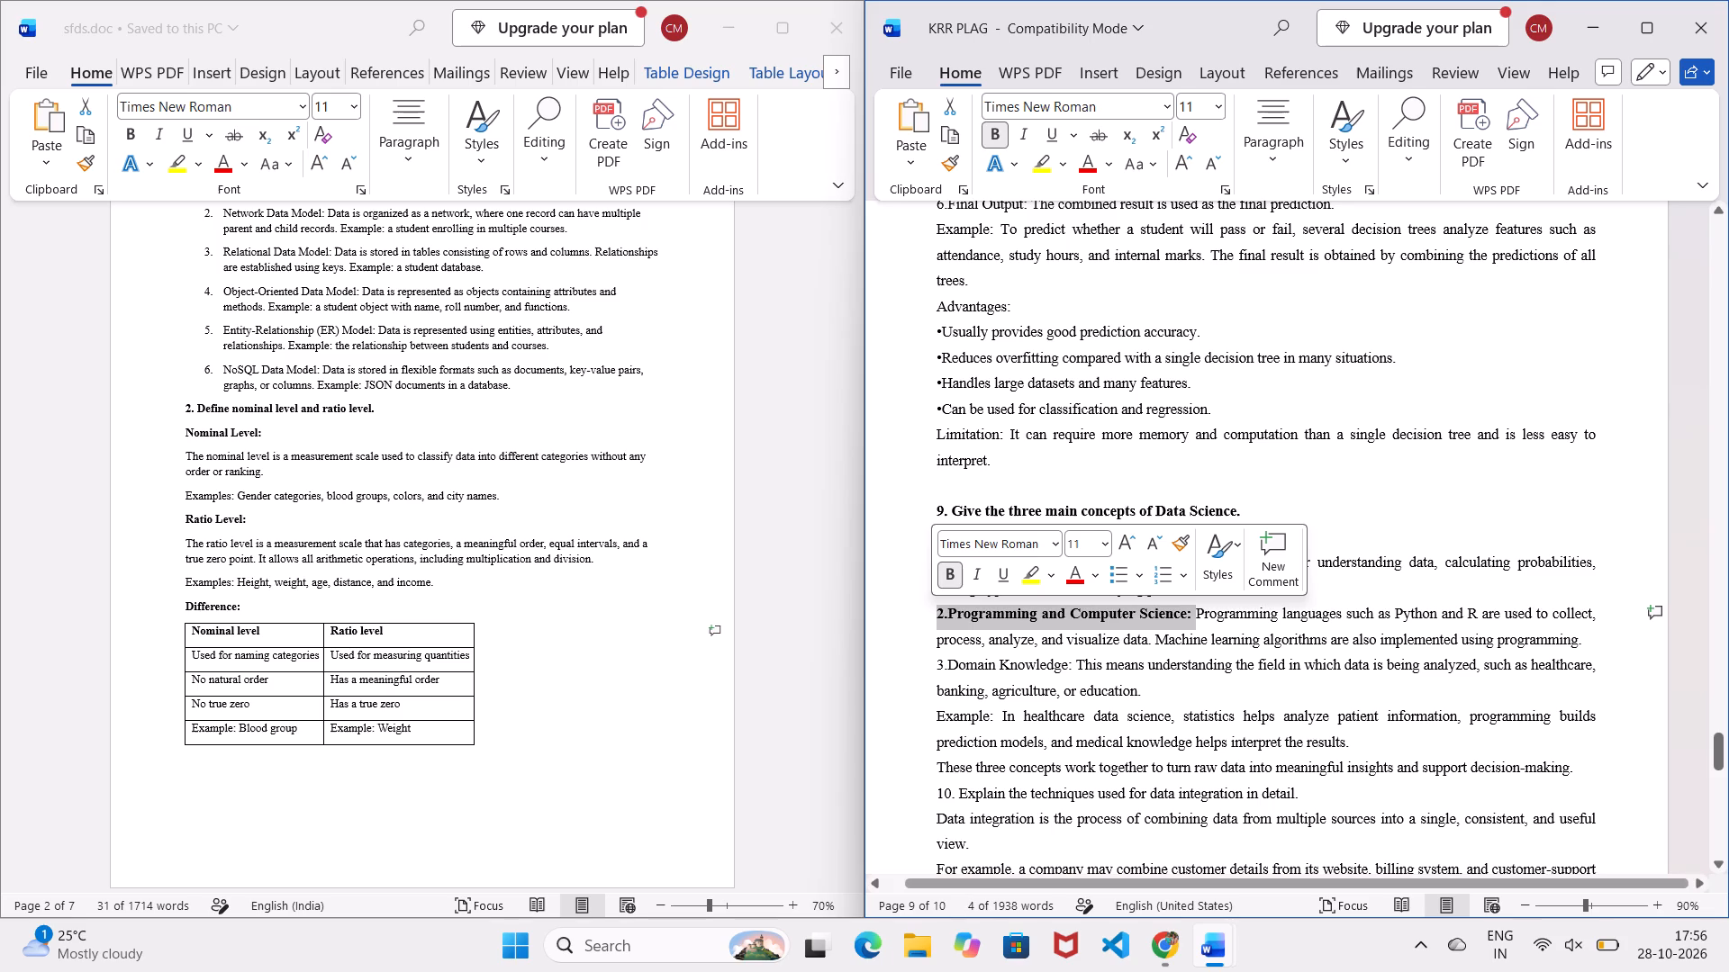
{"action": "left_click_drag", "start_coordinate": [1073, 667], "coordinate": [922, 670]}
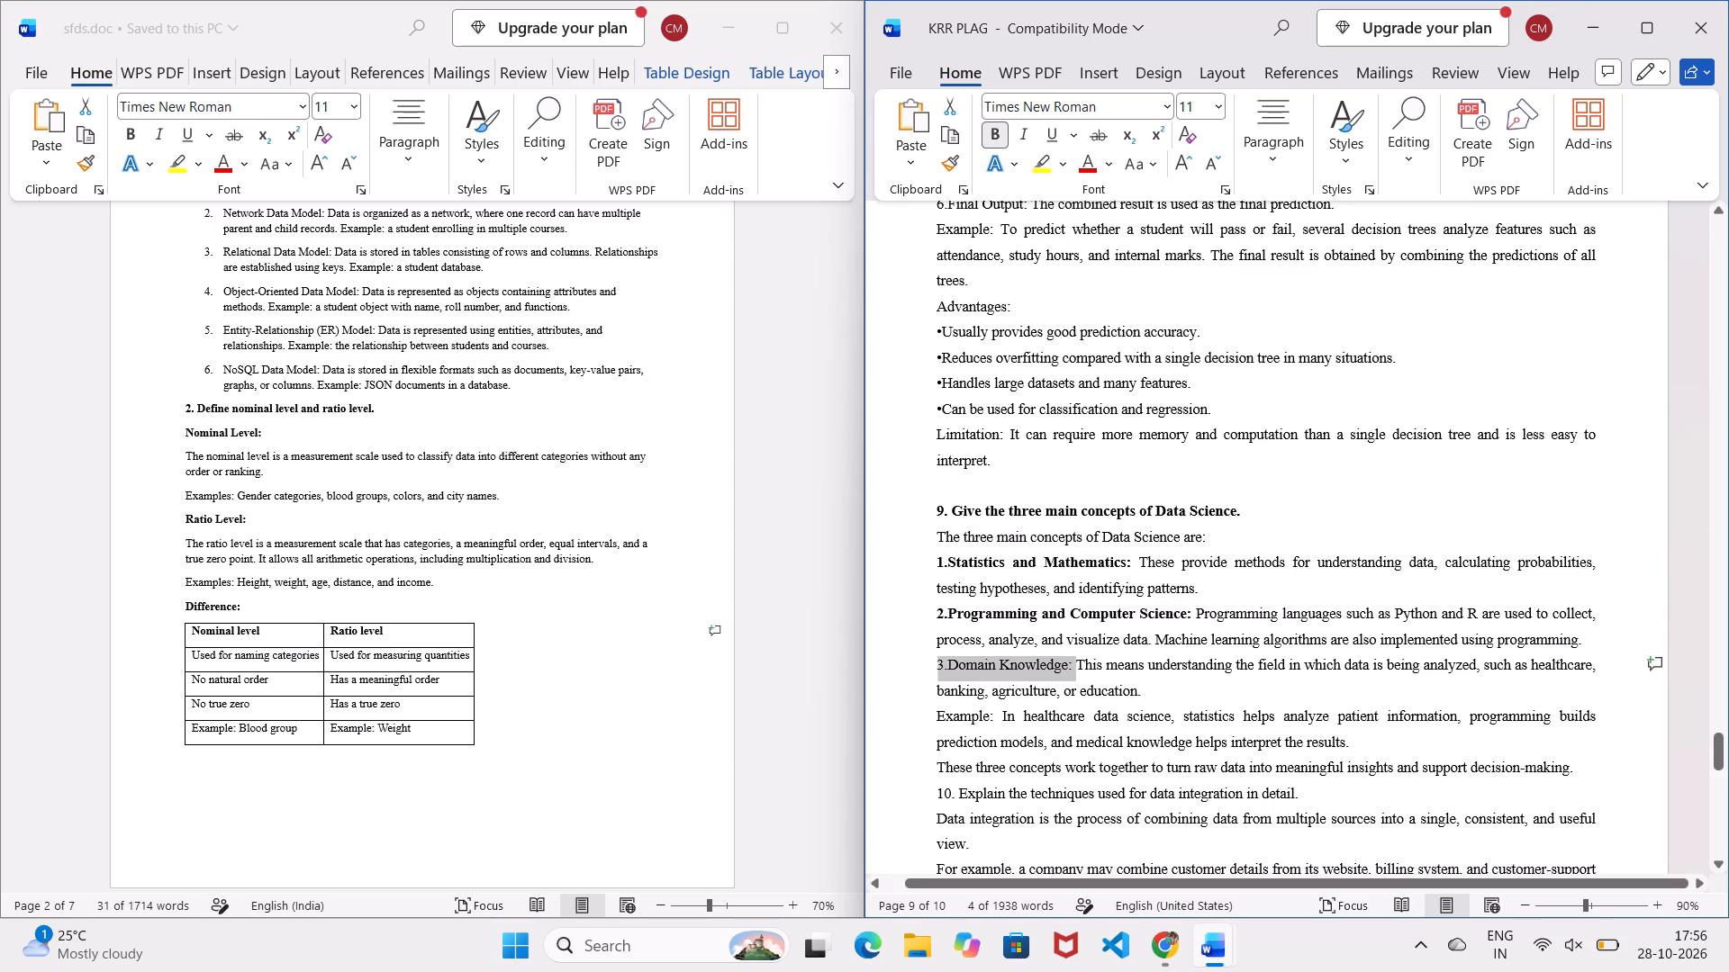
{"action": "left_click_drag", "start_coordinate": [922, 670], "coordinate": [919, 670]}
{"action": "left_click", "coordinate": [936, 639]}
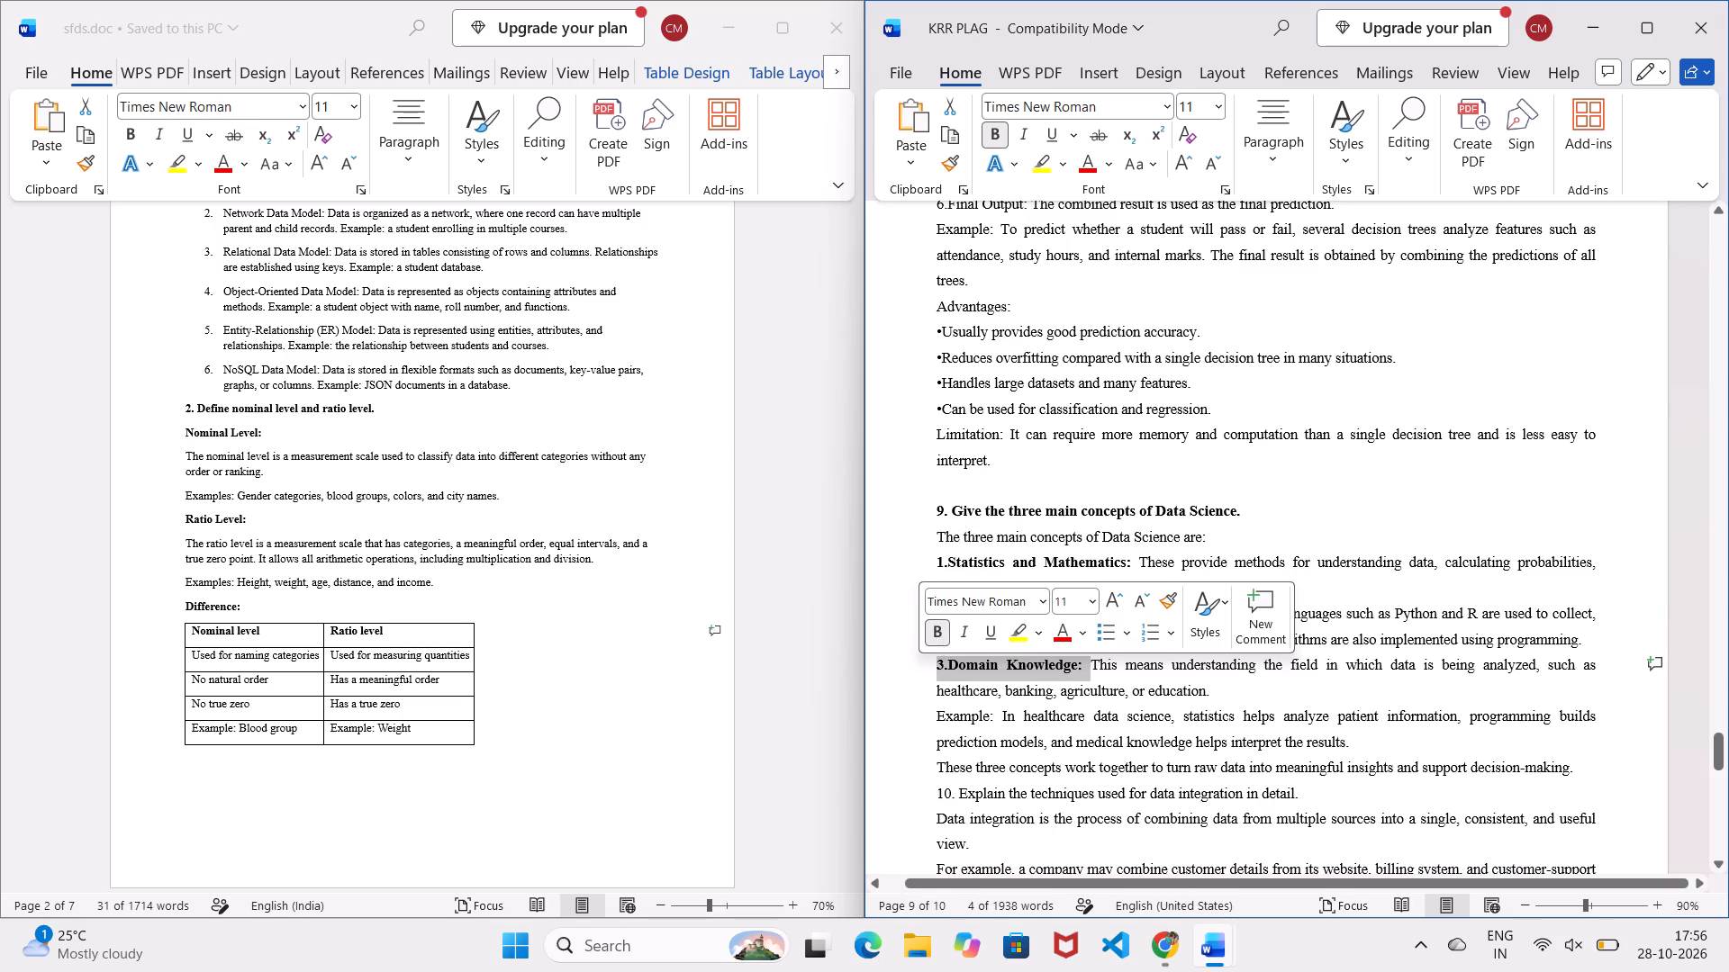
{"action": "left_click", "coordinate": [975, 693]}
Insert a blank line between question 9's closing sentence about the three concepts working together and the question 10 heading.
{"action": "scroll", "coordinate": [975, 693], "scroll_direction": "down", "scroll_amount": 1}
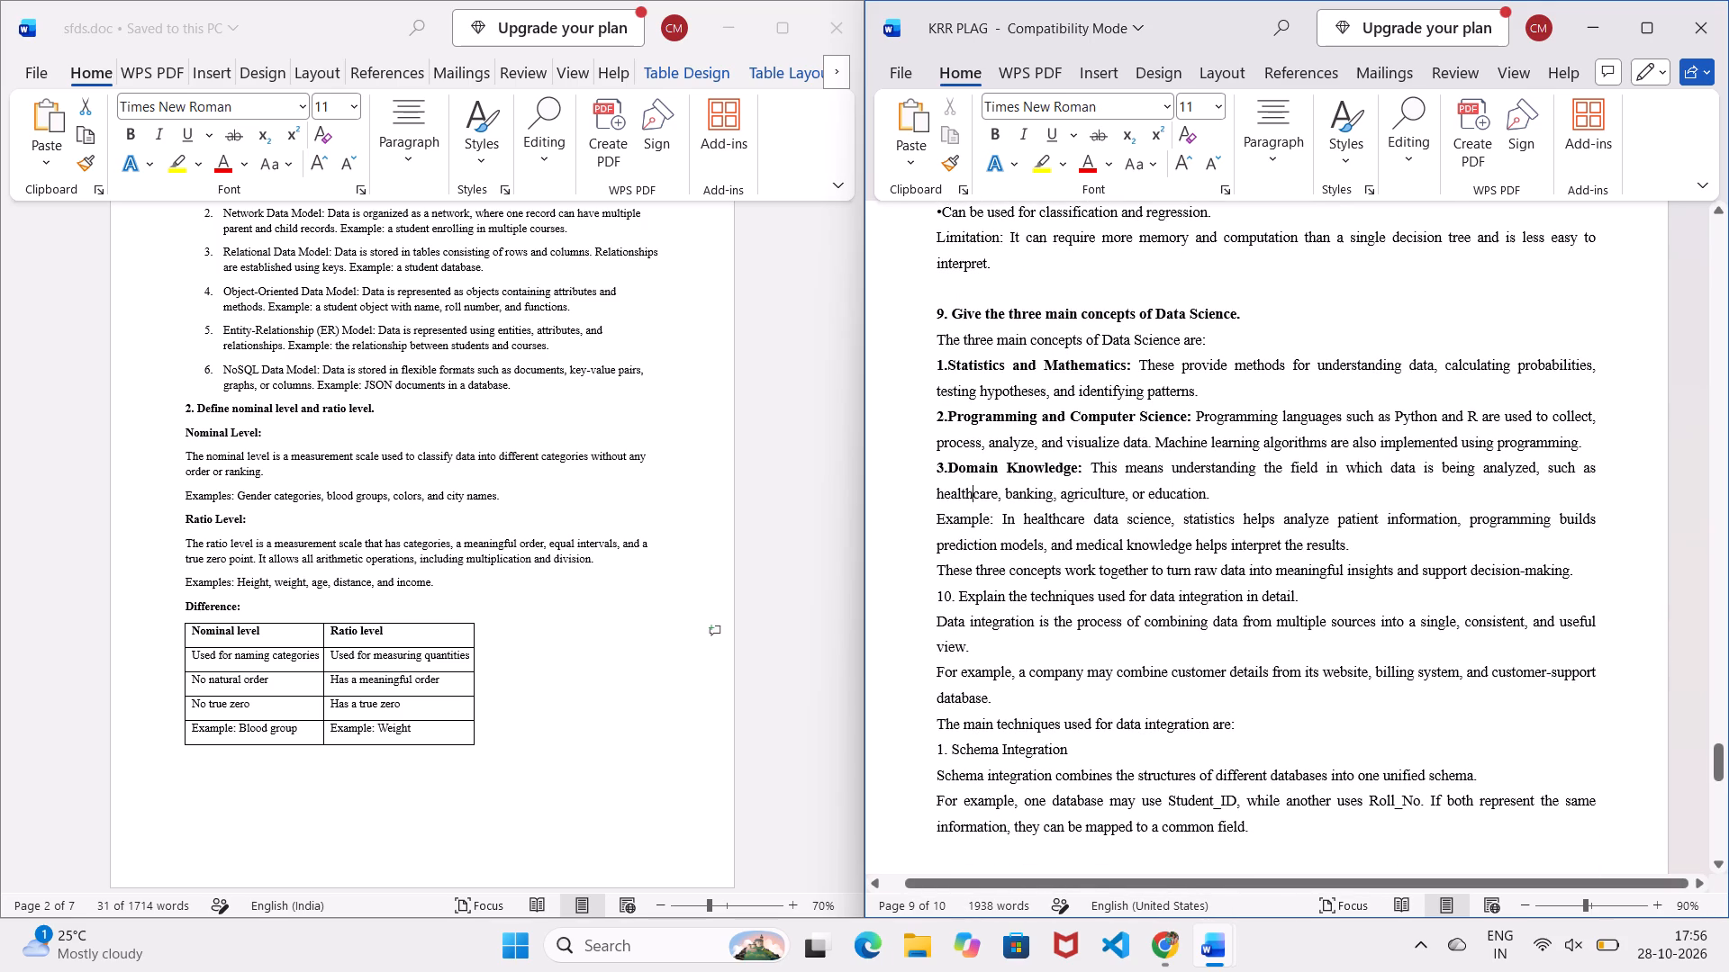
{"action": "left_click", "coordinate": [1577, 568]}
{"action": "key", "text": "Return"}
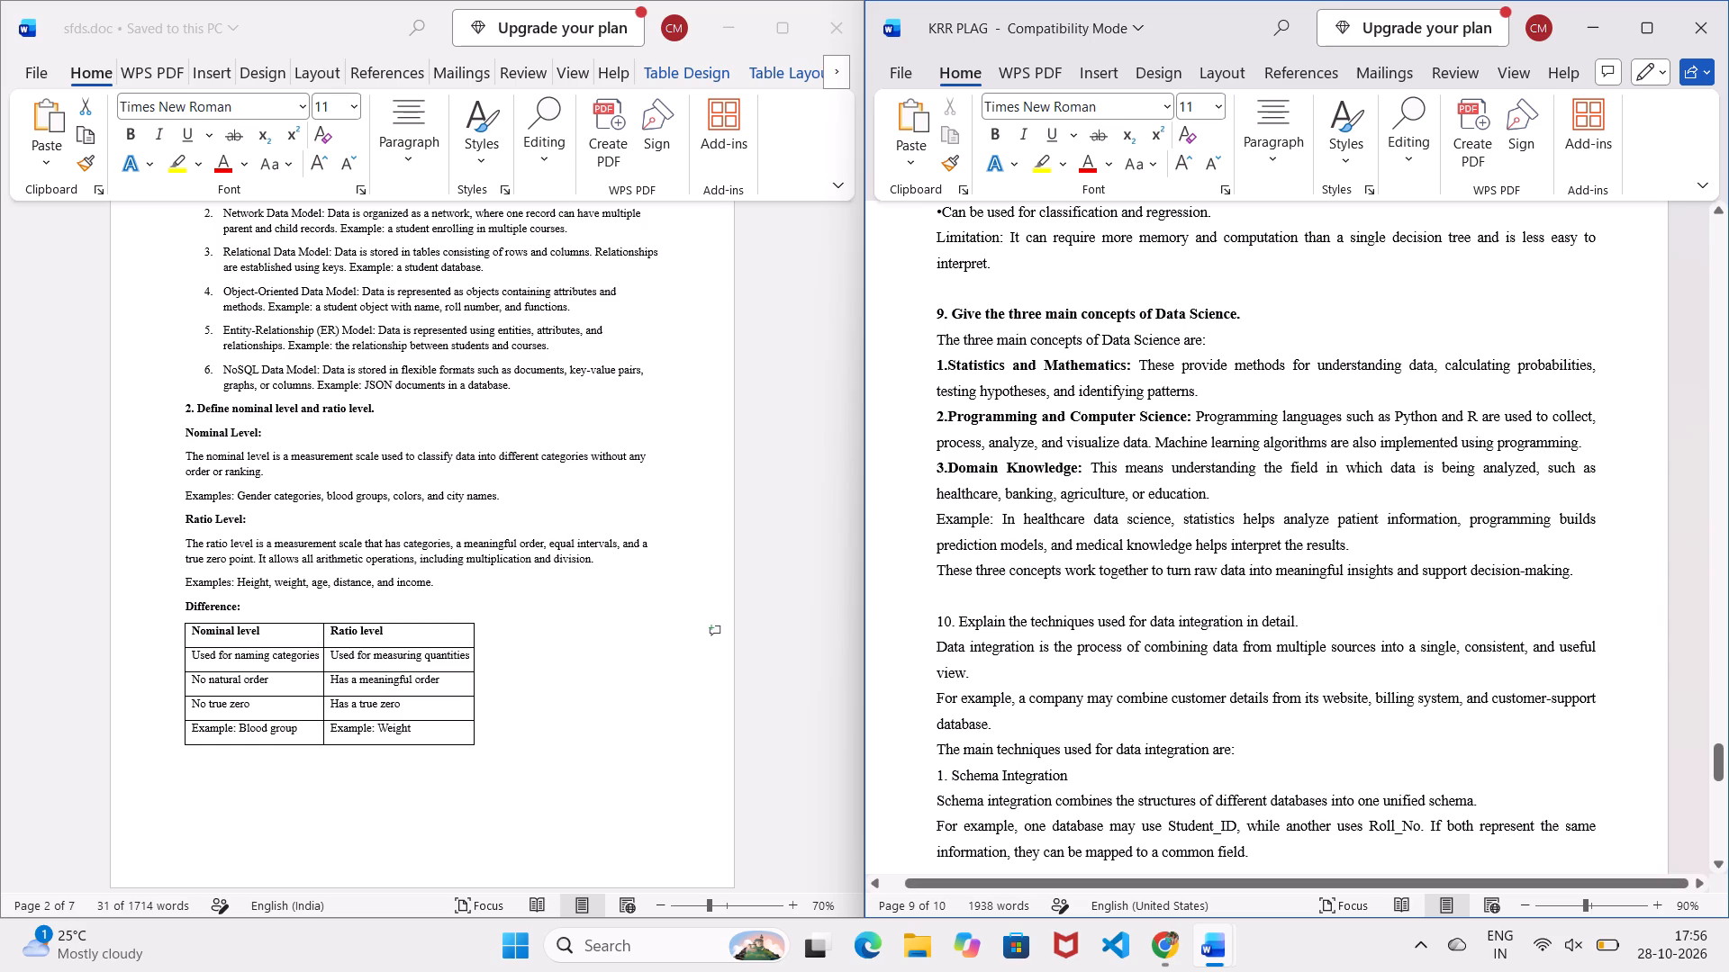
Make the question 10 heading, "10. Explain the techniques used for data integration in detail.", bold.
{"action": "left_click", "coordinate": [1302, 616]}
{"action": "left_click_drag", "start_coordinate": [1307, 617], "coordinate": [846, 623]}
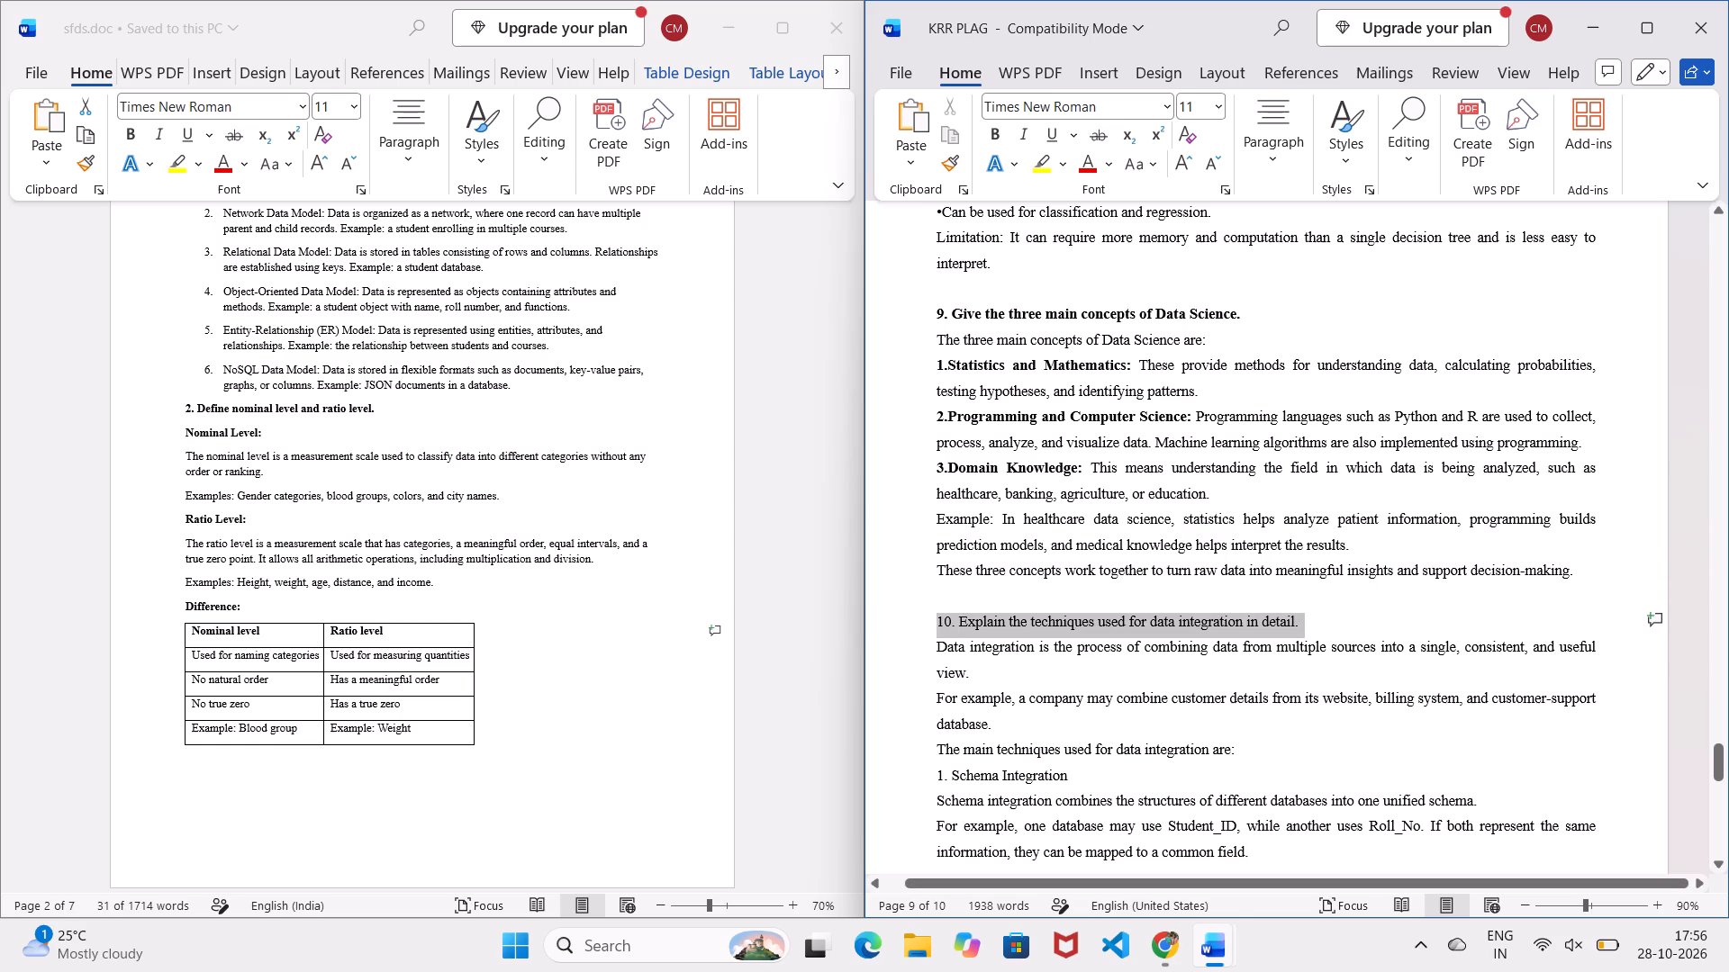
{"action": "left_click", "coordinate": [861, 585]}
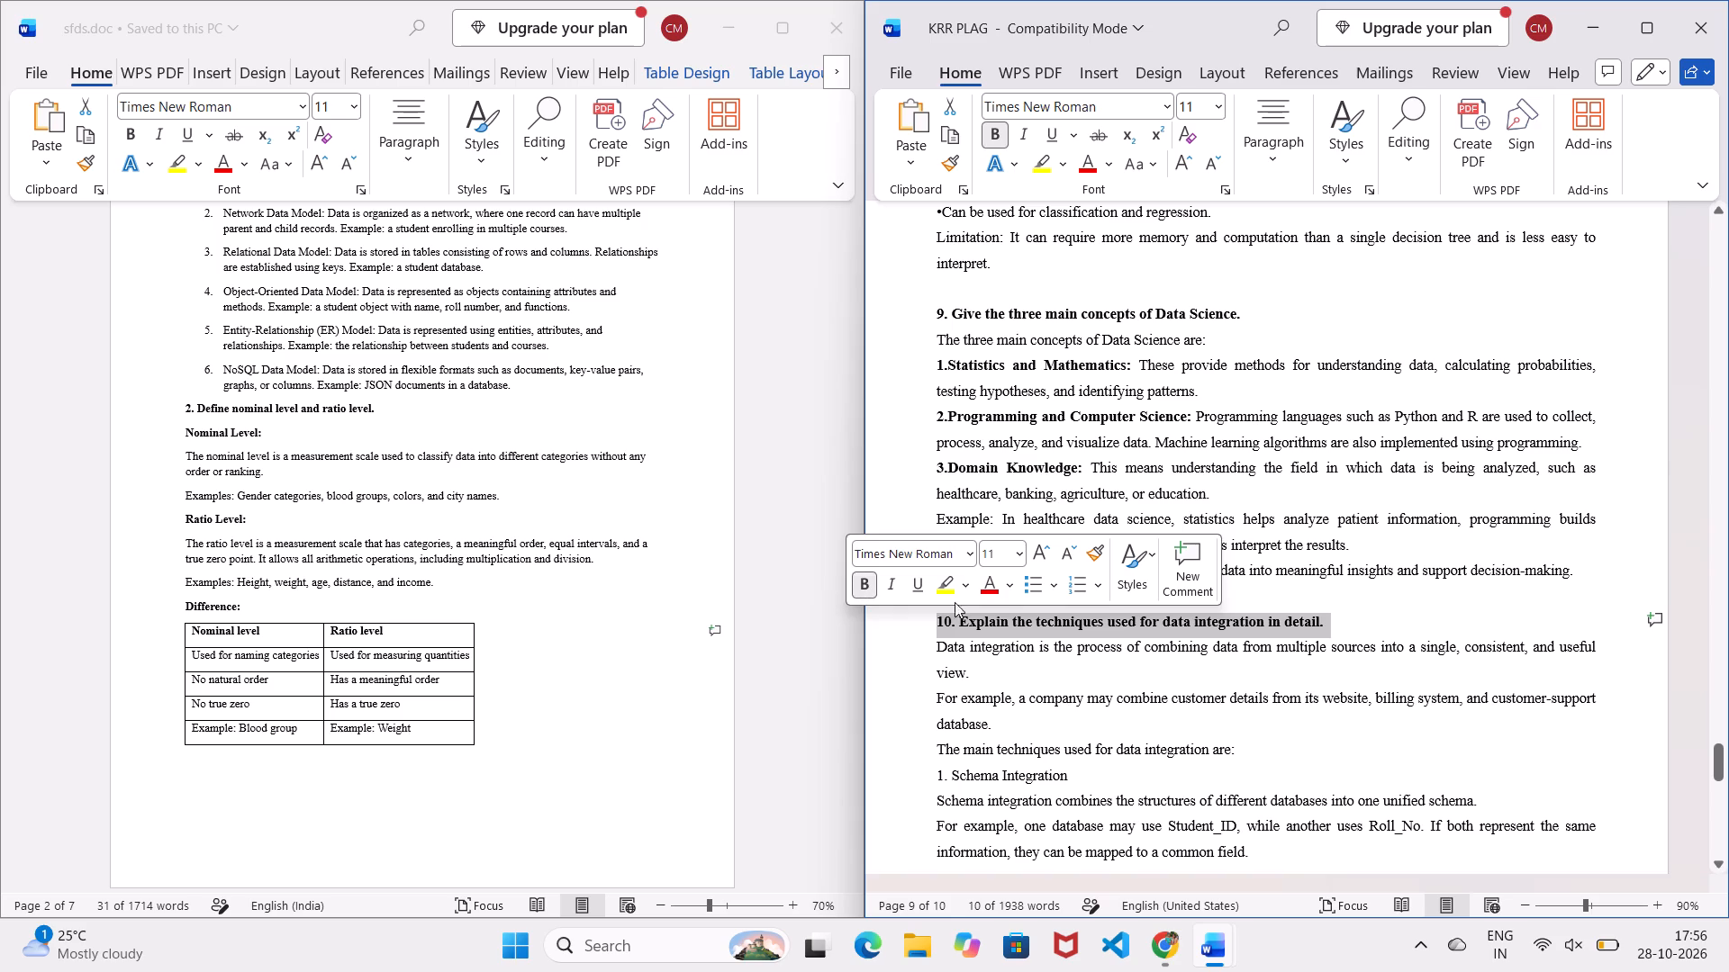
{"action": "left_click", "coordinate": [1346, 634]}
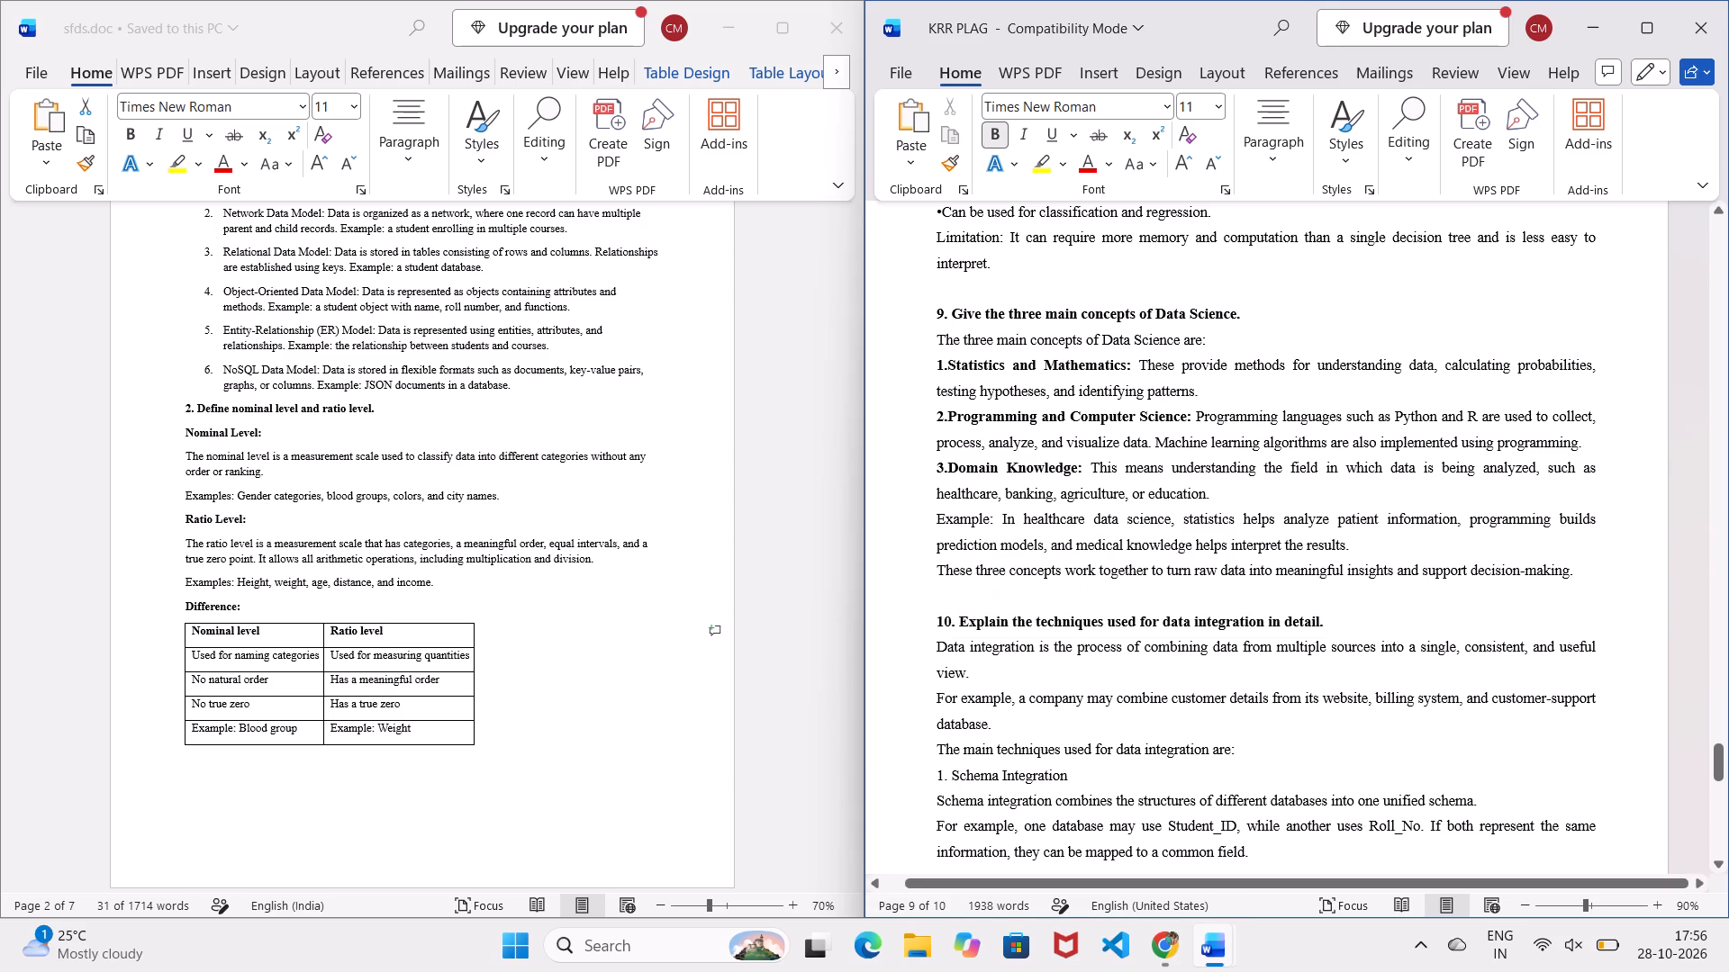
{"action": "left_click", "coordinate": [1108, 634]}
Make the "1. Schema Integration" subheading under question 10 bold, including its number.
{"action": "scroll", "coordinate": [1108, 634], "scroll_direction": "down", "scroll_amount": 1}
{"action": "scroll", "coordinate": [1038, 550], "scroll_direction": "down", "scroll_amount": 1}
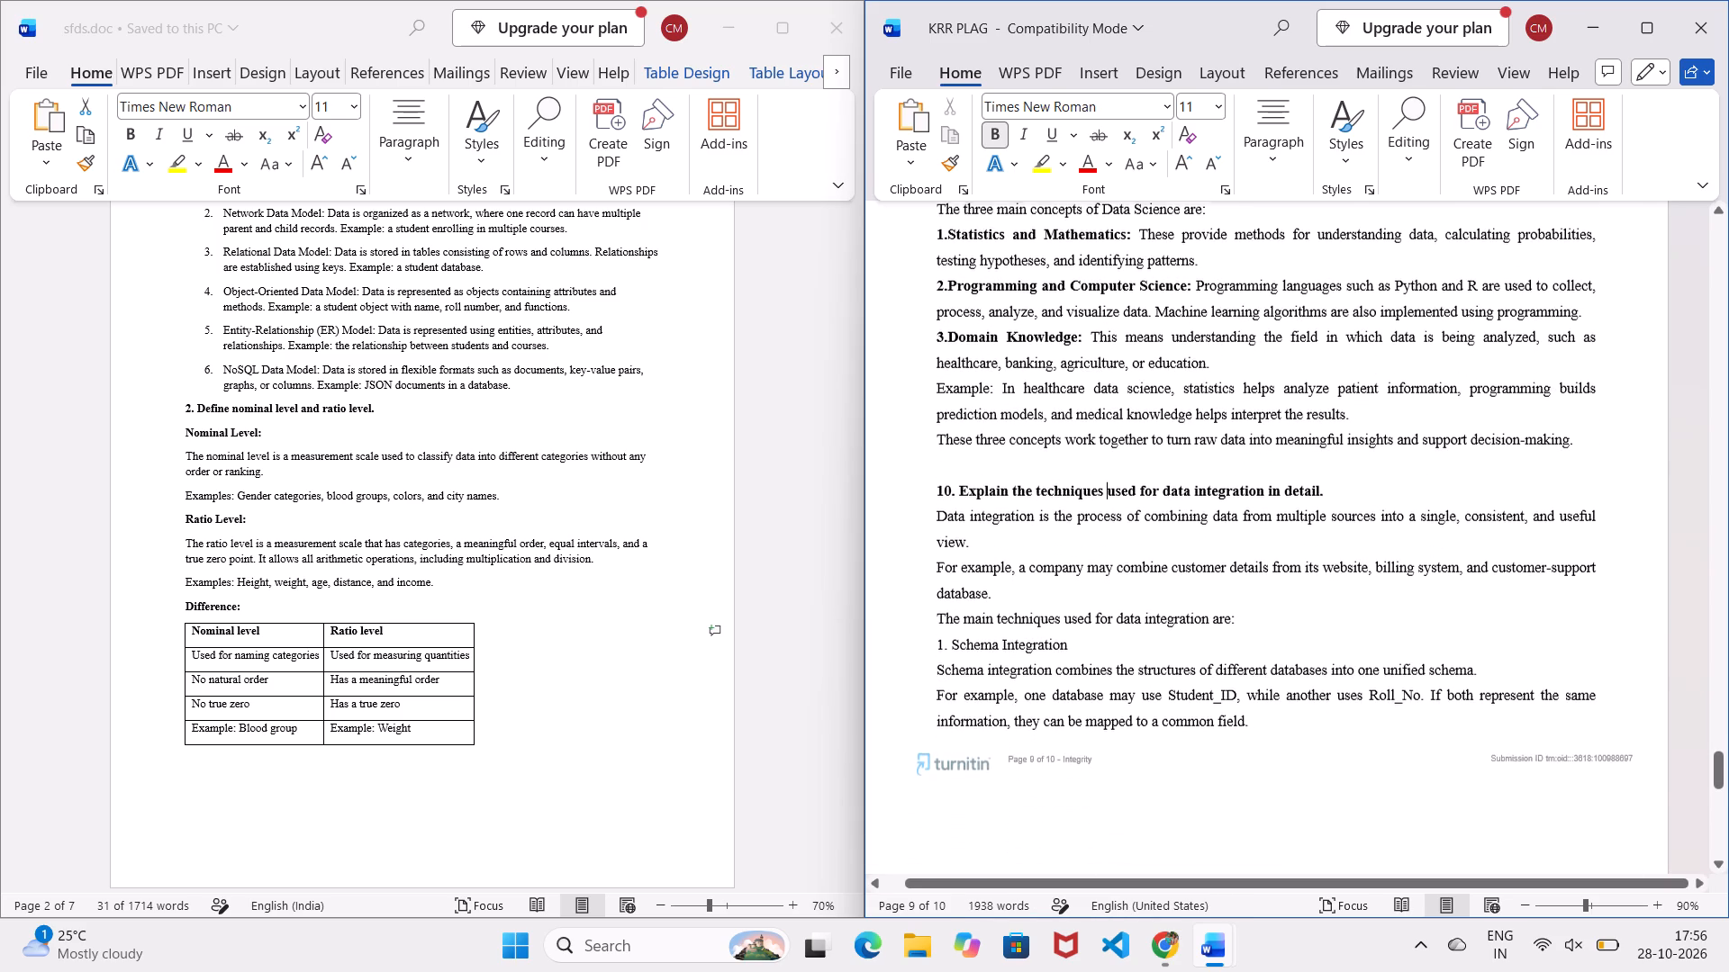
{"action": "scroll", "coordinate": [1038, 550], "scroll_direction": "down", "scroll_amount": 1}
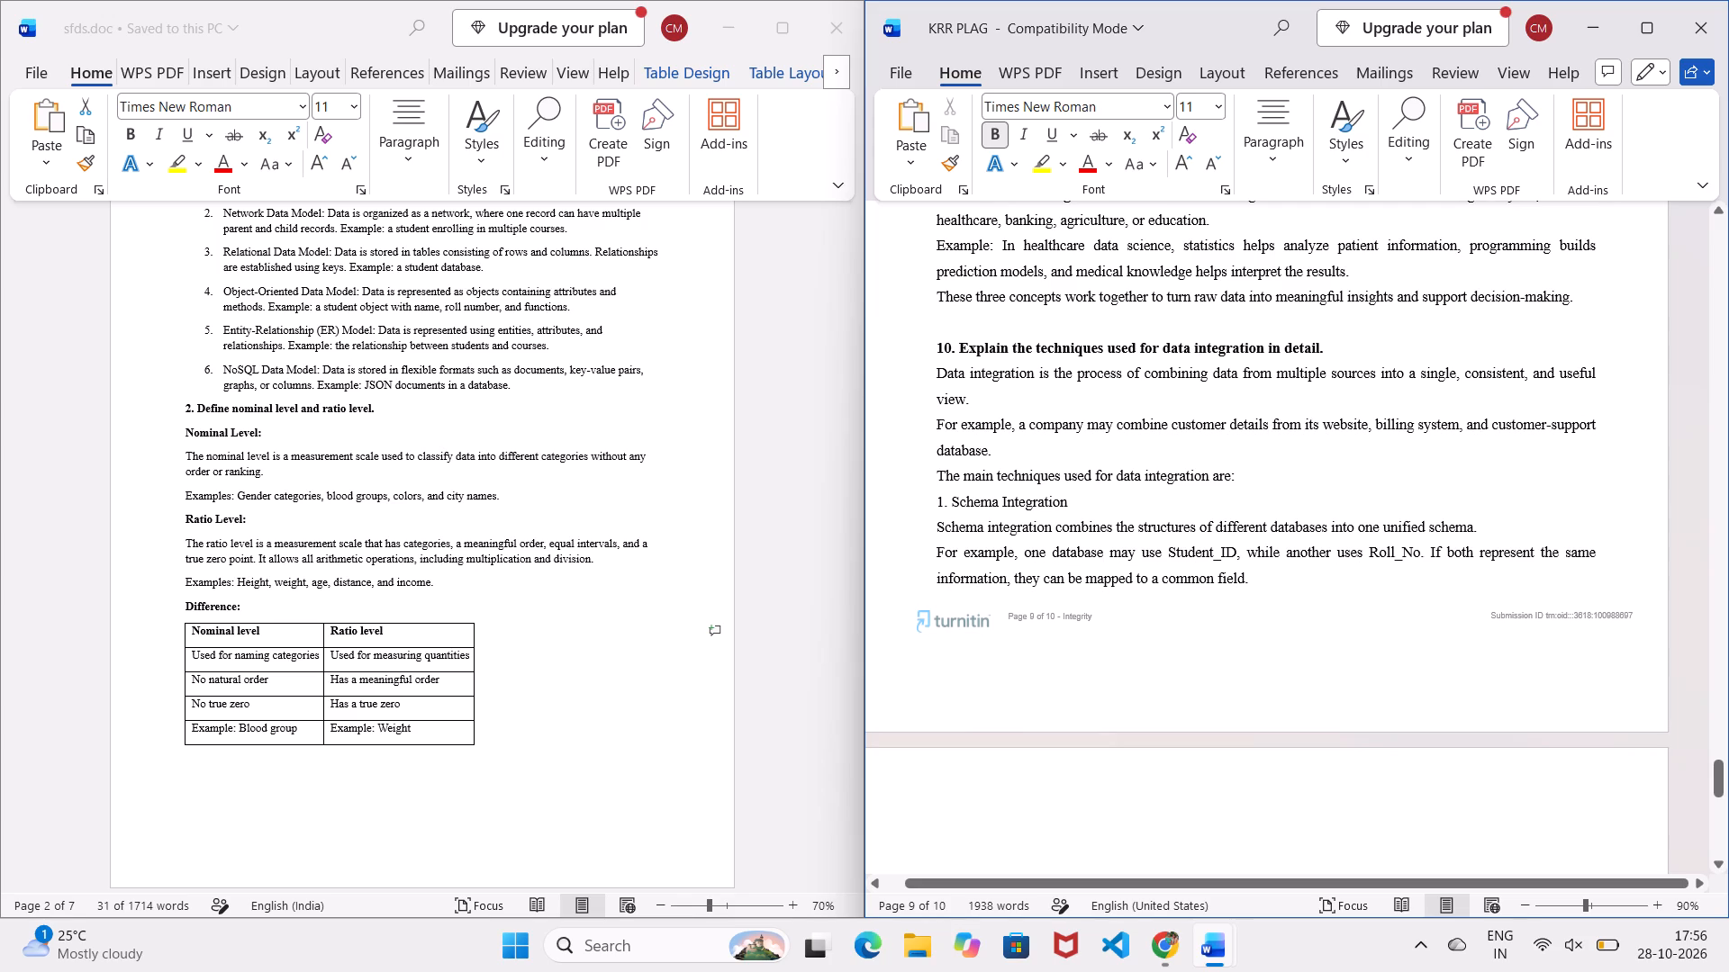
{"action": "left_click_drag", "start_coordinate": [1073, 501], "coordinate": [928, 499]}
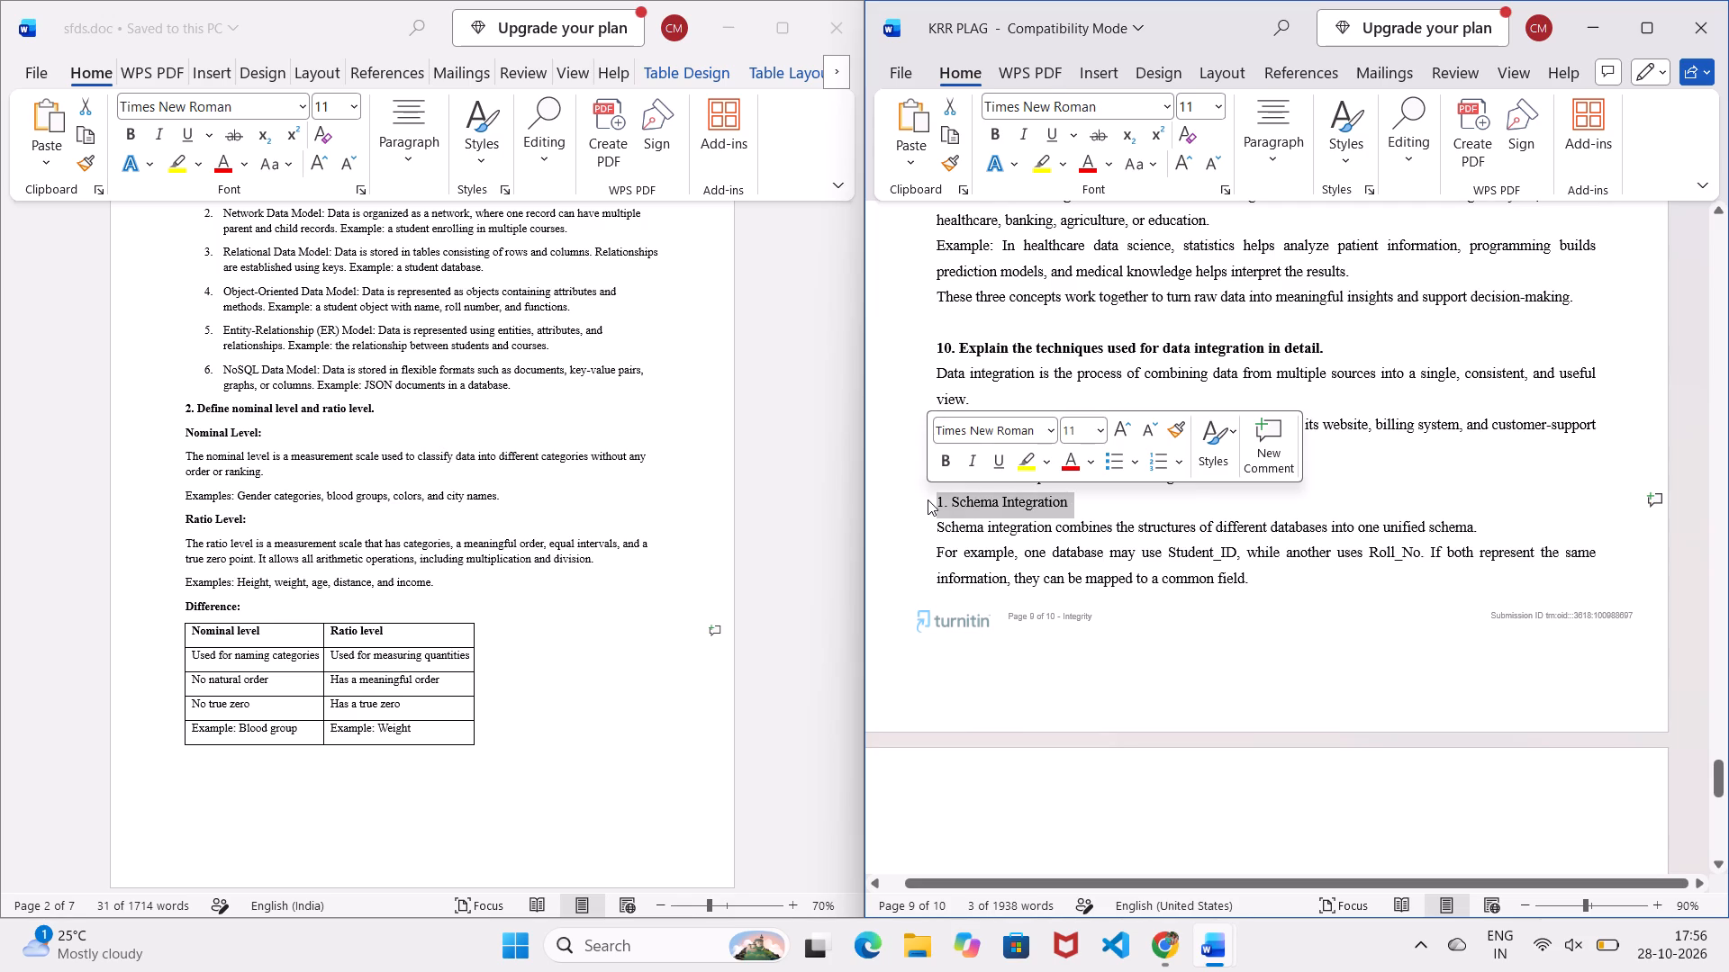
{"action": "left_click", "coordinate": [948, 462]}
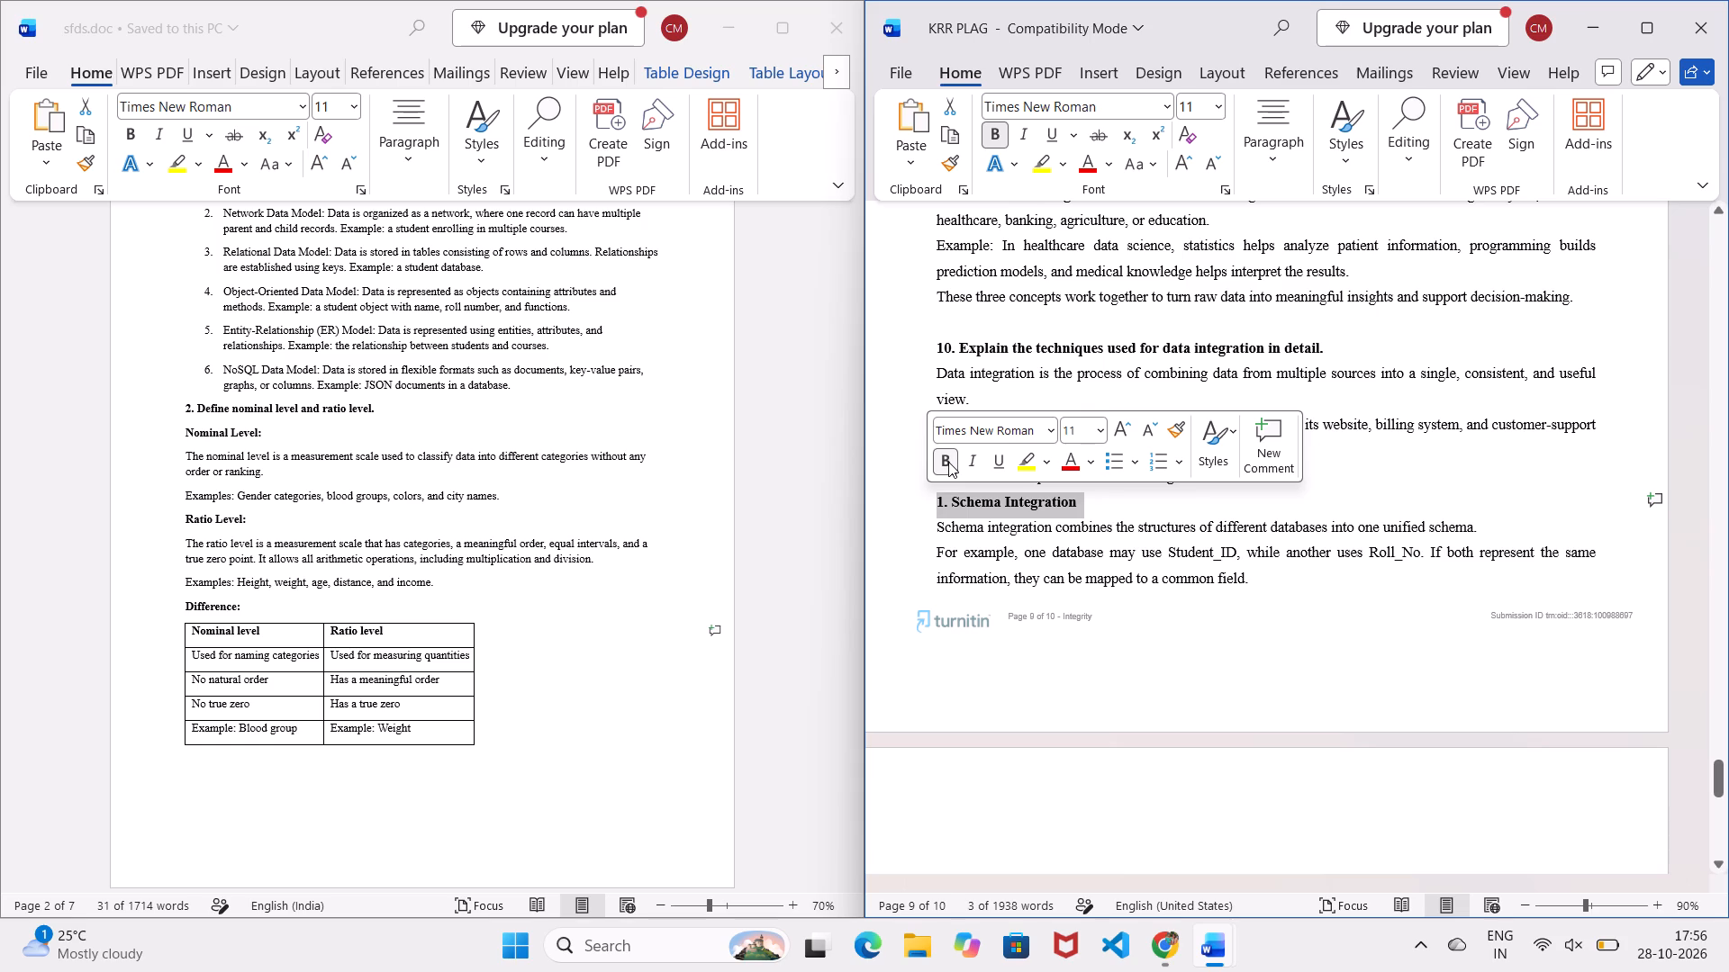
{"action": "scroll", "coordinate": [1028, 479], "scroll_direction": "right", "scroll_amount": 2}
{"action": "left_click", "coordinate": [1086, 508]}
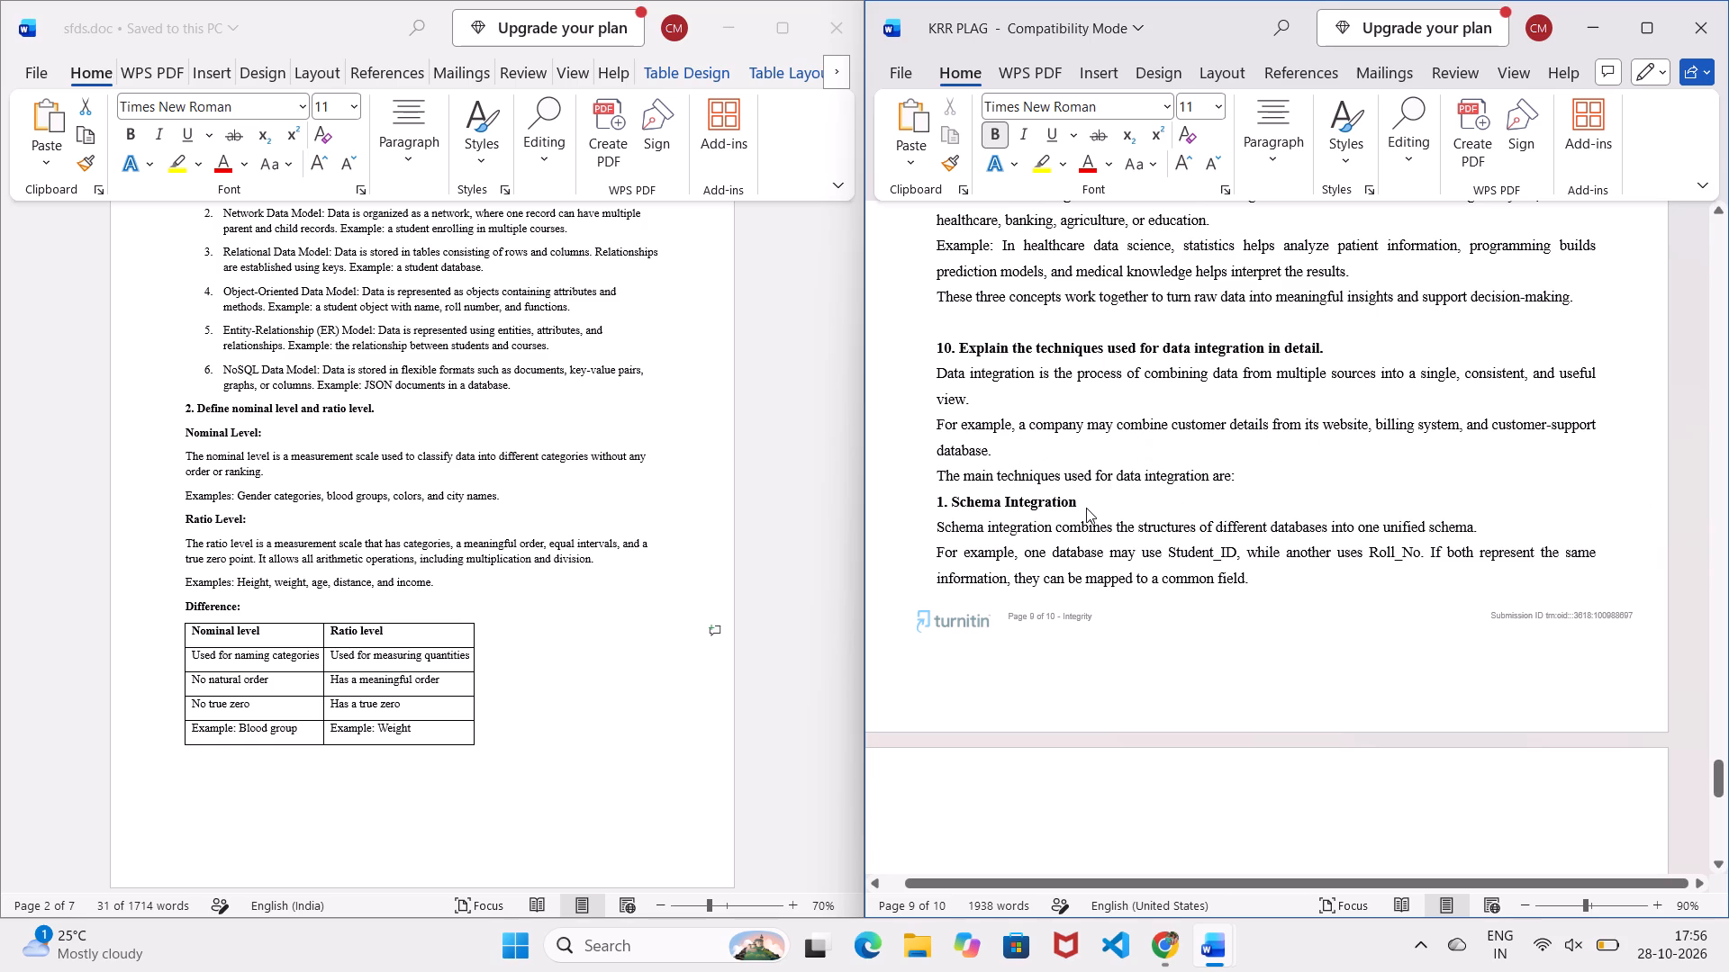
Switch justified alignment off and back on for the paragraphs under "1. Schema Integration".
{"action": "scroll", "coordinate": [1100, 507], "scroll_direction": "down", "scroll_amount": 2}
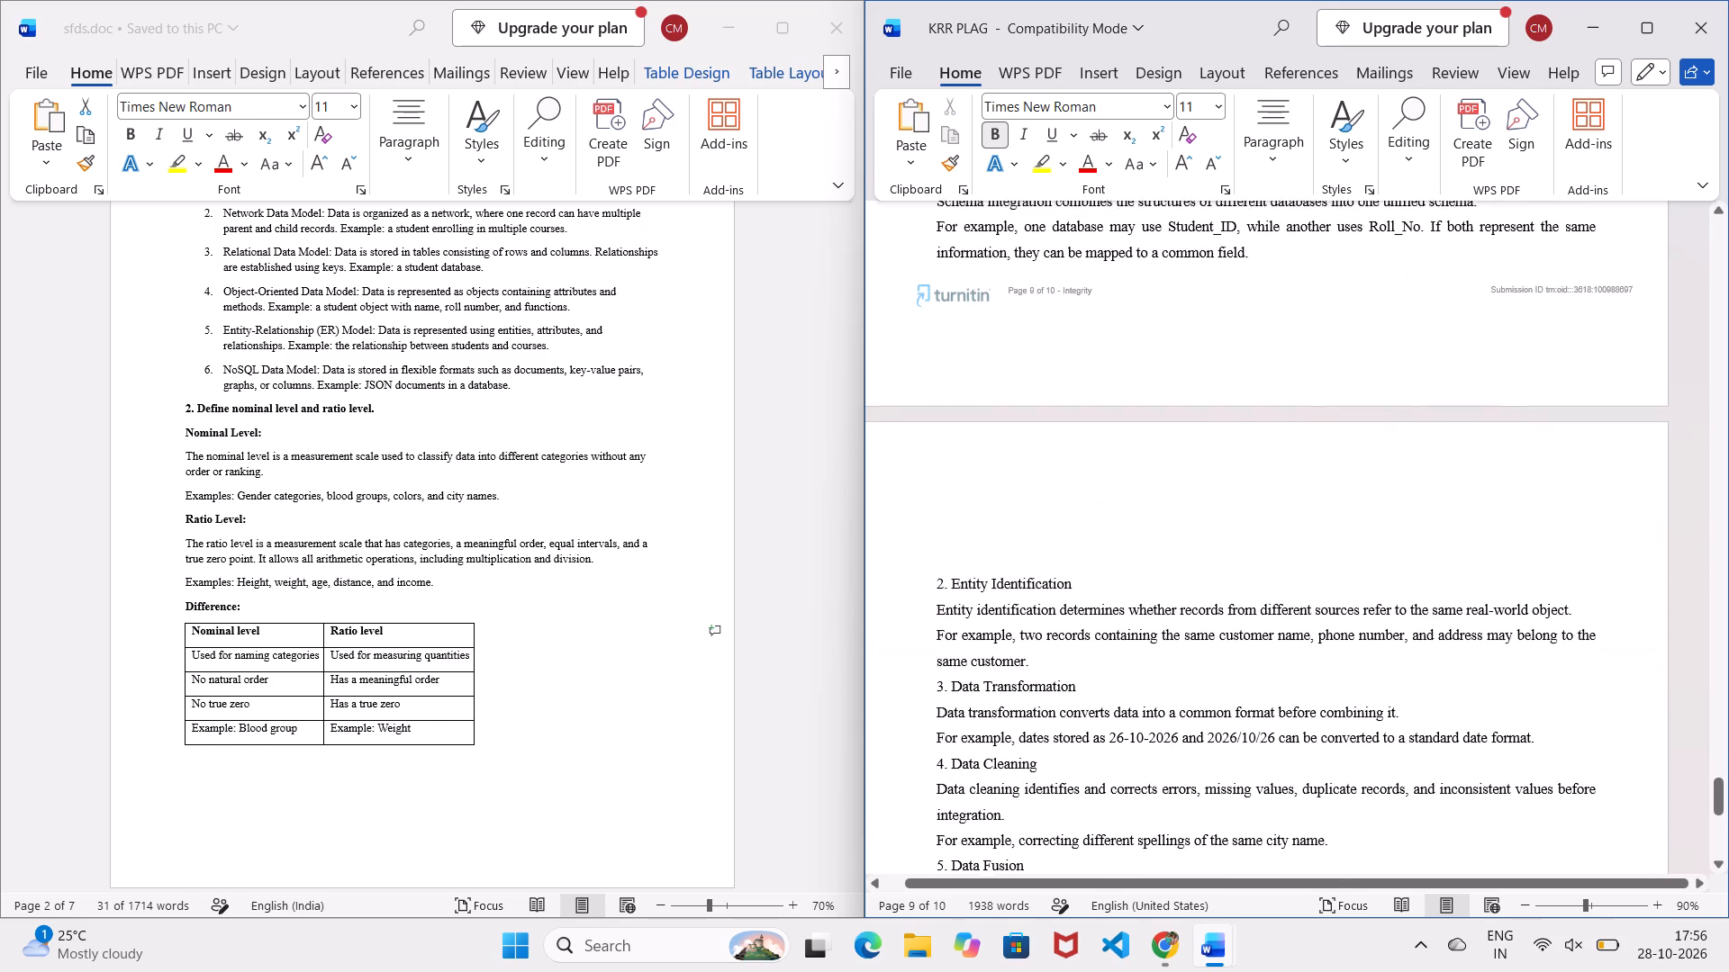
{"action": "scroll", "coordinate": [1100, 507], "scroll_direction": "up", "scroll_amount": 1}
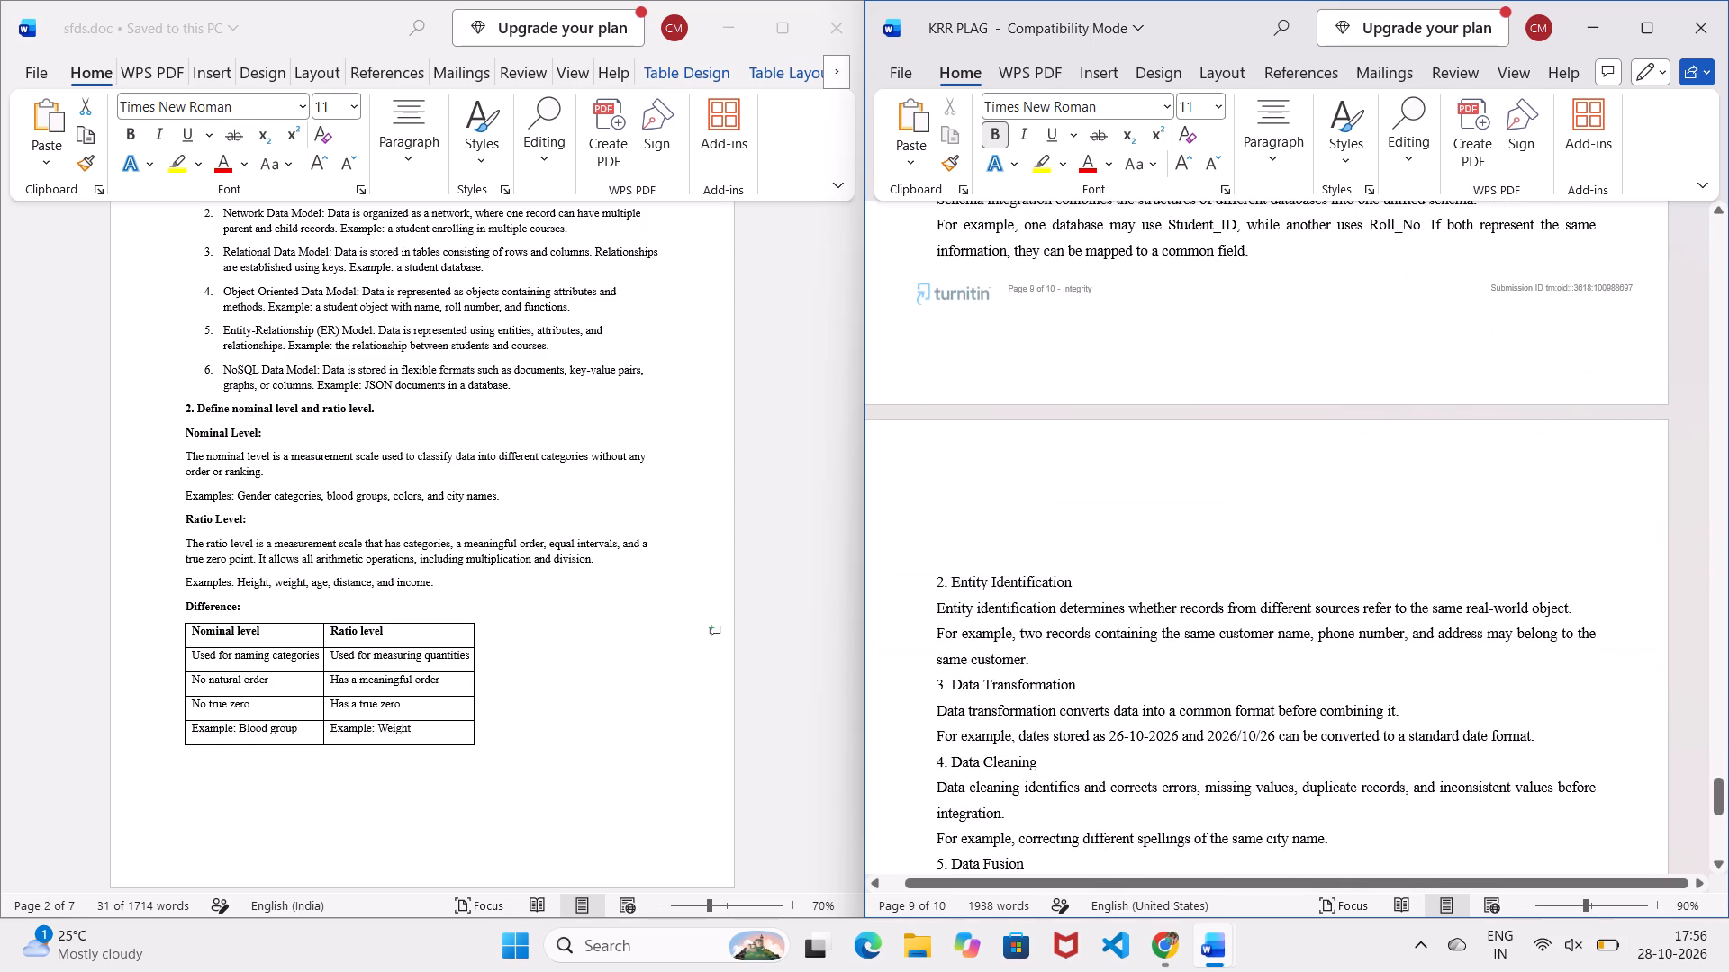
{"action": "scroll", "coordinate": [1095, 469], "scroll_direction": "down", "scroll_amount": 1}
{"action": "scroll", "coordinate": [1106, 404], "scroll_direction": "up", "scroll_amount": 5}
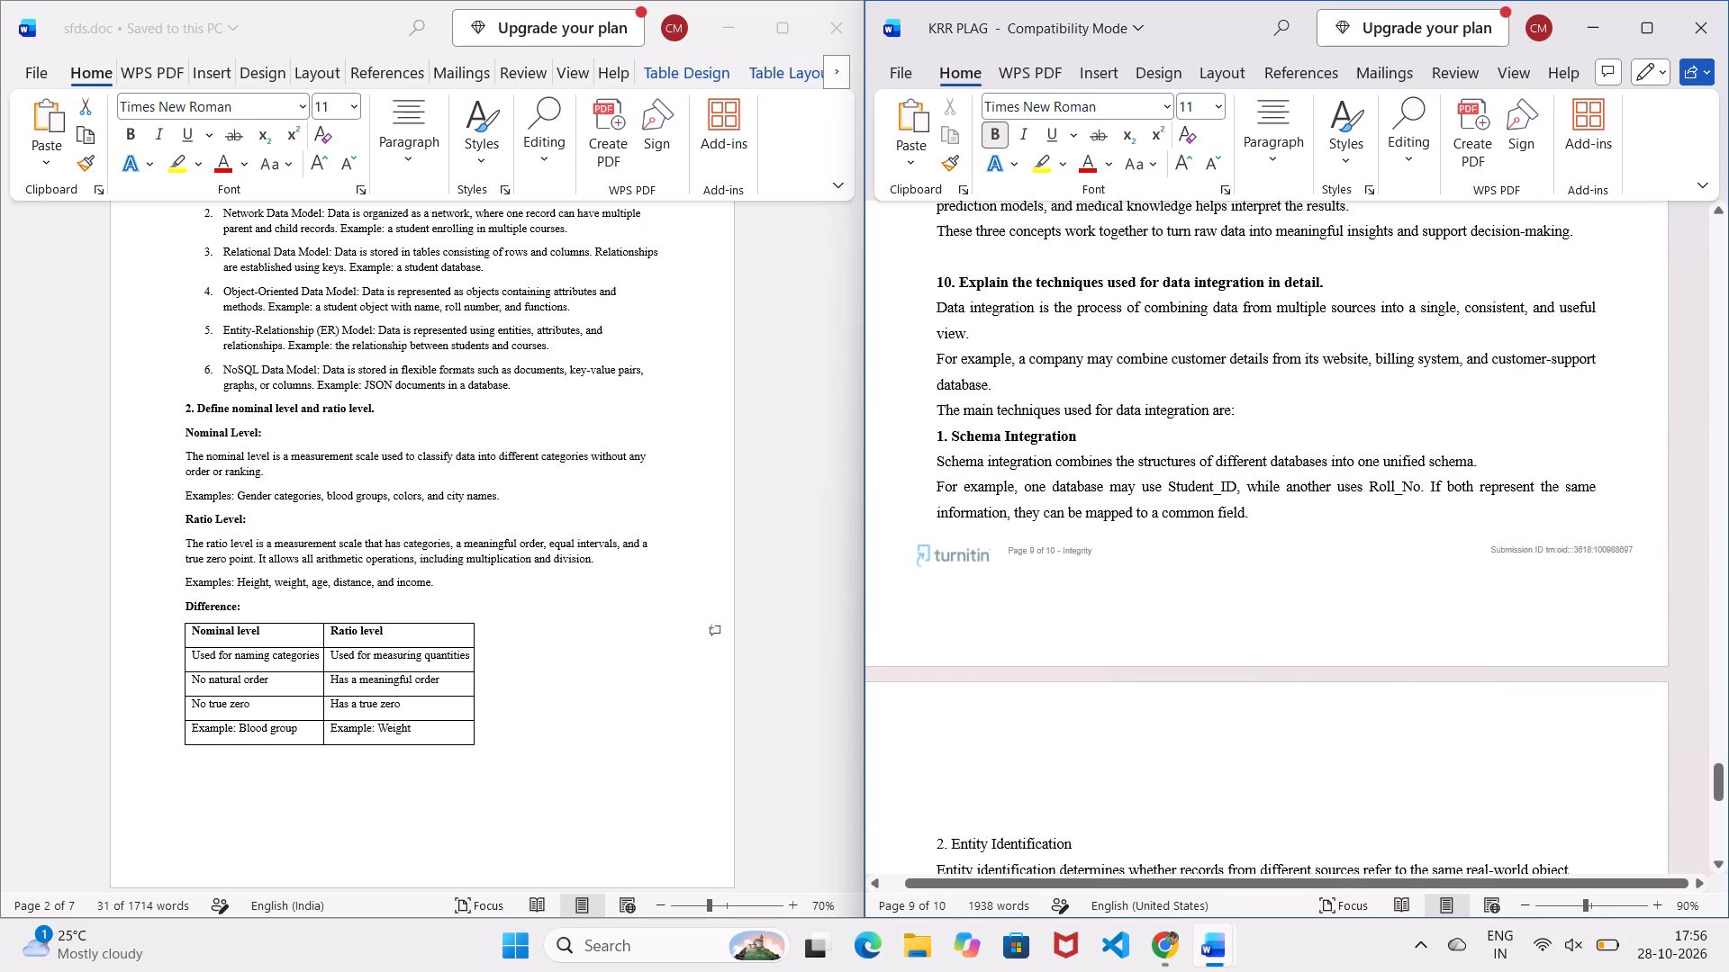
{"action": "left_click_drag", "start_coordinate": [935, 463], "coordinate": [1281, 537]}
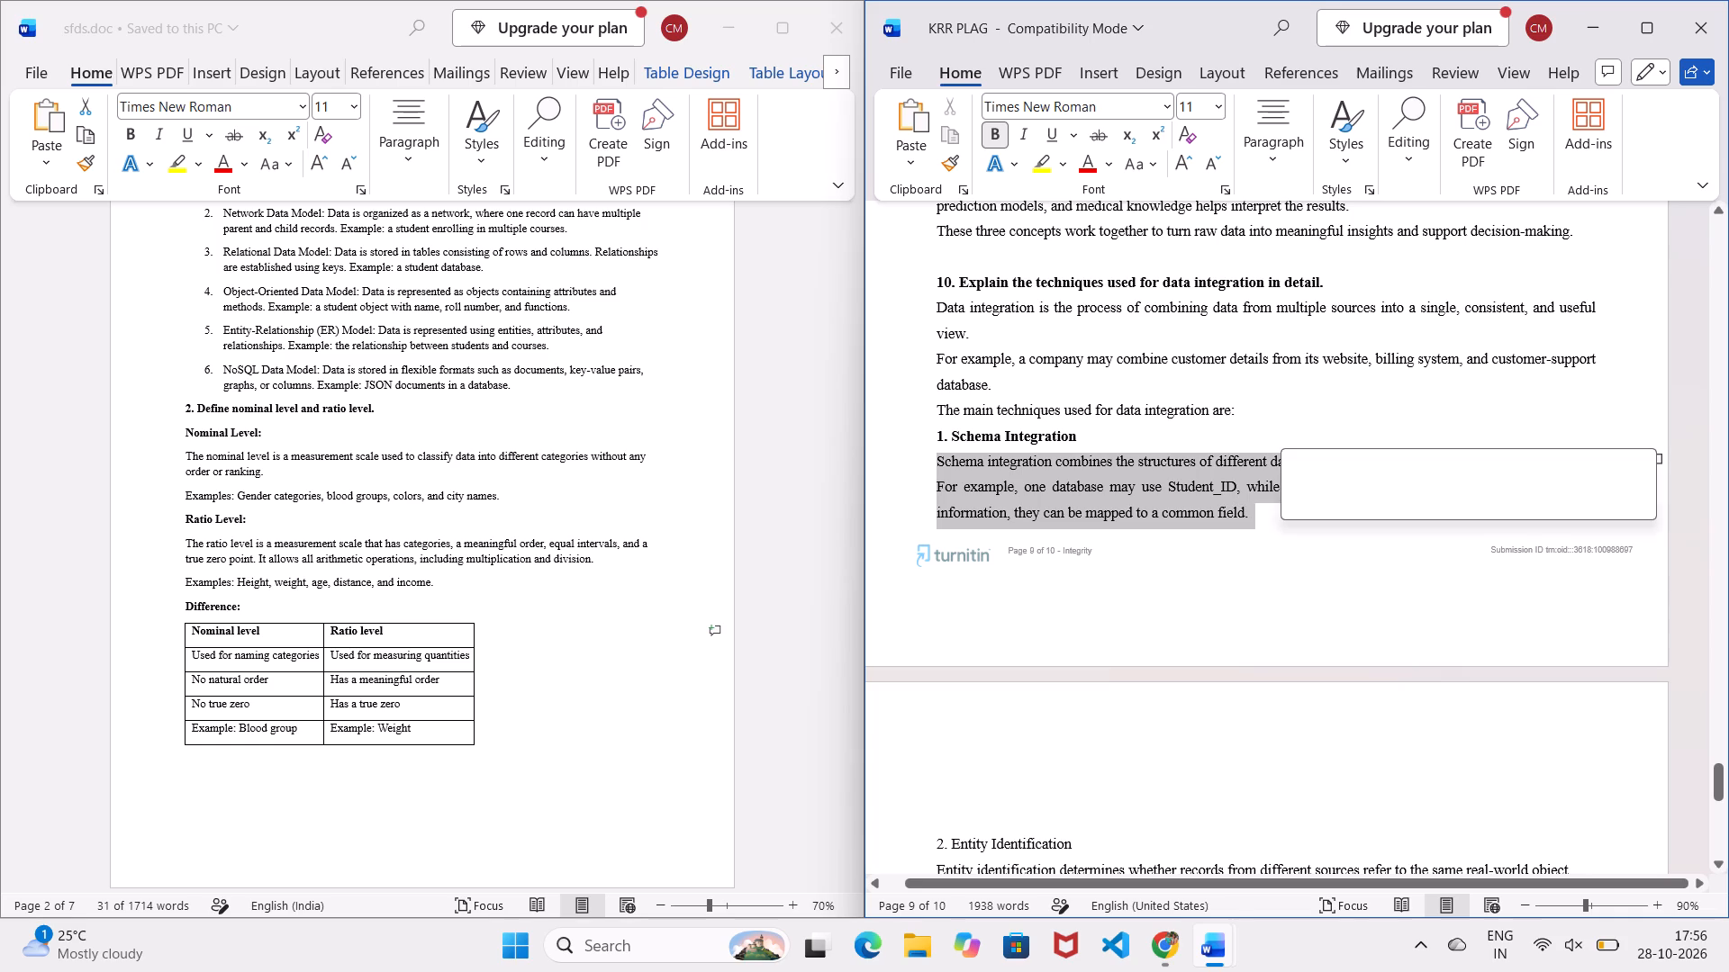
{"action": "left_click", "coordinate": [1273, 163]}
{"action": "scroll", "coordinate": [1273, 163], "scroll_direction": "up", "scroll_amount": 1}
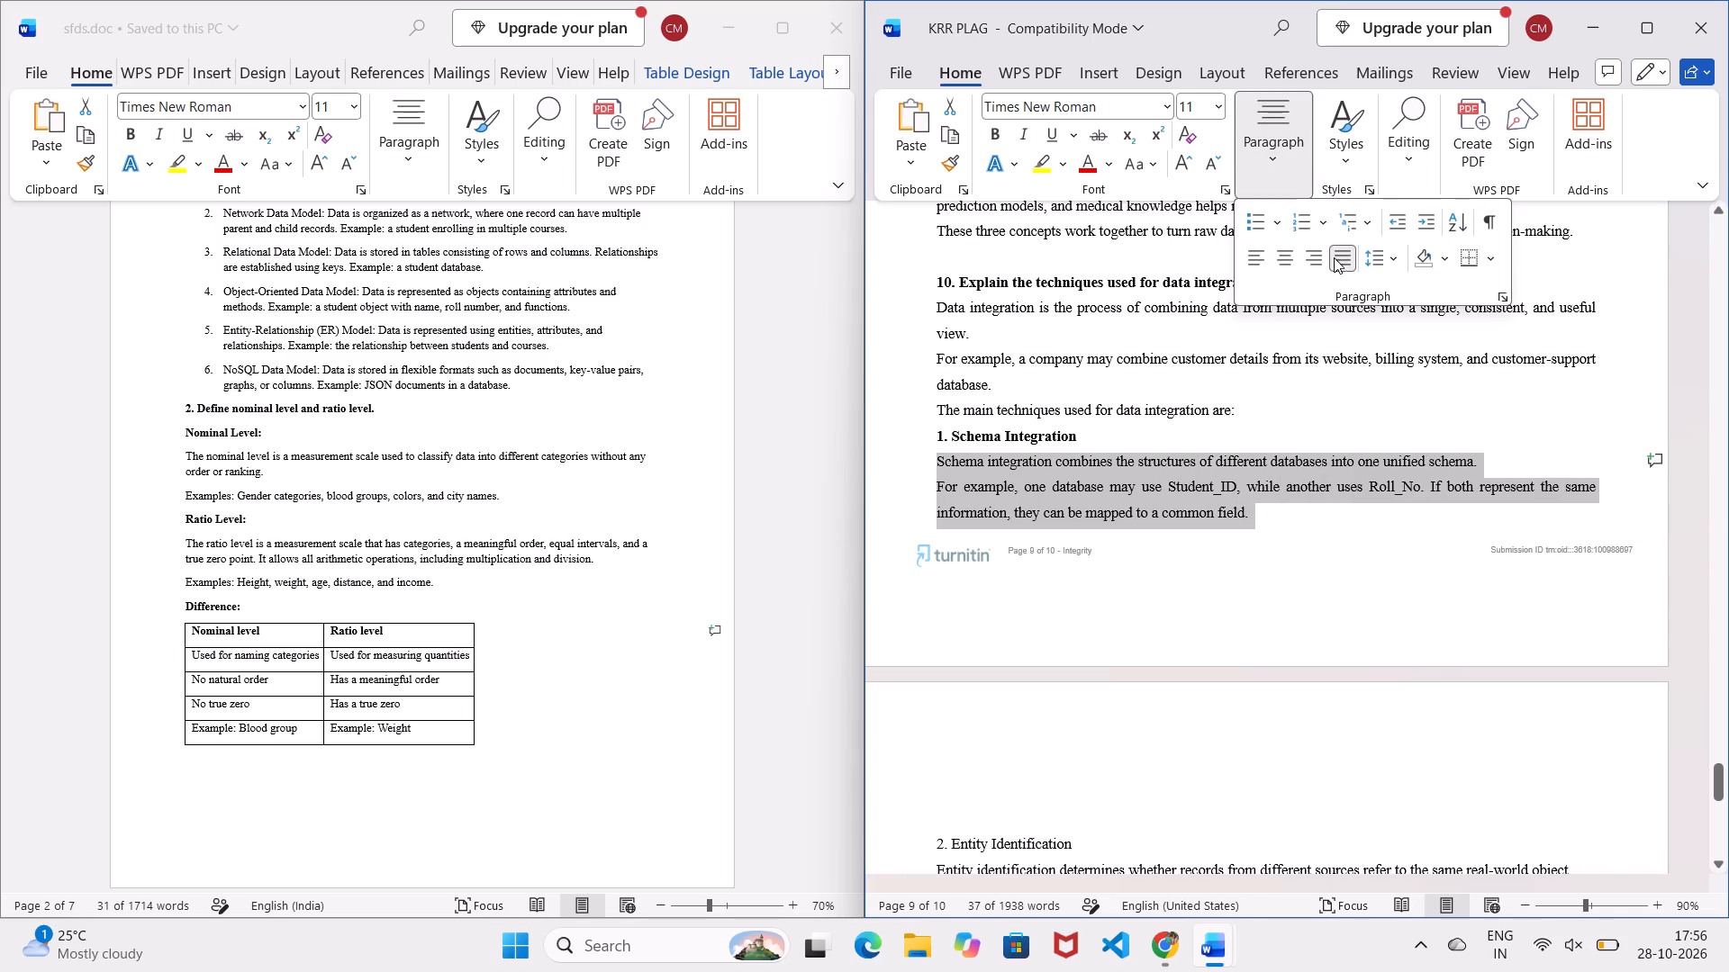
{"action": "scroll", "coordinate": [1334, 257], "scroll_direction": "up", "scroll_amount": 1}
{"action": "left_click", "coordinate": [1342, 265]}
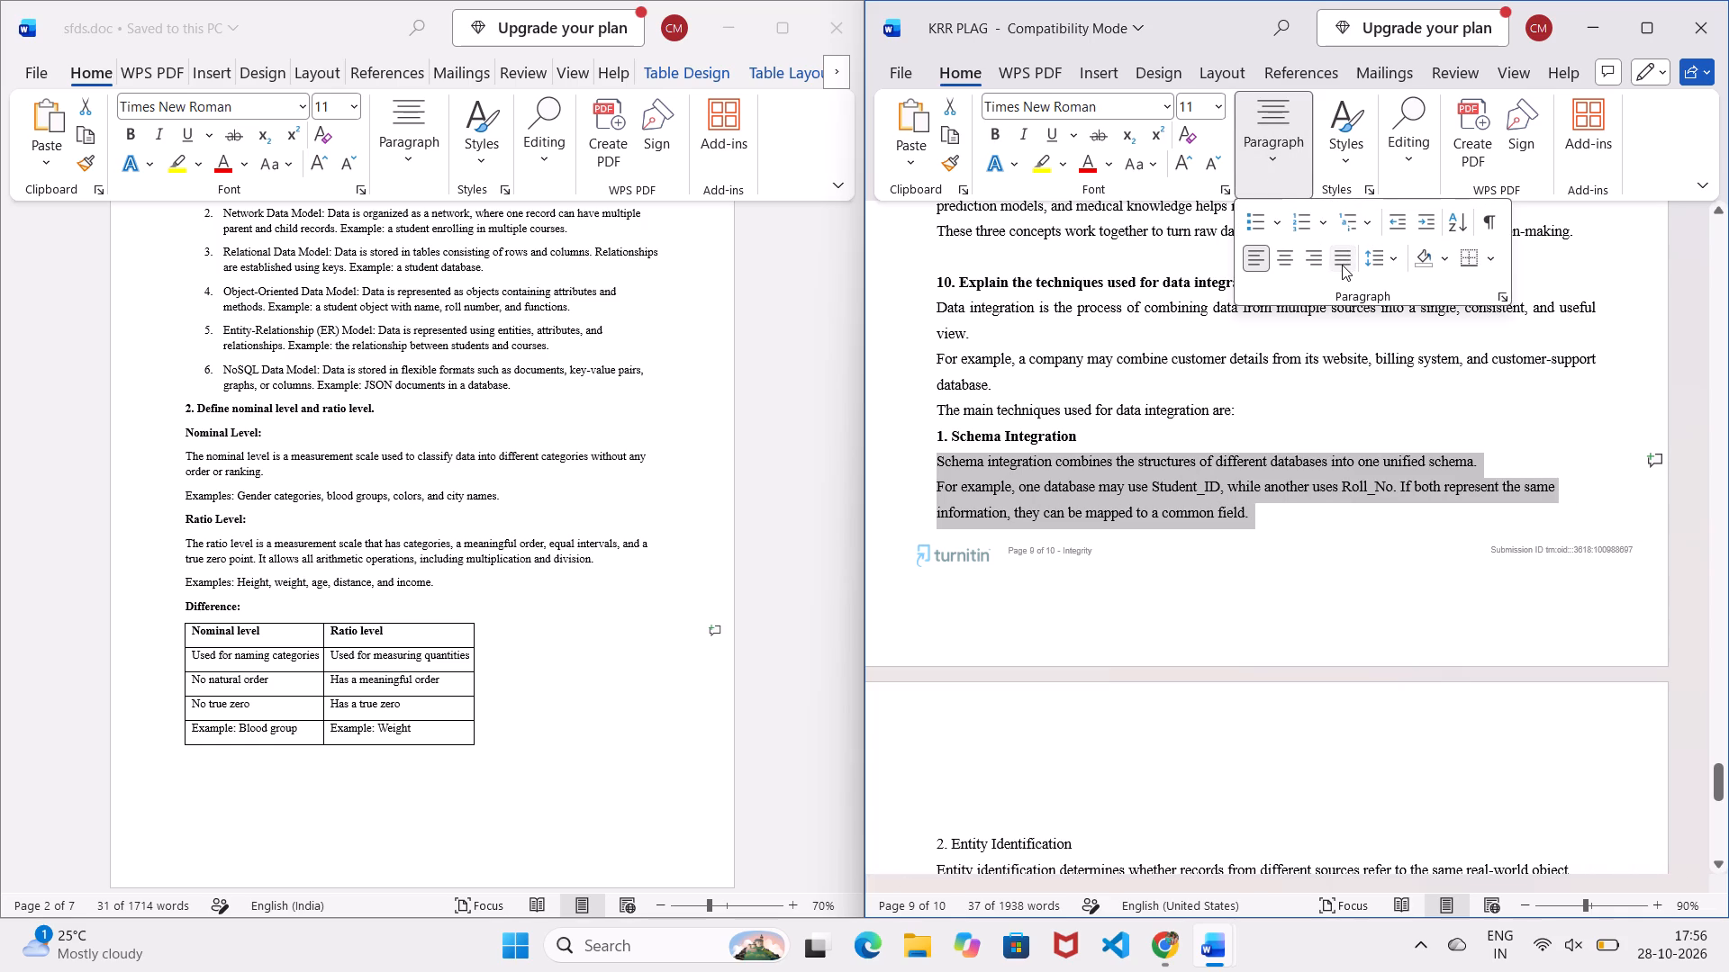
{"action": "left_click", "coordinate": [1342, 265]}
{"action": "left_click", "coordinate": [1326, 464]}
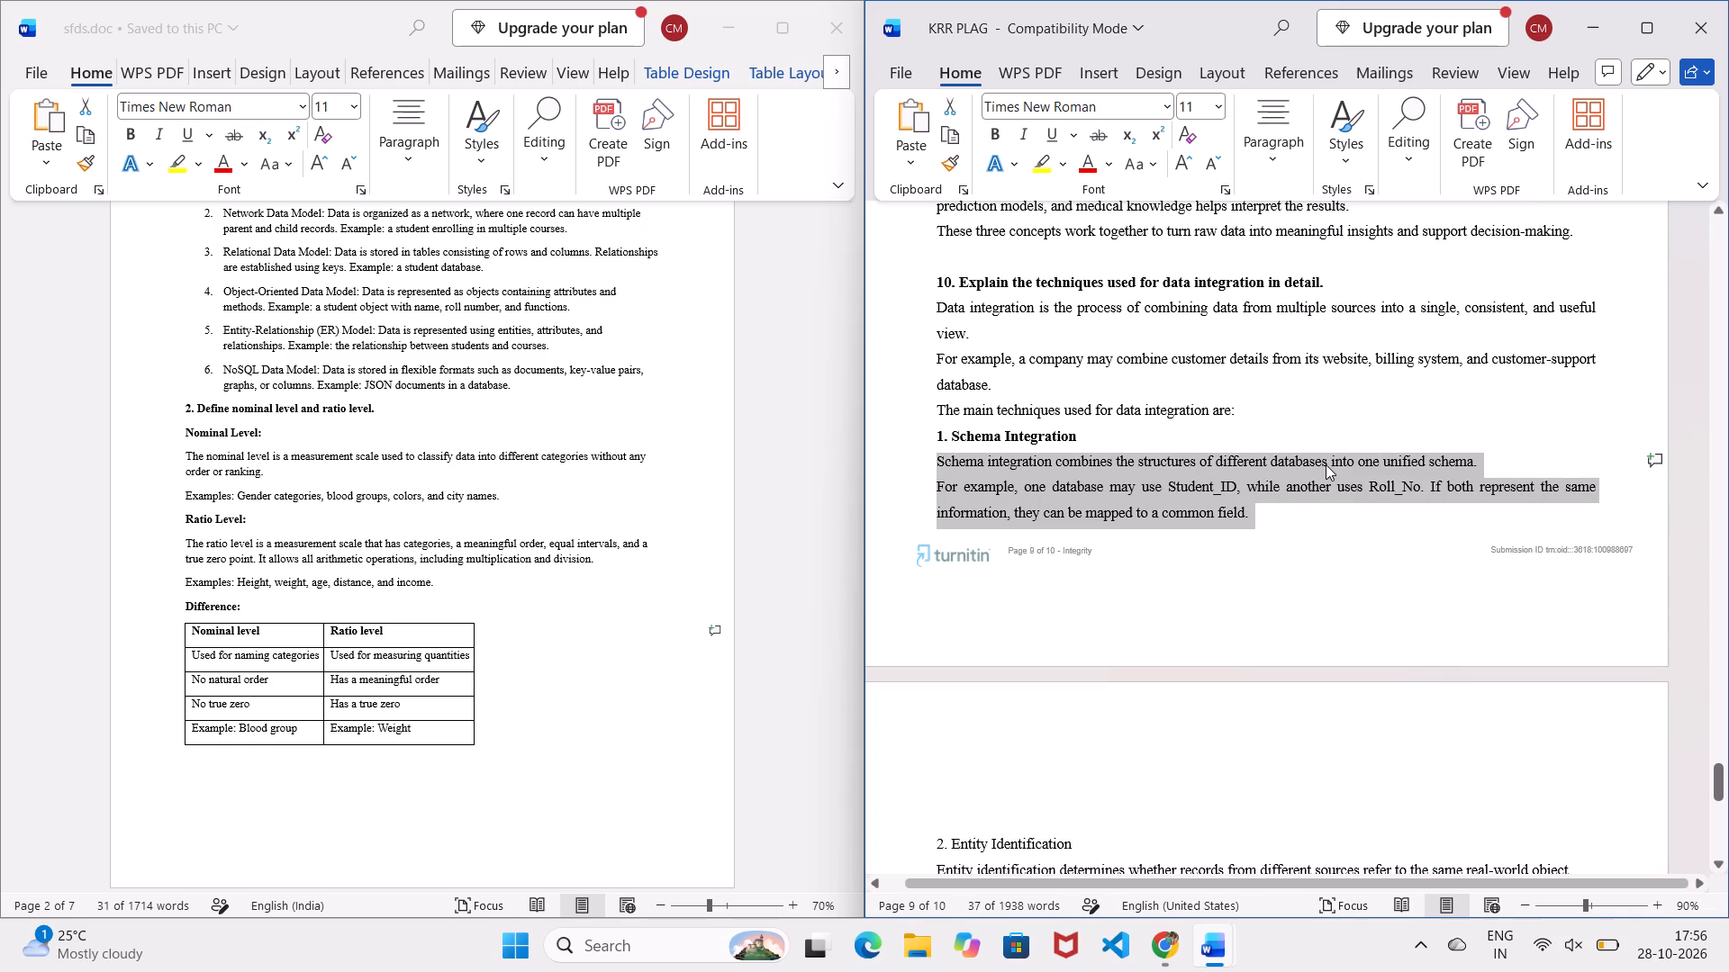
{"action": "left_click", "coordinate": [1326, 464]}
Make question 10's subheadings "2. Entity Identification", "3. Data Transformation" and "4. Data Cleaning" bold, including their numbers.
{"action": "scroll", "coordinate": [1263, 572], "scroll_direction": "down", "scroll_amount": 1}
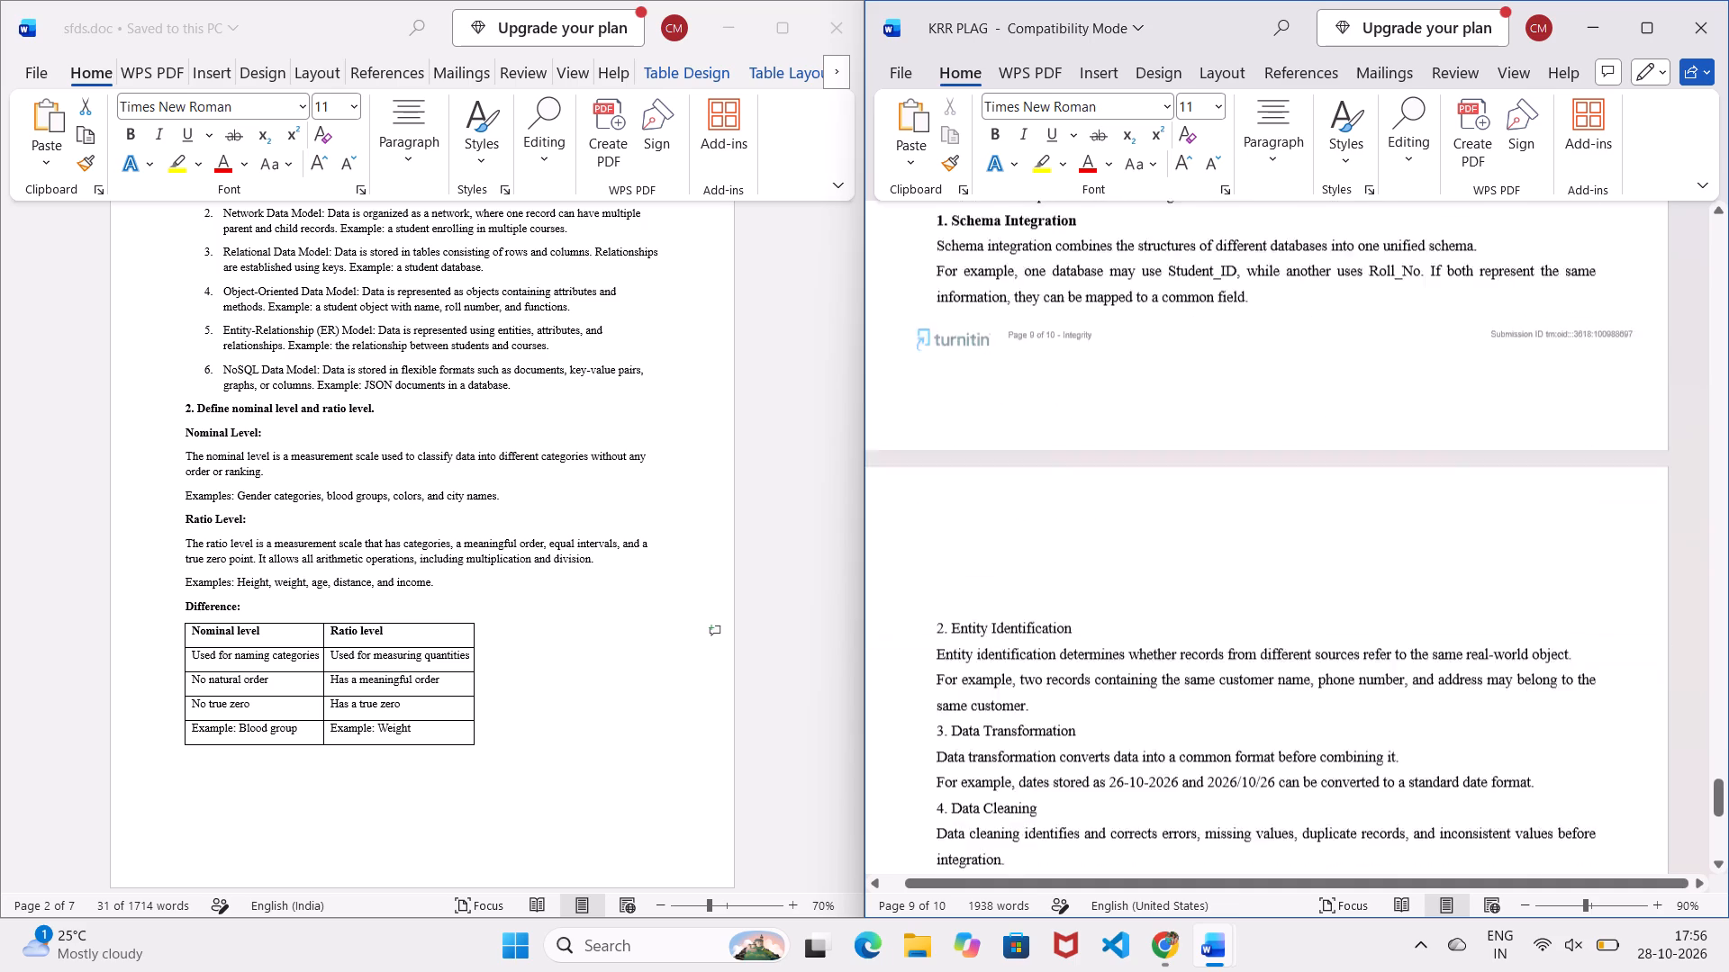
{"action": "scroll", "coordinate": [1263, 572], "scroll_direction": "down", "scroll_amount": 1}
{"action": "left_click_drag", "start_coordinate": [1082, 545], "coordinate": [929, 535]}
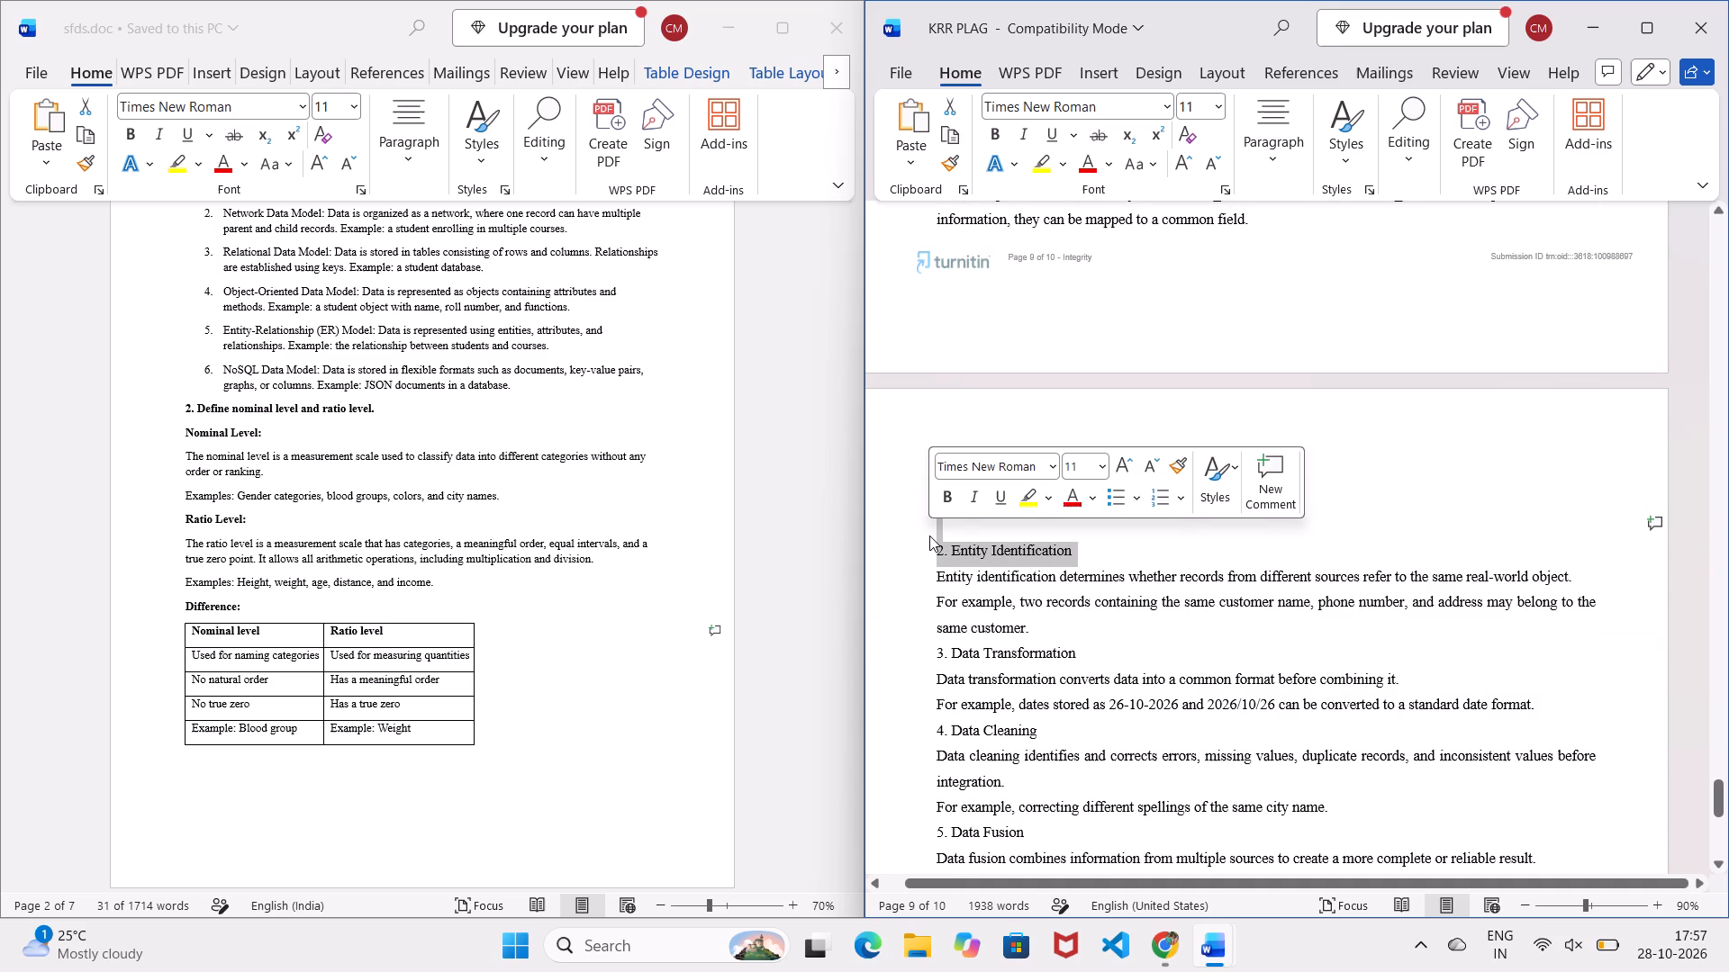
{"action": "left_click", "coordinate": [946, 493]}
{"action": "scroll", "coordinate": [982, 521], "scroll_direction": "right", "scroll_amount": 1}
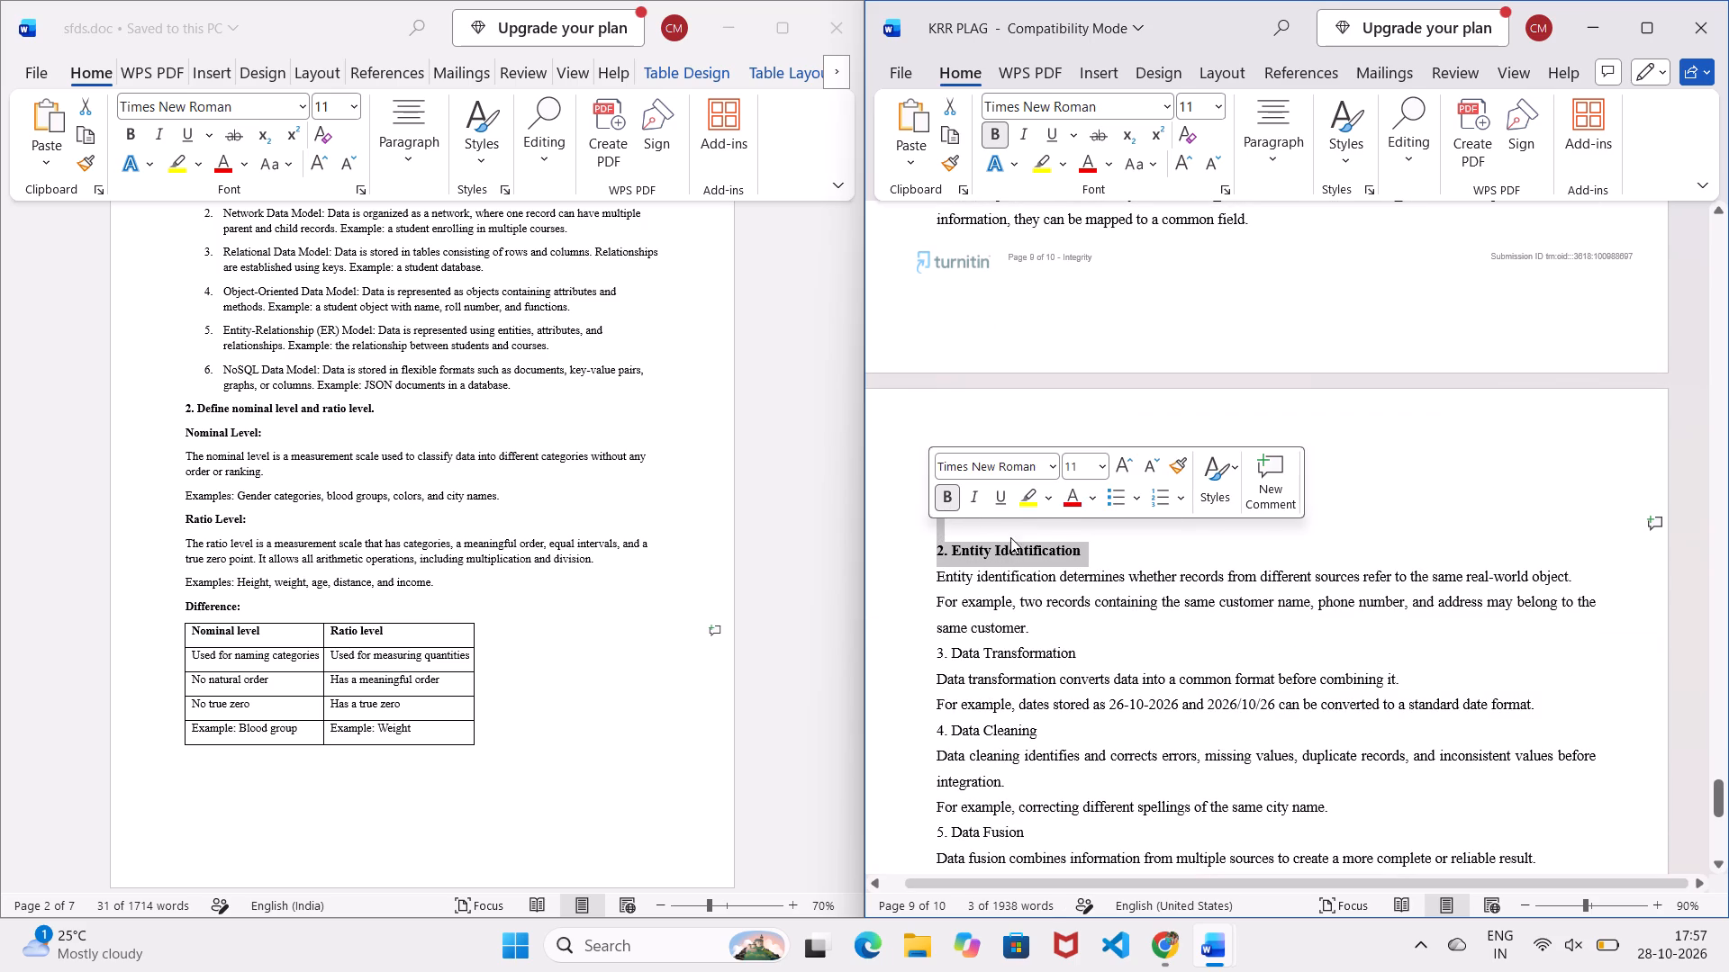
{"action": "scroll", "coordinate": [1010, 537], "scroll_direction": "right", "scroll_amount": 1}
{"action": "left_click_drag", "start_coordinate": [1091, 653], "coordinate": [1028, 656]}
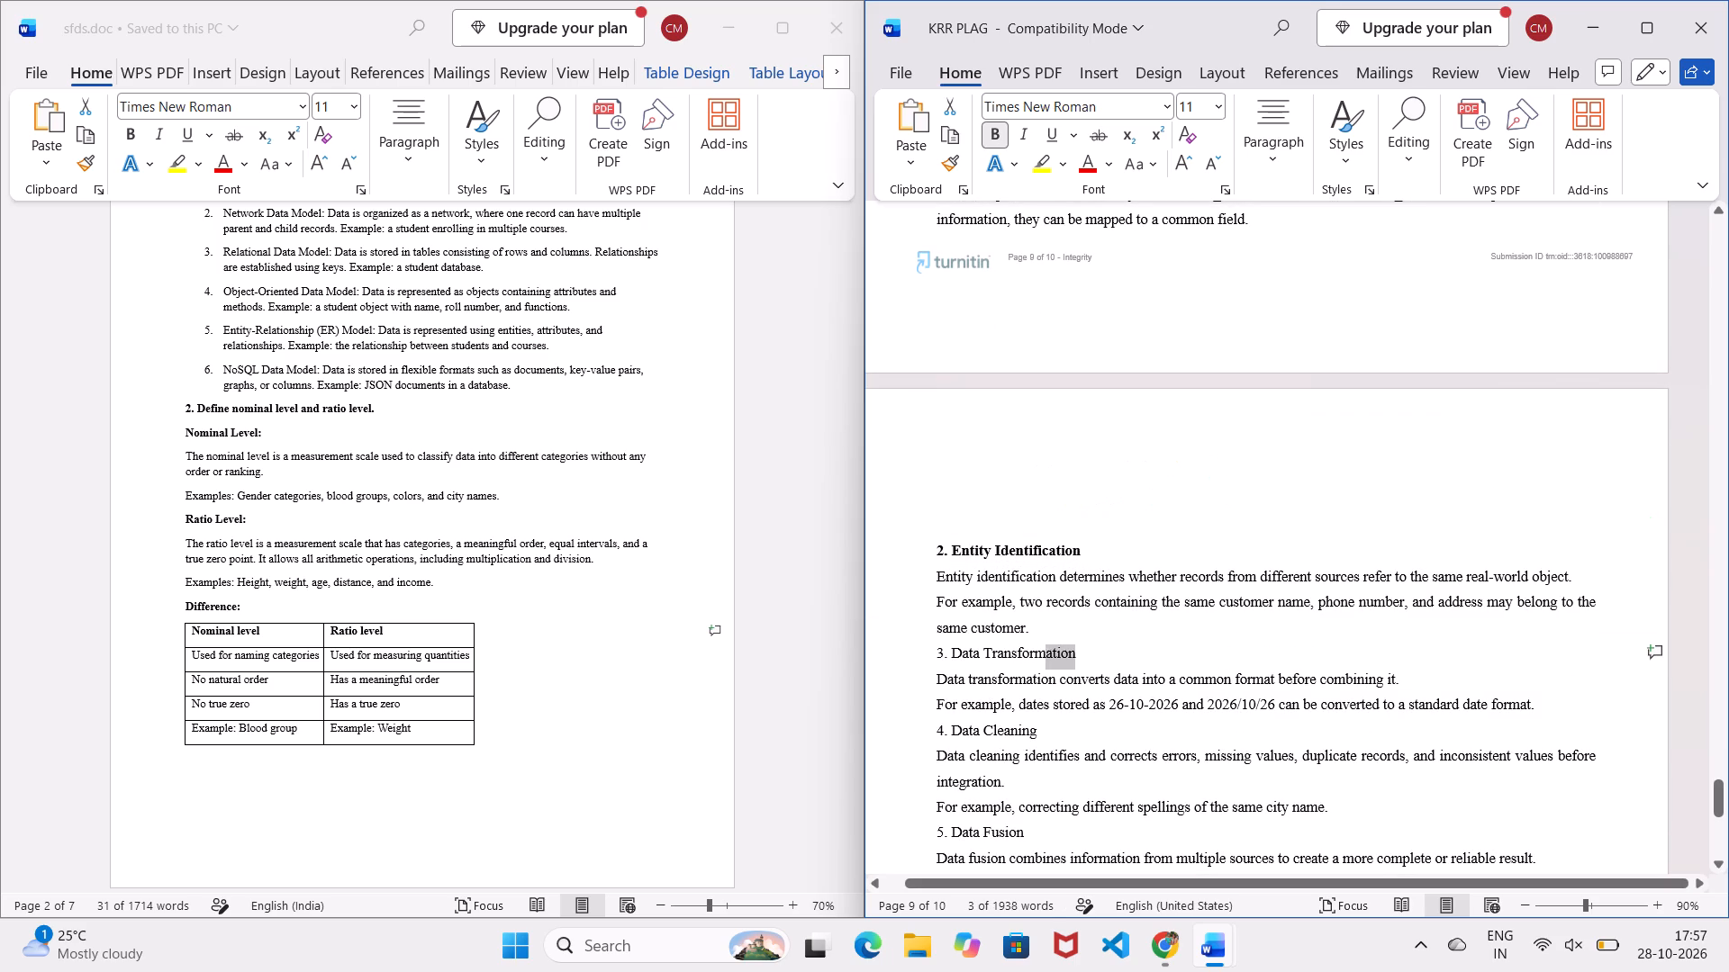
{"action": "left_click_drag", "start_coordinate": [1028, 656], "coordinate": [917, 657]}
{"action": "left_click", "coordinate": [942, 620]}
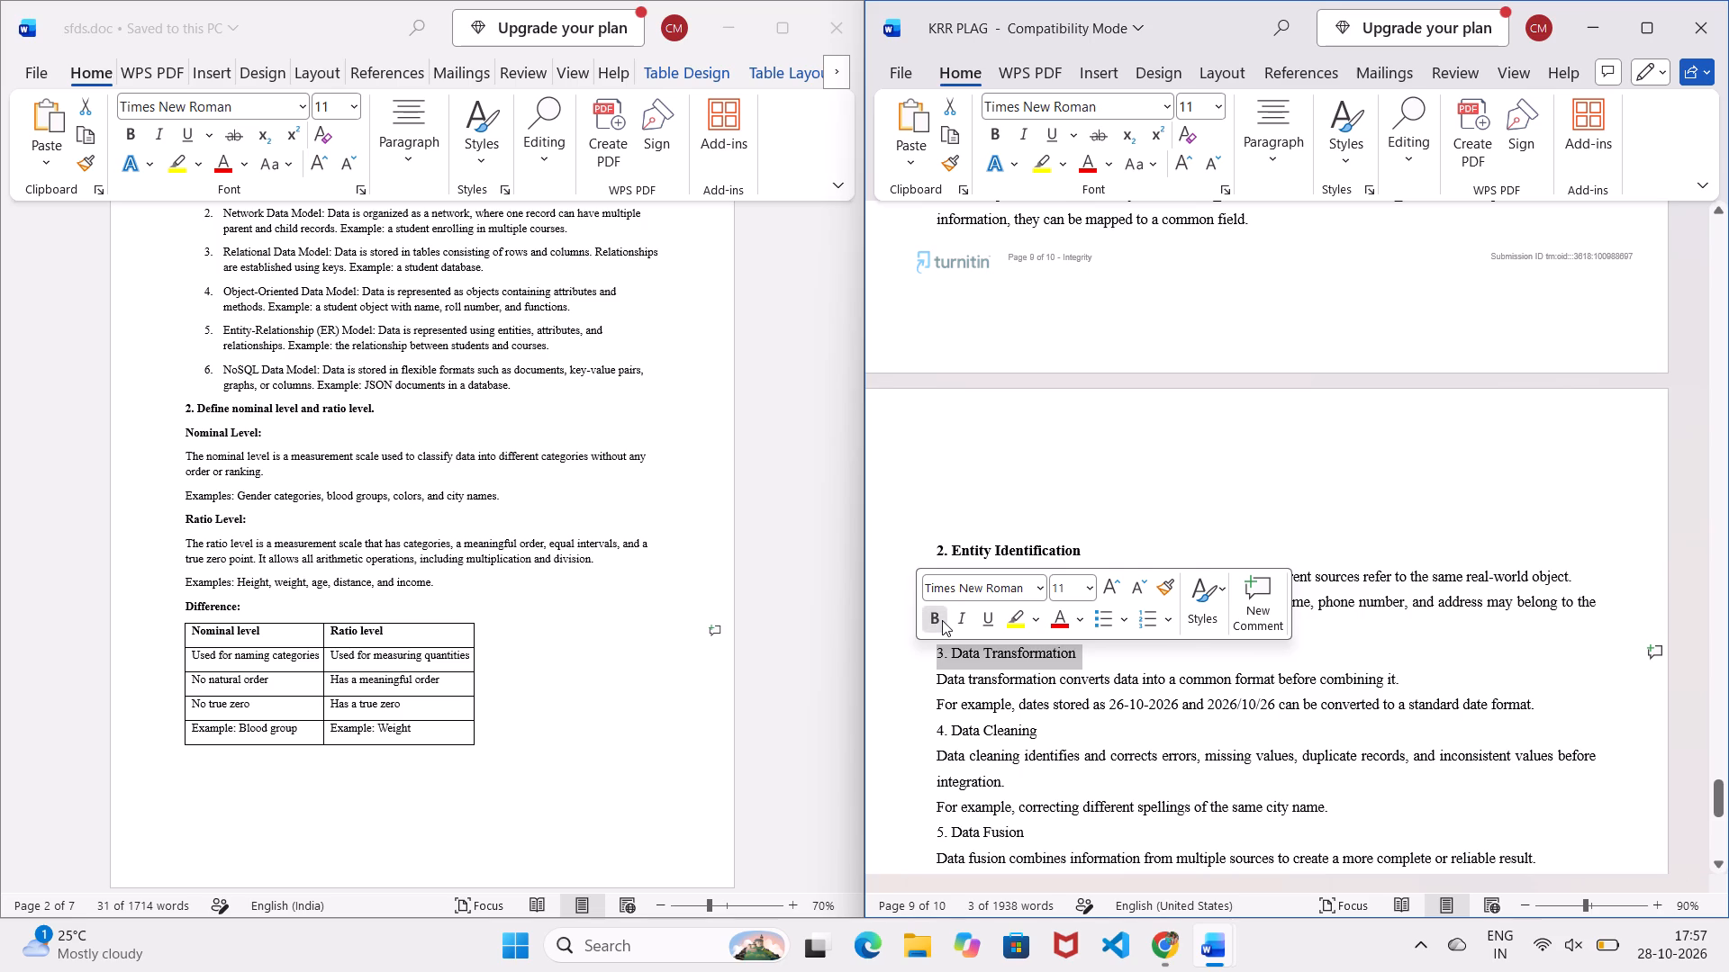
{"action": "scroll", "coordinate": [942, 624], "scroll_direction": "up", "scroll_amount": 1}
{"action": "left_click_drag", "start_coordinate": [1059, 732], "coordinate": [929, 729]}
{"action": "left_click", "coordinate": [946, 690]}
{"action": "scroll", "coordinate": [946, 694], "scroll_direction": "up", "scroll_amount": 1}
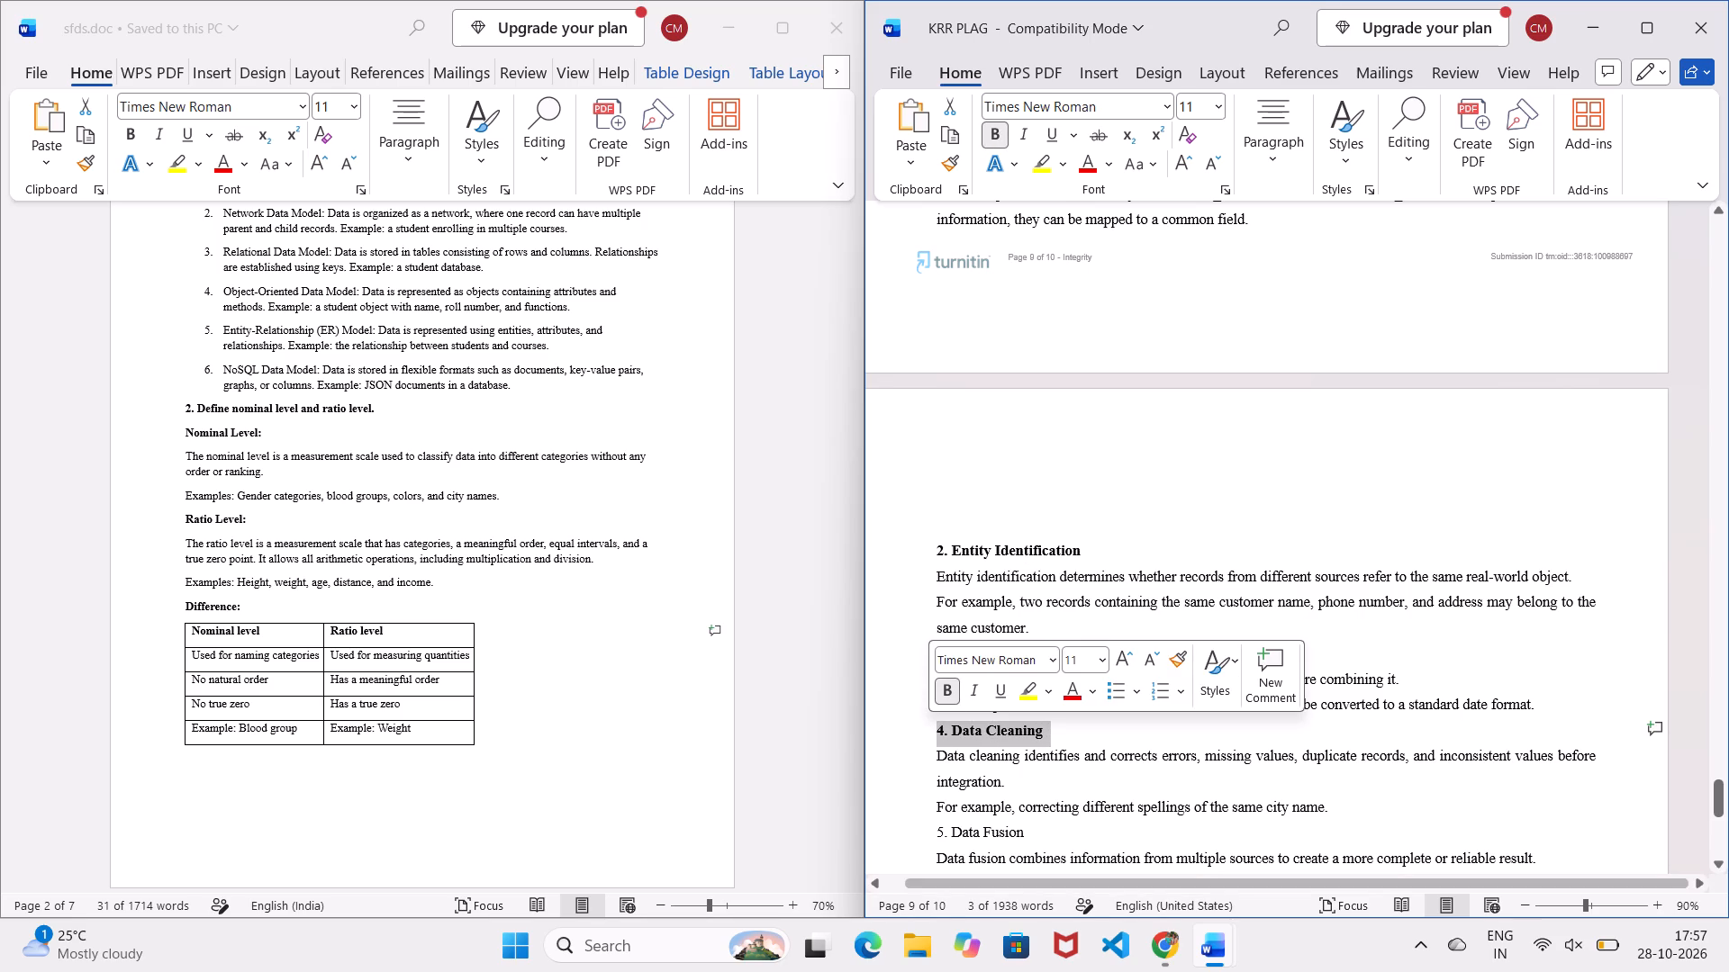
Make question 10's subheadings "5. Data Fusion", "6. Redundancy Detection" and "7. ETL (Extract, Transform, Load)" bold, including their numbers.
{"action": "scroll", "coordinate": [1010, 784], "scroll_direction": "down", "scroll_amount": 1}
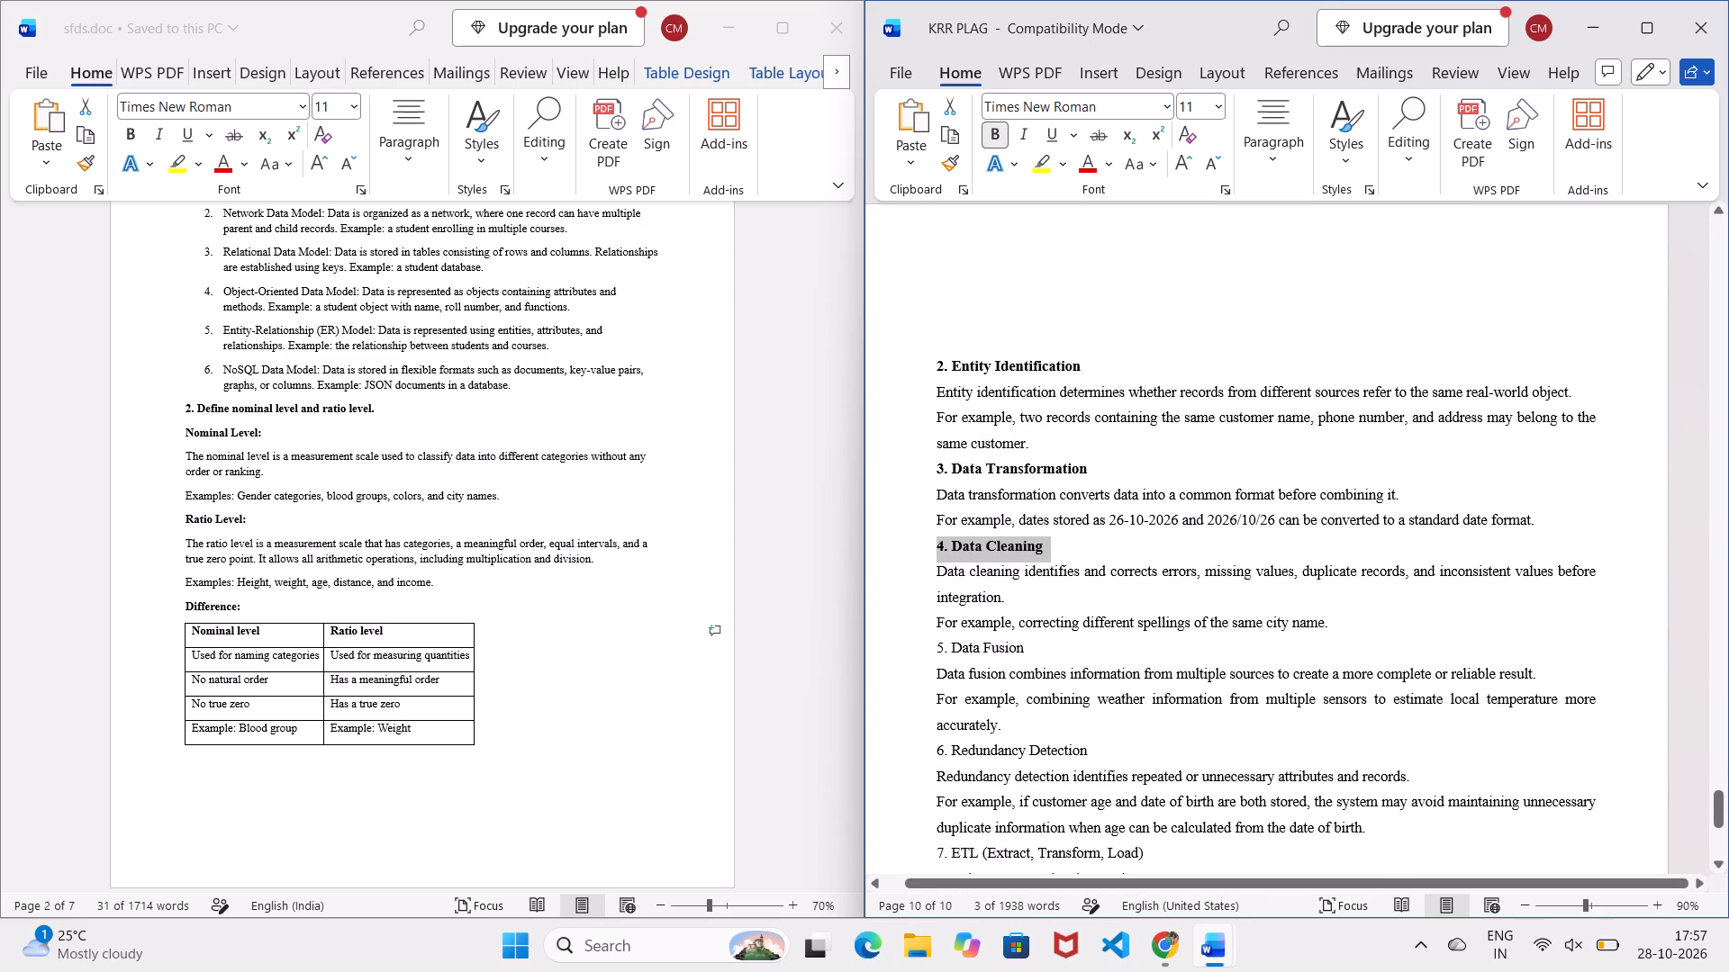
{"action": "left_click_drag", "start_coordinate": [1034, 645], "coordinate": [925, 650]}
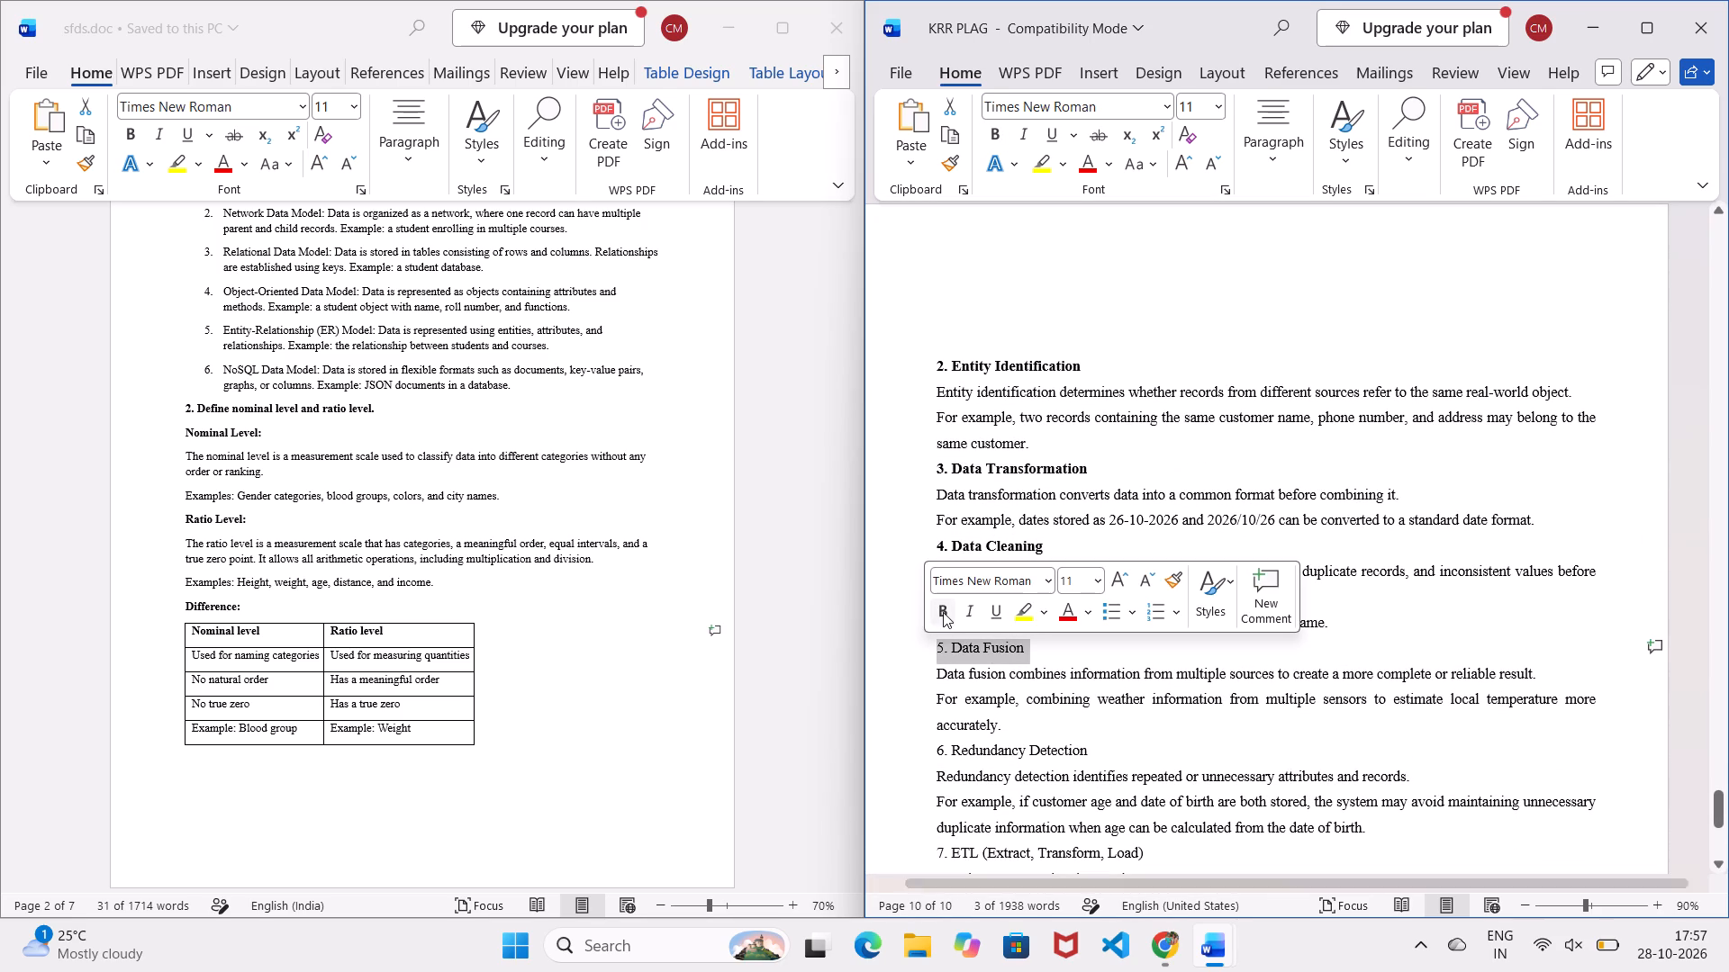
{"action": "left_click", "coordinate": [943, 612]}
{"action": "scroll", "coordinate": [950, 641], "scroll_direction": "up", "scroll_amount": 1}
{"action": "scroll", "coordinate": [1003, 737], "scroll_direction": "down", "scroll_amount": 1}
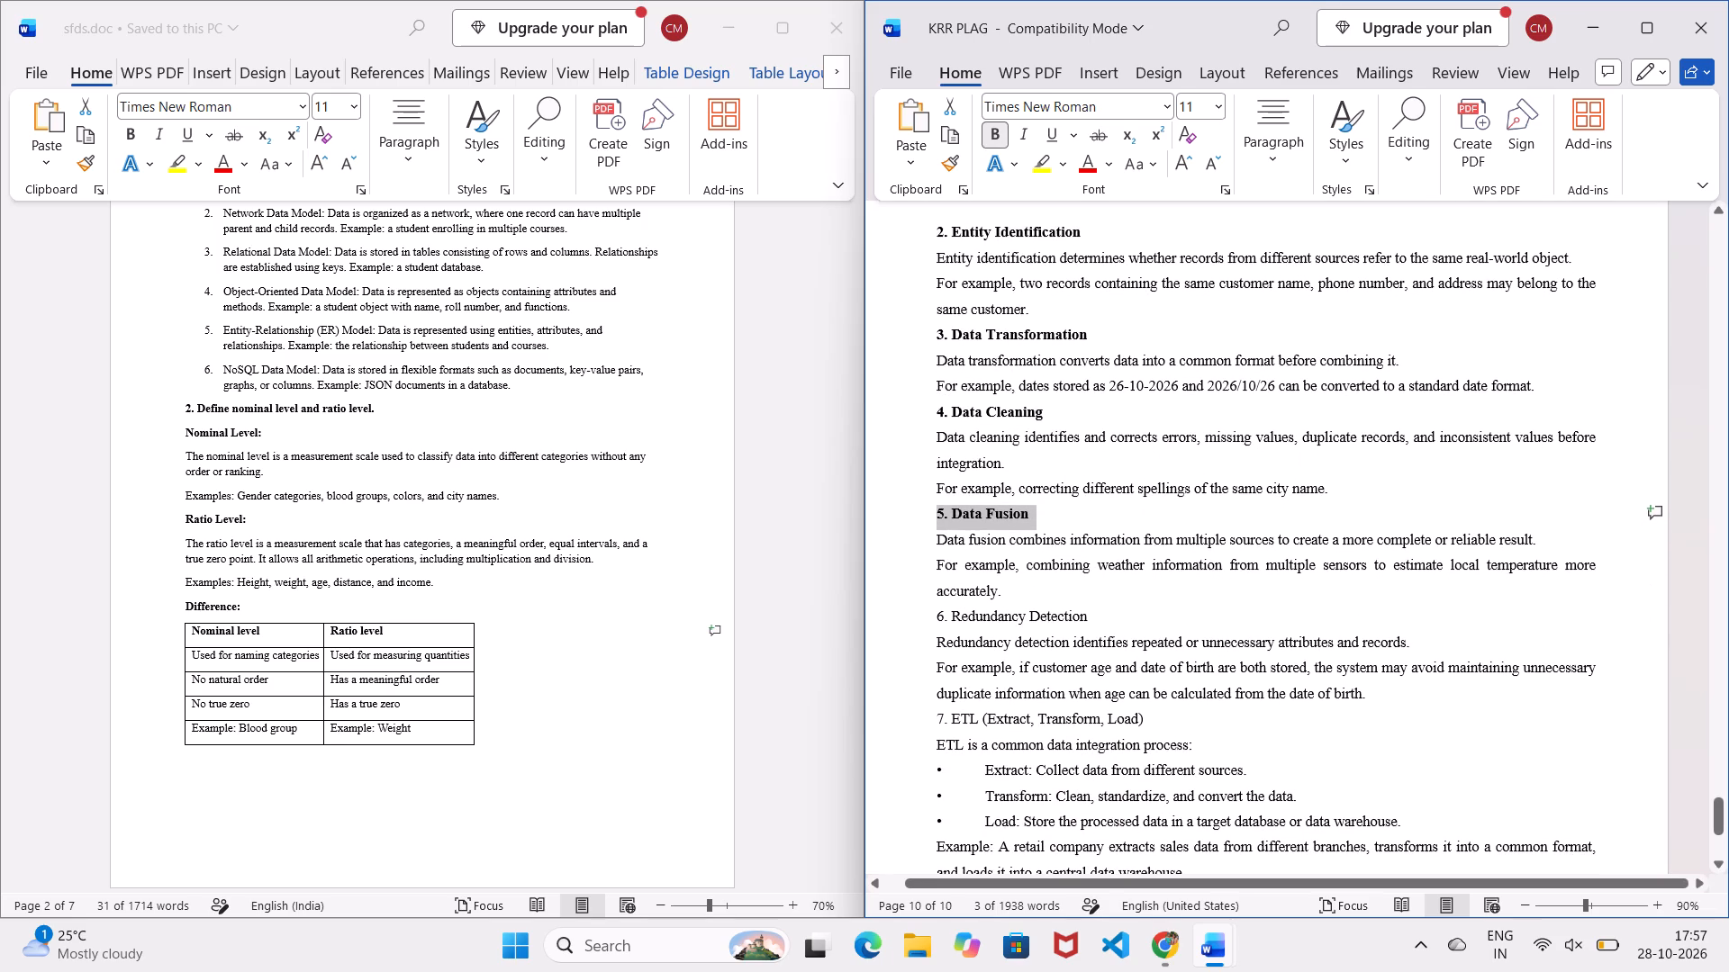
{"action": "left_click_drag", "start_coordinate": [1094, 613], "coordinate": [930, 622]}
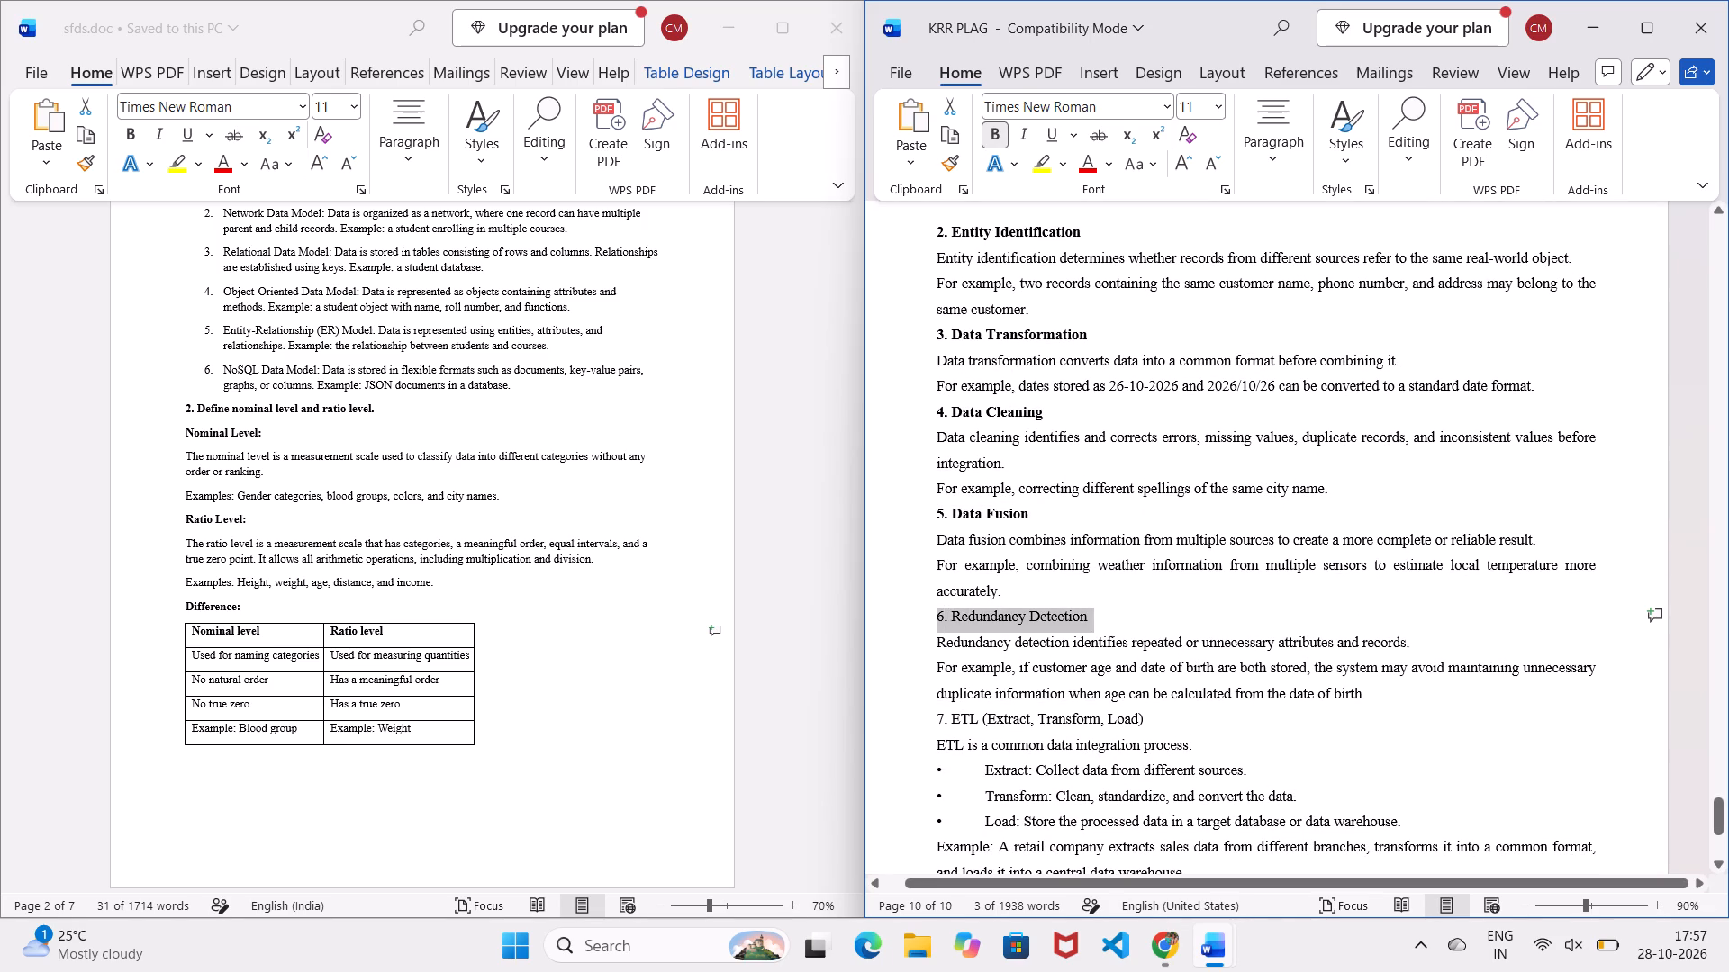
{"action": "left_click_drag", "start_coordinate": [930, 622], "coordinate": [928, 622]}
{"action": "left_click", "coordinate": [947, 580]}
{"action": "scroll", "coordinate": [947, 579], "scroll_direction": "up", "scroll_amount": 1}
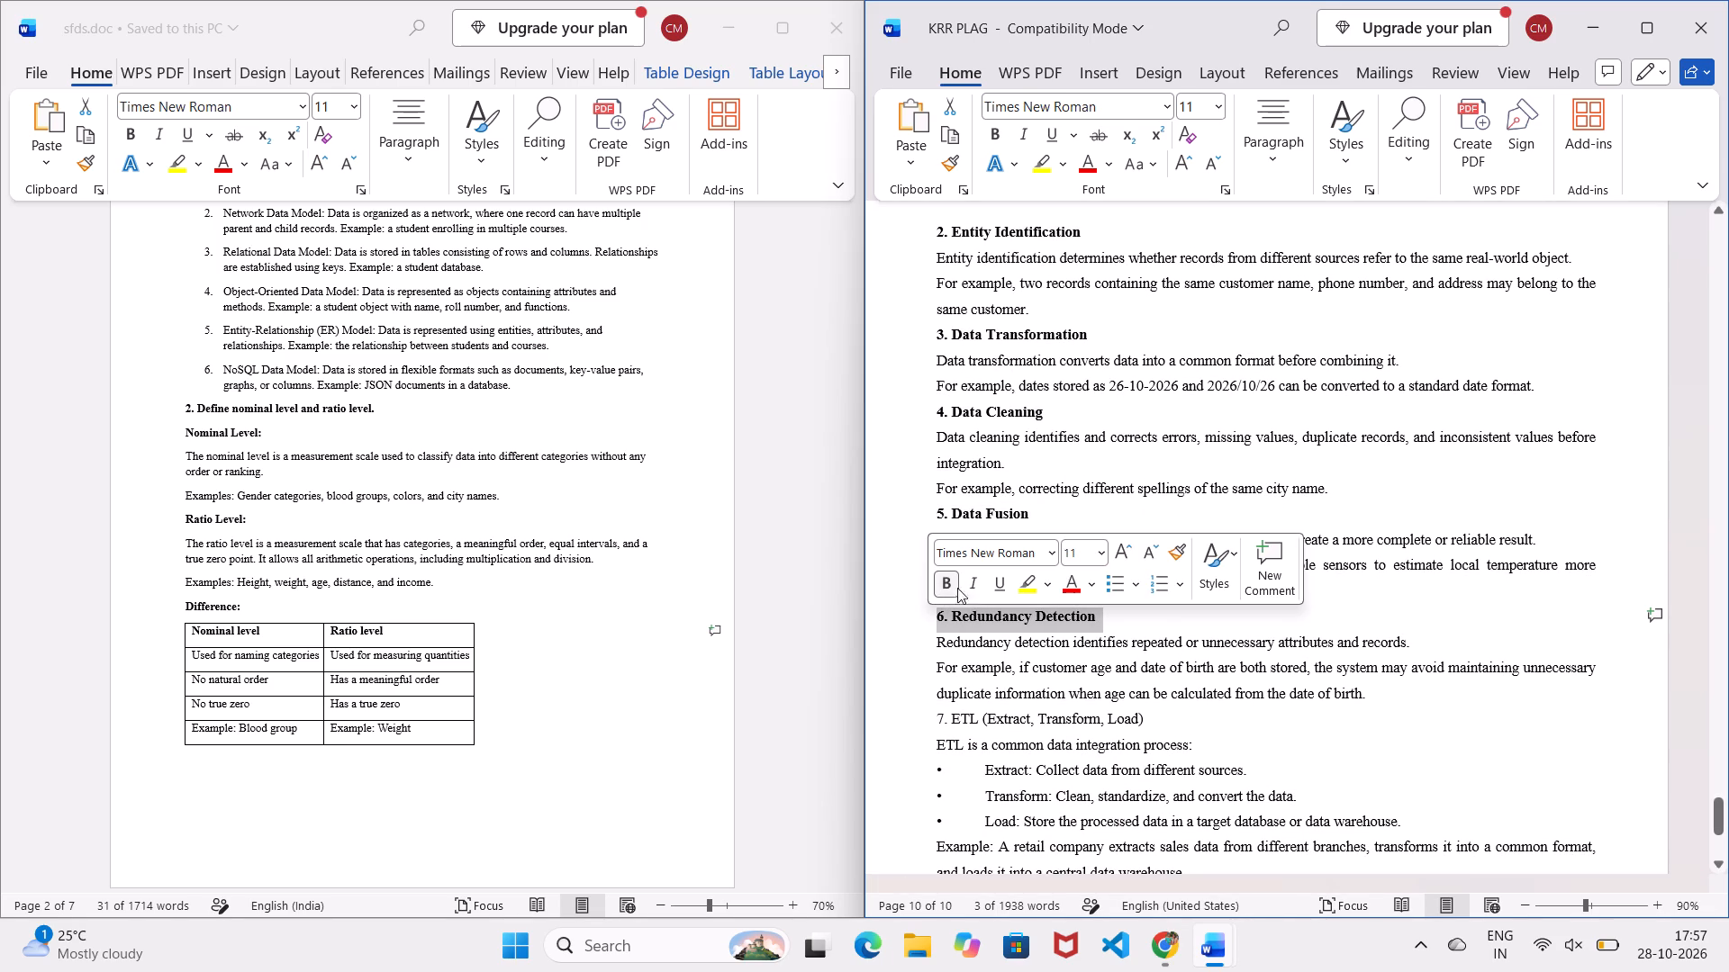
{"action": "scroll", "coordinate": [957, 588], "scroll_direction": "up", "scroll_amount": 1}
{"action": "scroll", "coordinate": [1051, 699], "scroll_direction": "down", "scroll_amount": 1}
{"action": "left_click_drag", "start_coordinate": [1152, 592], "coordinate": [925, 598]}
{"action": "scroll", "coordinate": [951, 598], "scroll_direction": "left", "scroll_amount": 1}
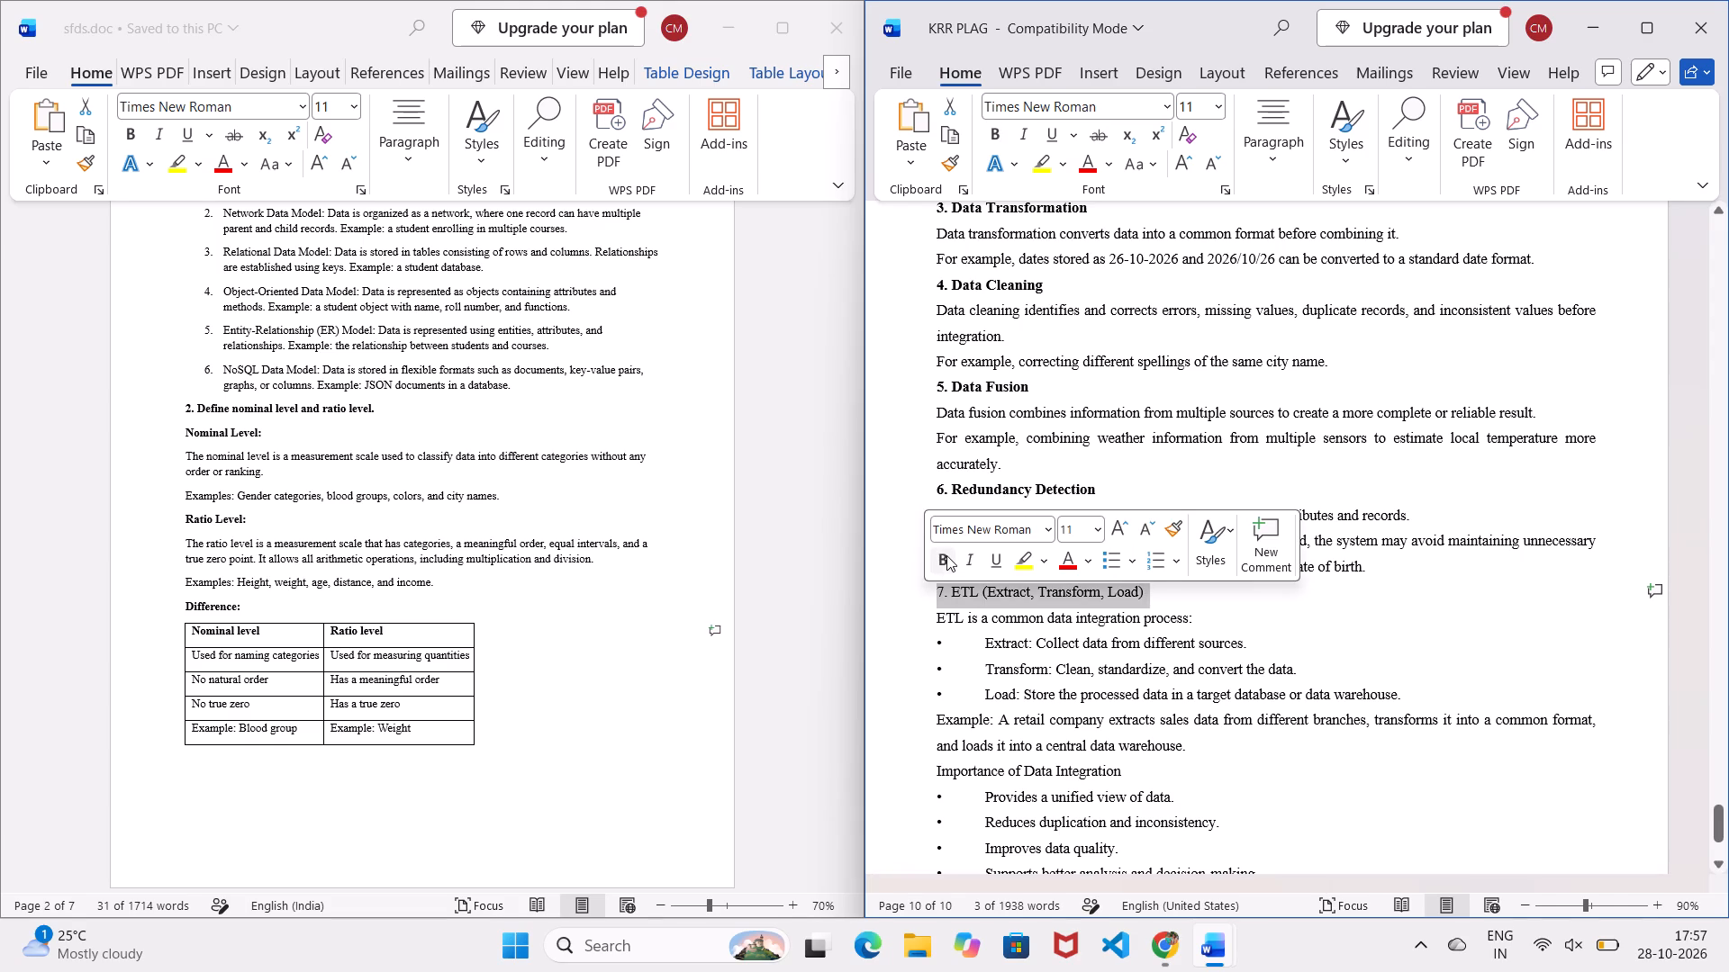
{"action": "left_click", "coordinate": [946, 555]}
{"action": "scroll", "coordinate": [948, 568], "scroll_direction": "up", "scroll_amount": 1}
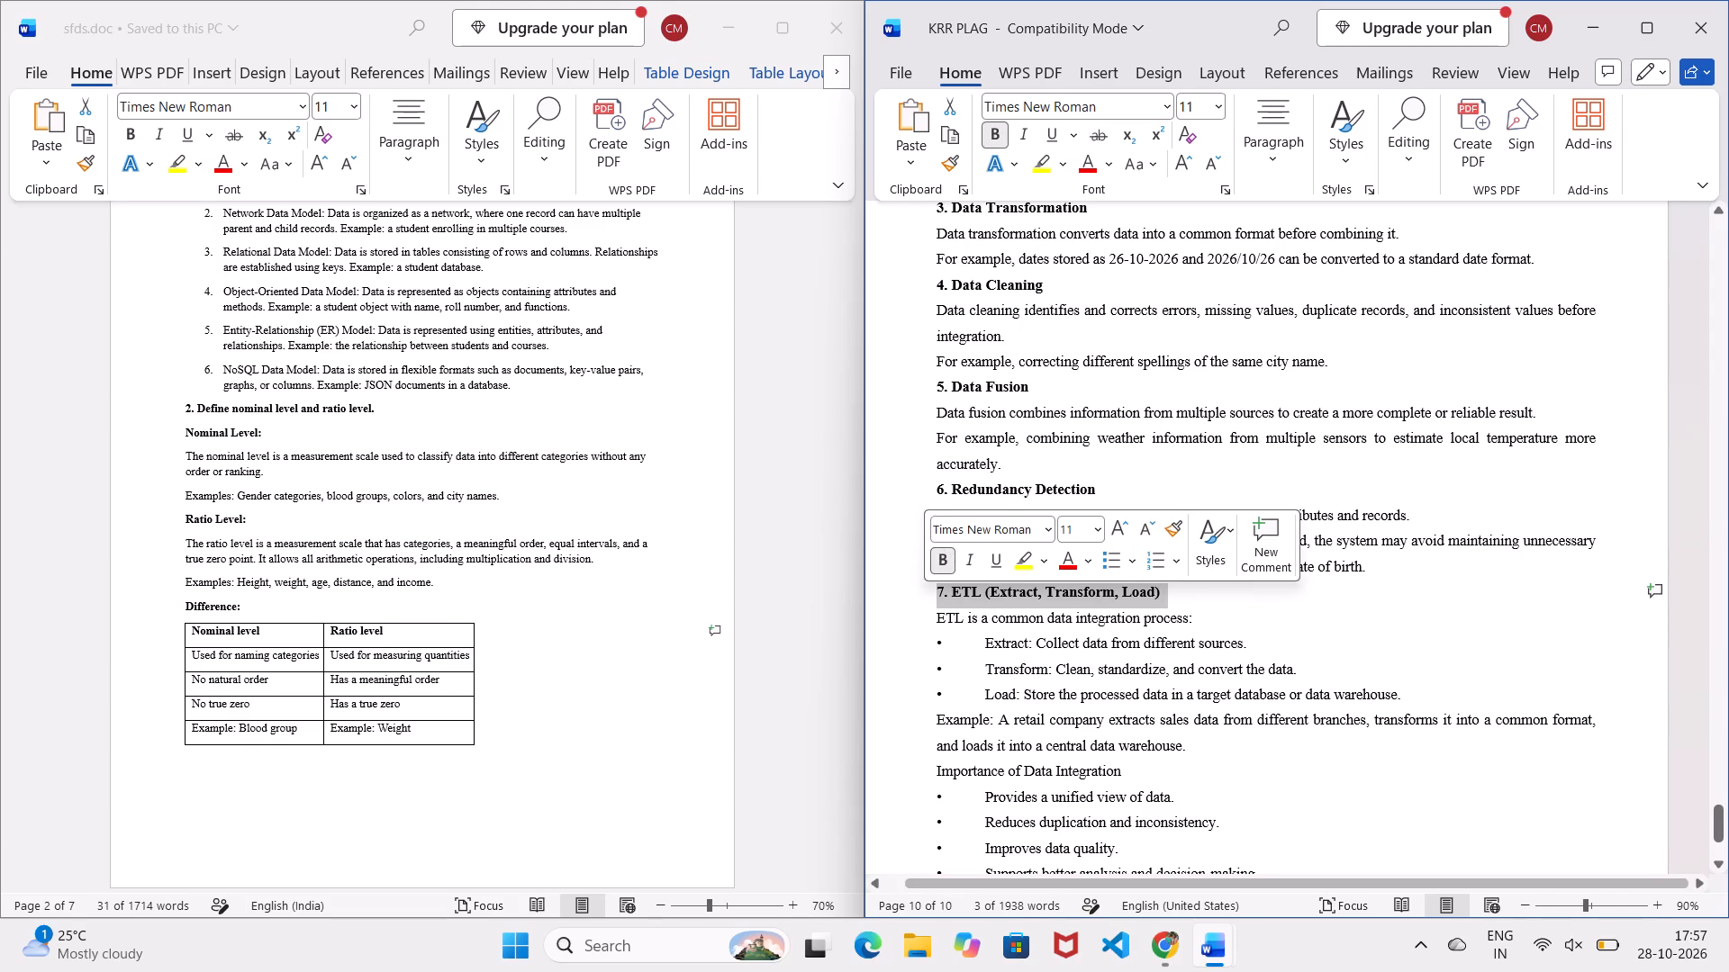
{"action": "scroll", "coordinate": [981, 635], "scroll_direction": "up", "scroll_amount": 1}
Close the gaps after the bullets in the ETL list, for the Extract, Transform and Load items.
{"action": "left_click", "coordinate": [981, 635]}
{"action": "key", "text": "BackSpace"}
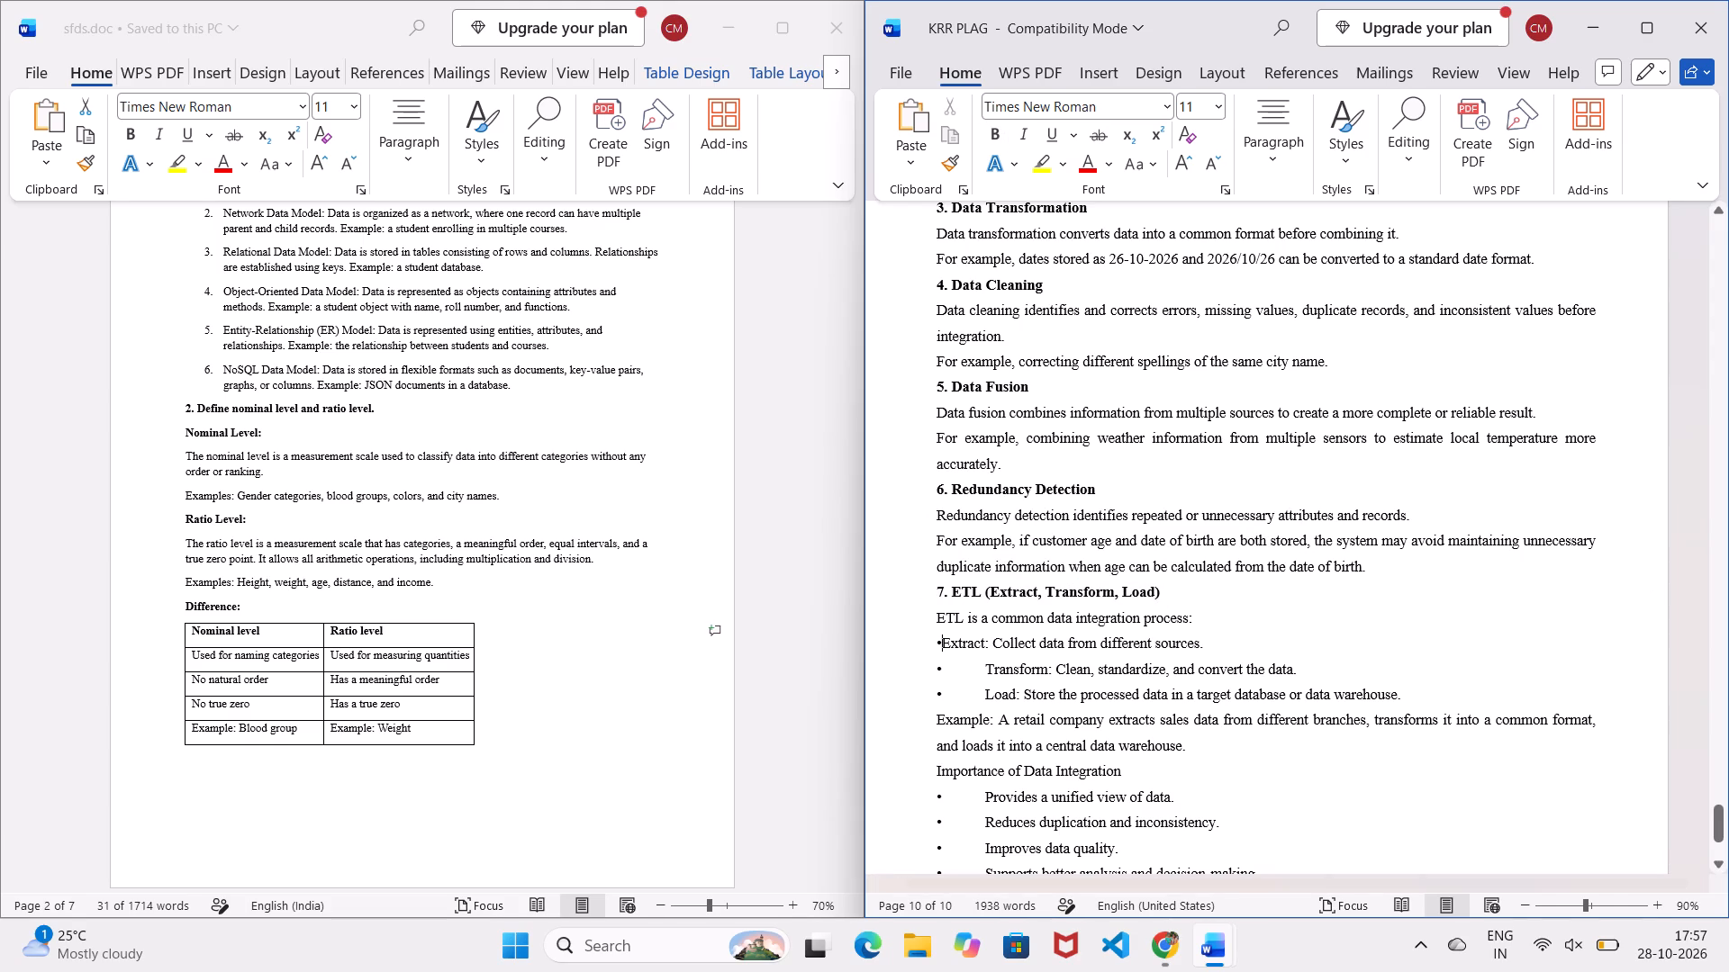
{"action": "key", "text": "Down"}
{"action": "key", "text": "Right"}
{"action": "key", "text": "BackSpace"}
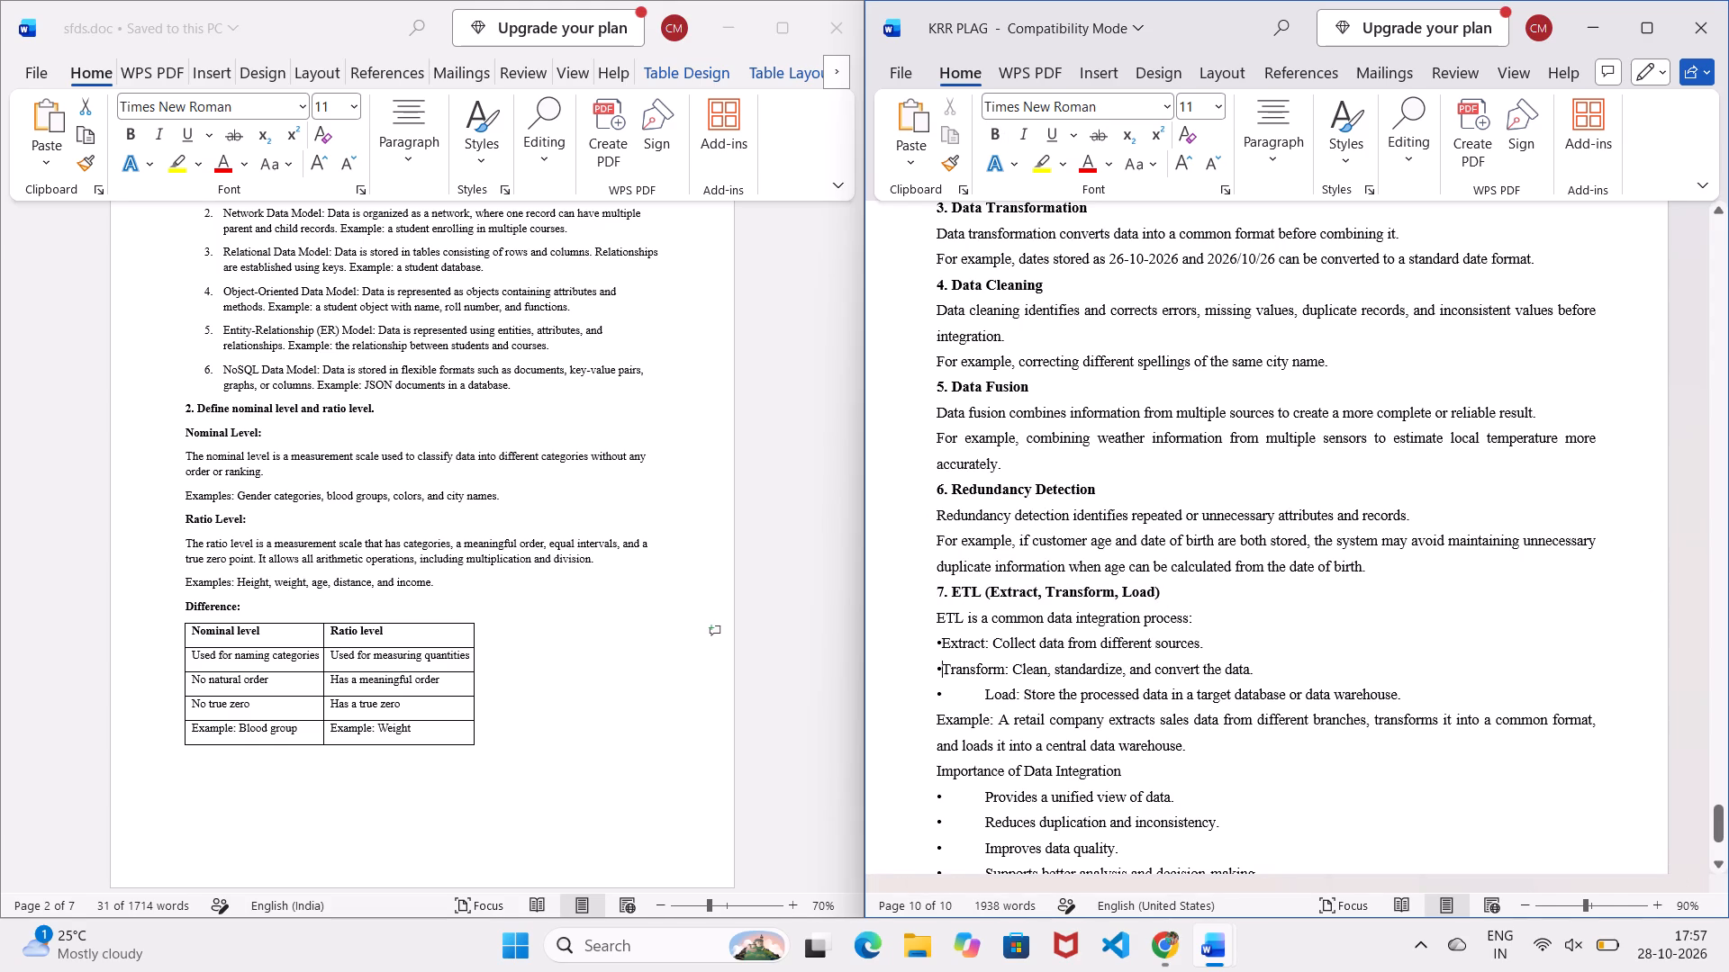
{"action": "key", "text": "Down"}
{"action": "key", "text": "Right"}
{"action": "key", "text": "BackSpace"}
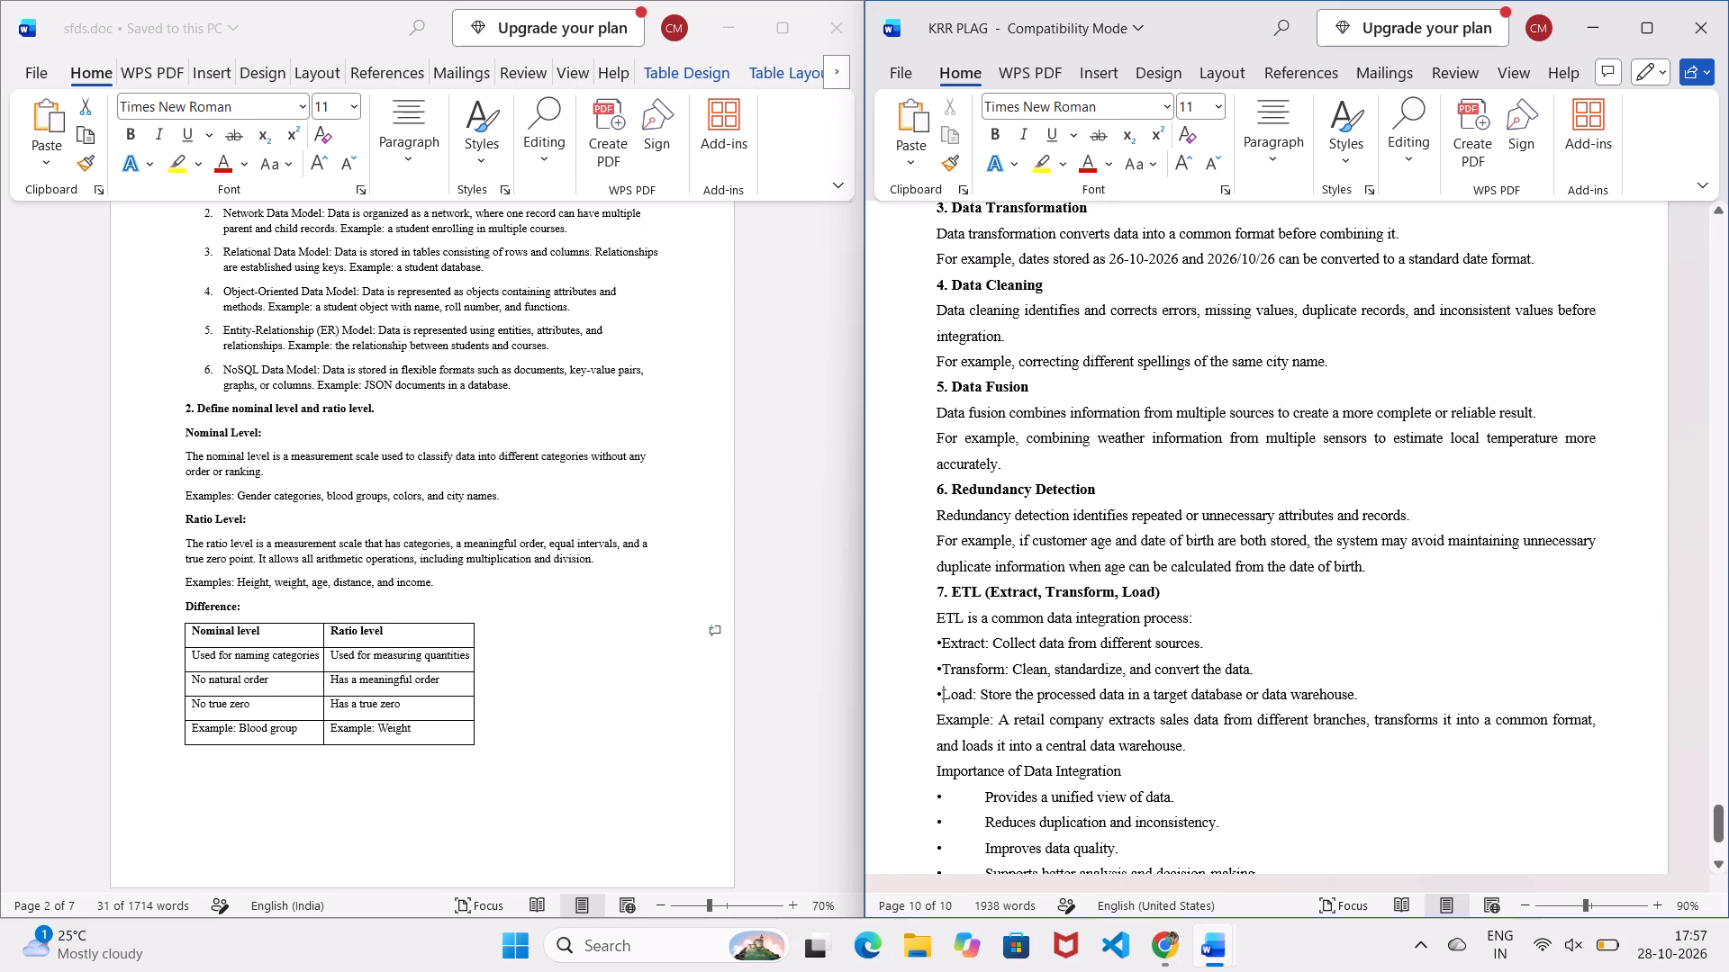
Close the gaps after all five bullets under "Importance of Data Integration", from "Provides a unified view" to "Helps organizations analyze information".
{"action": "scroll", "coordinate": [981, 635], "scroll_direction": "down", "scroll_amount": 1}
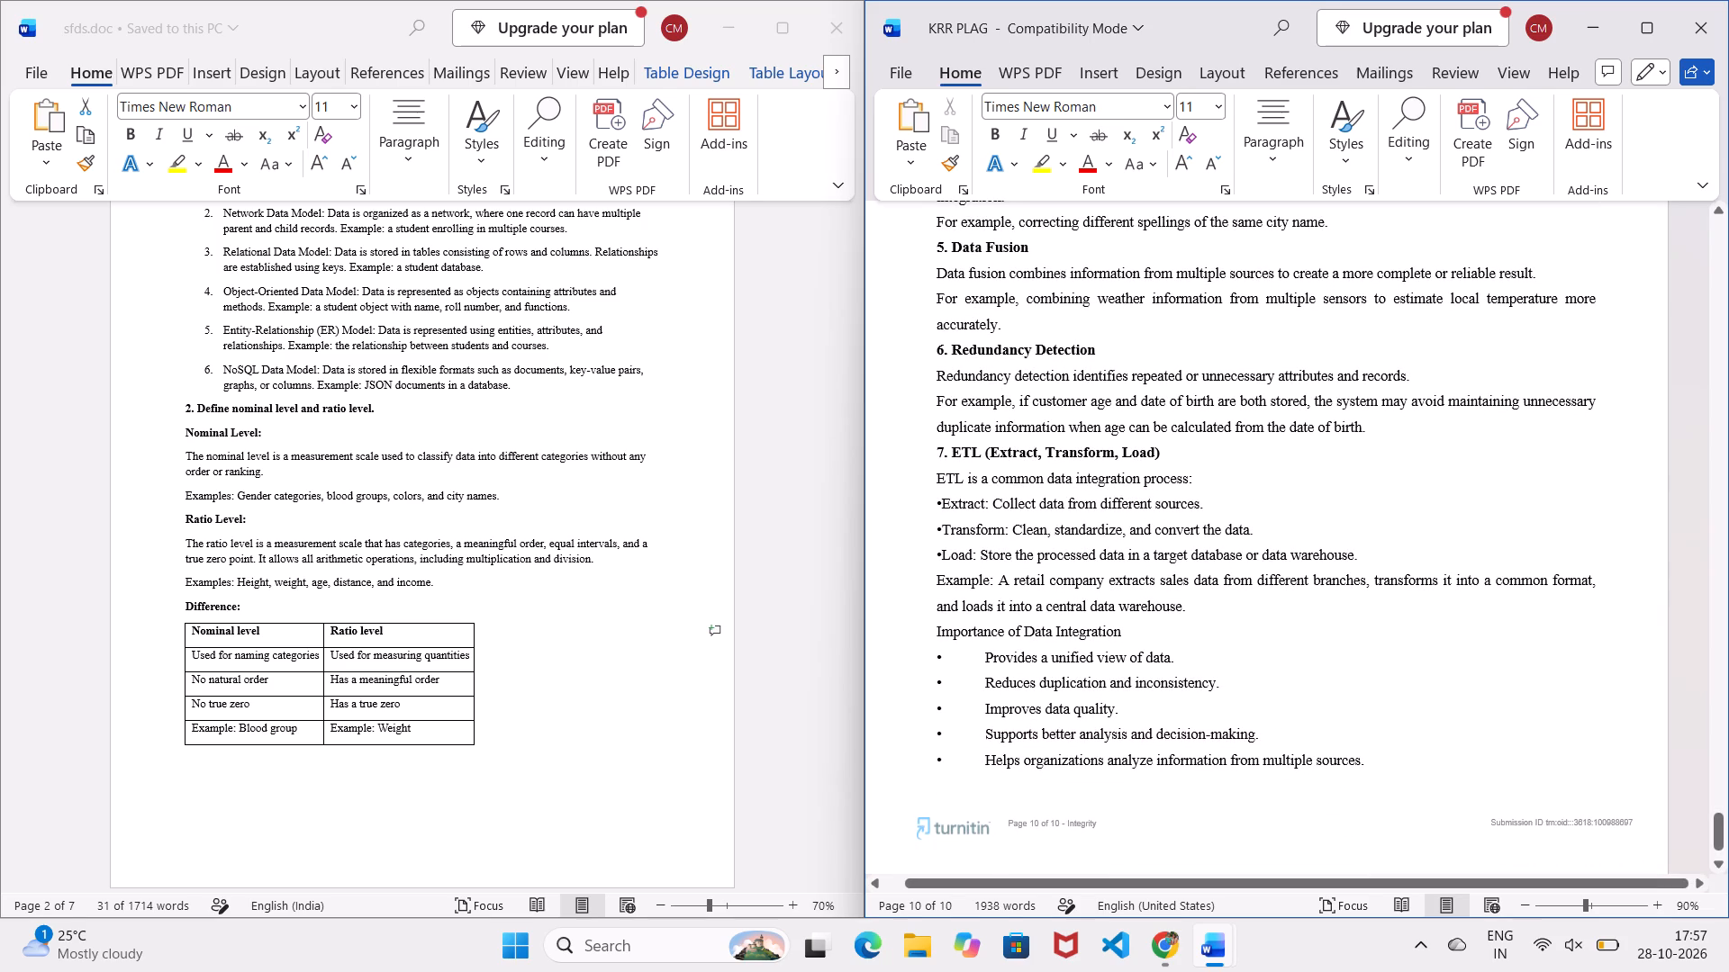
{"action": "left_click", "coordinate": [983, 656]}
{"action": "key", "text": "BackSpace"}
{"action": "key", "text": "Down"}
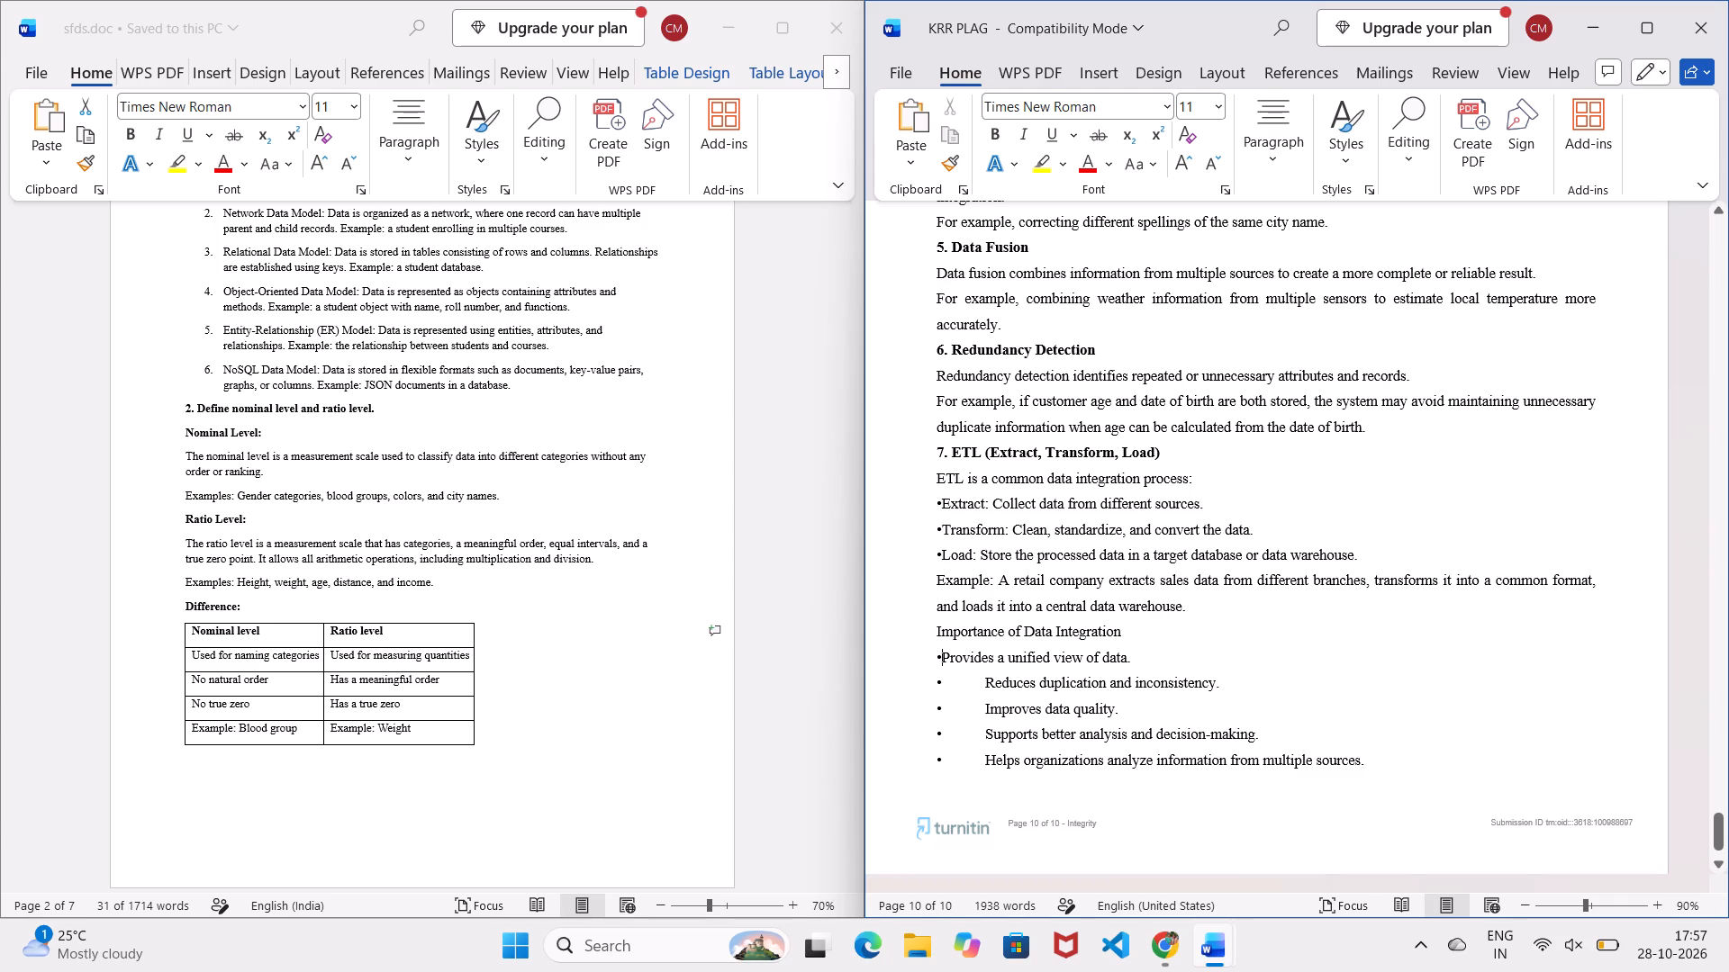
{"action": "key", "text": "Right"}
{"action": "key", "text": "BackSpace"}
{"action": "key", "text": "Down"}
{"action": "key", "text": "Right"}
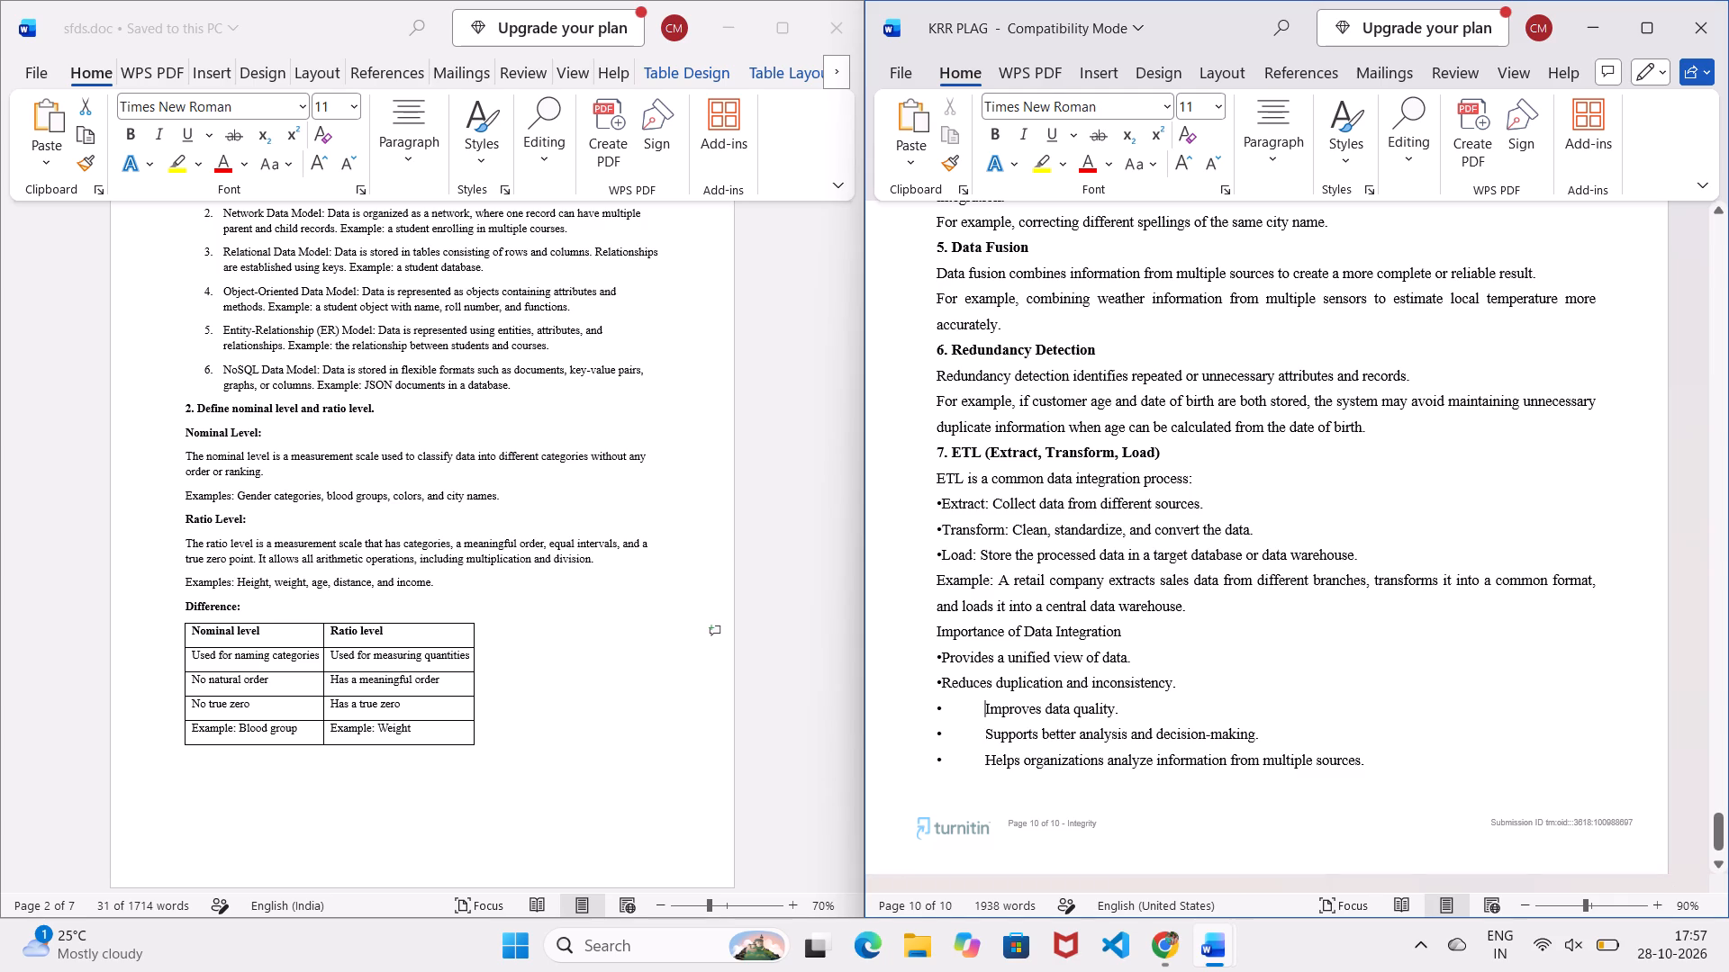
{"action": "key", "text": "BackSpace"}
{"action": "key", "text": "Down"}
{"action": "key", "text": "Right"}
{"action": "key", "text": "BackSpace"}
{"action": "key", "text": "Down"}
{"action": "key", "text": "Right"}
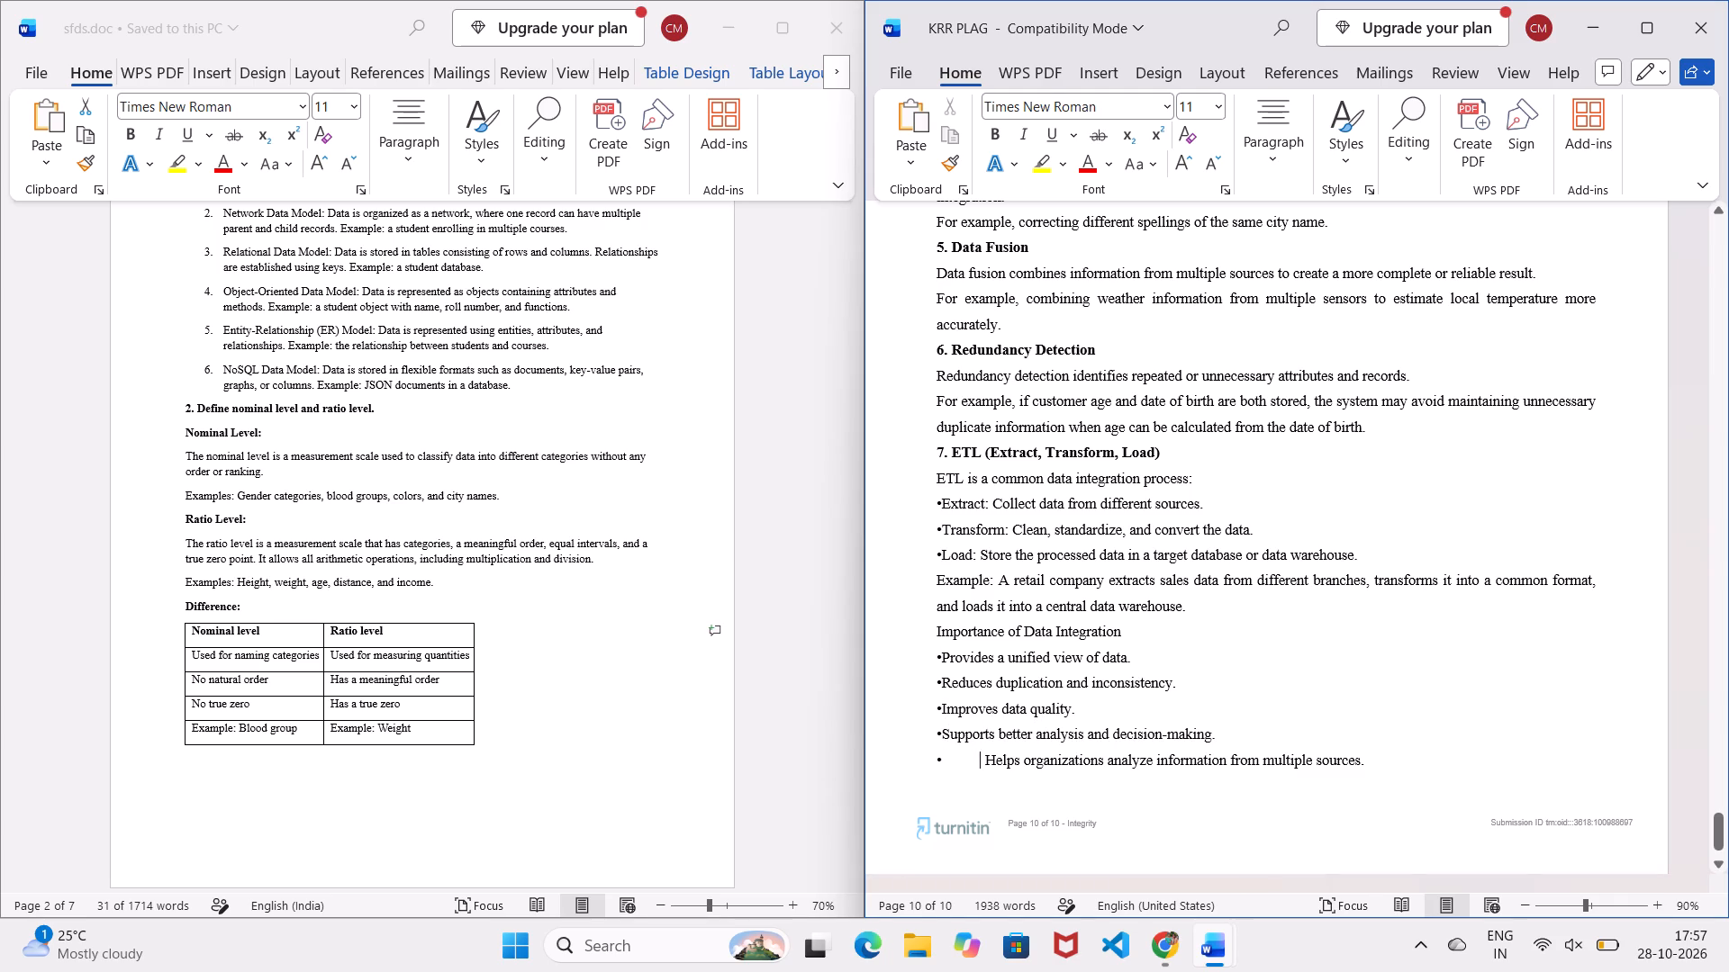
{"action": "key", "text": "BackSpace"}
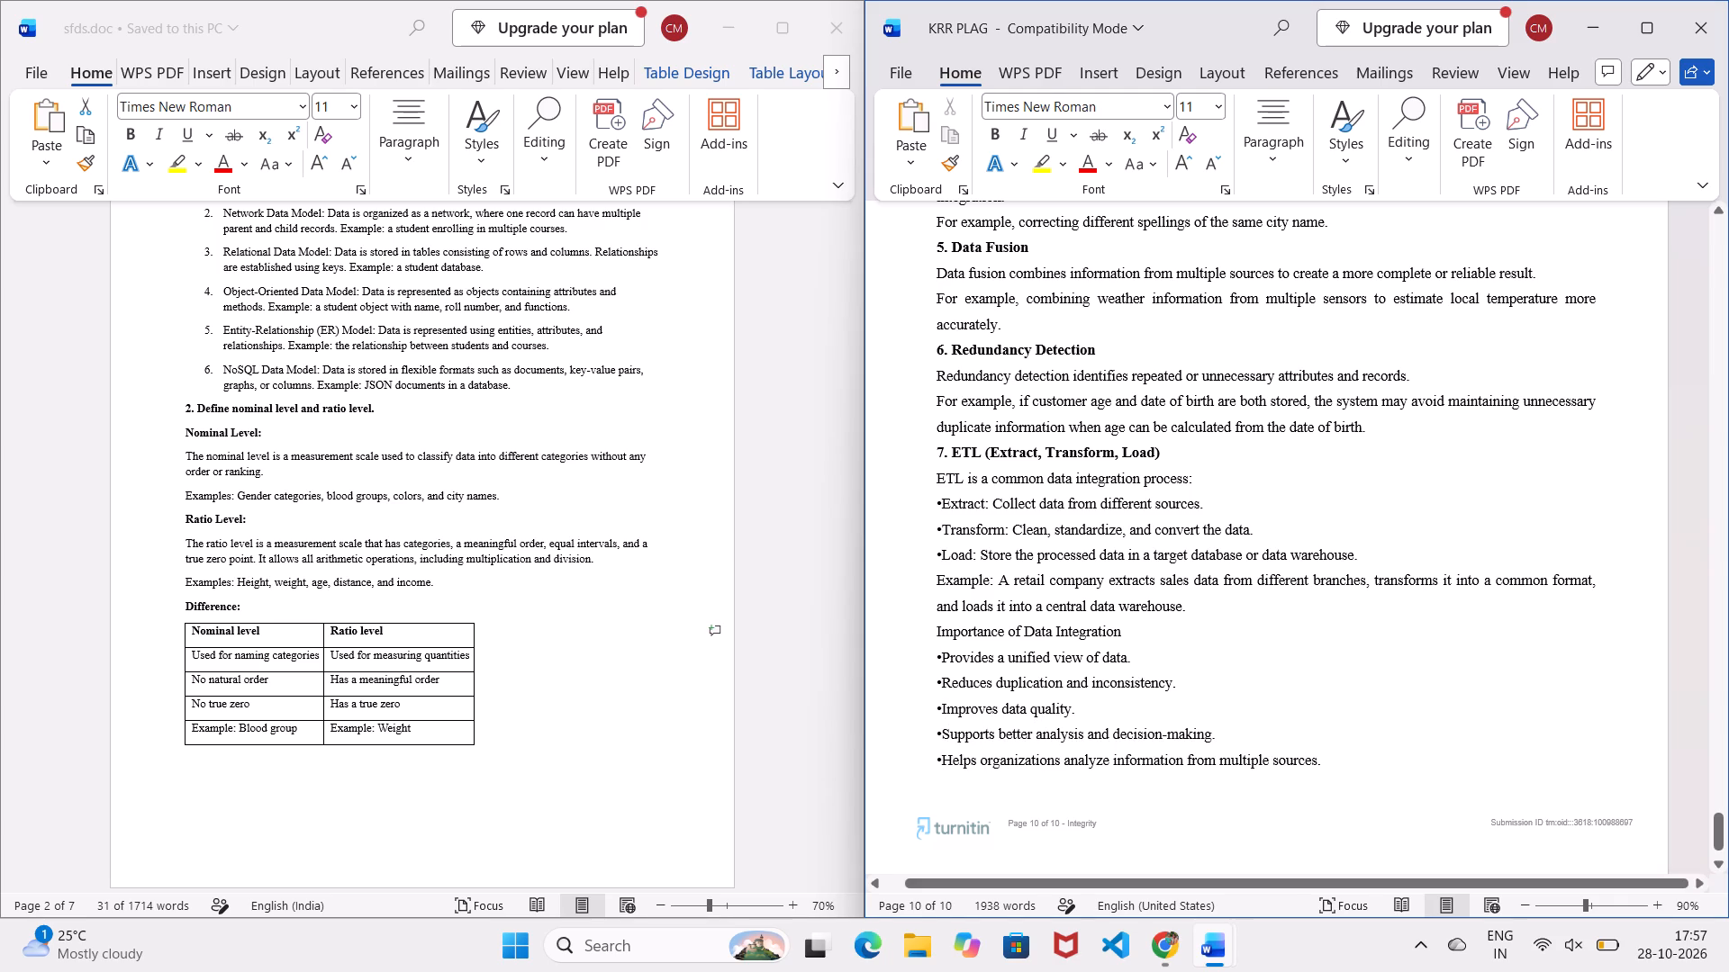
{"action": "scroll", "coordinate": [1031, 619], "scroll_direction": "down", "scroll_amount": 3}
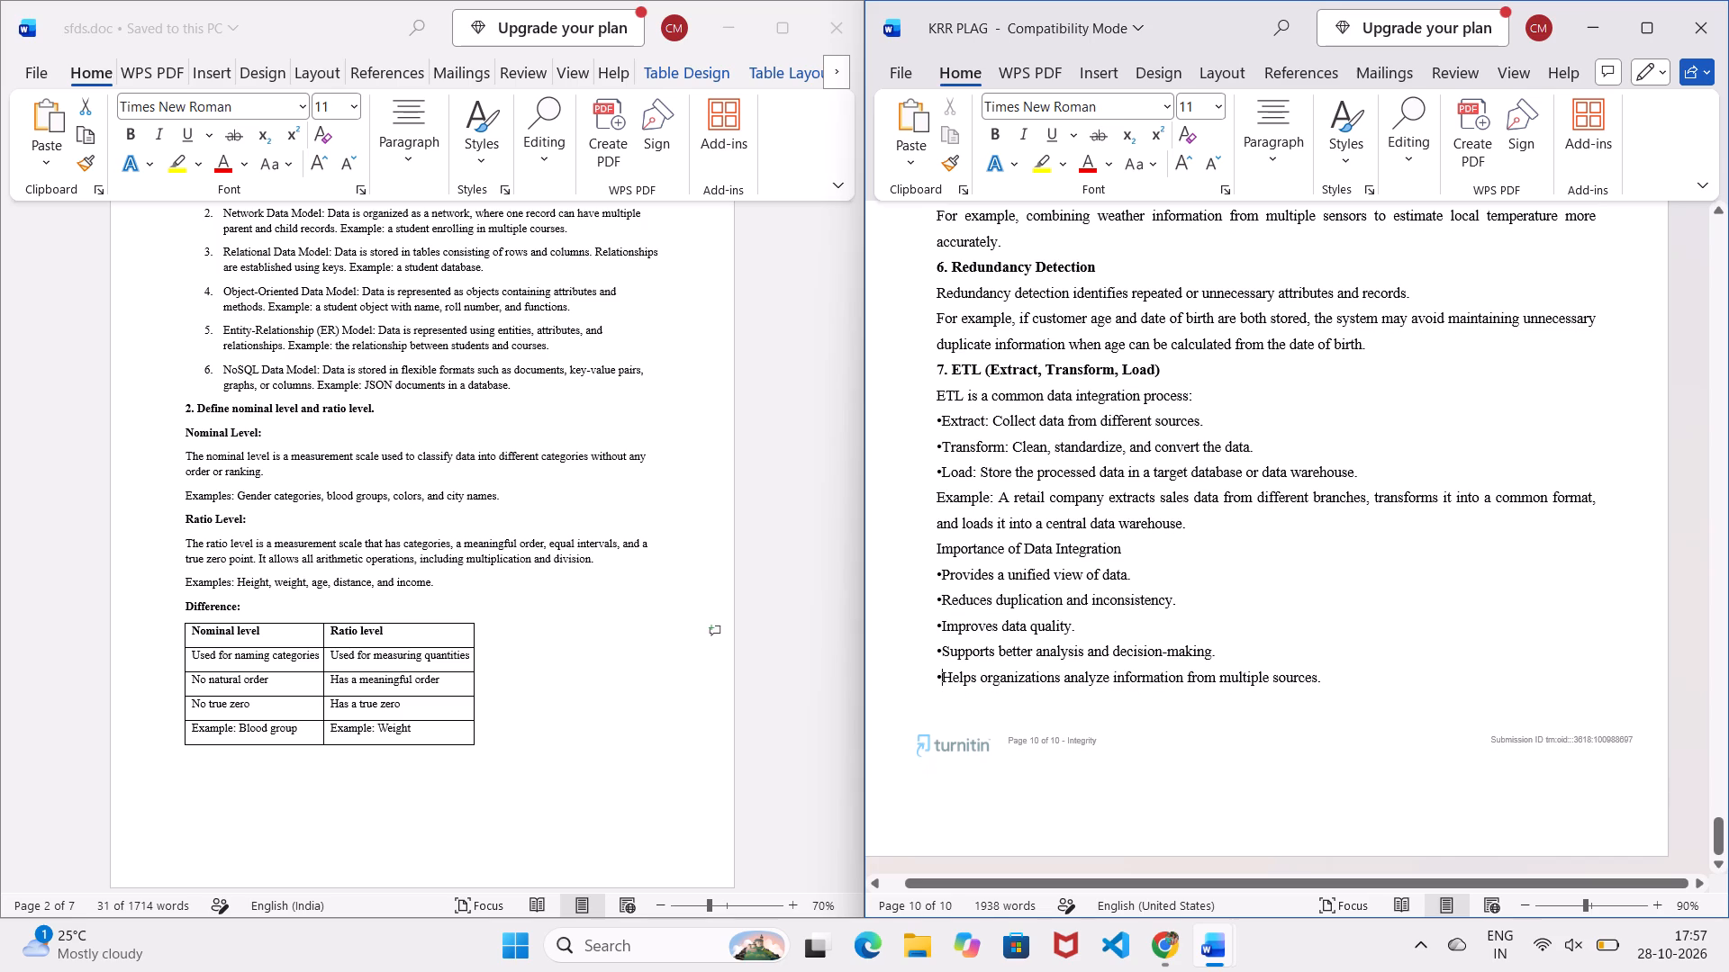
Review the report's answers from question 10 back to question 1, checking headings, lists, tables and spacing.
{"action": "scroll", "coordinate": [1031, 619], "scroll_direction": "down", "scroll_amount": 1}
{"action": "scroll", "coordinate": [1164, 612], "scroll_direction": "down", "scroll_amount": 2}
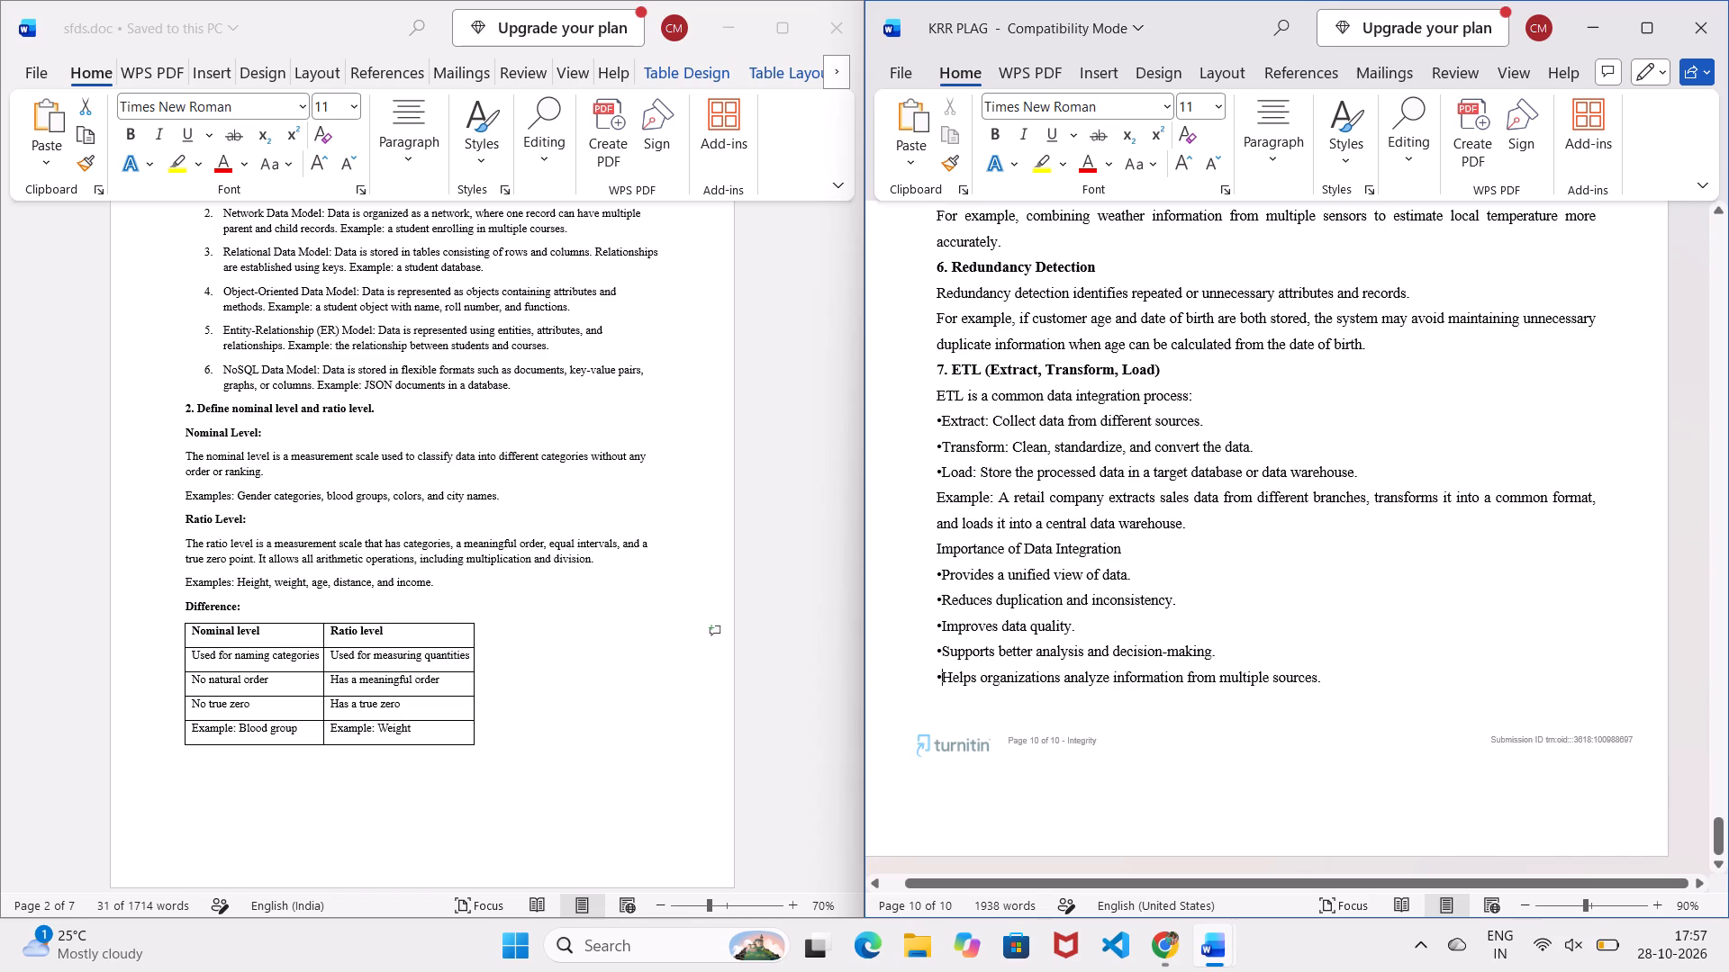
{"action": "left_click", "coordinate": [1164, 612]}
{"action": "scroll", "coordinate": [1164, 612], "scroll_direction": "up", "scroll_amount": 4}
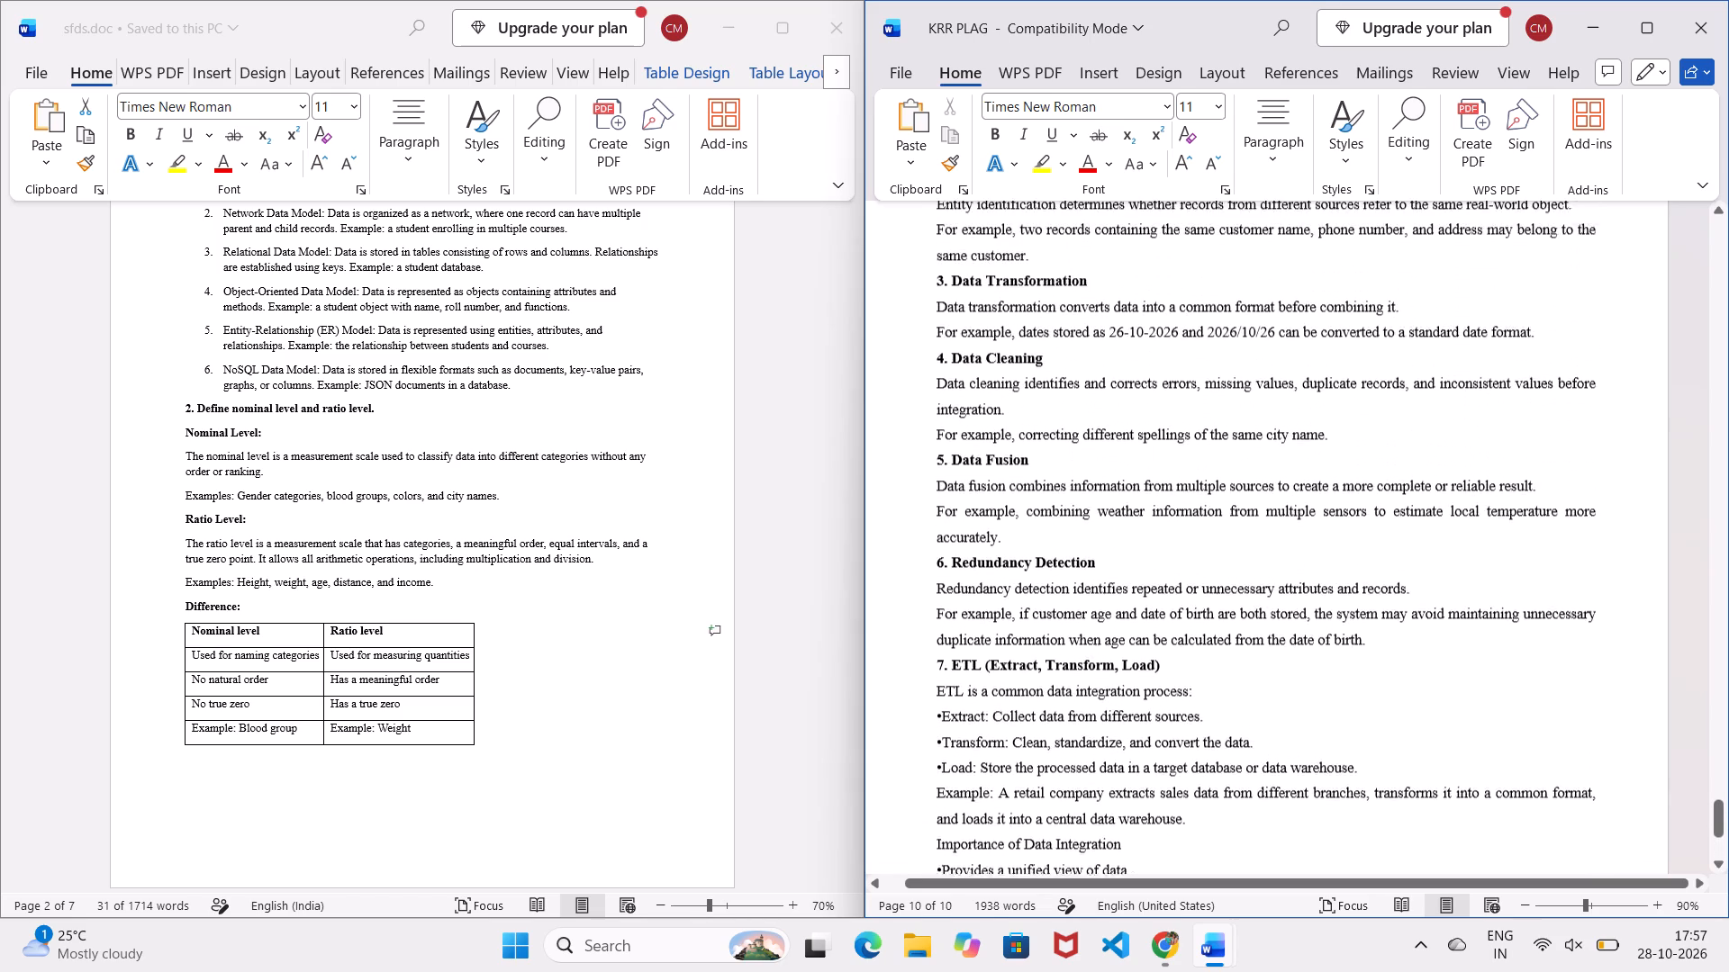
{"action": "scroll", "coordinate": [1164, 612], "scroll_direction": "up", "scroll_amount": 6}
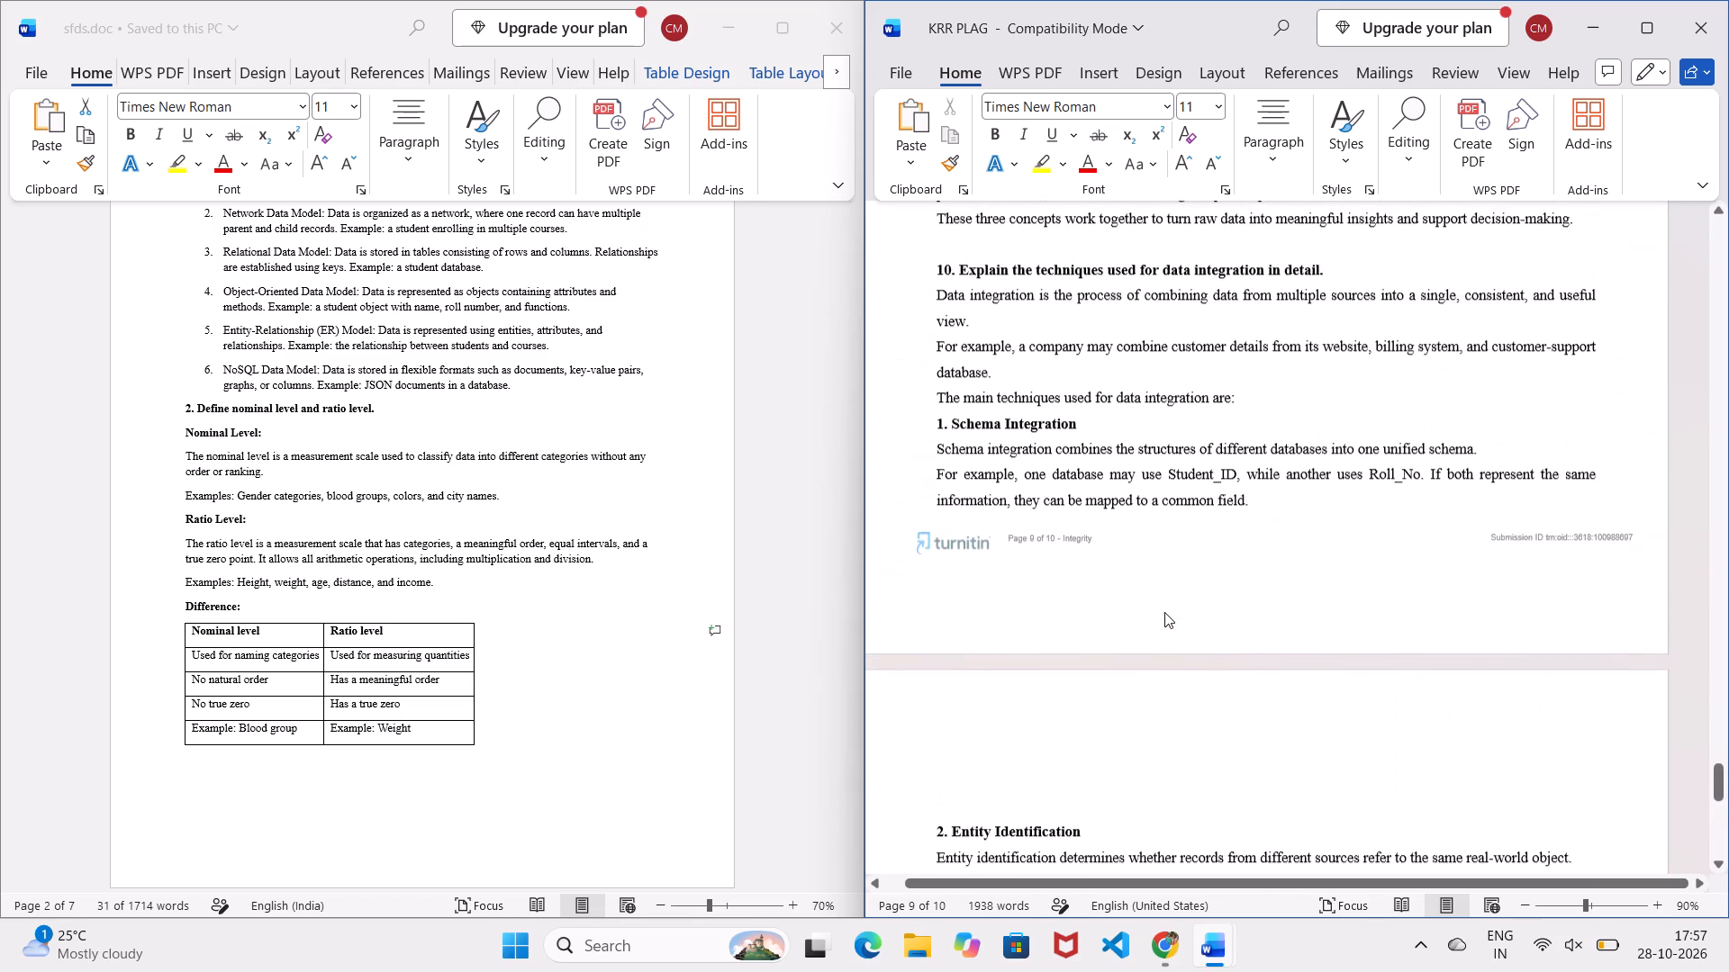
{"action": "scroll", "coordinate": [1164, 612], "scroll_direction": "up", "scroll_amount": 3}
{"action": "scroll", "coordinate": [1164, 612], "scroll_direction": "right", "scroll_amount": 1}
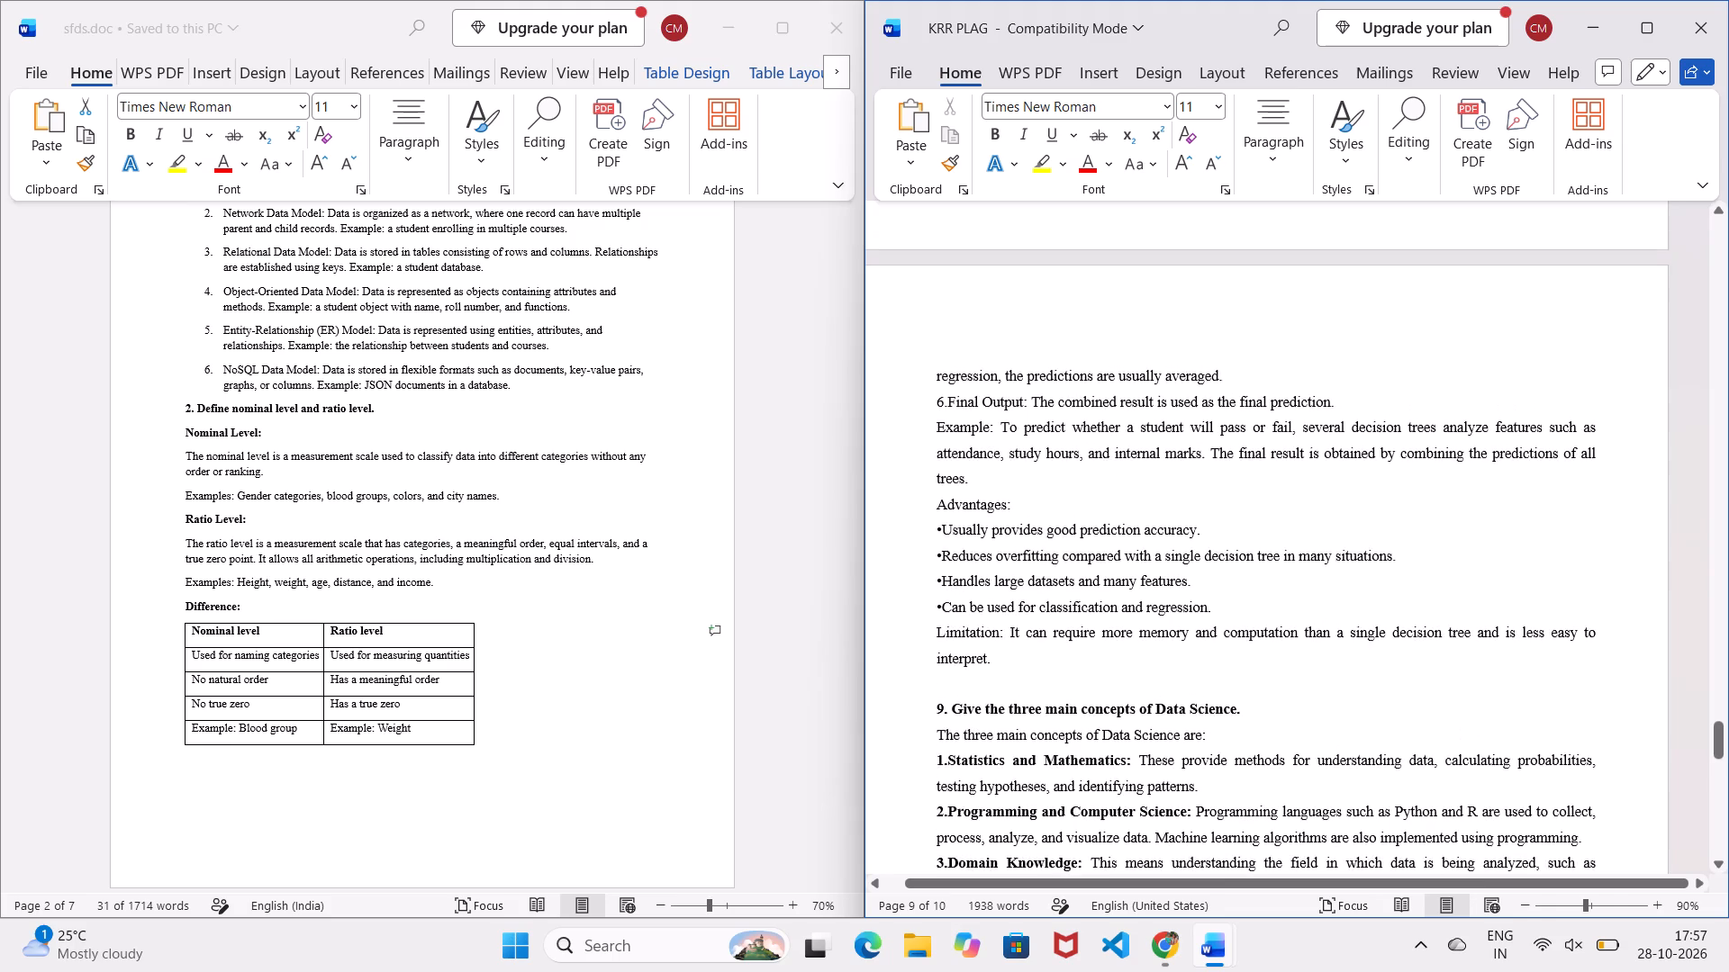
{"action": "scroll", "coordinate": [1164, 612], "scroll_direction": "down", "scroll_amount": 1}
{"action": "scroll", "coordinate": [1164, 612], "scroll_direction": "up", "scroll_amount": 1}
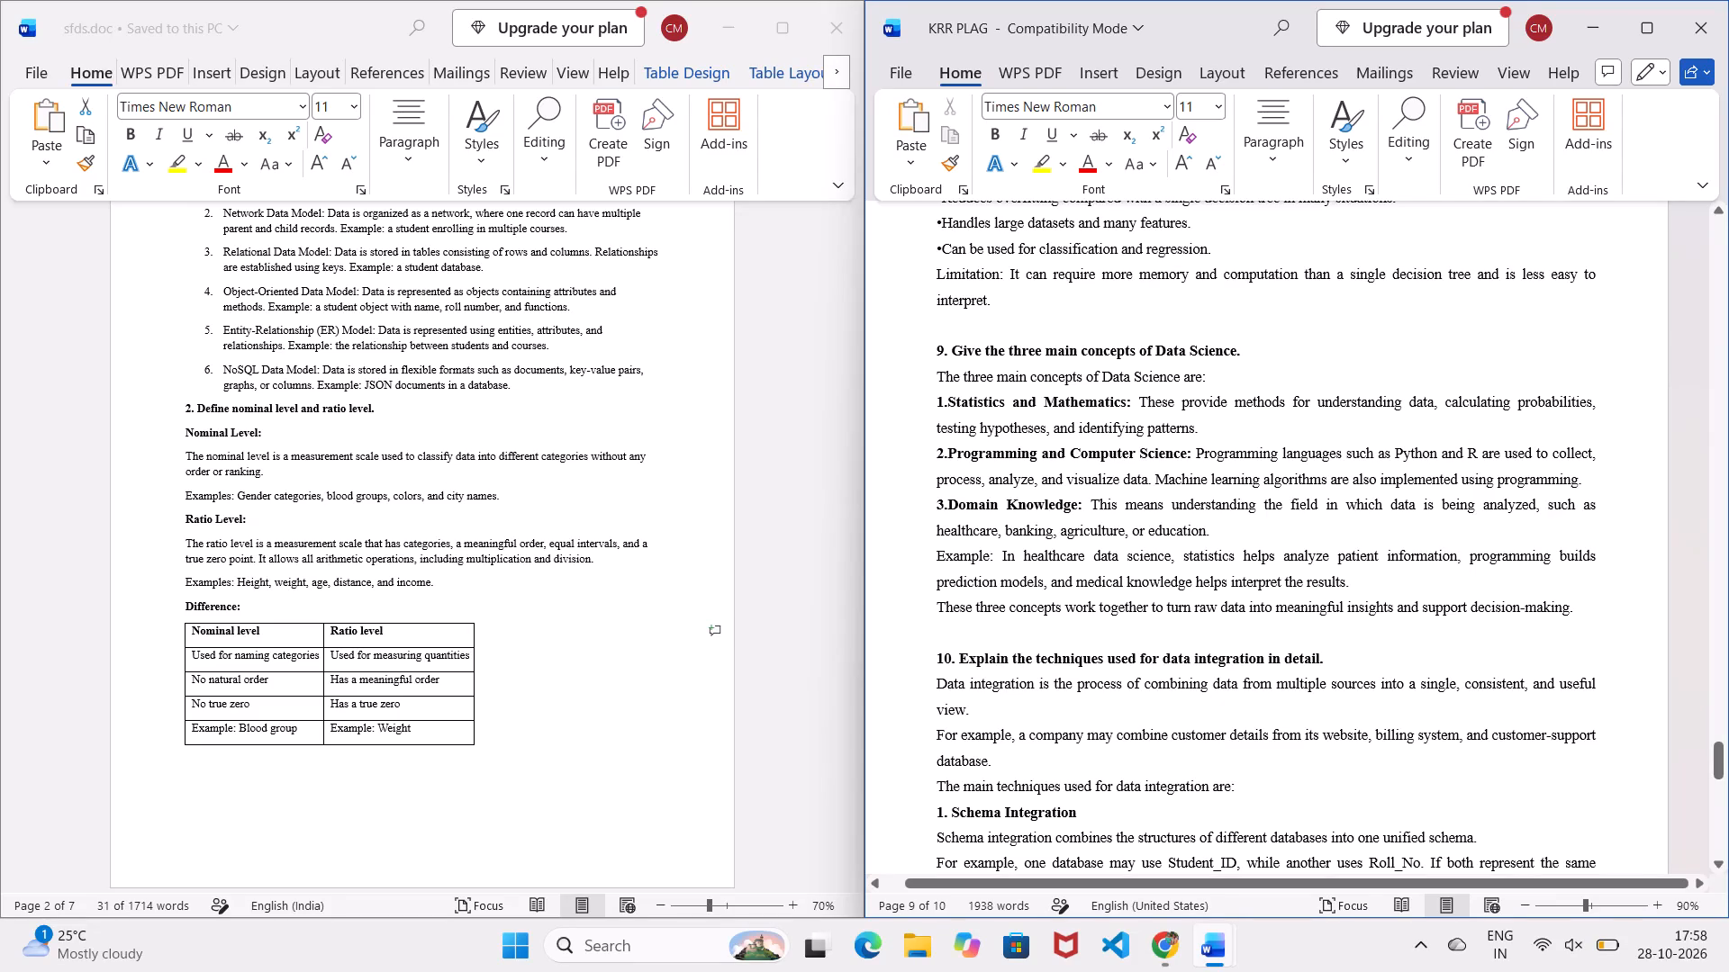
{"action": "scroll", "coordinate": [1108, 464], "scroll_direction": "up", "scroll_amount": 8}
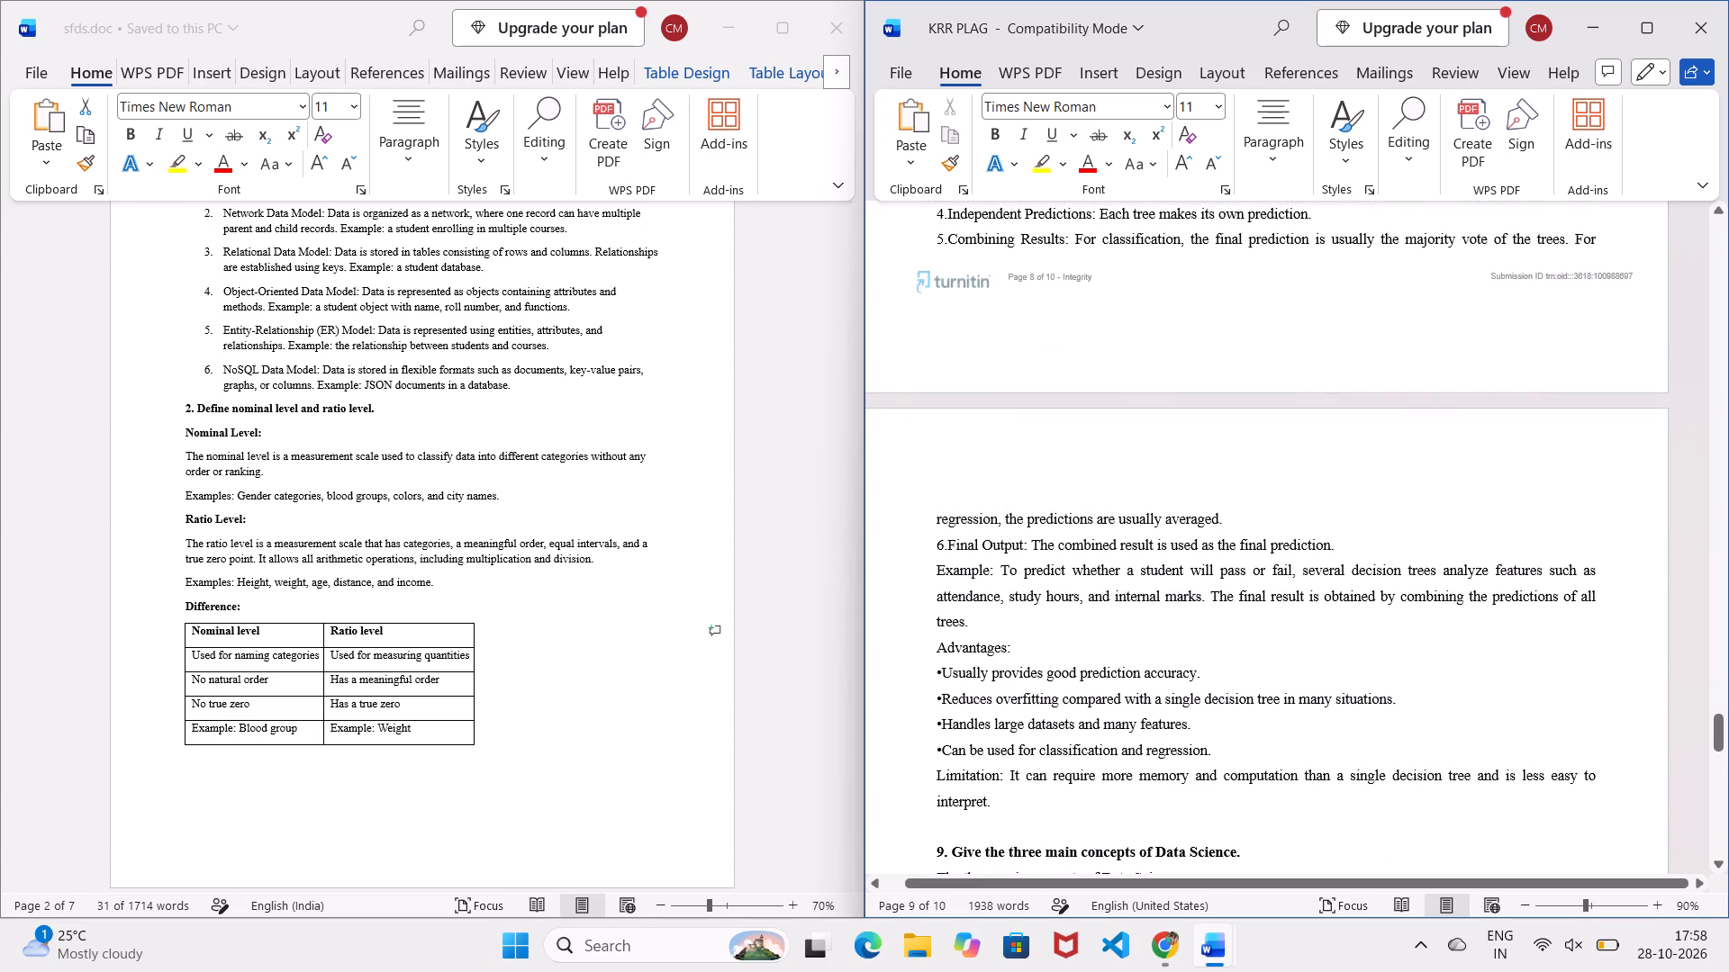
{"action": "scroll", "coordinate": [1108, 464], "scroll_direction": "up", "scroll_amount": 4}
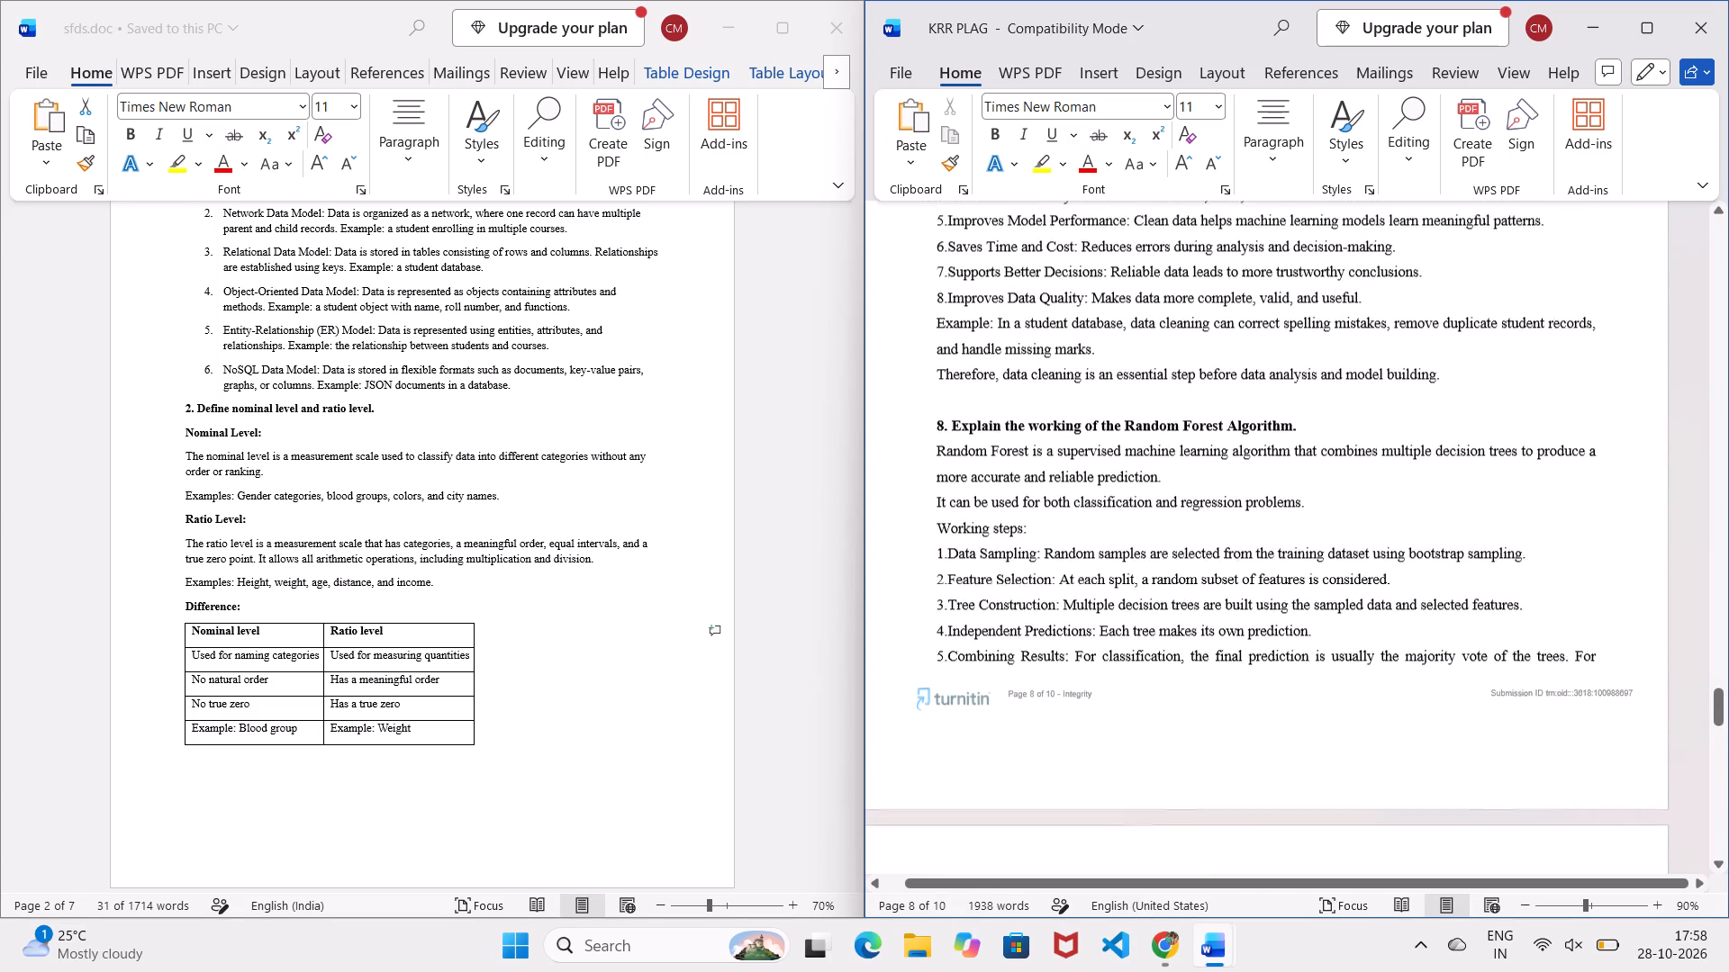
{"action": "scroll", "coordinate": [1108, 464], "scroll_direction": "up", "scroll_amount": 4}
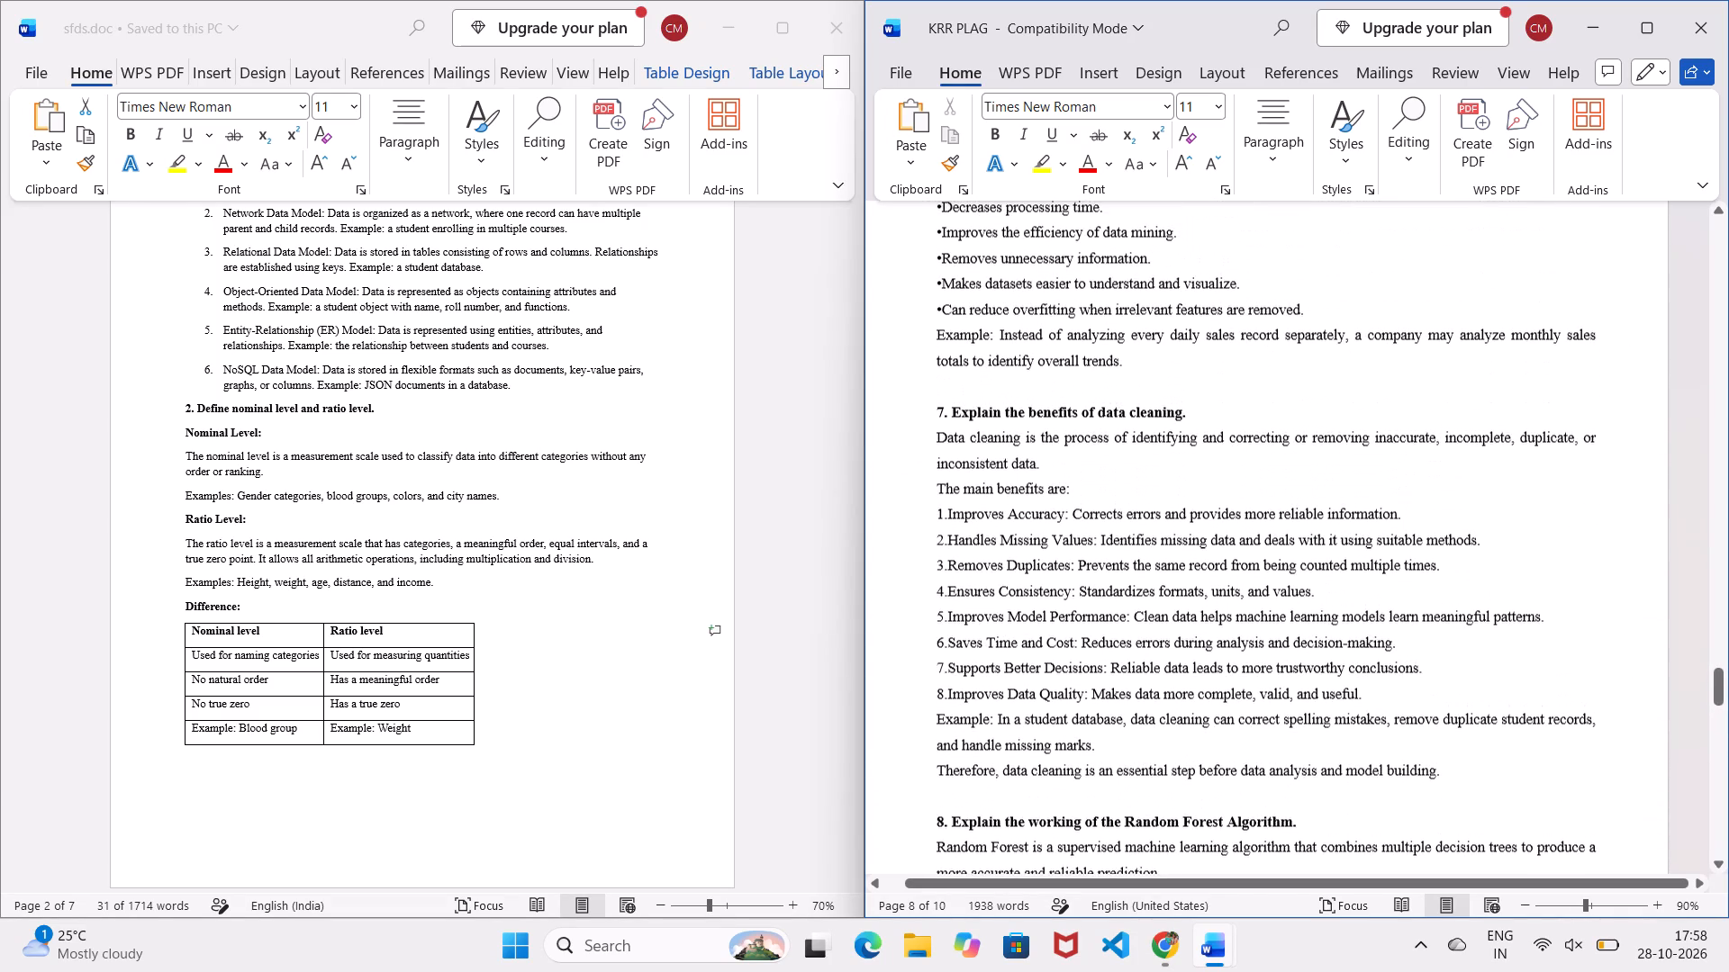
{"action": "scroll", "coordinate": [1108, 464], "scroll_direction": "up", "scroll_amount": 5}
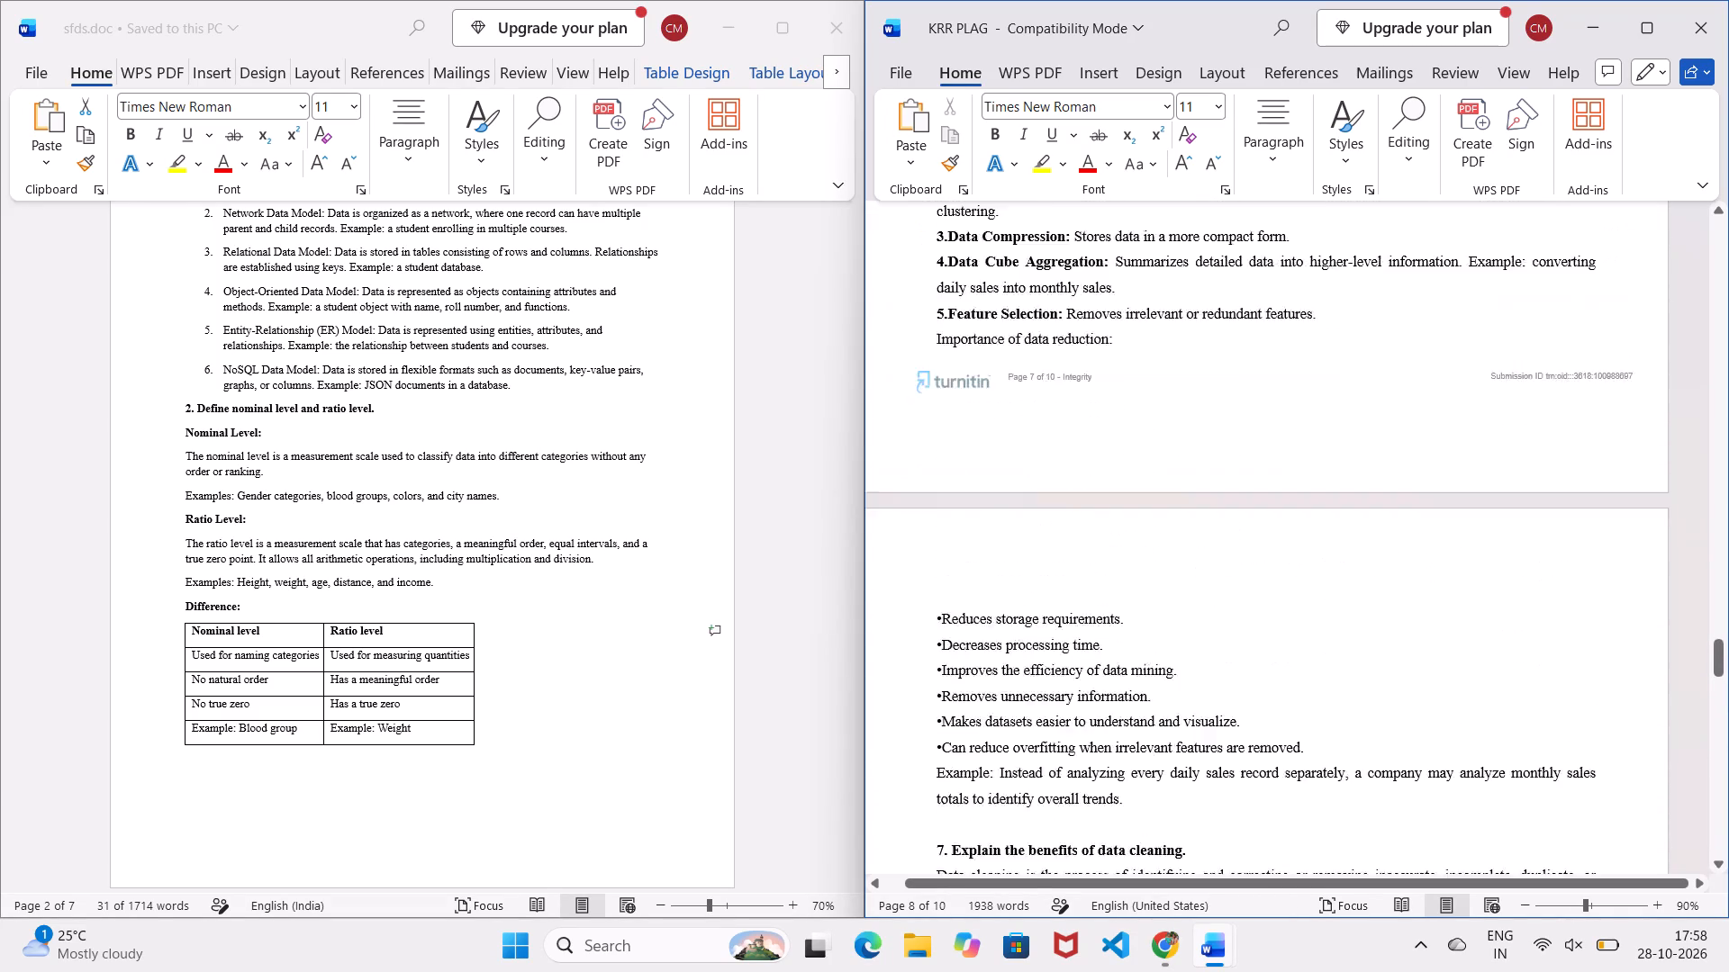
{"action": "scroll", "coordinate": [1108, 464], "scroll_direction": "up", "scroll_amount": 6}
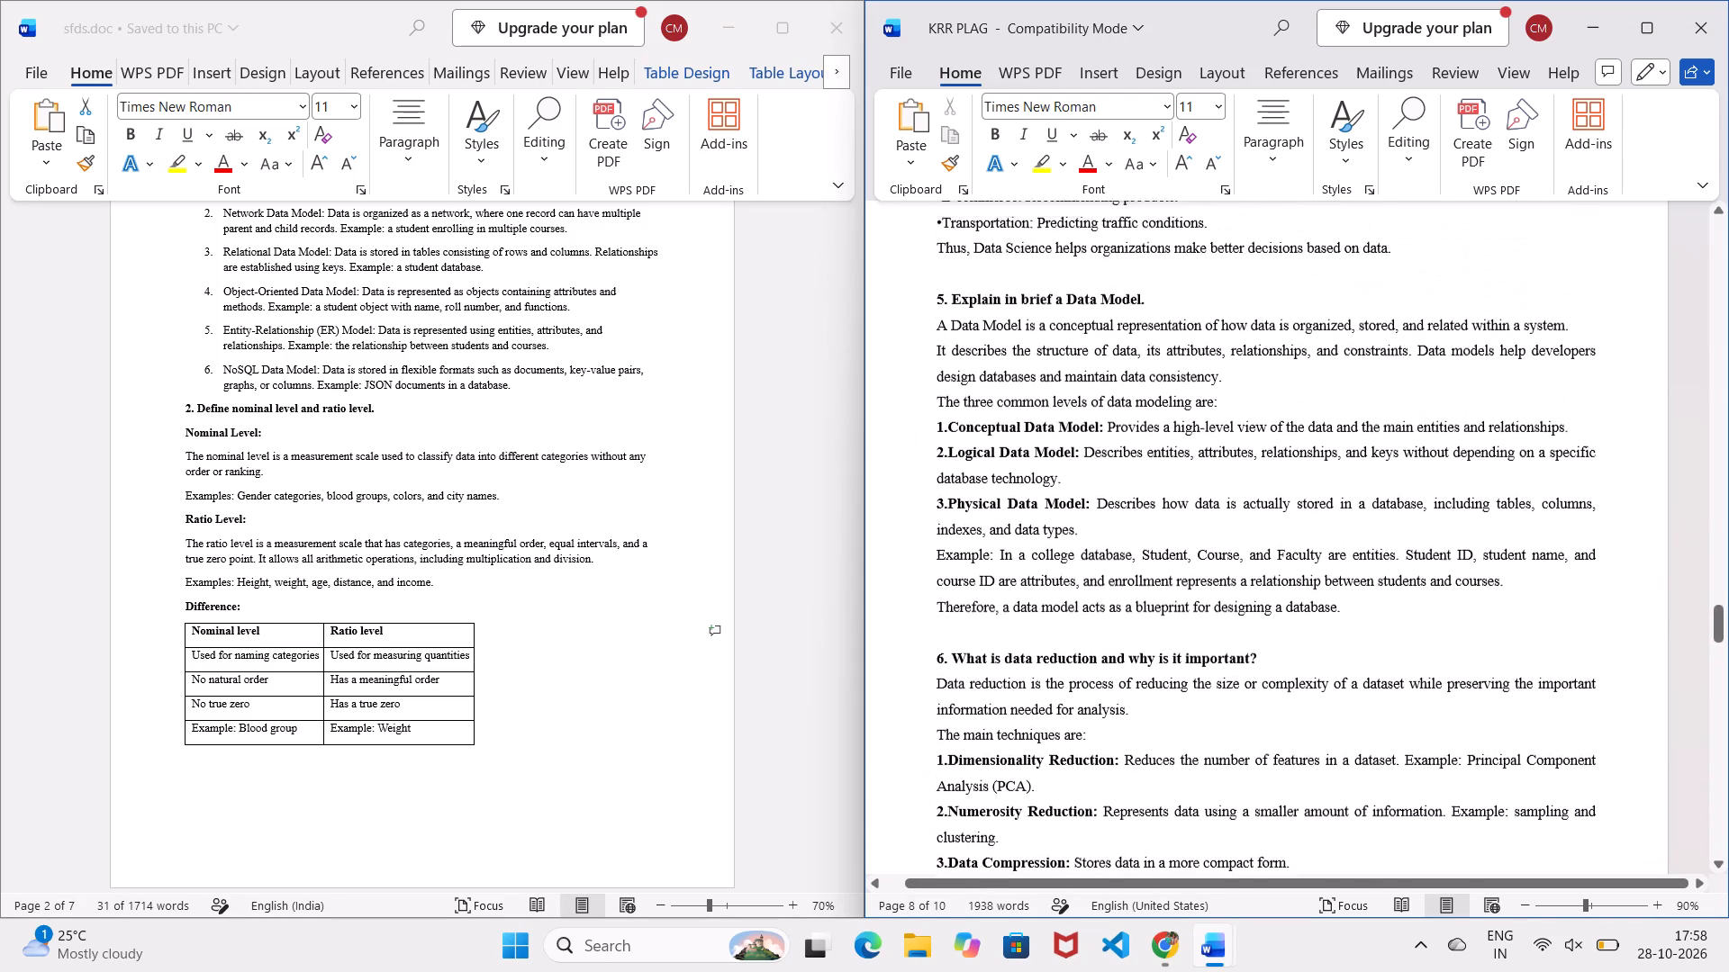
{"action": "scroll", "coordinate": [1108, 464], "scroll_direction": "up", "scroll_amount": 12}
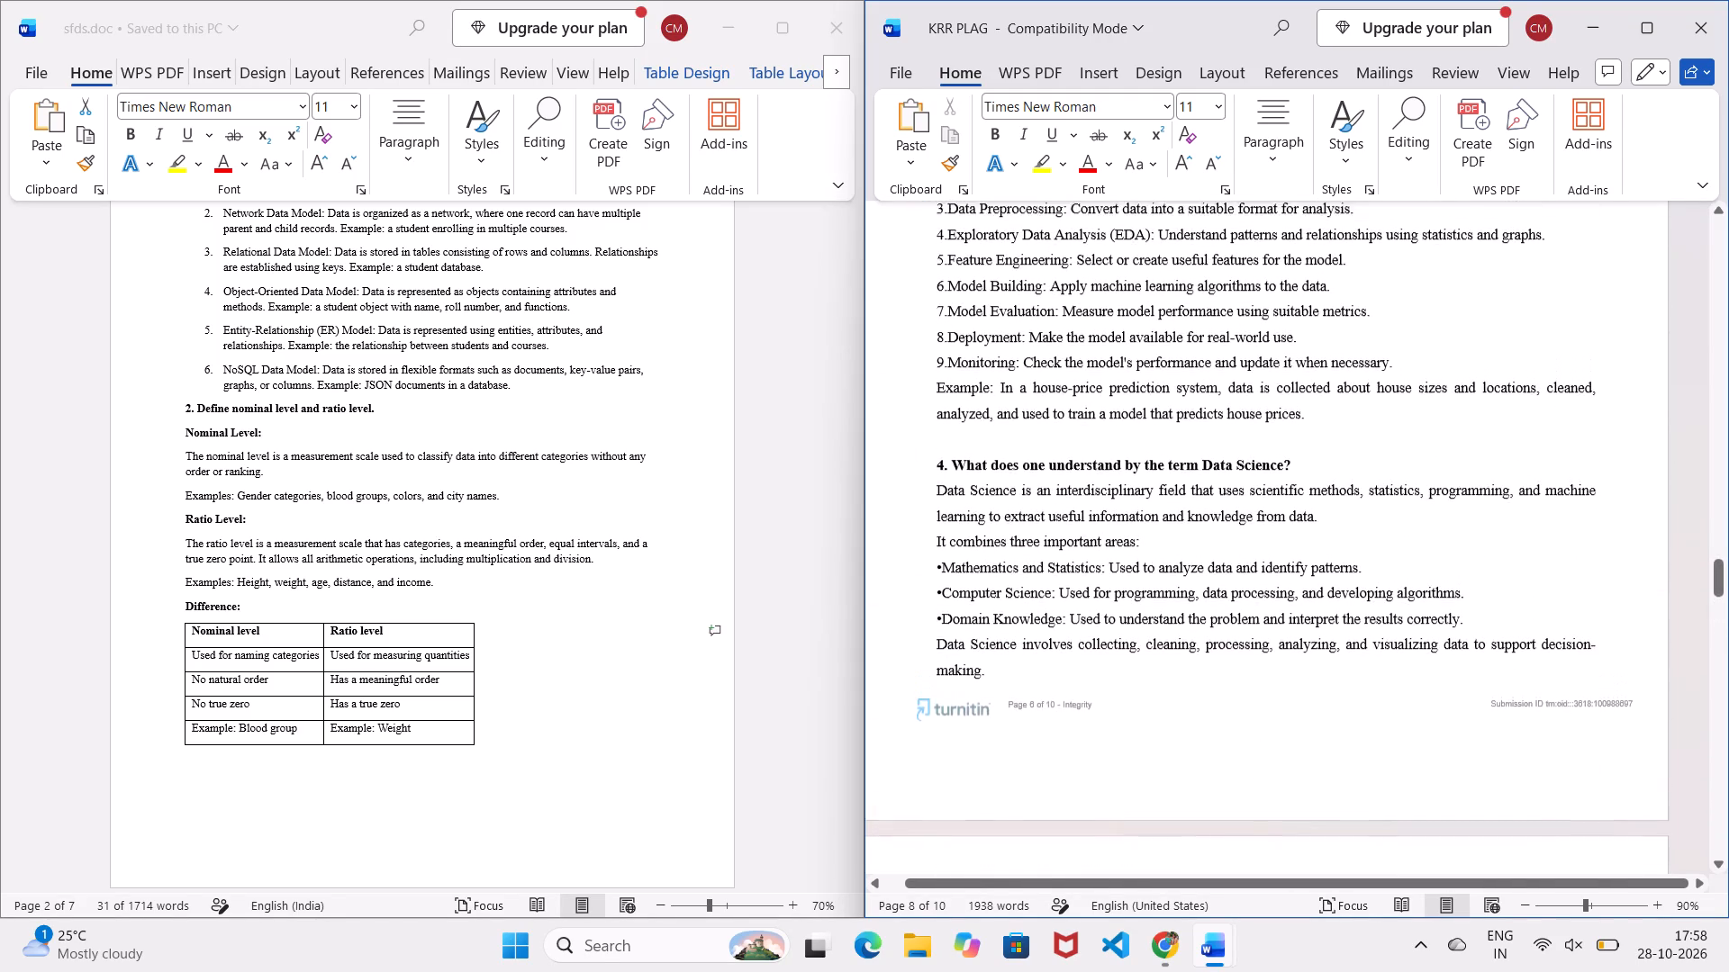
{"action": "scroll", "coordinate": [1108, 464], "scroll_direction": "up", "scroll_amount": 10}
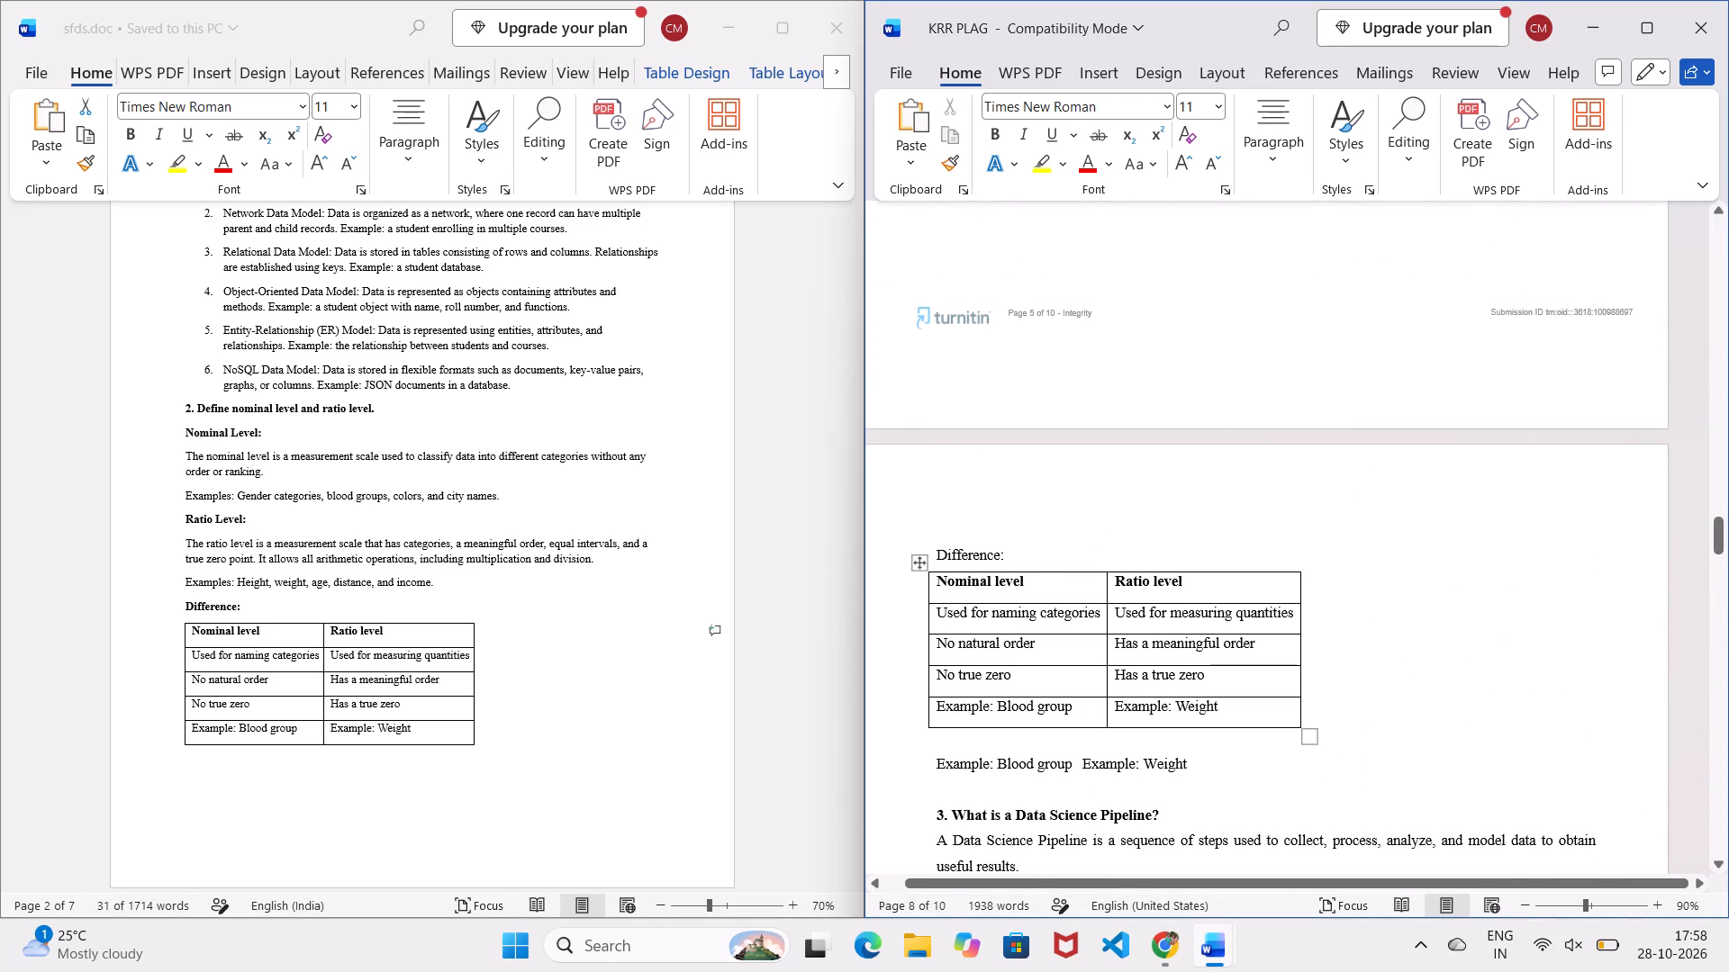
{"action": "scroll", "coordinate": [1108, 464], "scroll_direction": "up", "scroll_amount": 3}
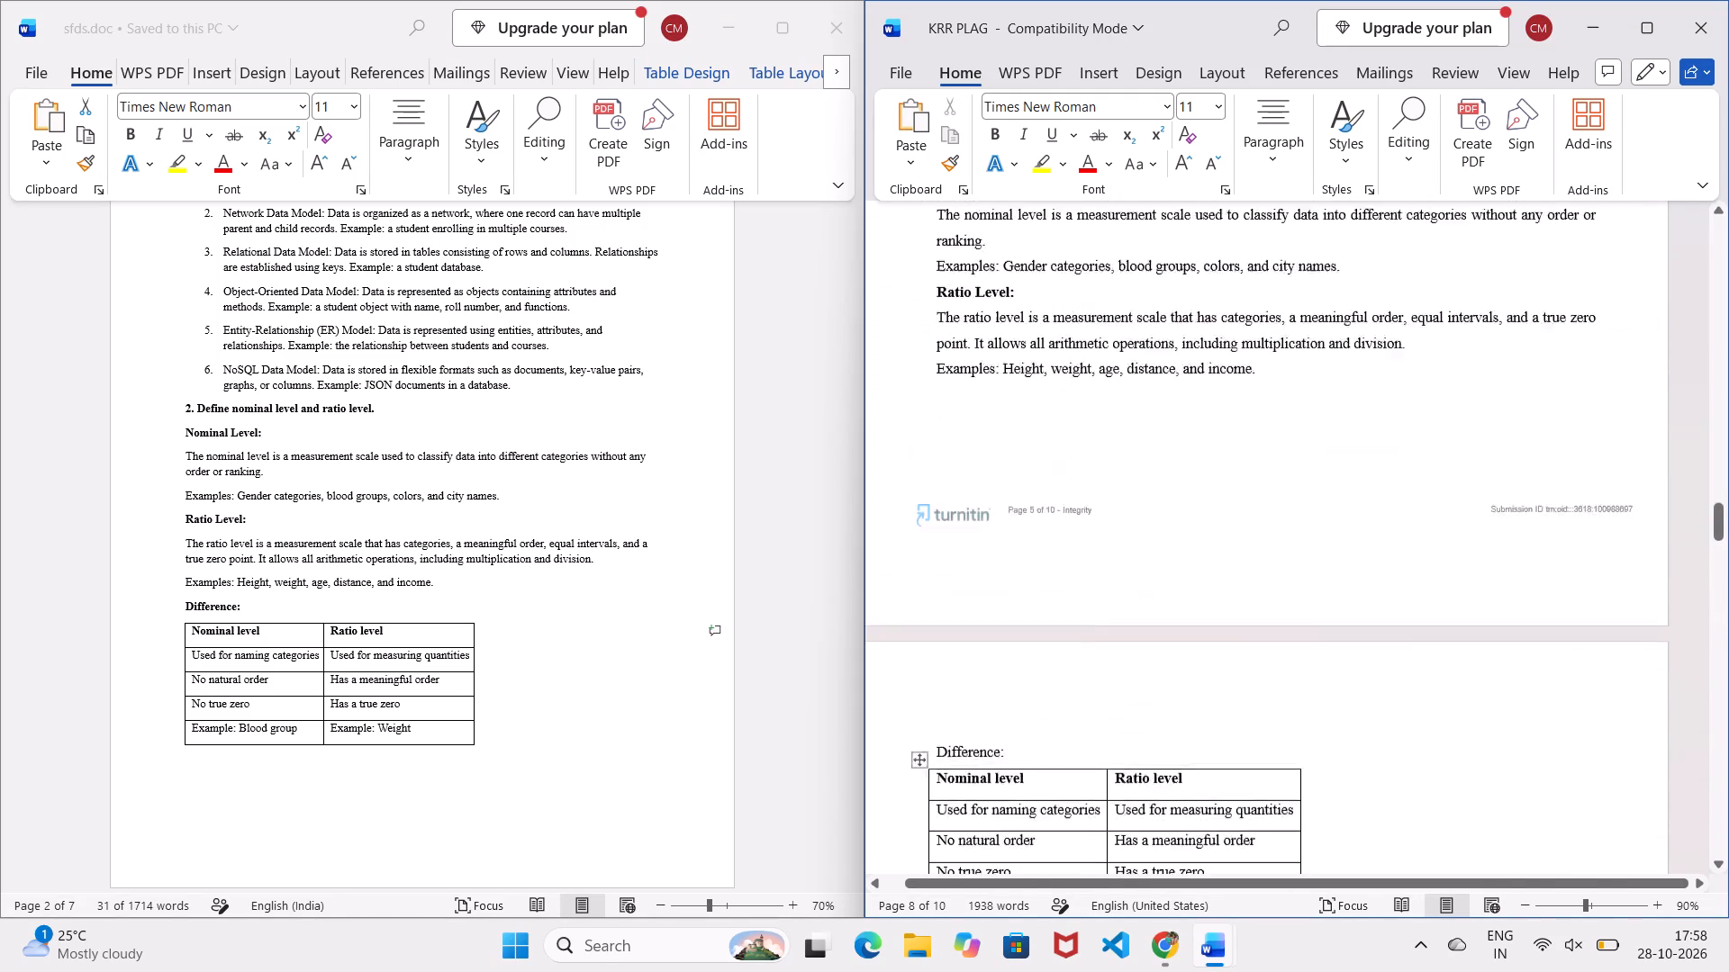
{"action": "scroll", "coordinate": [1108, 464], "scroll_direction": "up", "scroll_amount": 13}
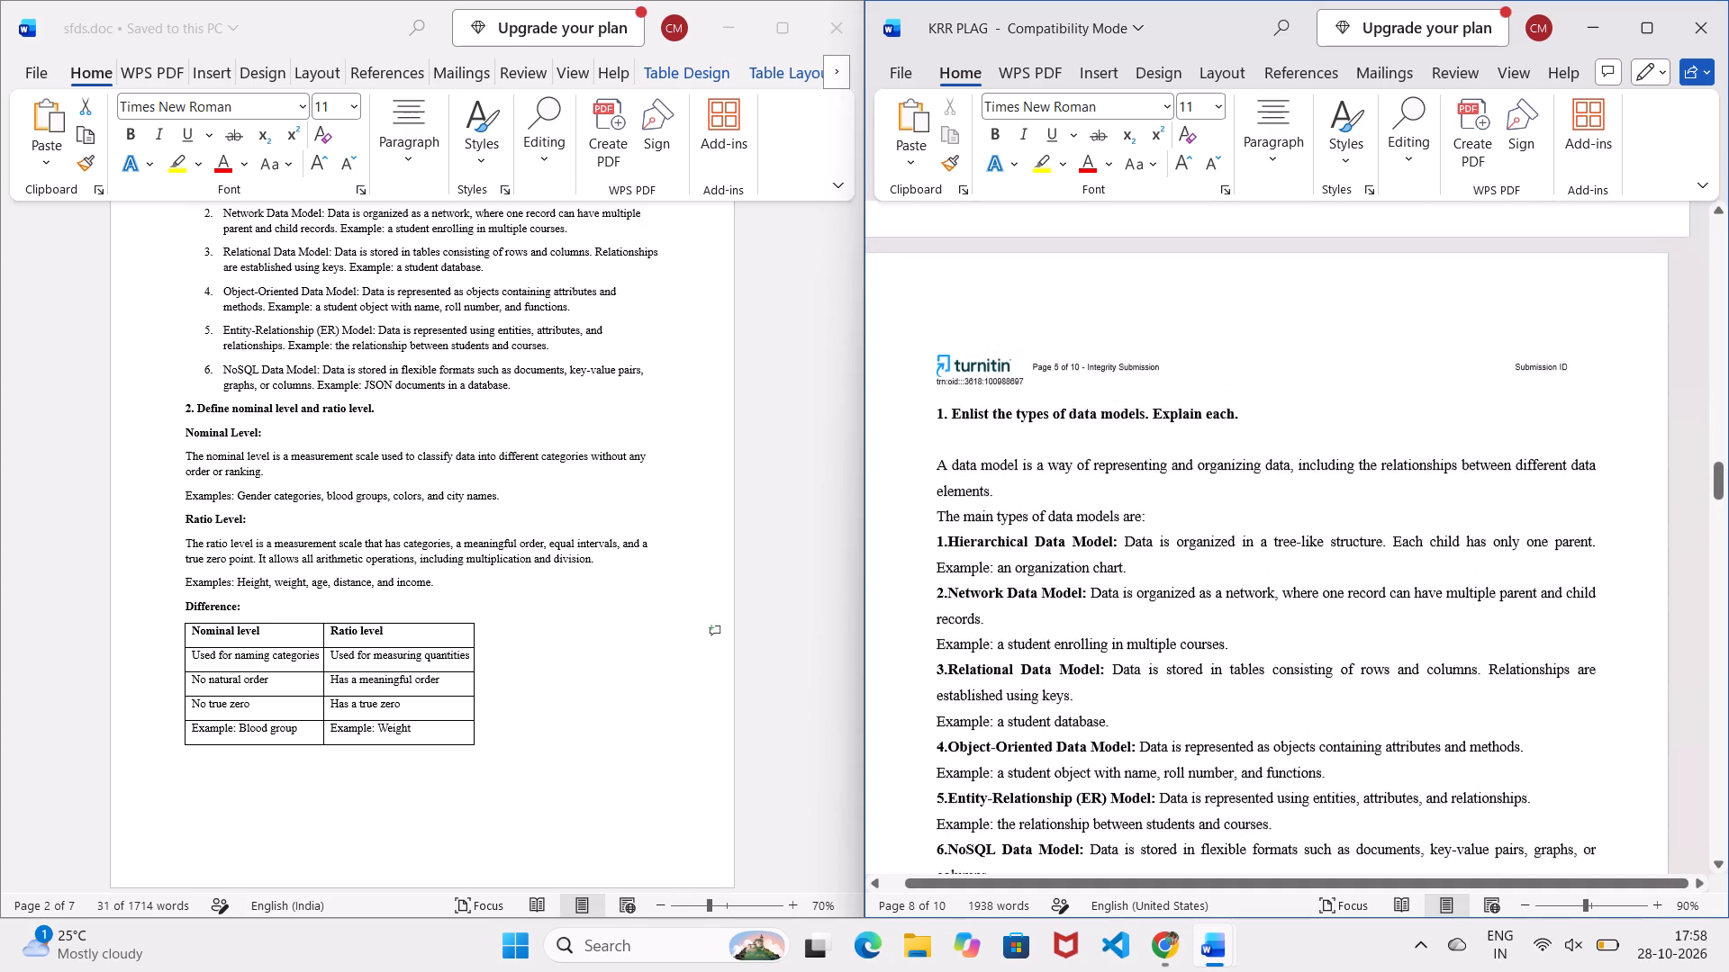
Insert a blank line between the NoSQL example "JSON documents in a database" and the question 2 heading.
{"action": "scroll", "coordinate": [1108, 464], "scroll_direction": "down", "scroll_amount": 2}
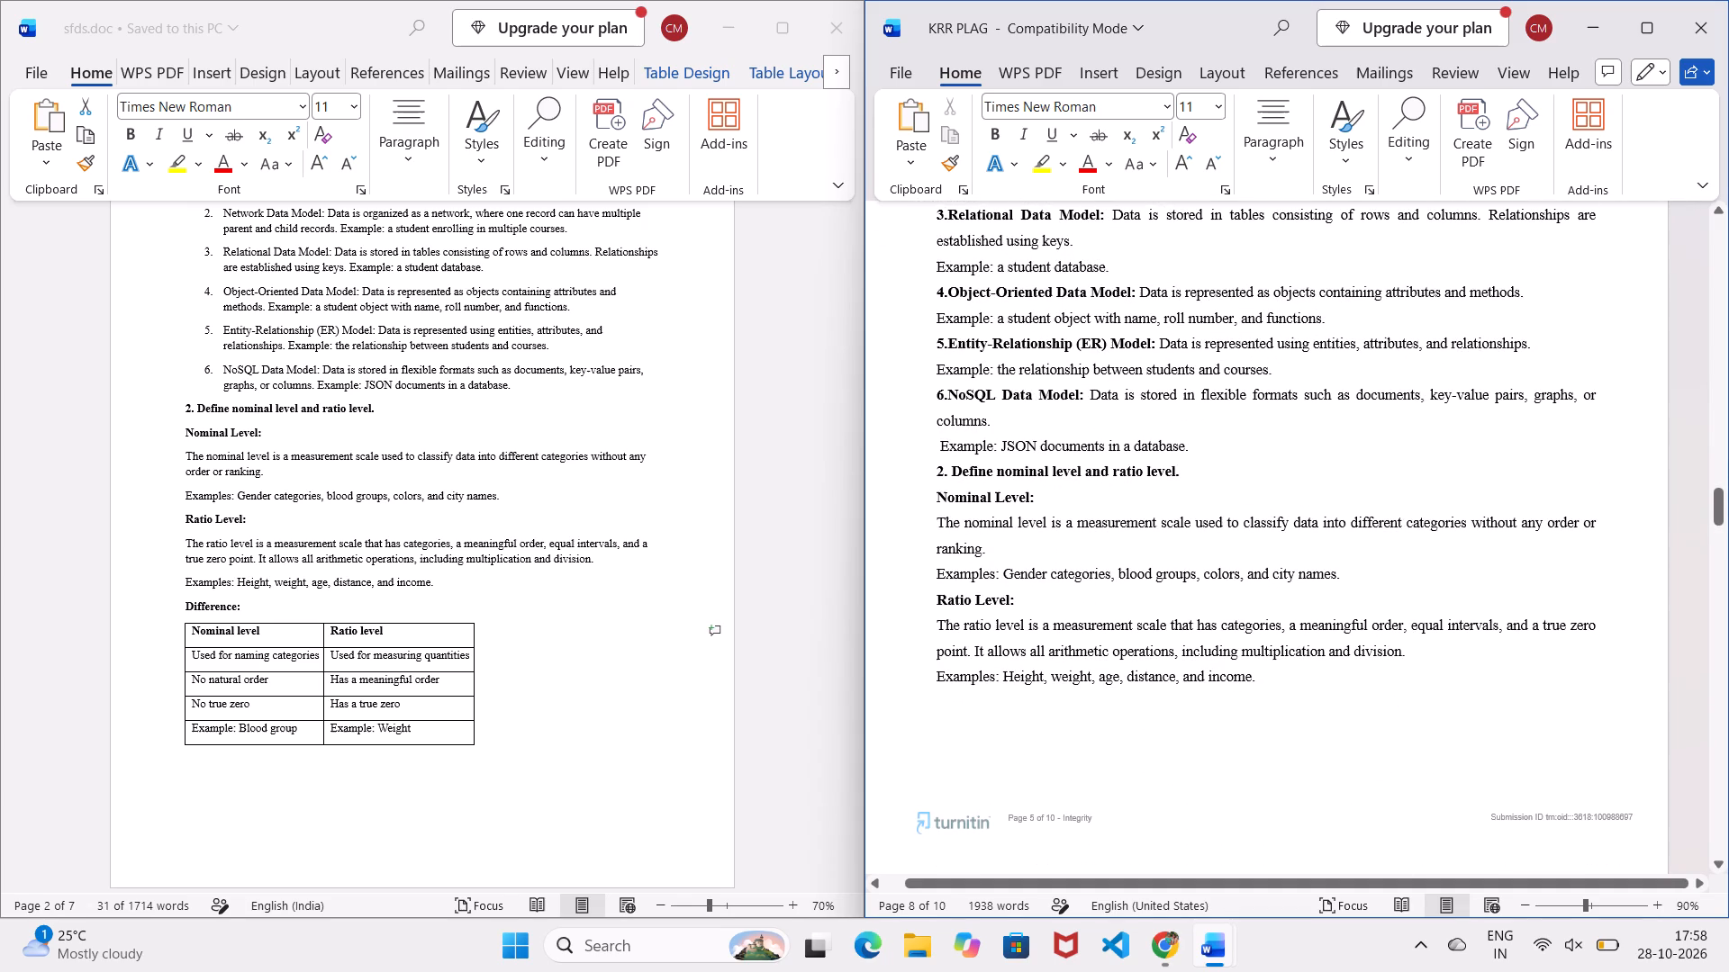
{"action": "left_click", "coordinate": [1192, 450]}
{"action": "key", "text": "Return"}
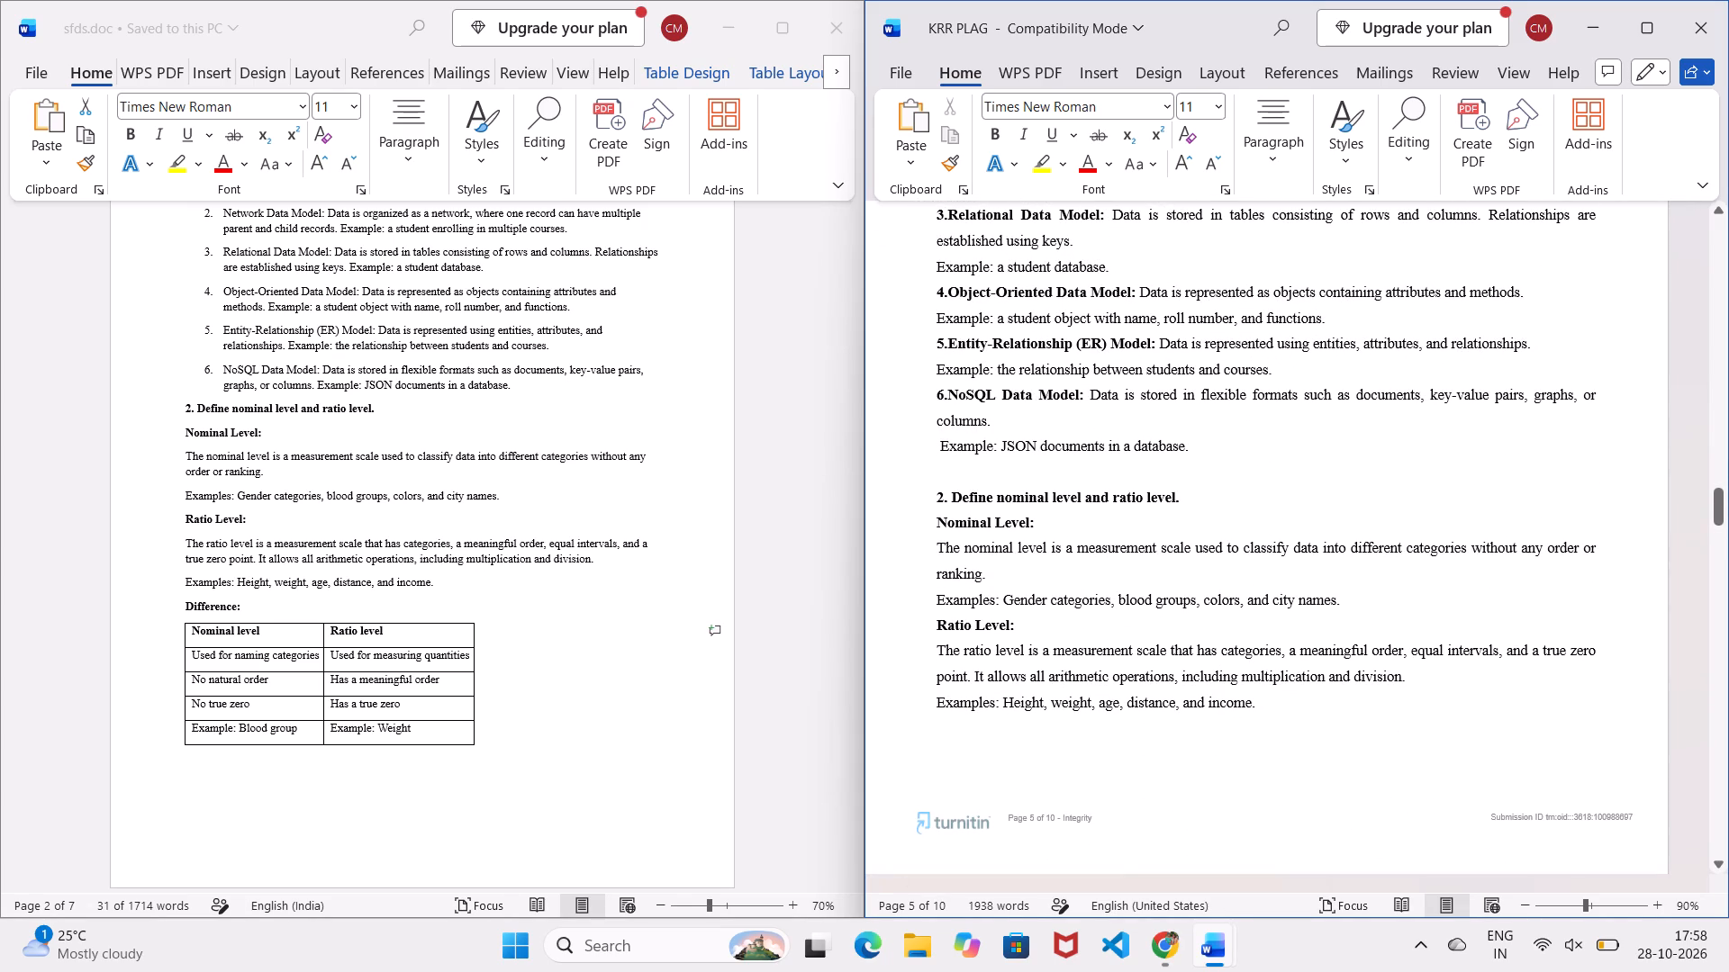
Set the page count in the cover page's document details box to 10 Pages.
{"action": "scroll", "coordinate": [1192, 450], "scroll_direction": "up", "scroll_amount": 5}
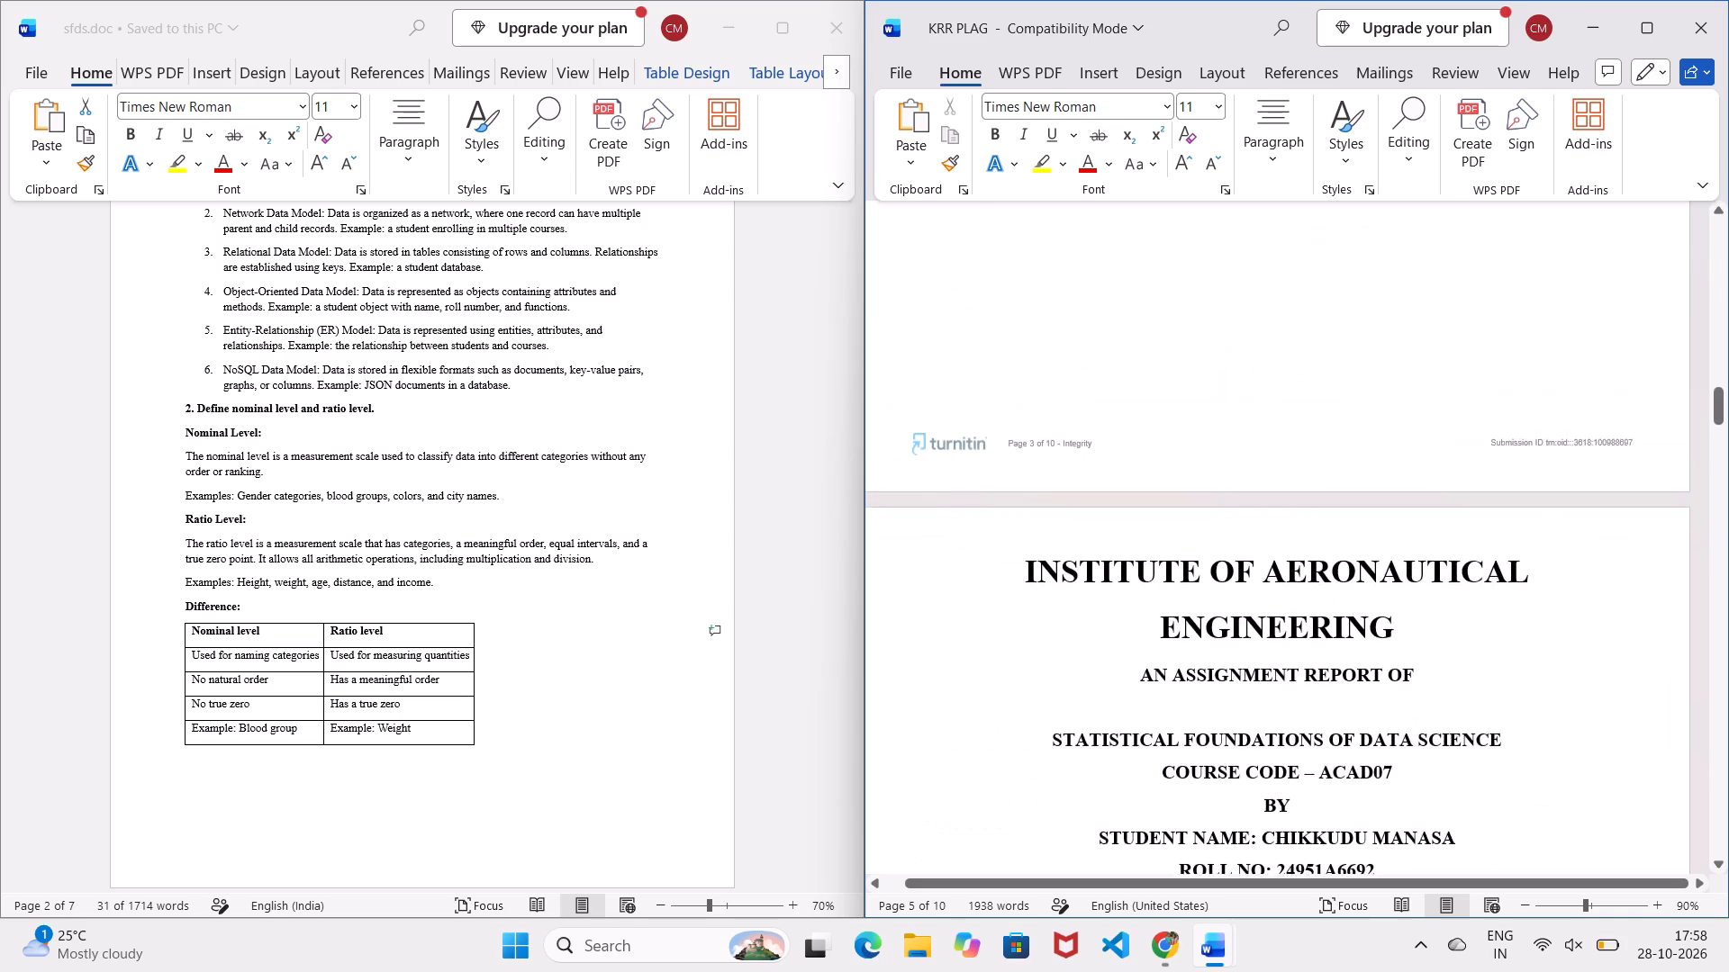
{"action": "scroll", "coordinate": [1192, 450], "scroll_direction": "up", "scroll_amount": 17}
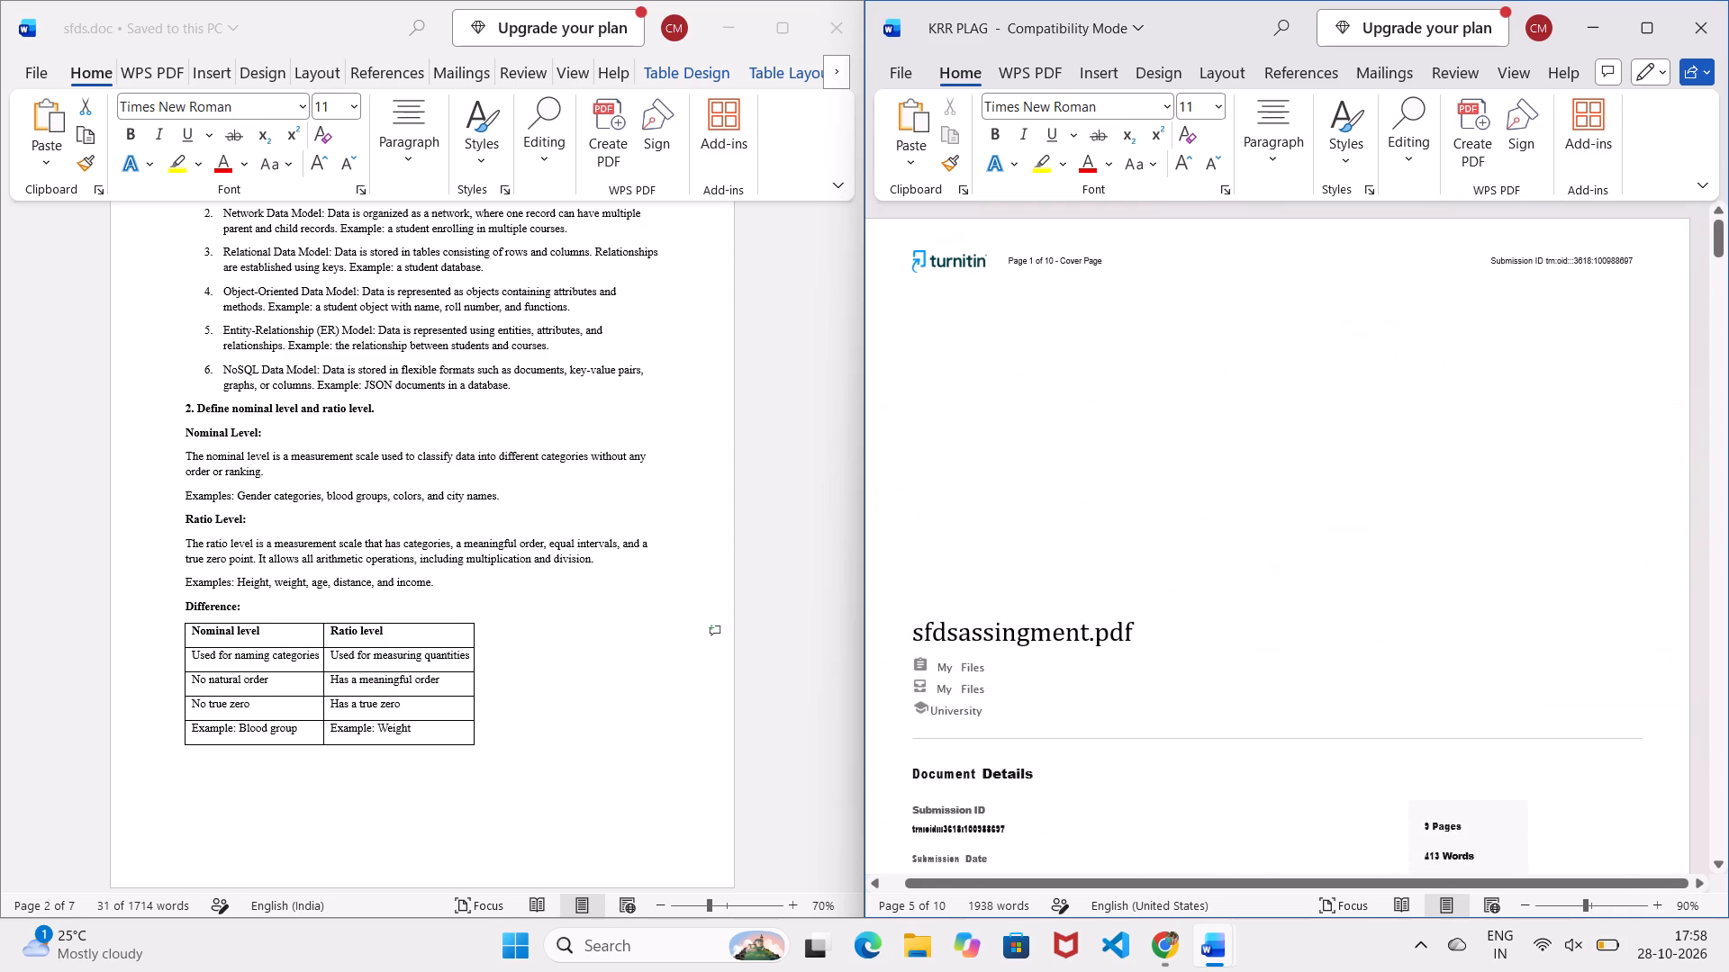
{"action": "scroll", "coordinate": [1192, 450], "scroll_direction": "up", "scroll_amount": 2}
{"action": "scroll", "coordinate": [1218, 670], "scroll_direction": "down", "scroll_amount": 2}
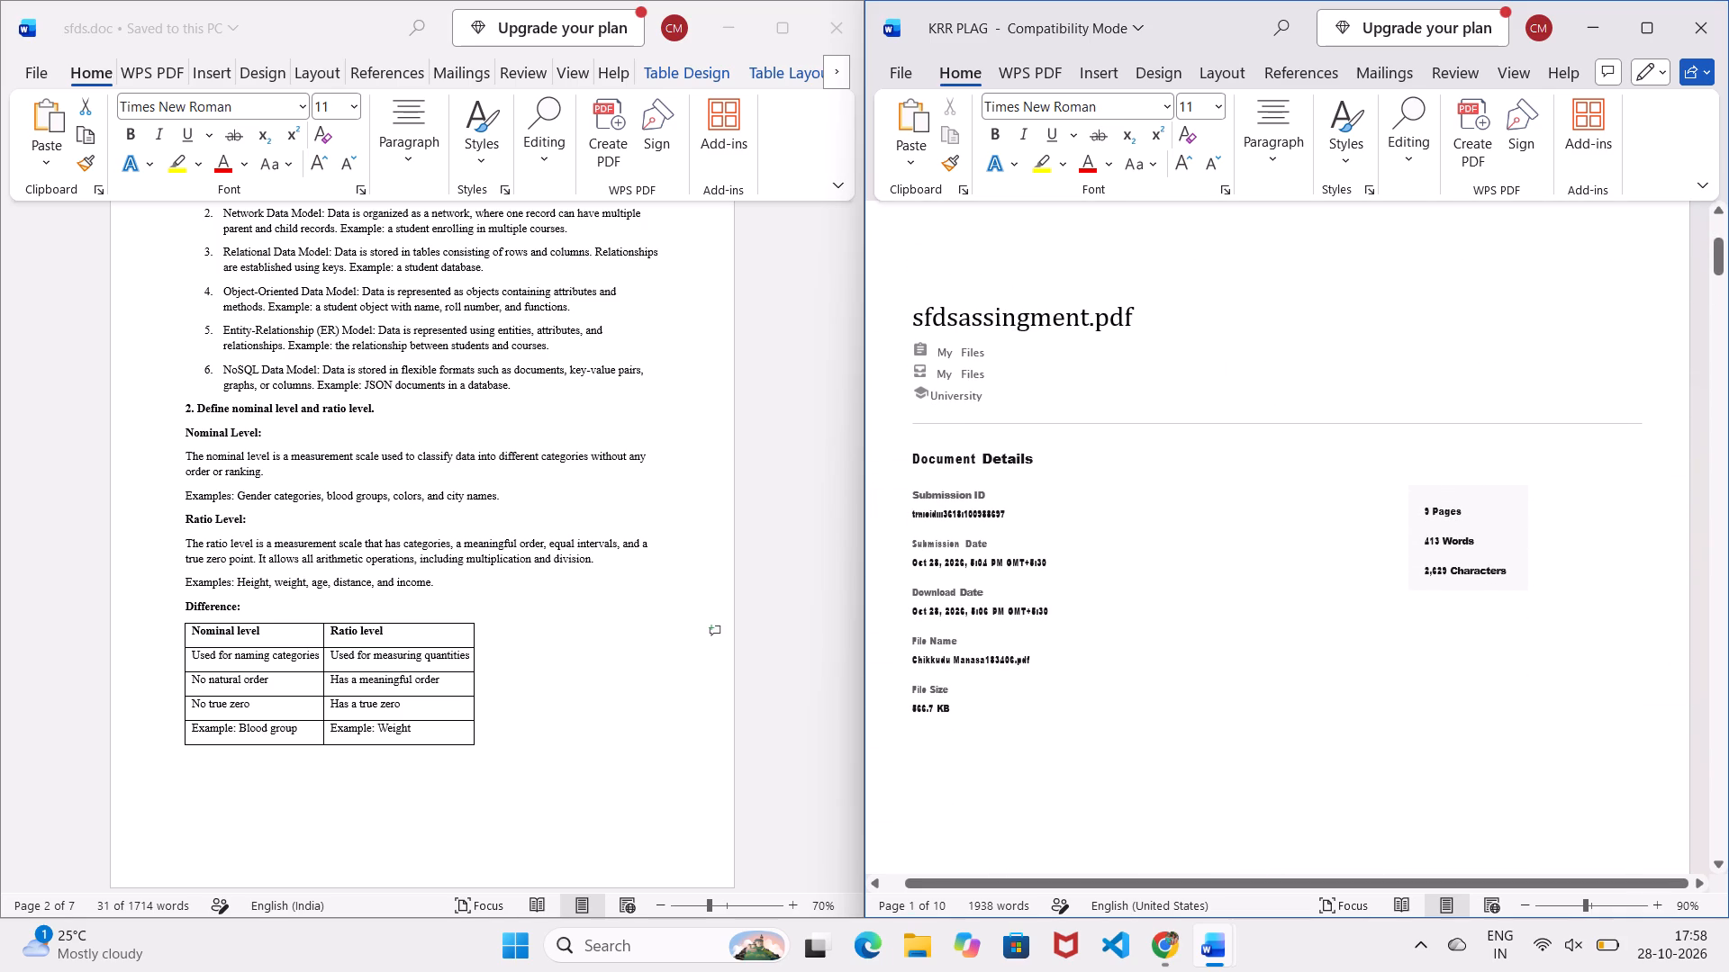
{"action": "left_click", "coordinate": [1429, 510]}
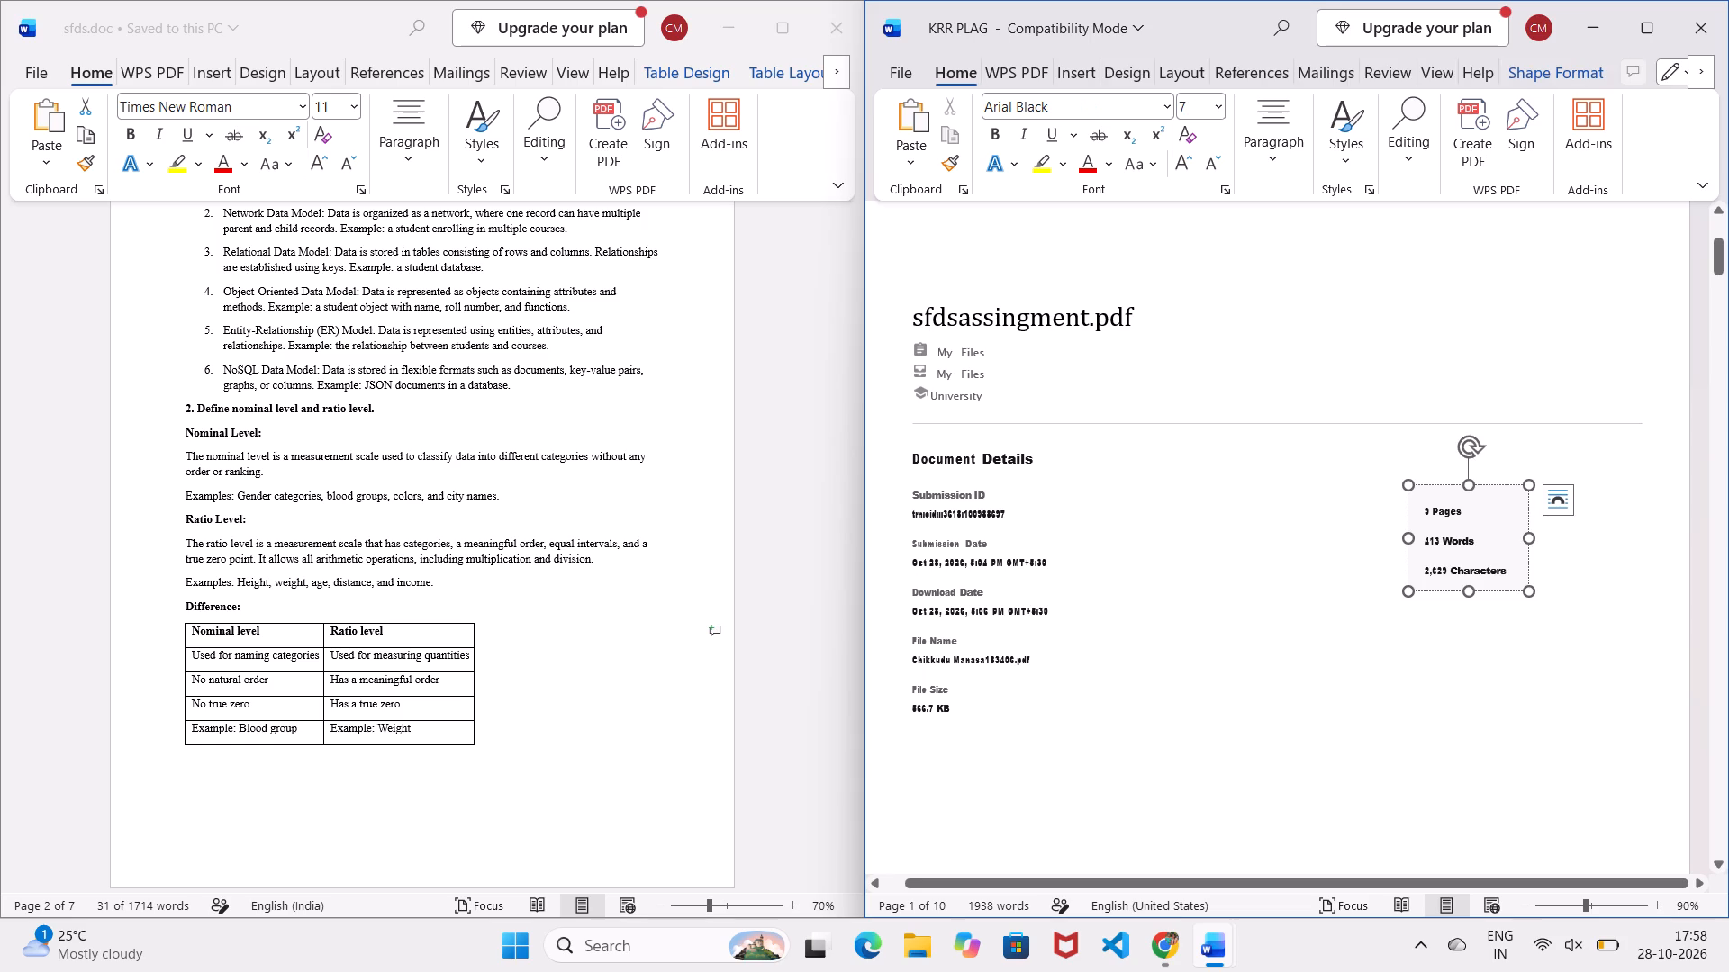
{"action": "key", "text": "BackSpace"}
{"action": "type", "text": "10"}
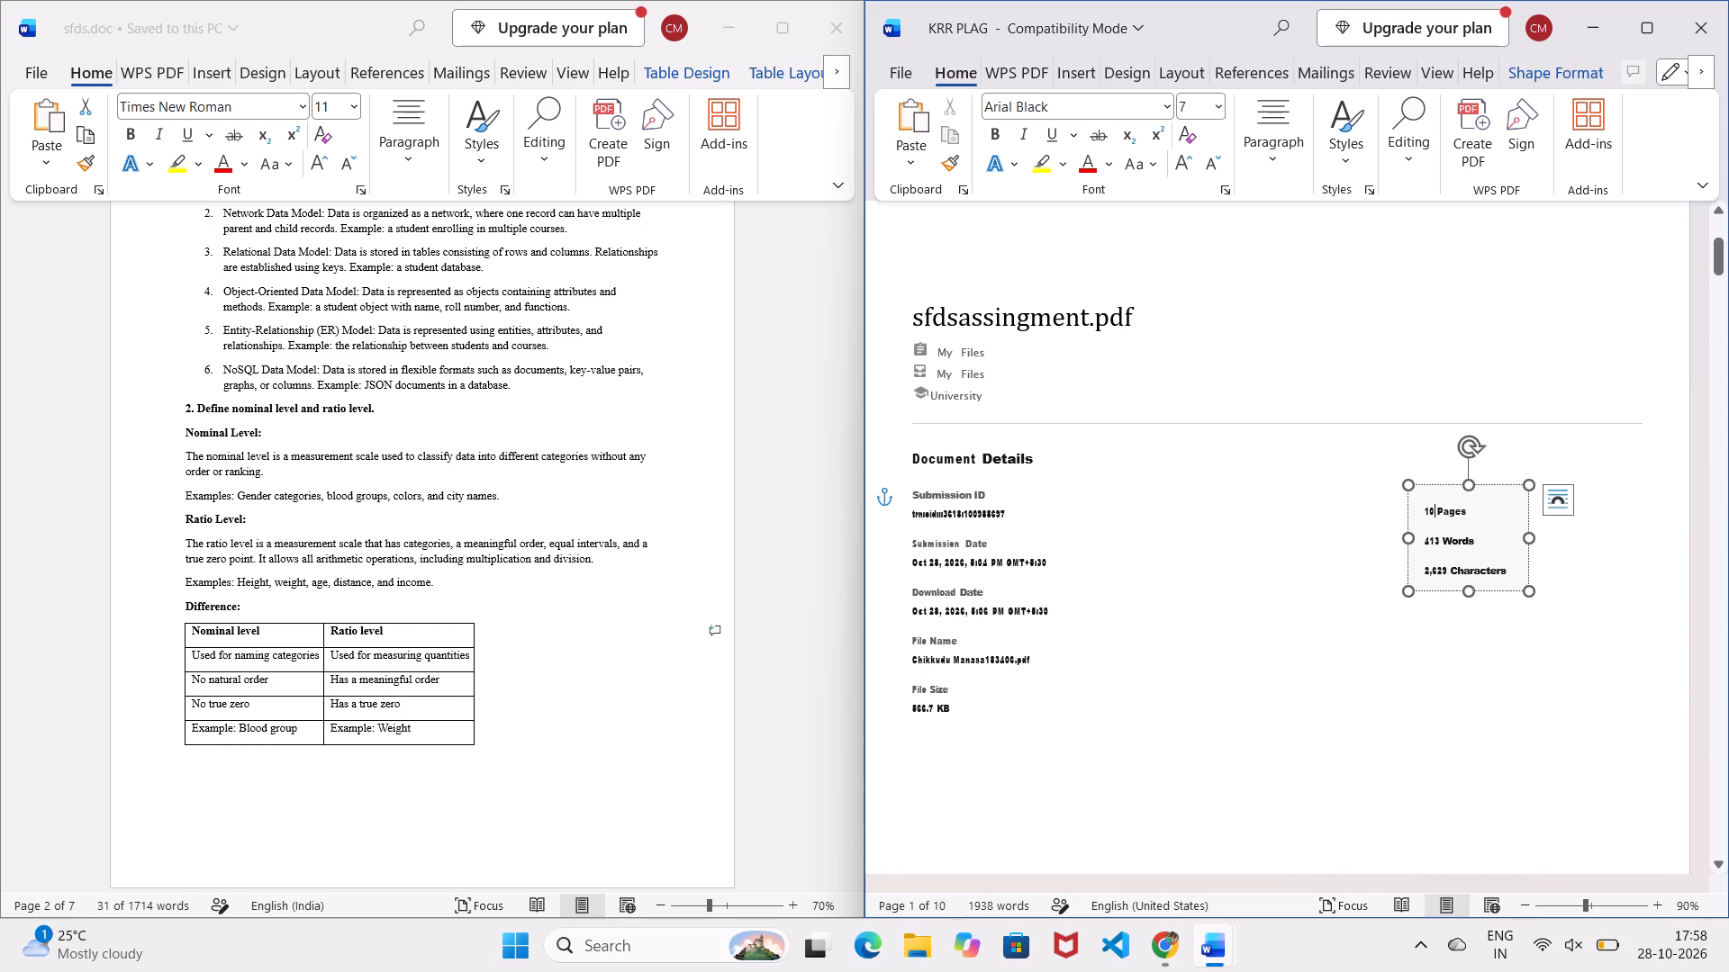
{"action": "left_click", "coordinate": [1233, 484]}
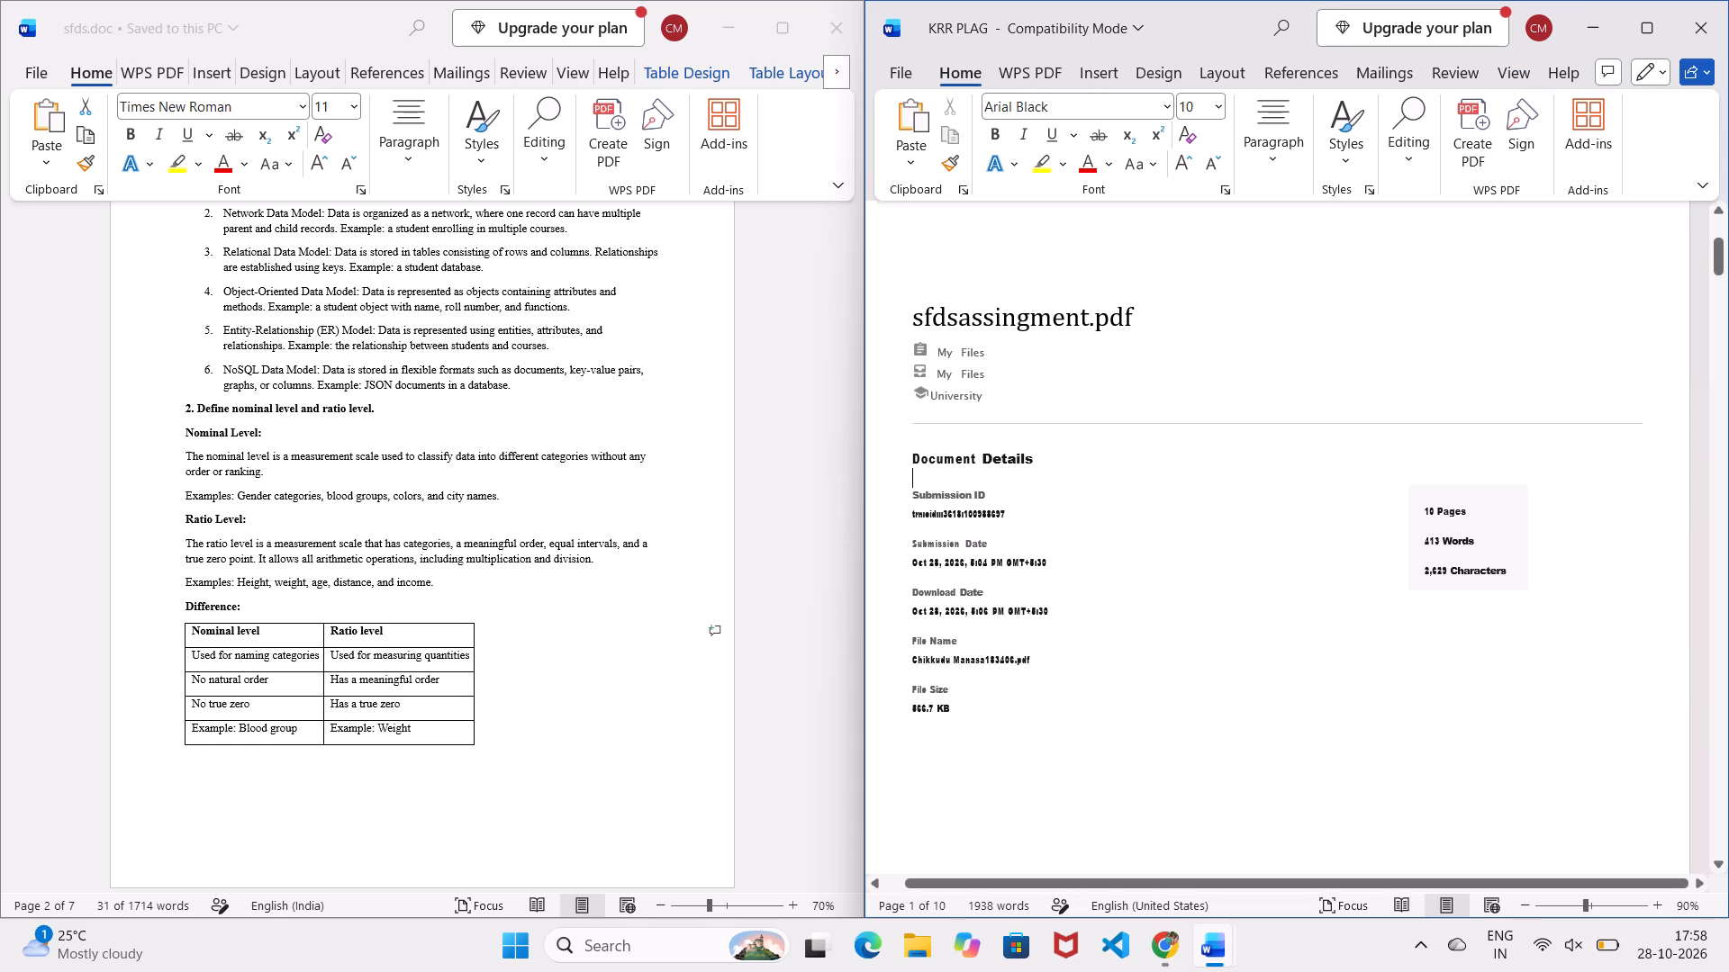
Review the cover page footer, similarity overview, match groups, assignment title page and start of question 1.
{"action": "scroll", "coordinate": [1267, 644], "scroll_direction": "down", "scroll_amount": 4}
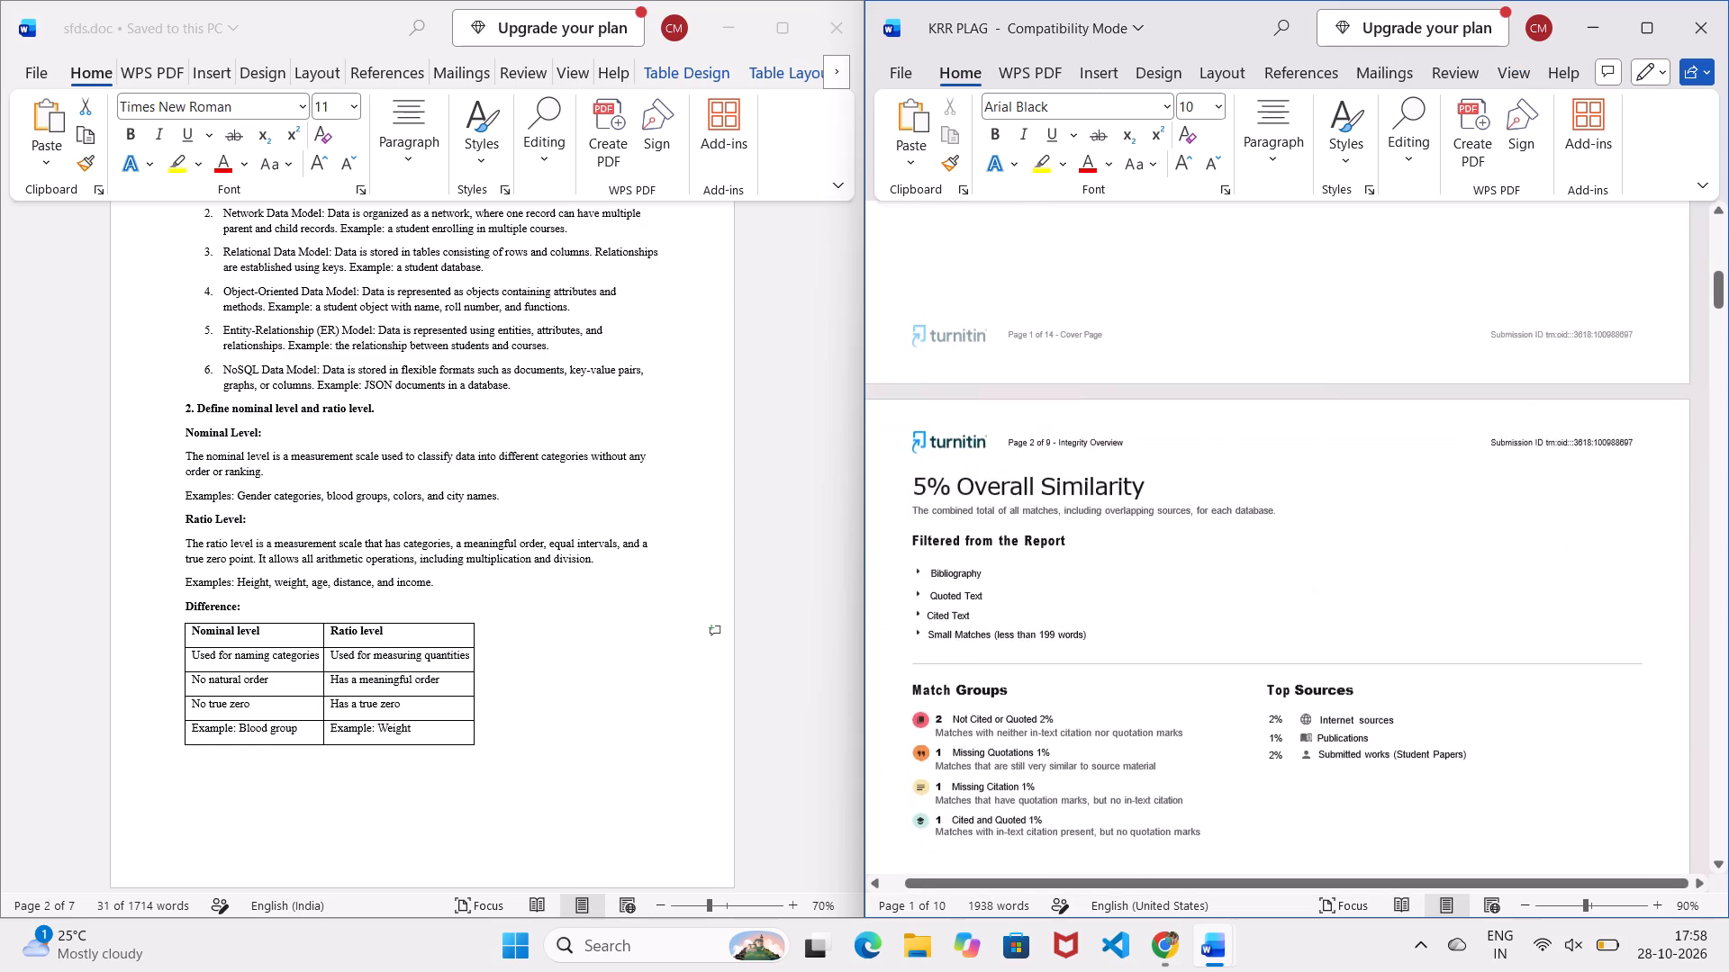
{"action": "scroll", "coordinate": [1267, 644], "scroll_direction": "down", "scroll_amount": 4}
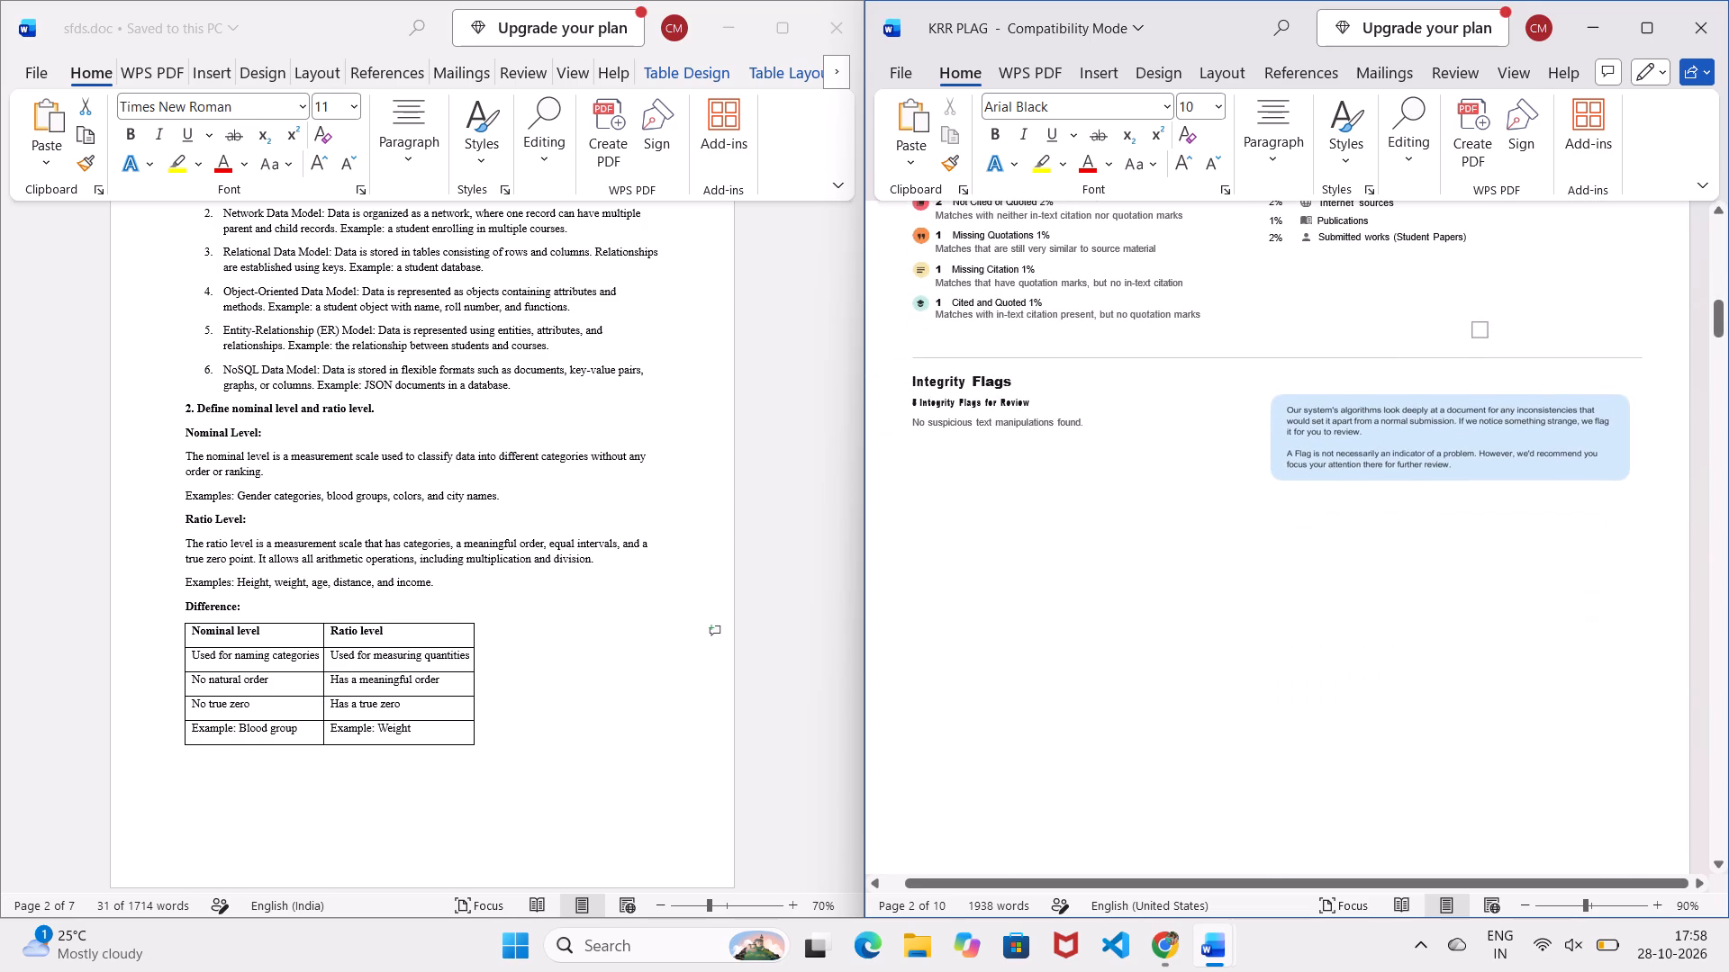
{"action": "scroll", "coordinate": [1267, 644], "scroll_direction": "down", "scroll_amount": 3}
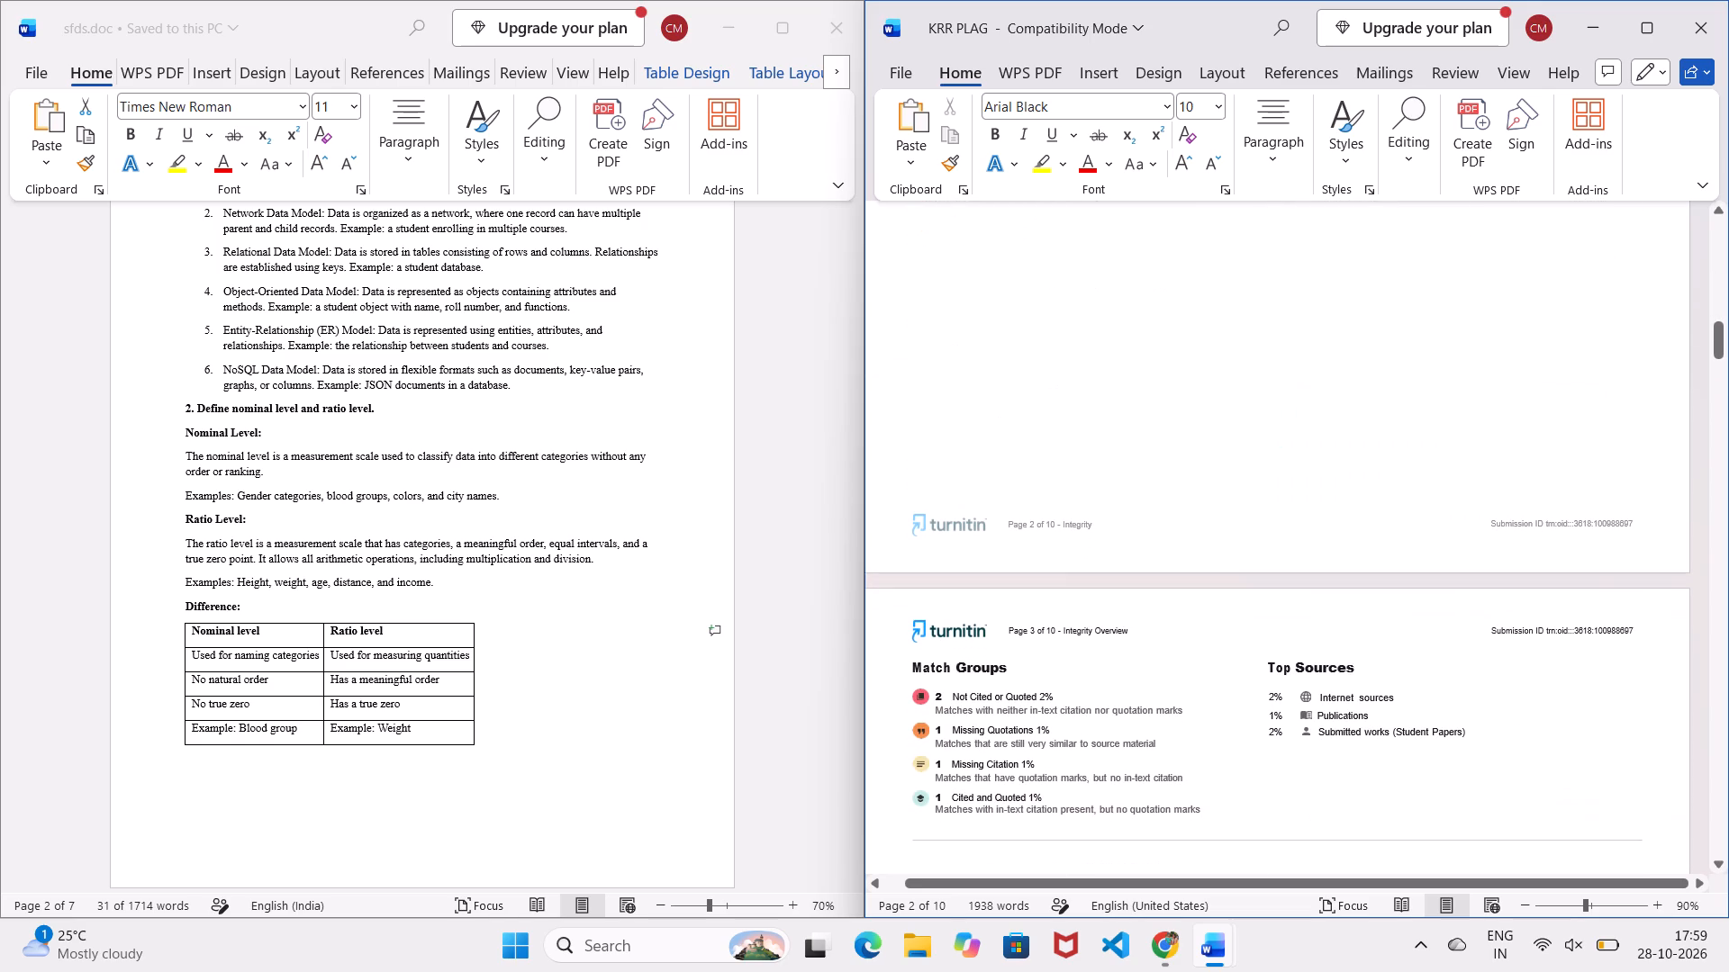
{"action": "scroll", "coordinate": [1267, 644], "scroll_direction": "down", "scroll_amount": 2}
{"action": "scroll", "coordinate": [1301, 723], "scroll_direction": "down", "scroll_amount": 4}
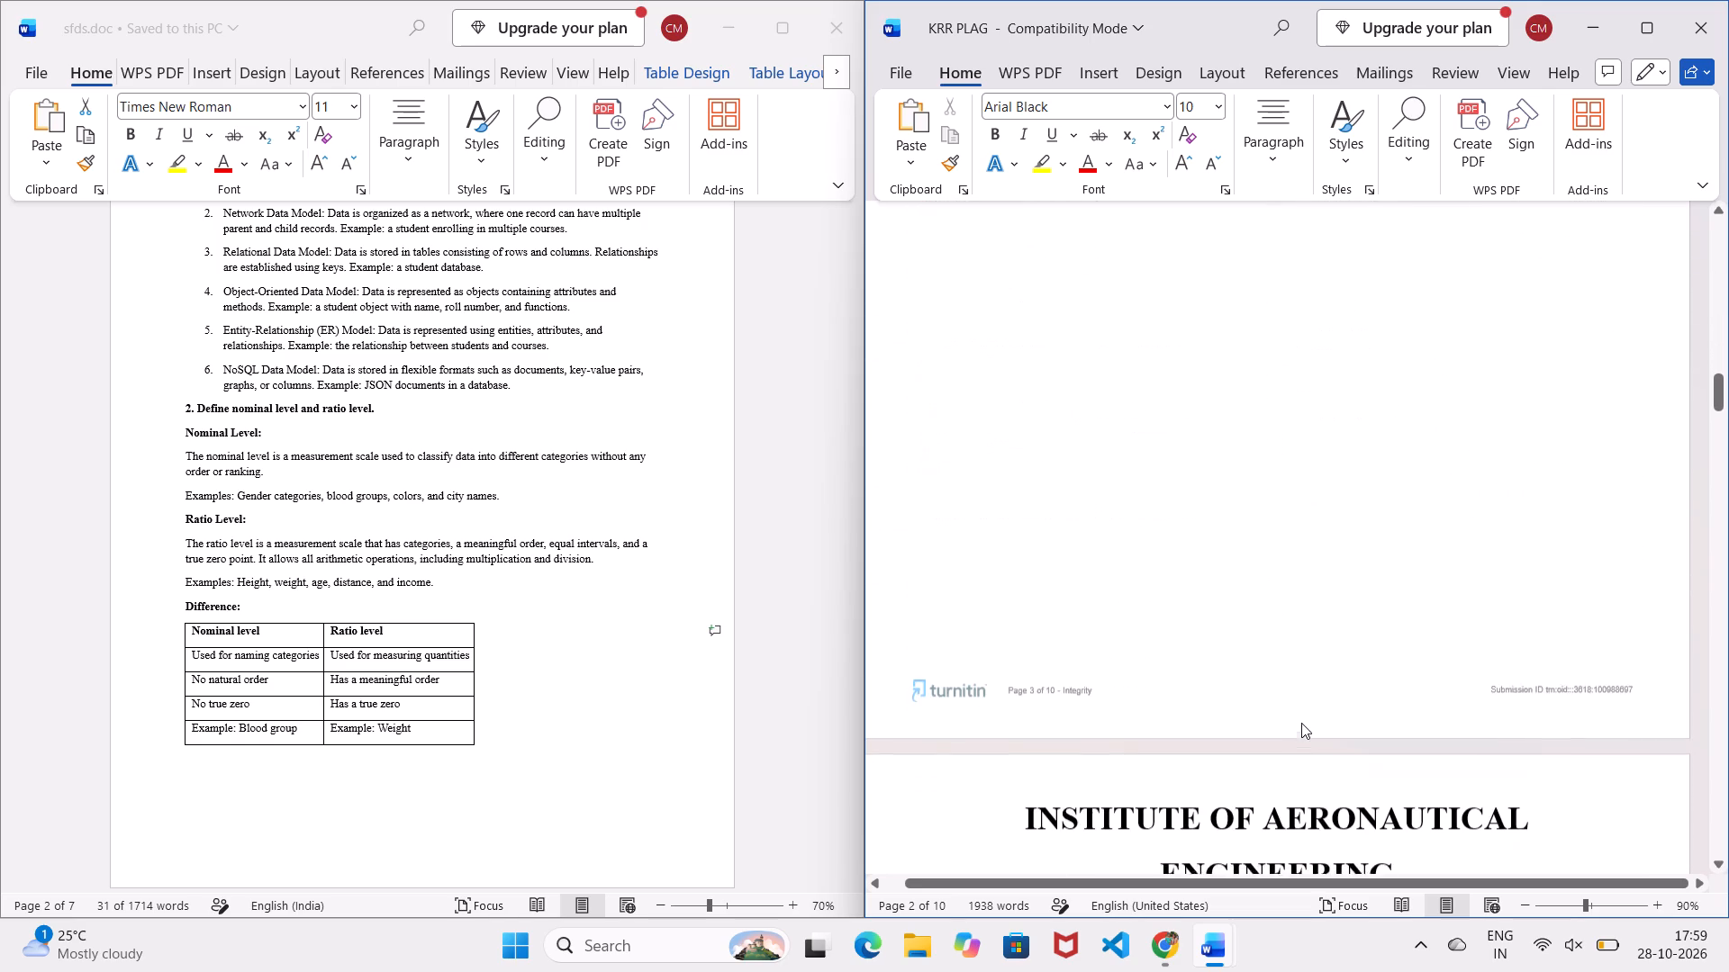
{"action": "scroll", "coordinate": [1301, 723], "scroll_direction": "down", "scroll_amount": 2}
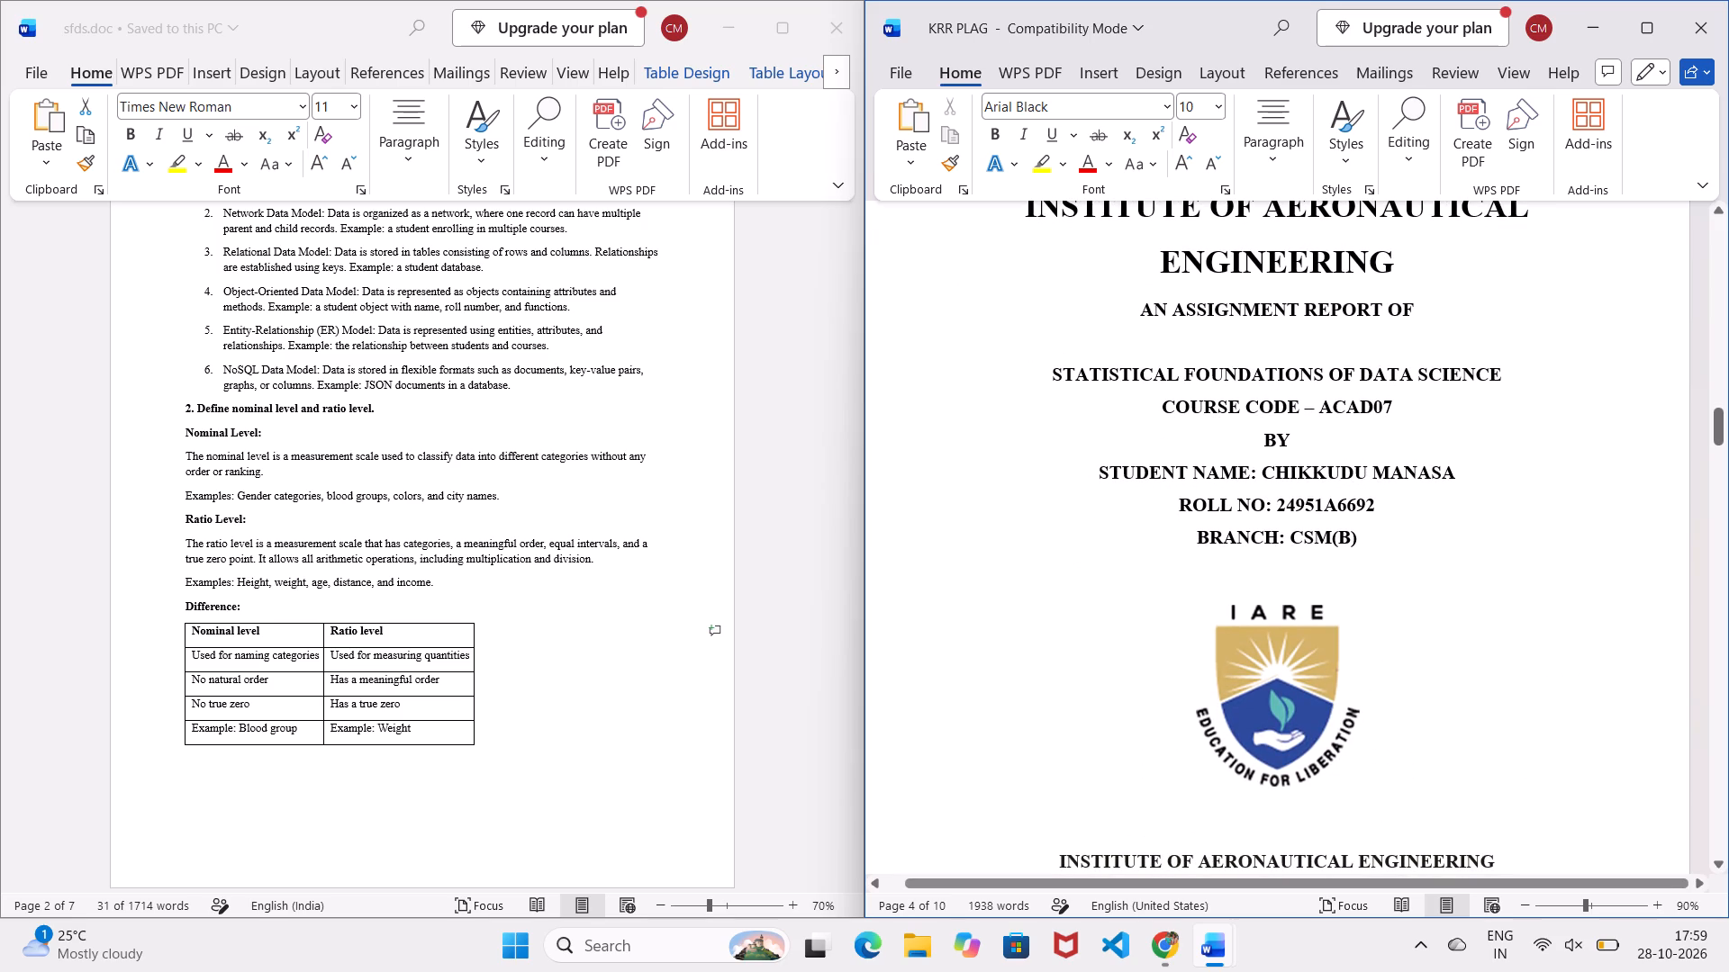
{"action": "scroll", "coordinate": [1113, 472], "scroll_direction": "down", "scroll_amount": 5}
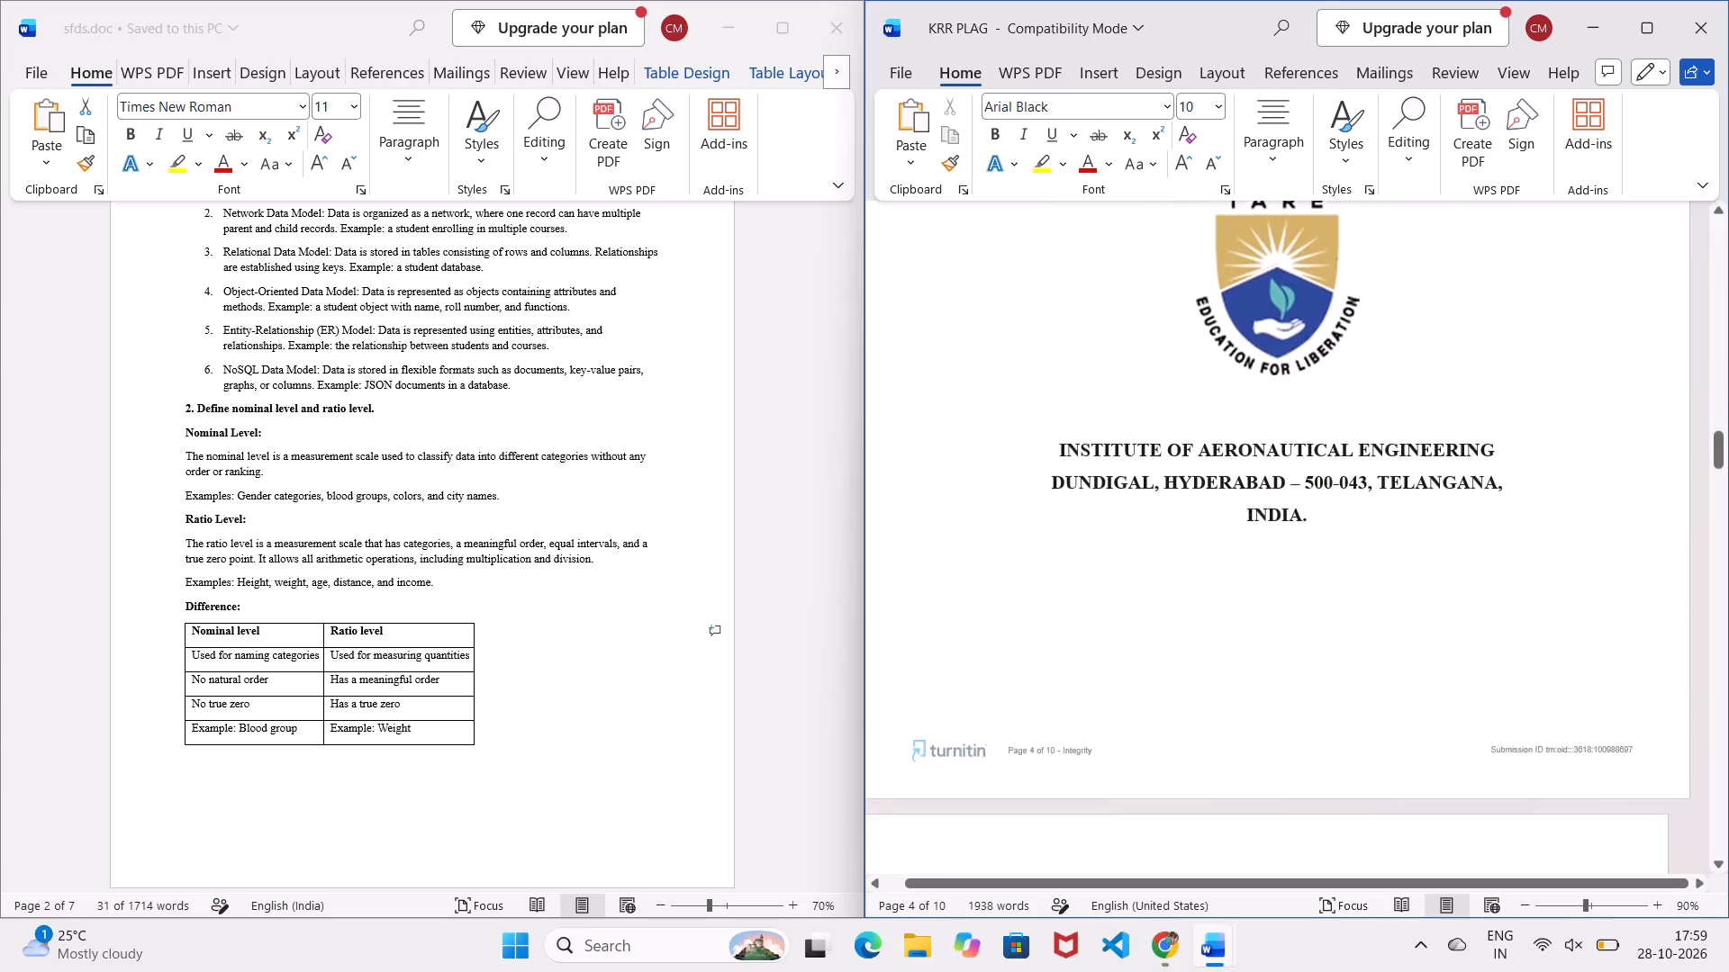
{"action": "scroll", "coordinate": [1113, 472], "scroll_direction": "down", "scroll_amount": 2}
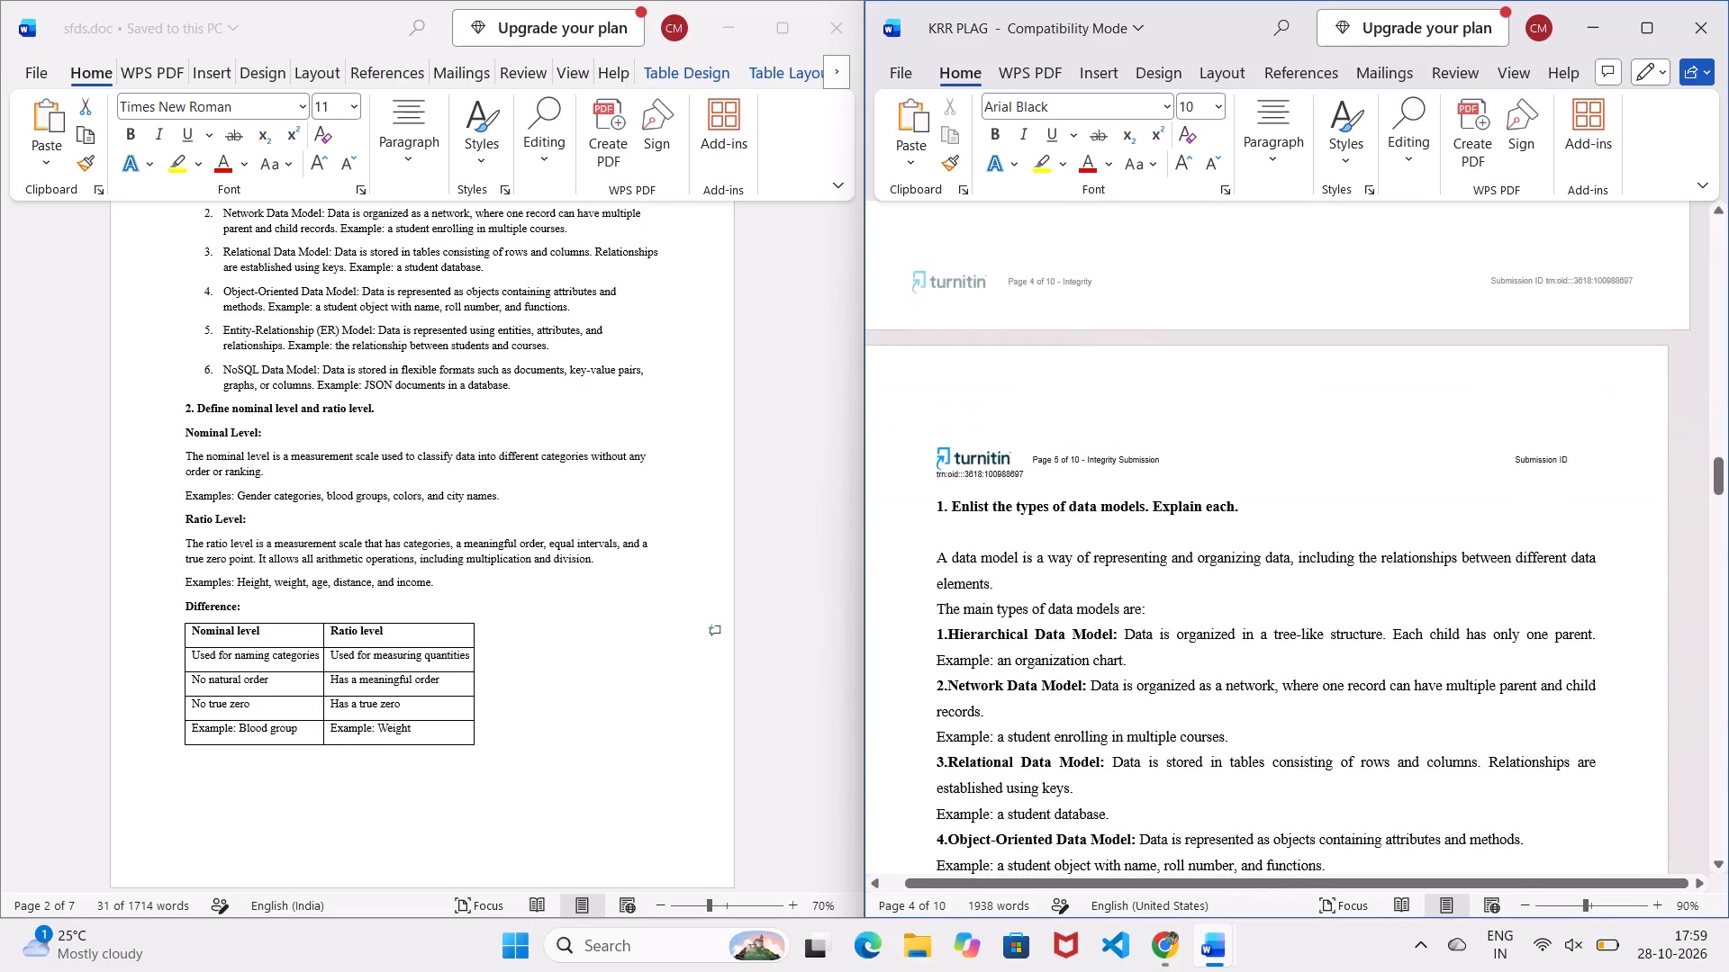
{"action": "scroll", "coordinate": [1113, 472], "scroll_direction": "up", "scroll_amount": 2}
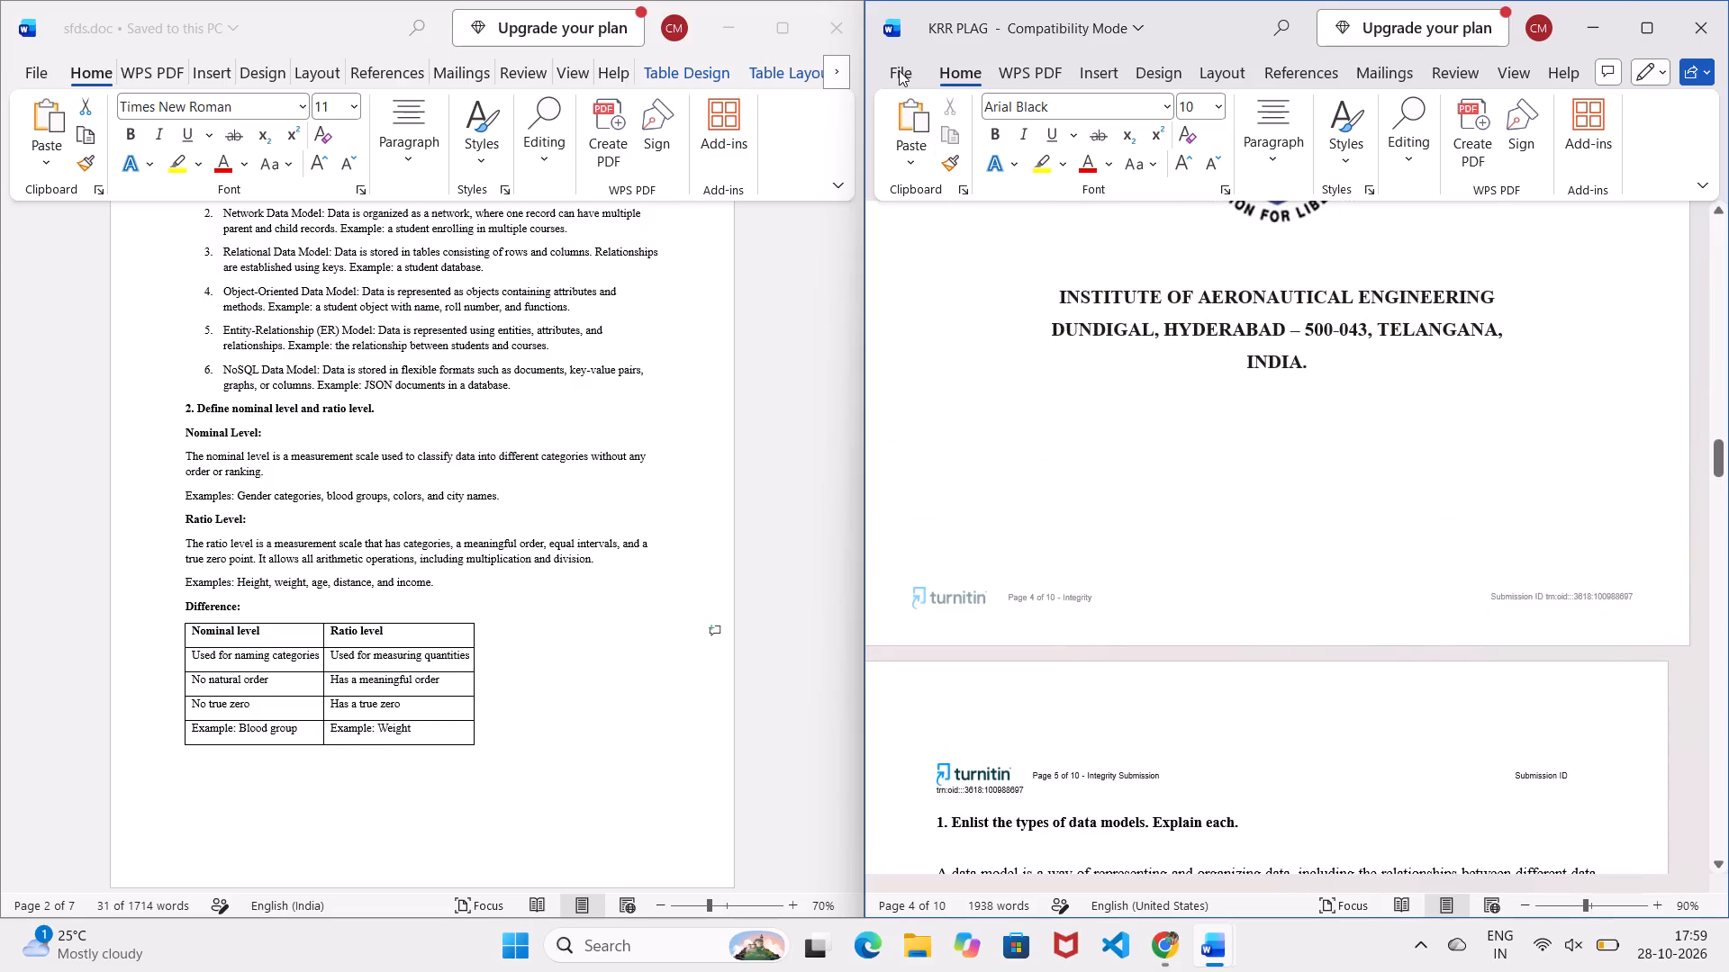
Save the report as a Word Document named sdfsassignment in the manasa folder on drive F:, accepting the upgrade to the newest file format.
{"action": "left_click", "coordinate": [899, 70]}
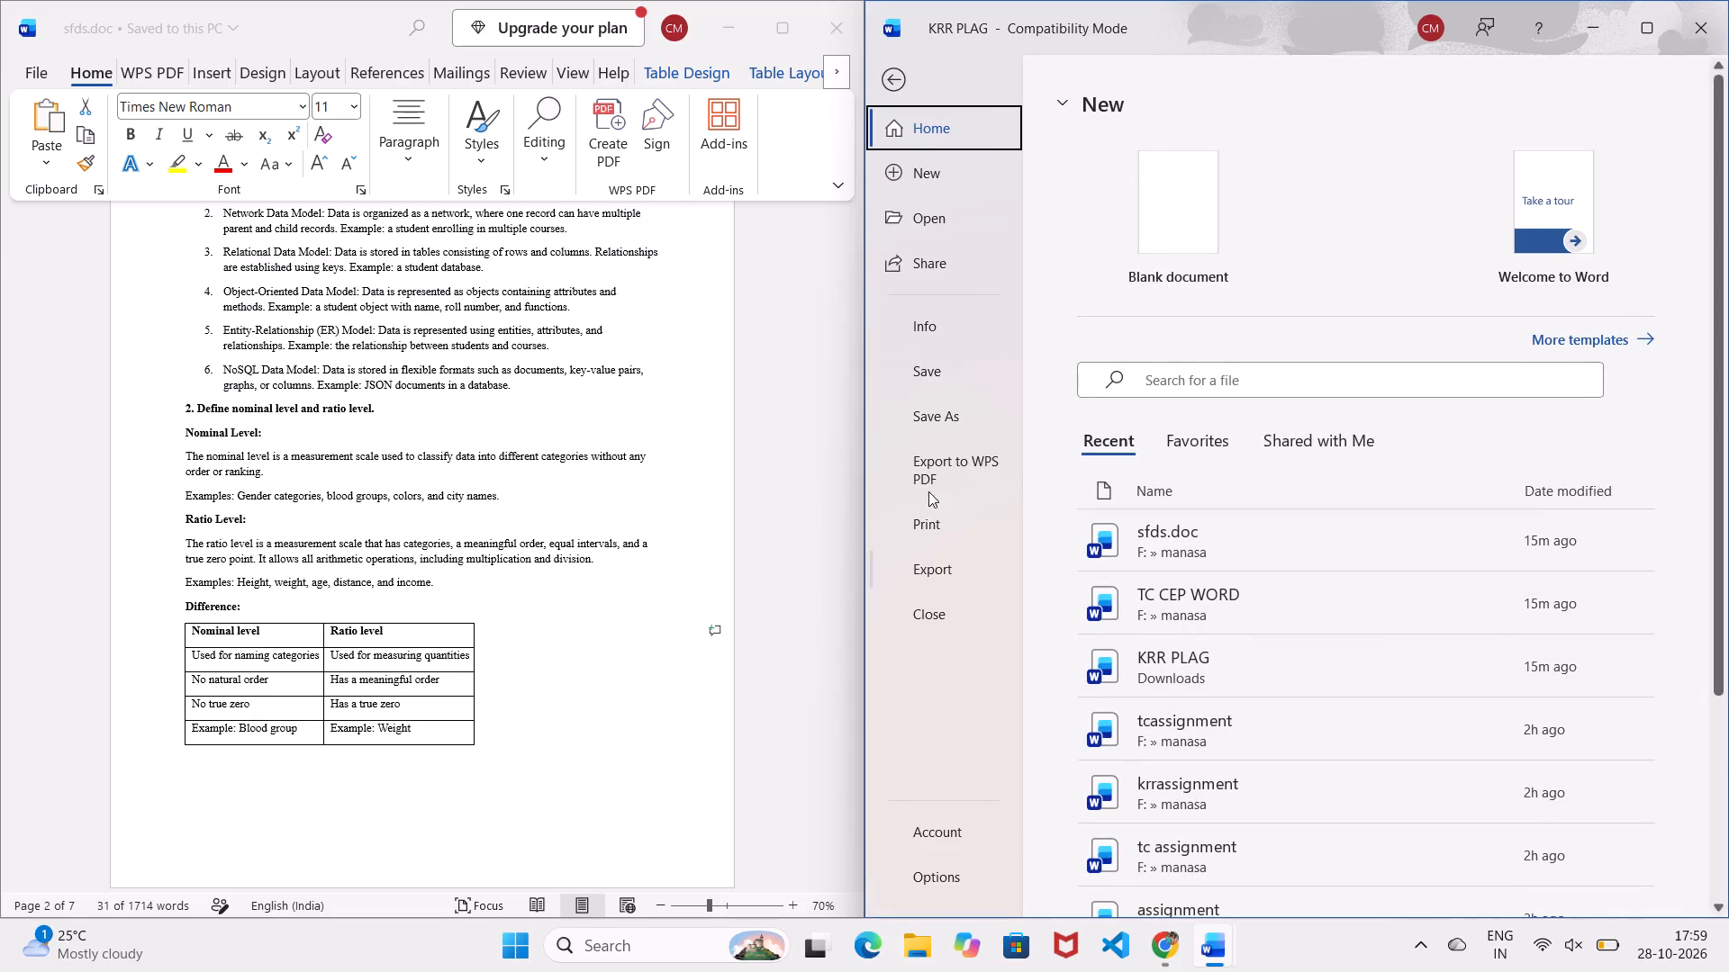
{"action": "left_click", "coordinate": [938, 412]}
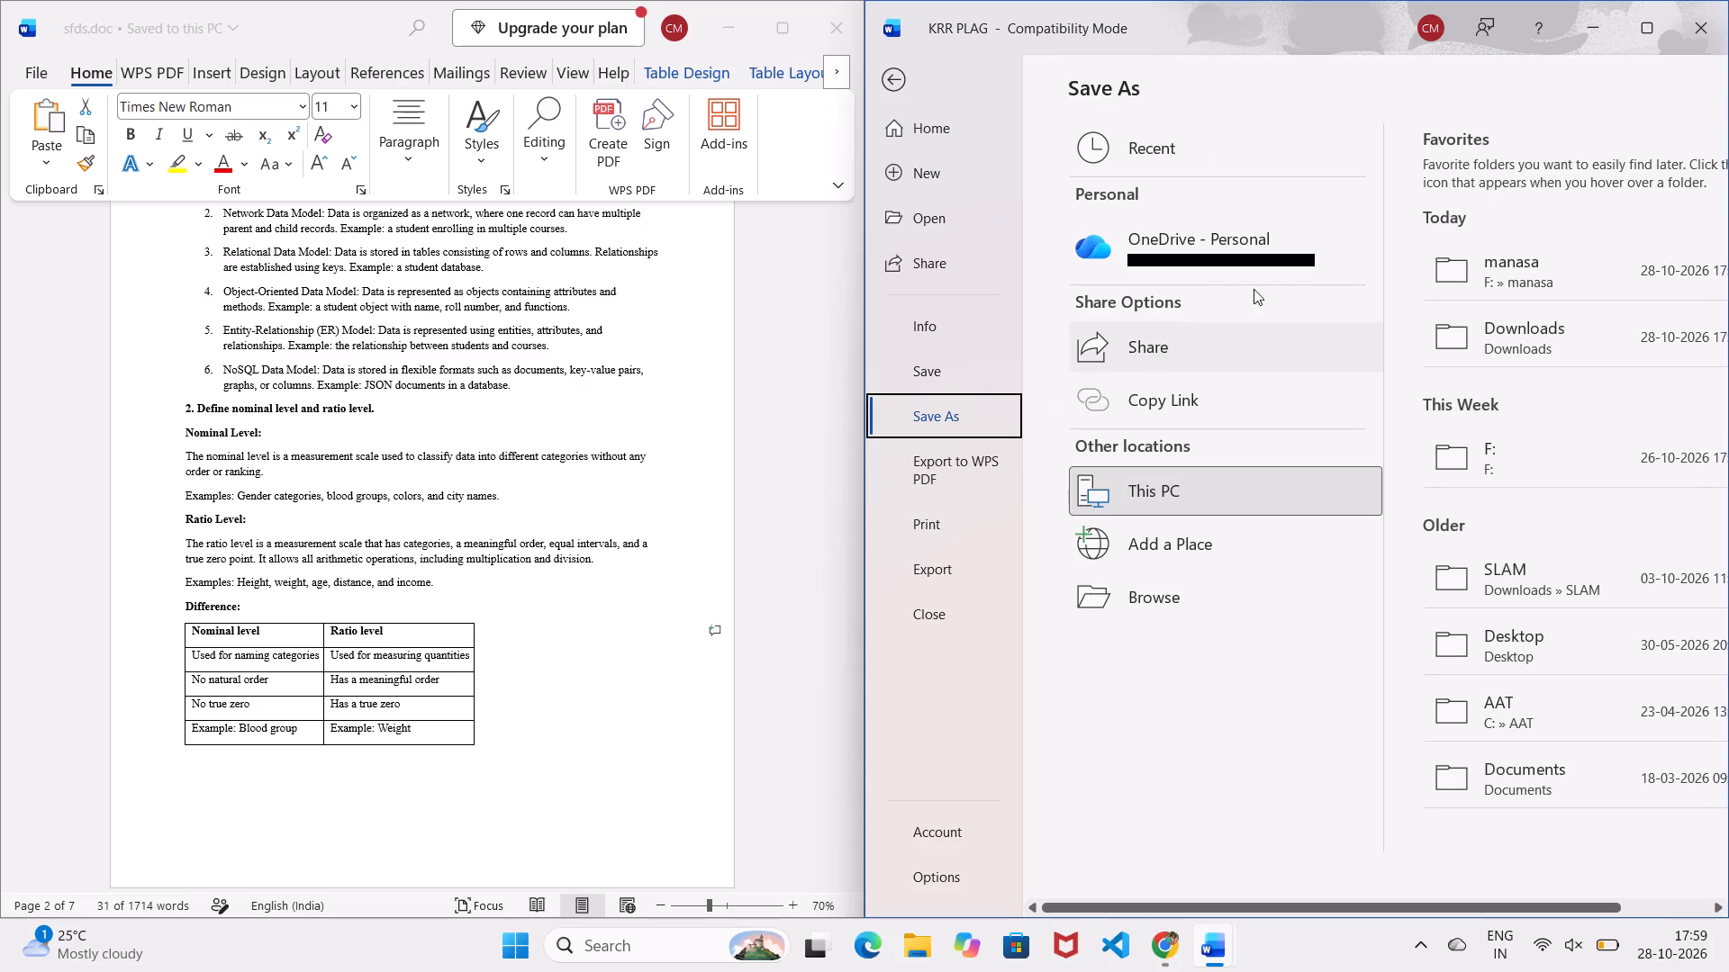
{"action": "double_click", "coordinate": [1485, 266]}
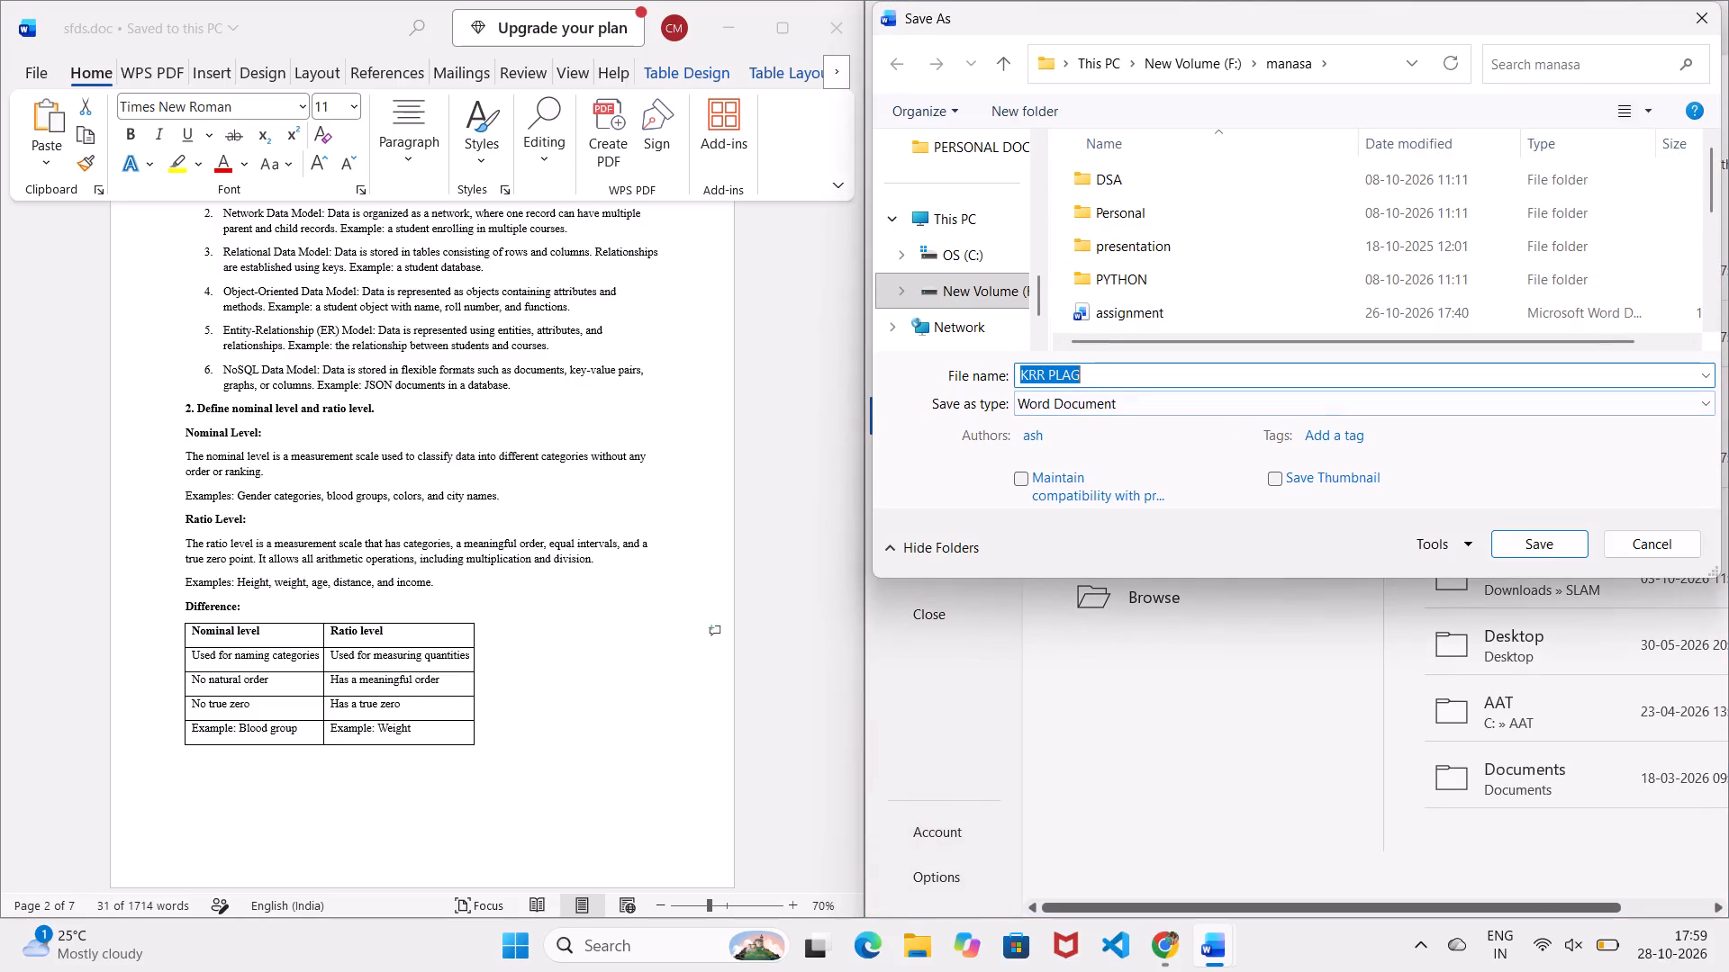
{"action": "key", "text": "BackSpace"}
{"action": "type", "text": "sdfd"}
{"action": "key", "text": "BackSpace"}
{"action": "key", "text": "s"}
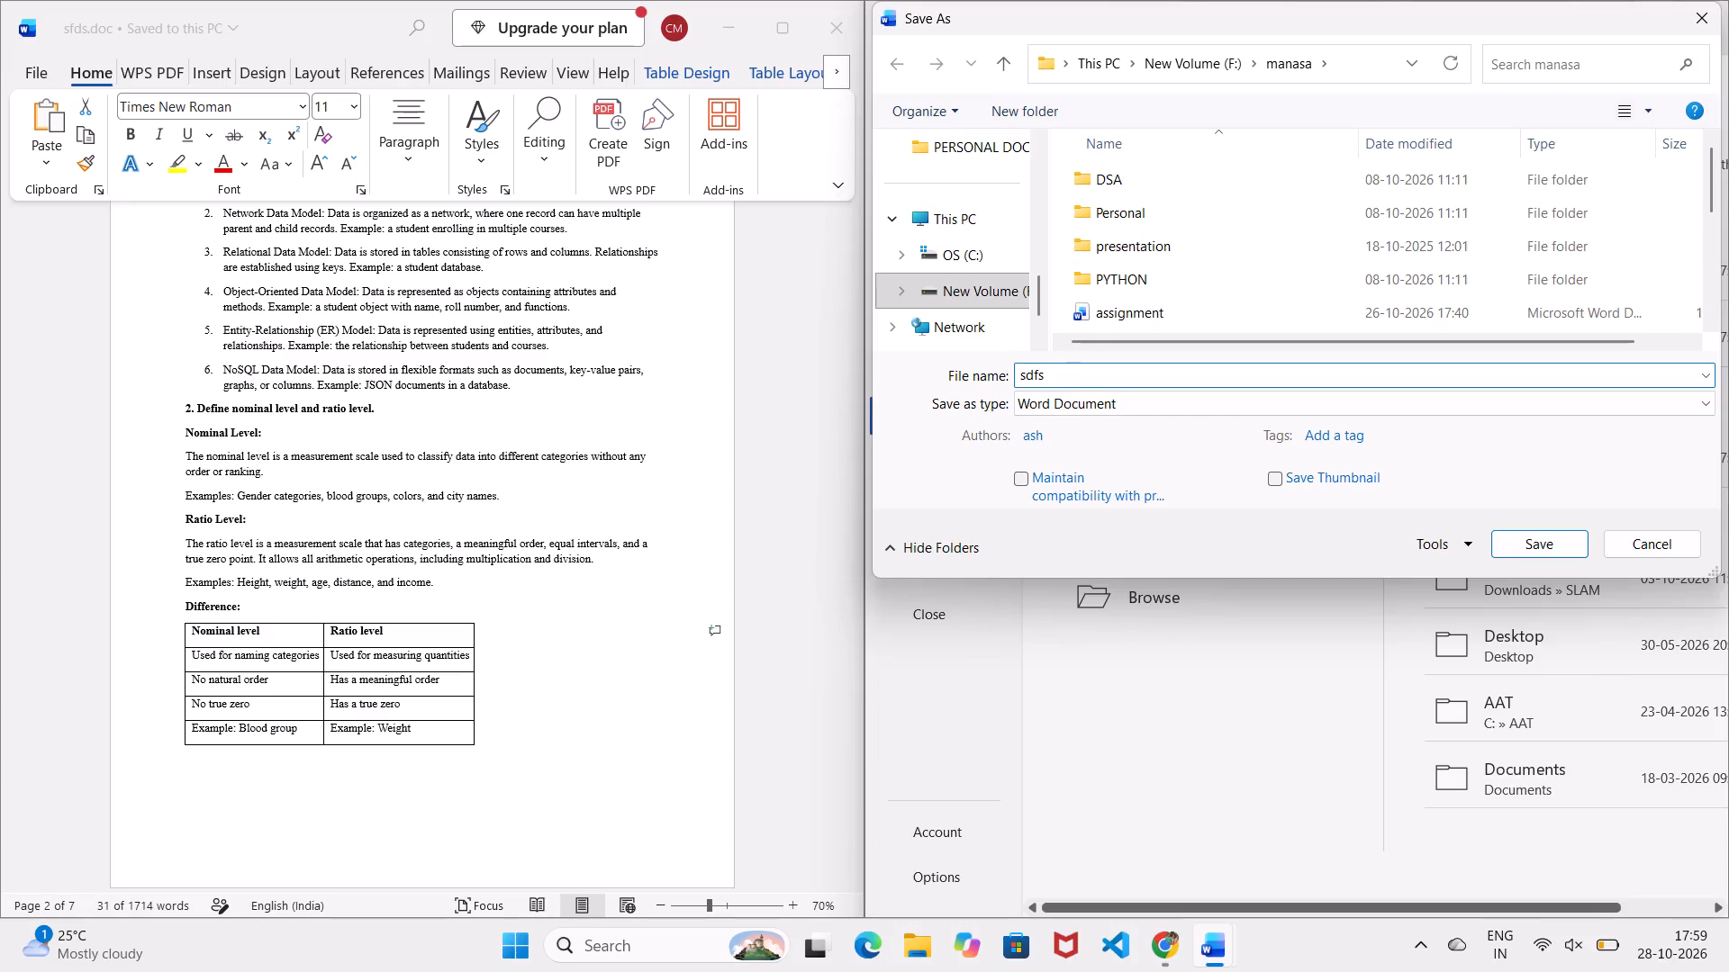
{"action": "type", "text": "assin"}
{"action": "key", "text": "BackSpace"}
{"action": "type", "text": "gnment"}
{"action": "key", "text": "Return"}
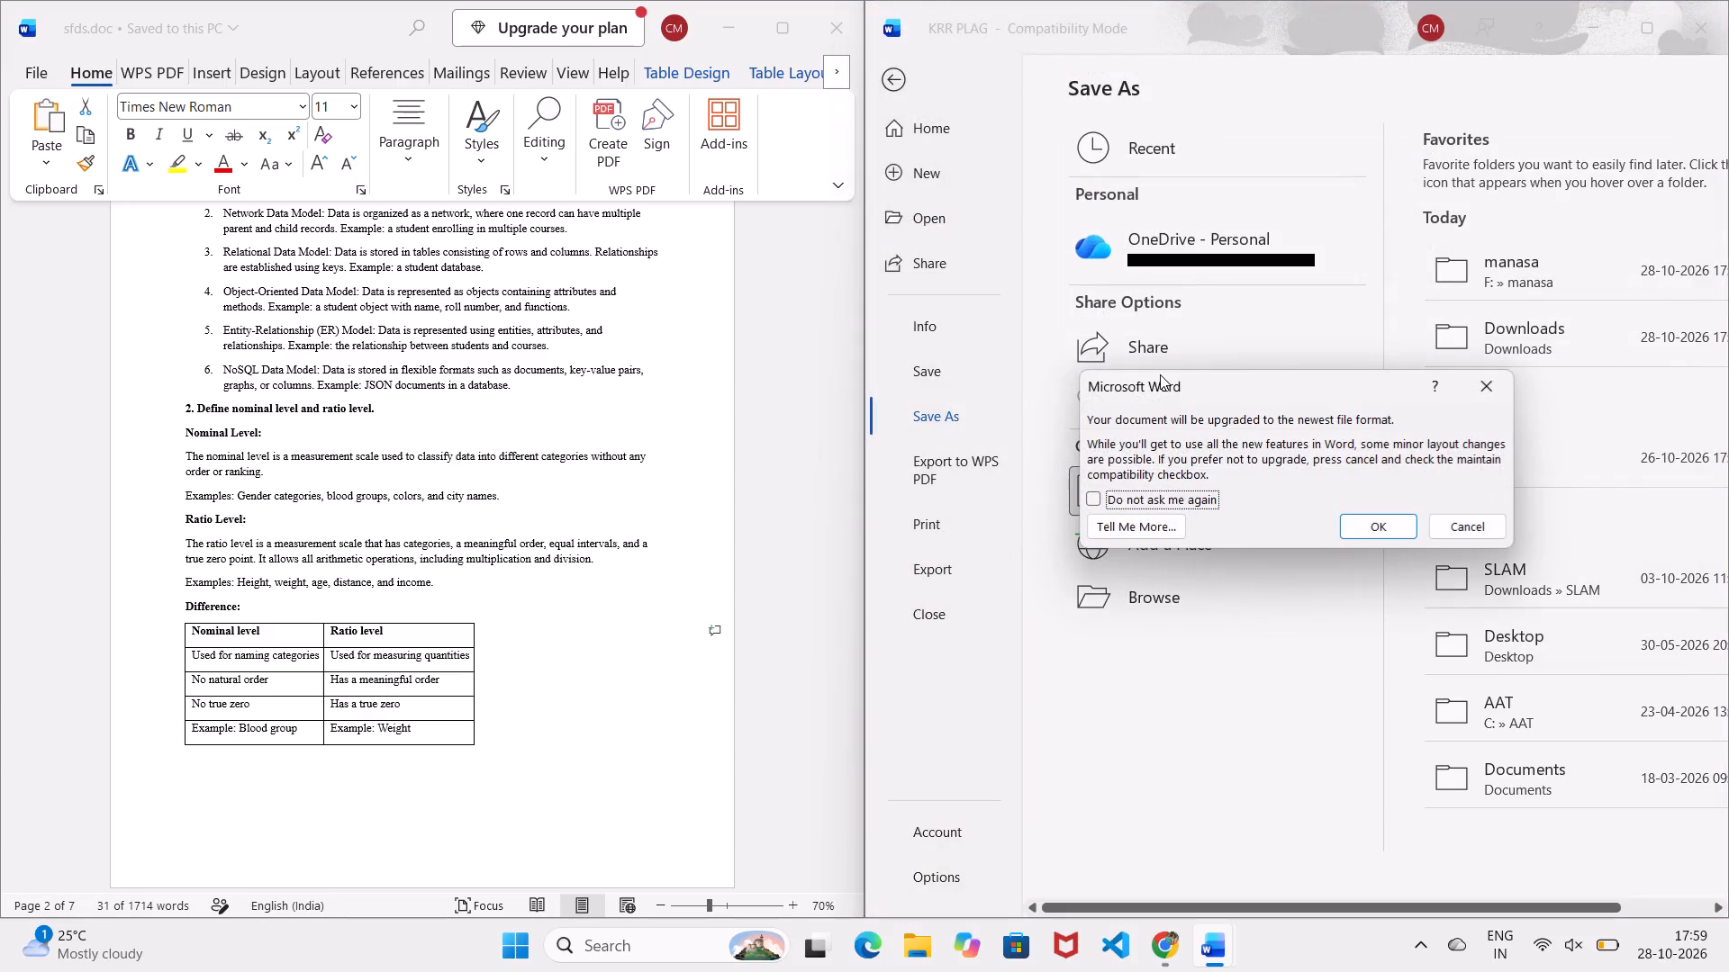
{"action": "left_click", "coordinate": [1373, 544]}
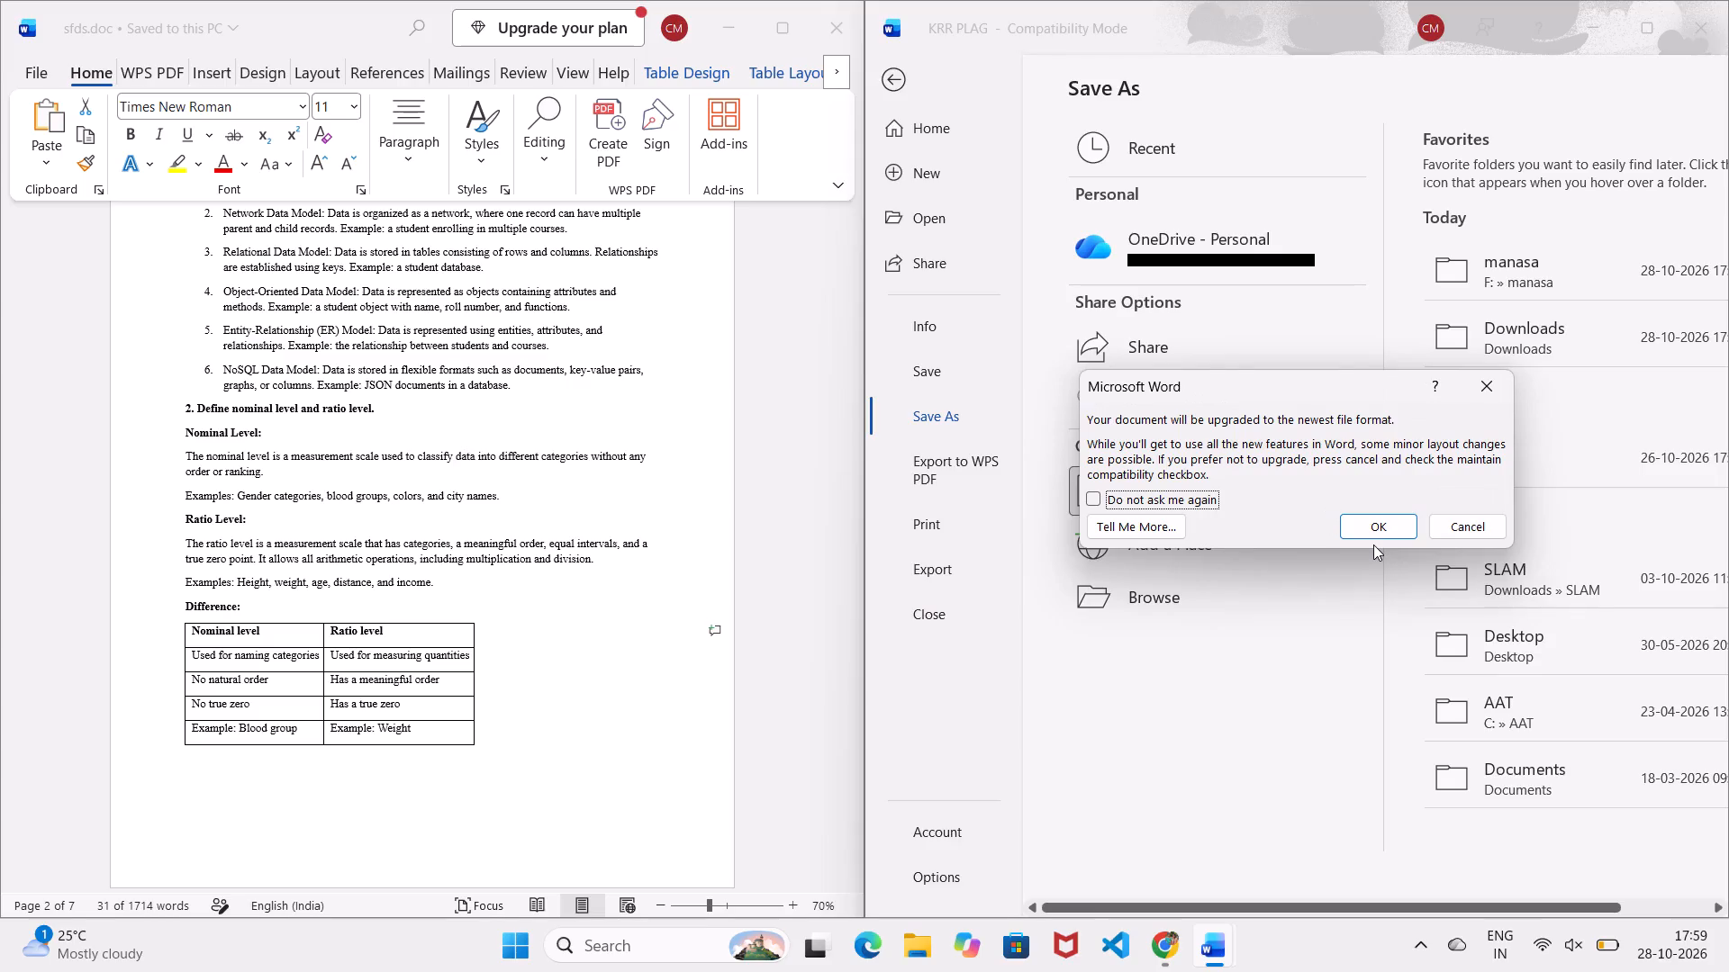
{"action": "left_click", "coordinate": [1372, 532]}
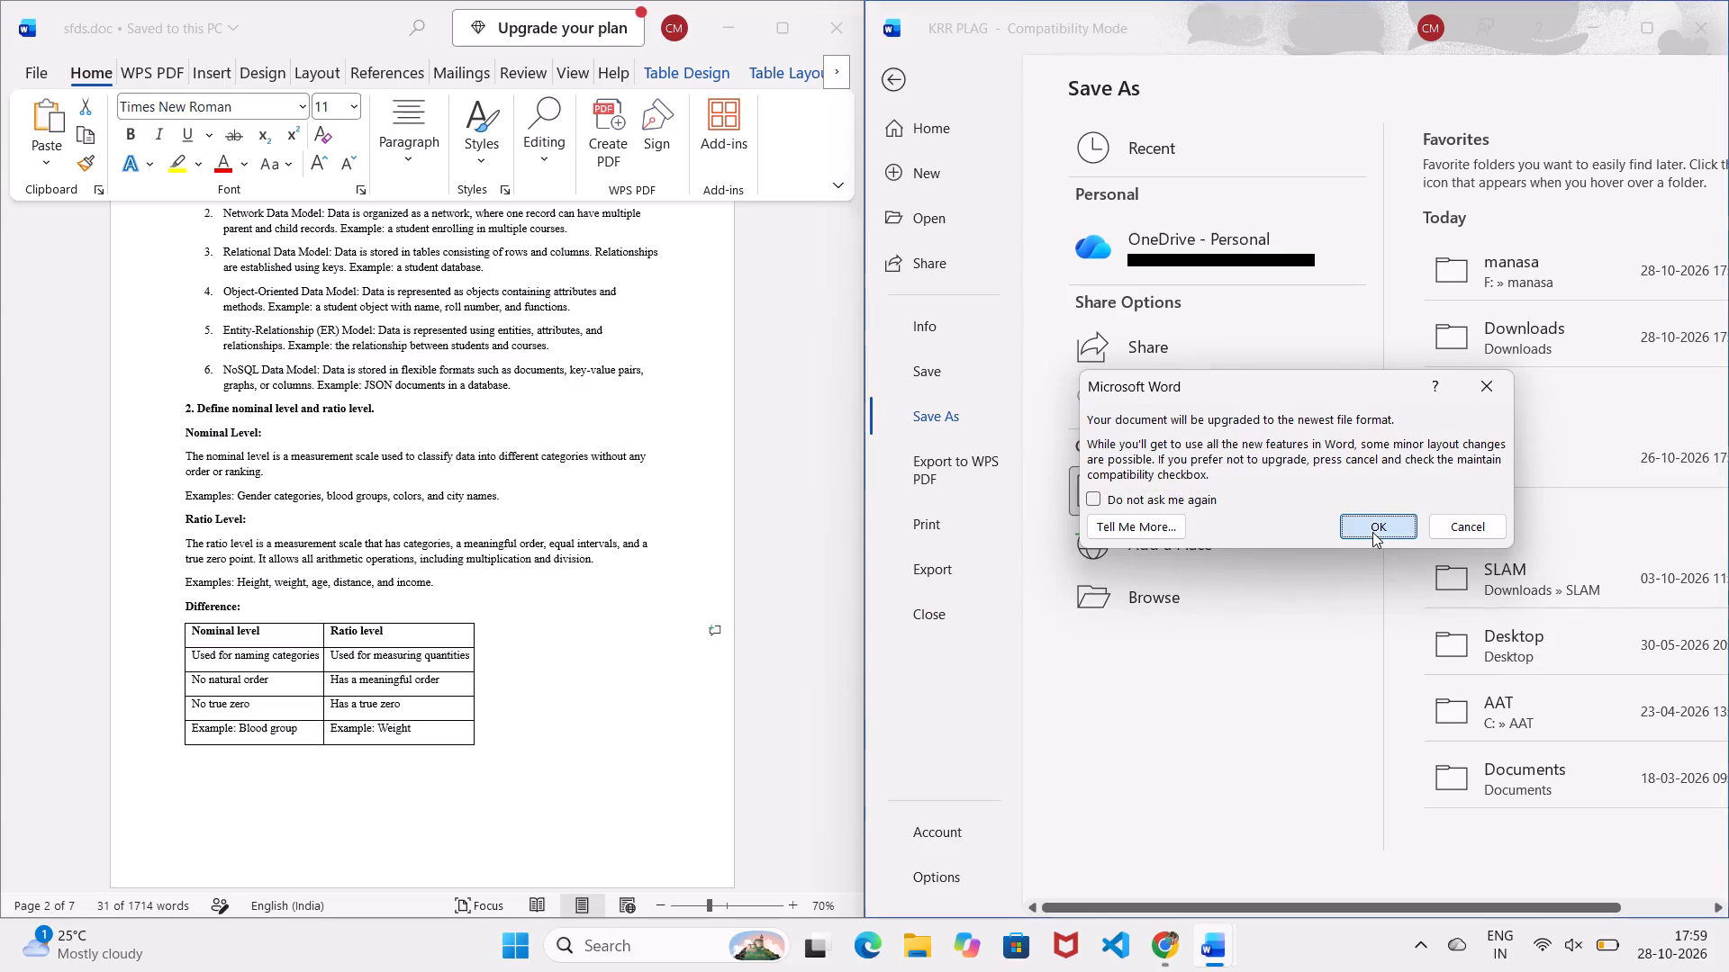
Review the saved report's cover page, document details, similarity overview, match groups, integrity flags and page footers.
{"action": "scroll", "coordinate": [1241, 448], "scroll_direction": "up", "scroll_amount": 2}
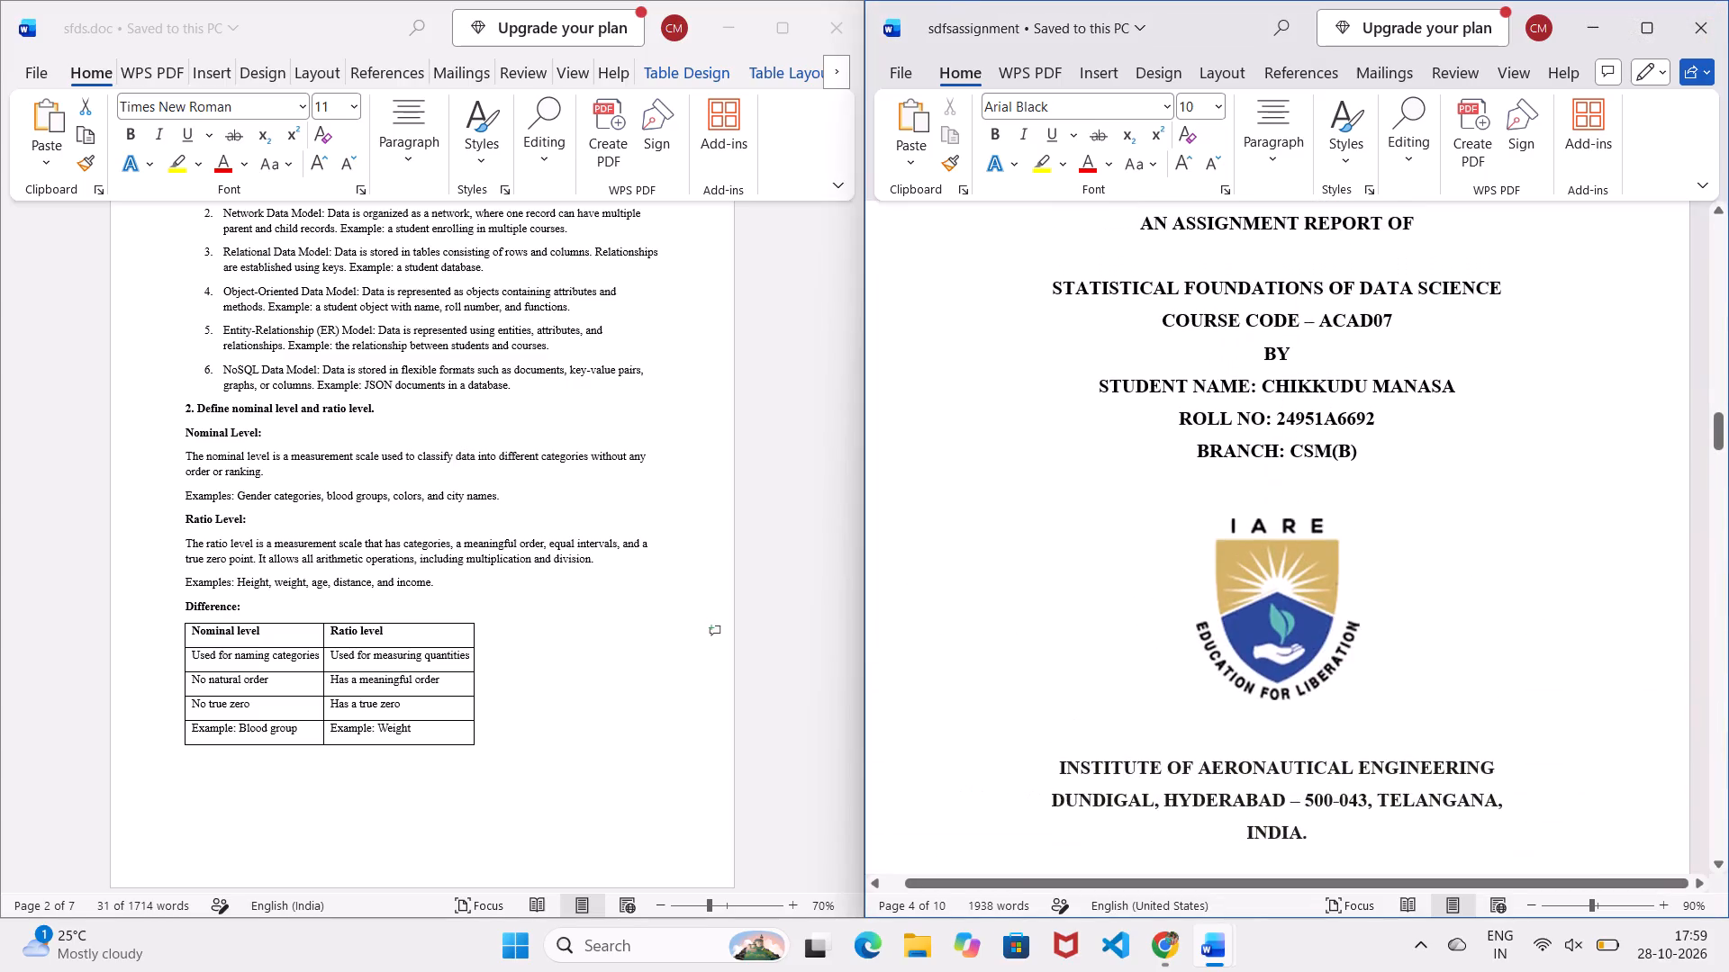
{"action": "scroll", "coordinate": [1241, 448], "scroll_direction": "up", "scroll_amount": 5}
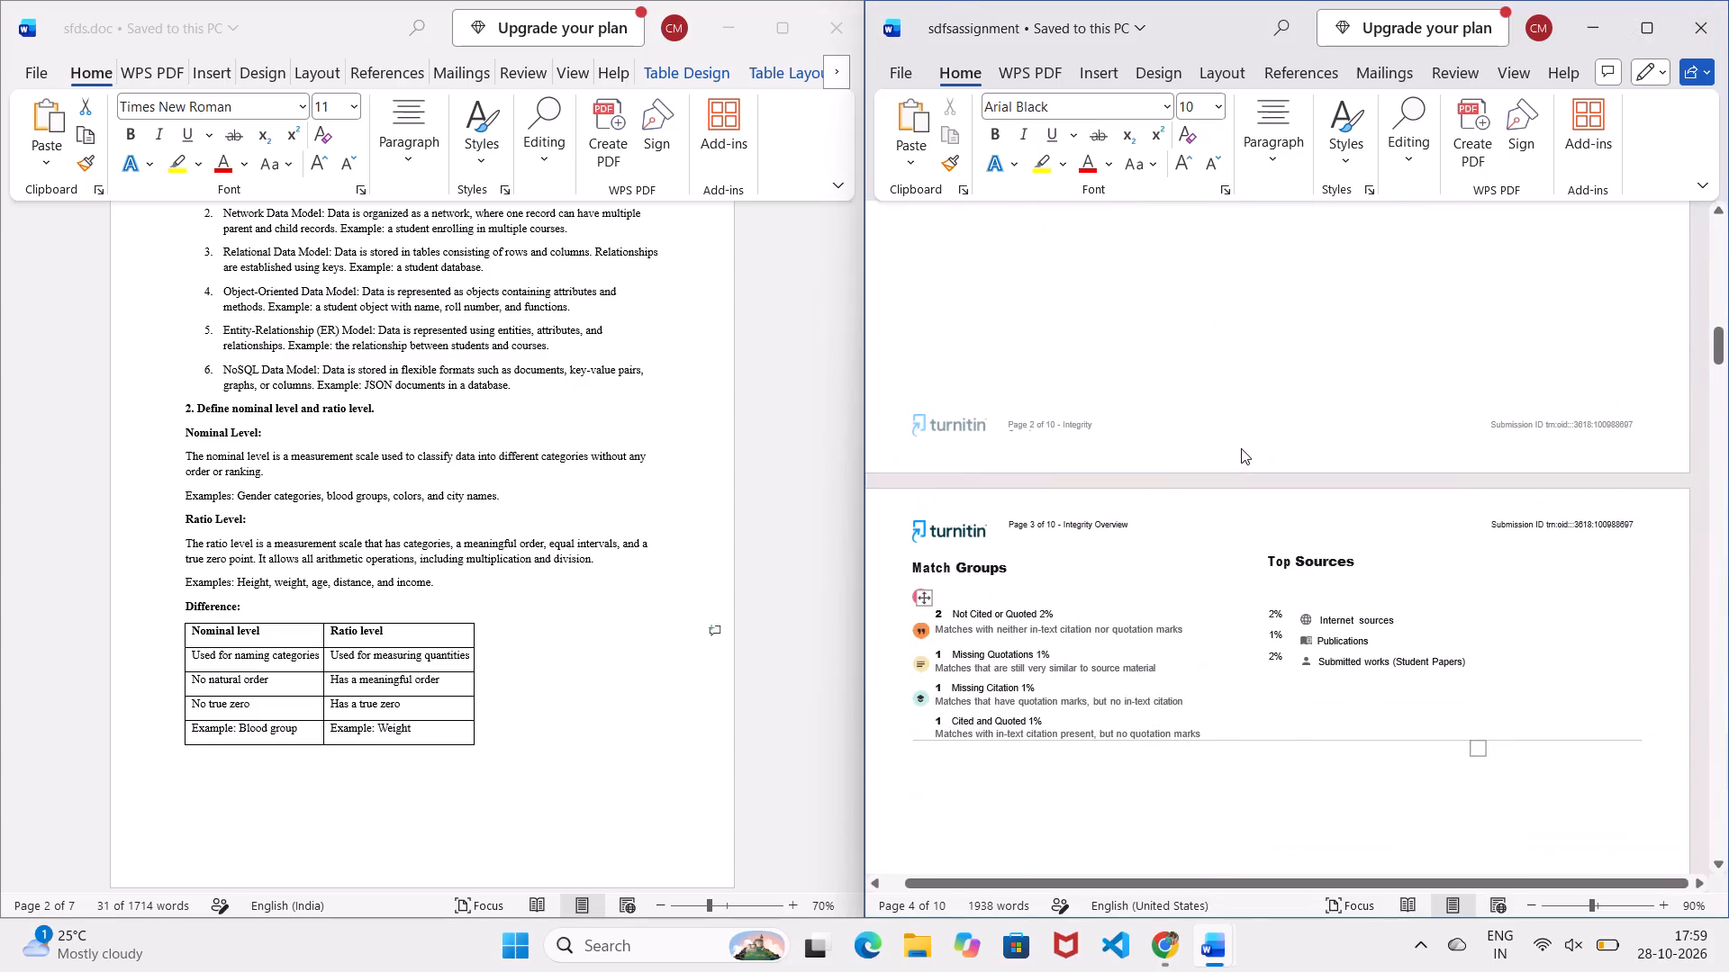
{"action": "scroll", "coordinate": [1241, 448], "scroll_direction": "up", "scroll_amount": 13}
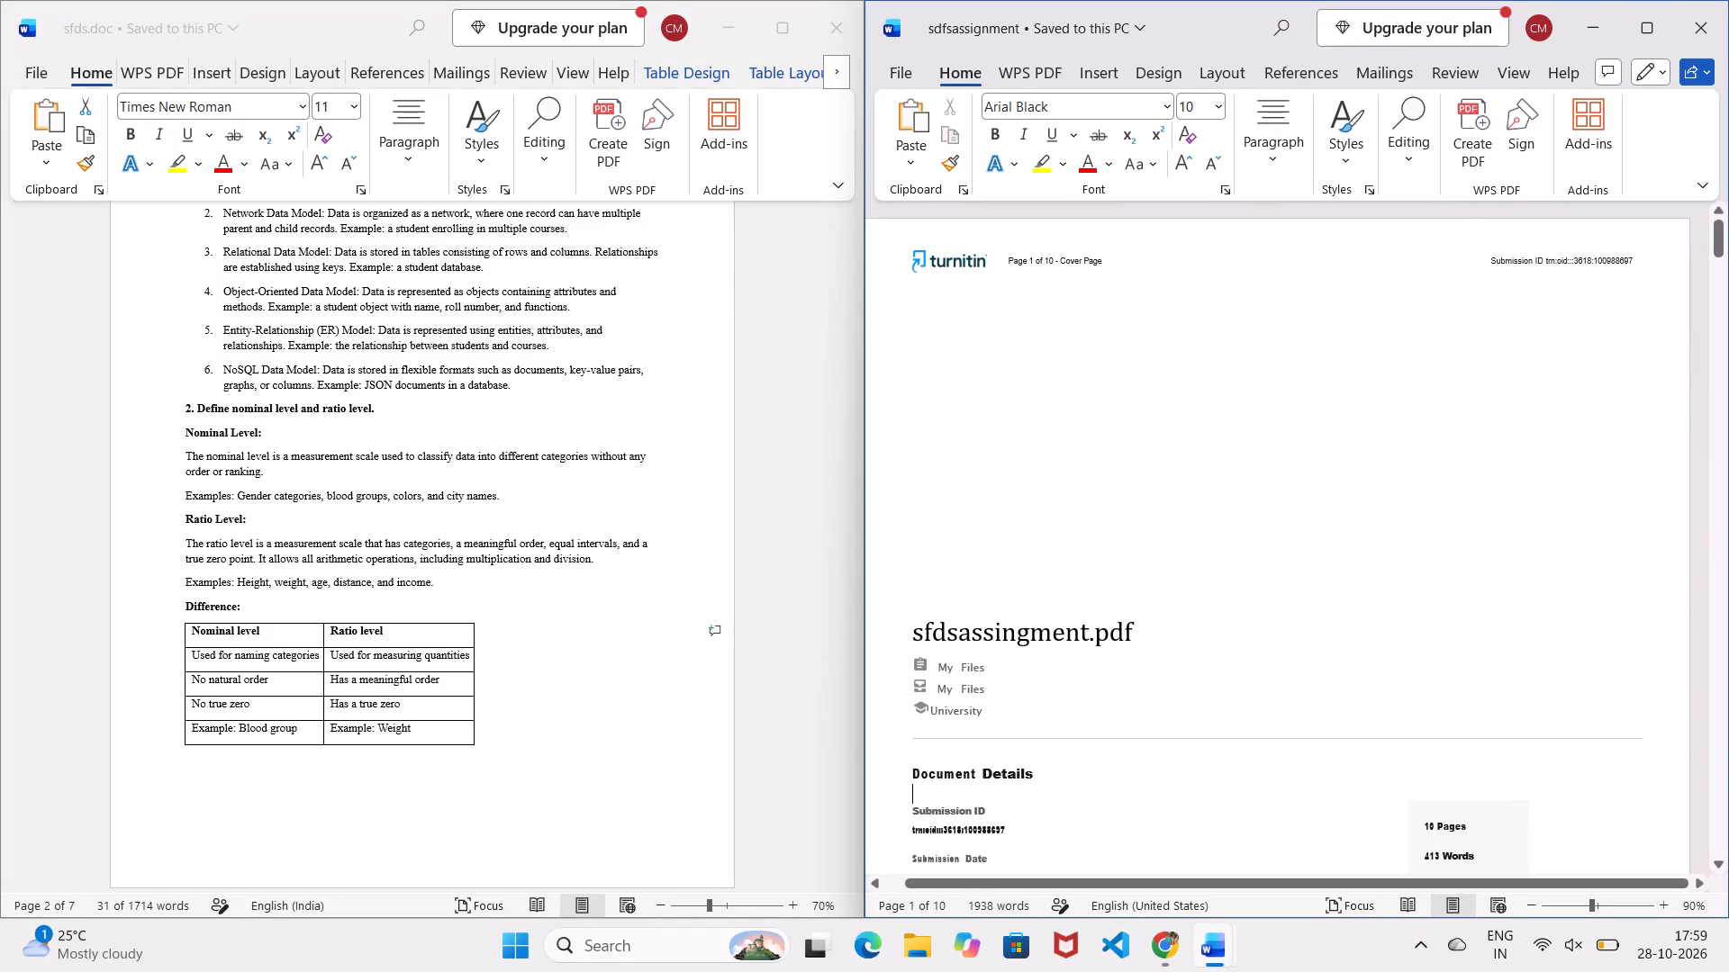
{"action": "scroll", "coordinate": [1404, 617], "scroll_direction": "down", "scroll_amount": 1}
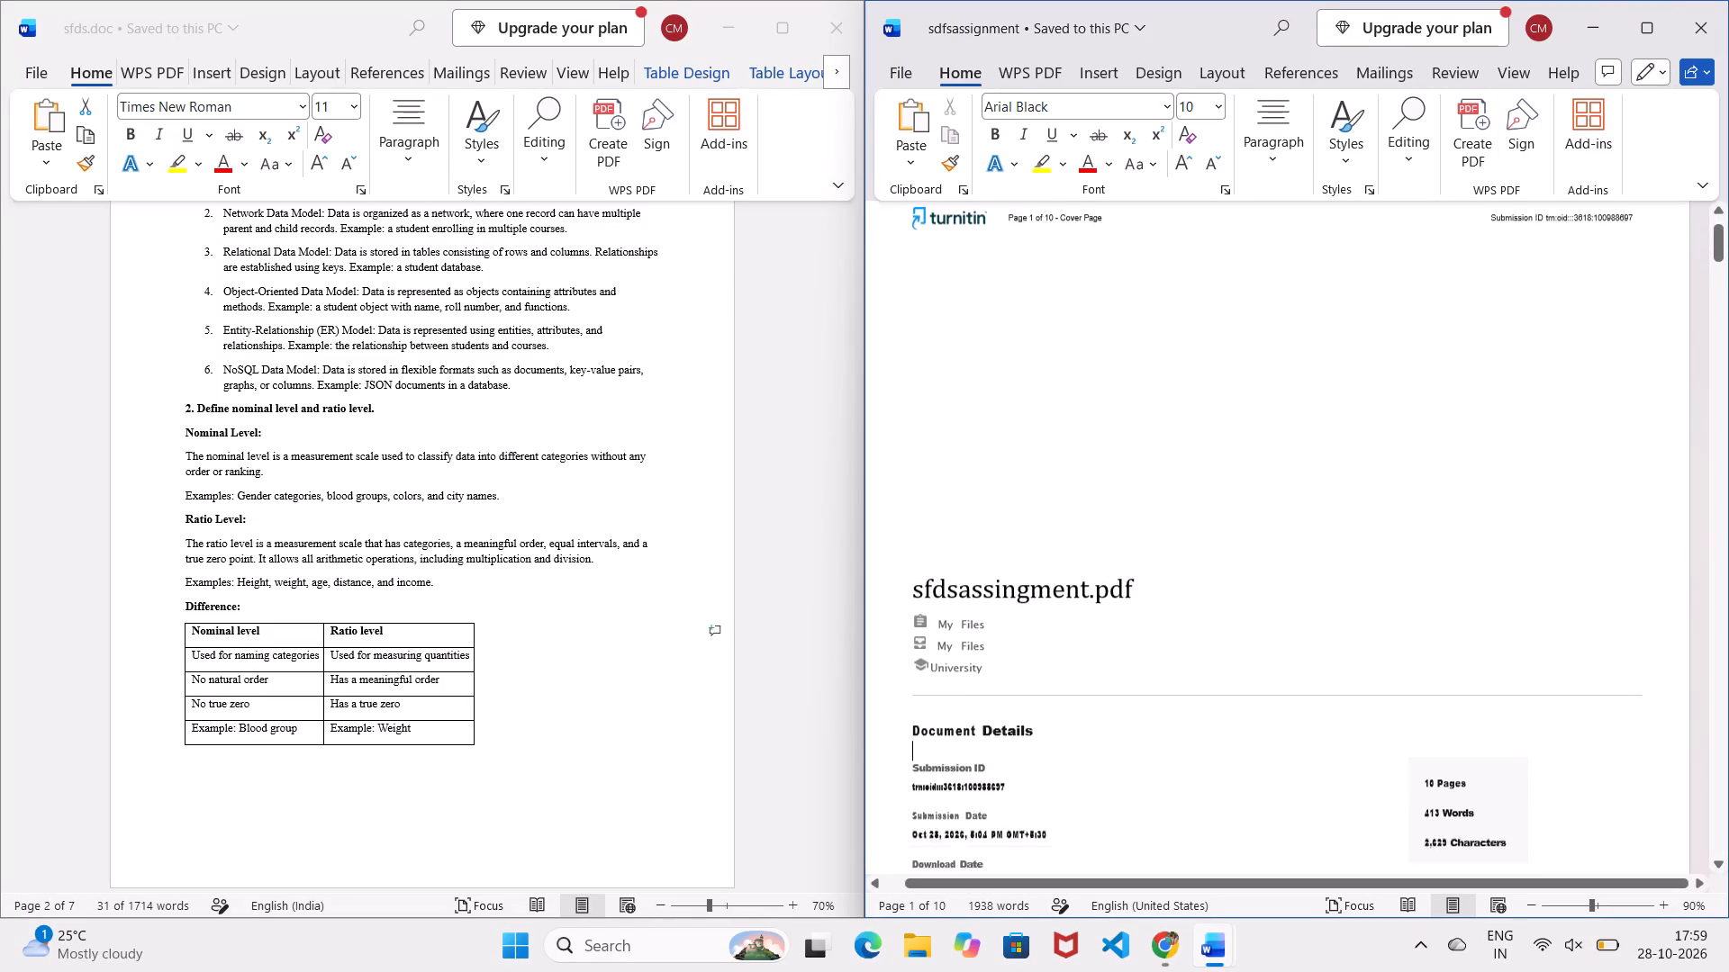
{"action": "scroll", "coordinate": [1404, 617], "scroll_direction": "down", "scroll_amount": 3}
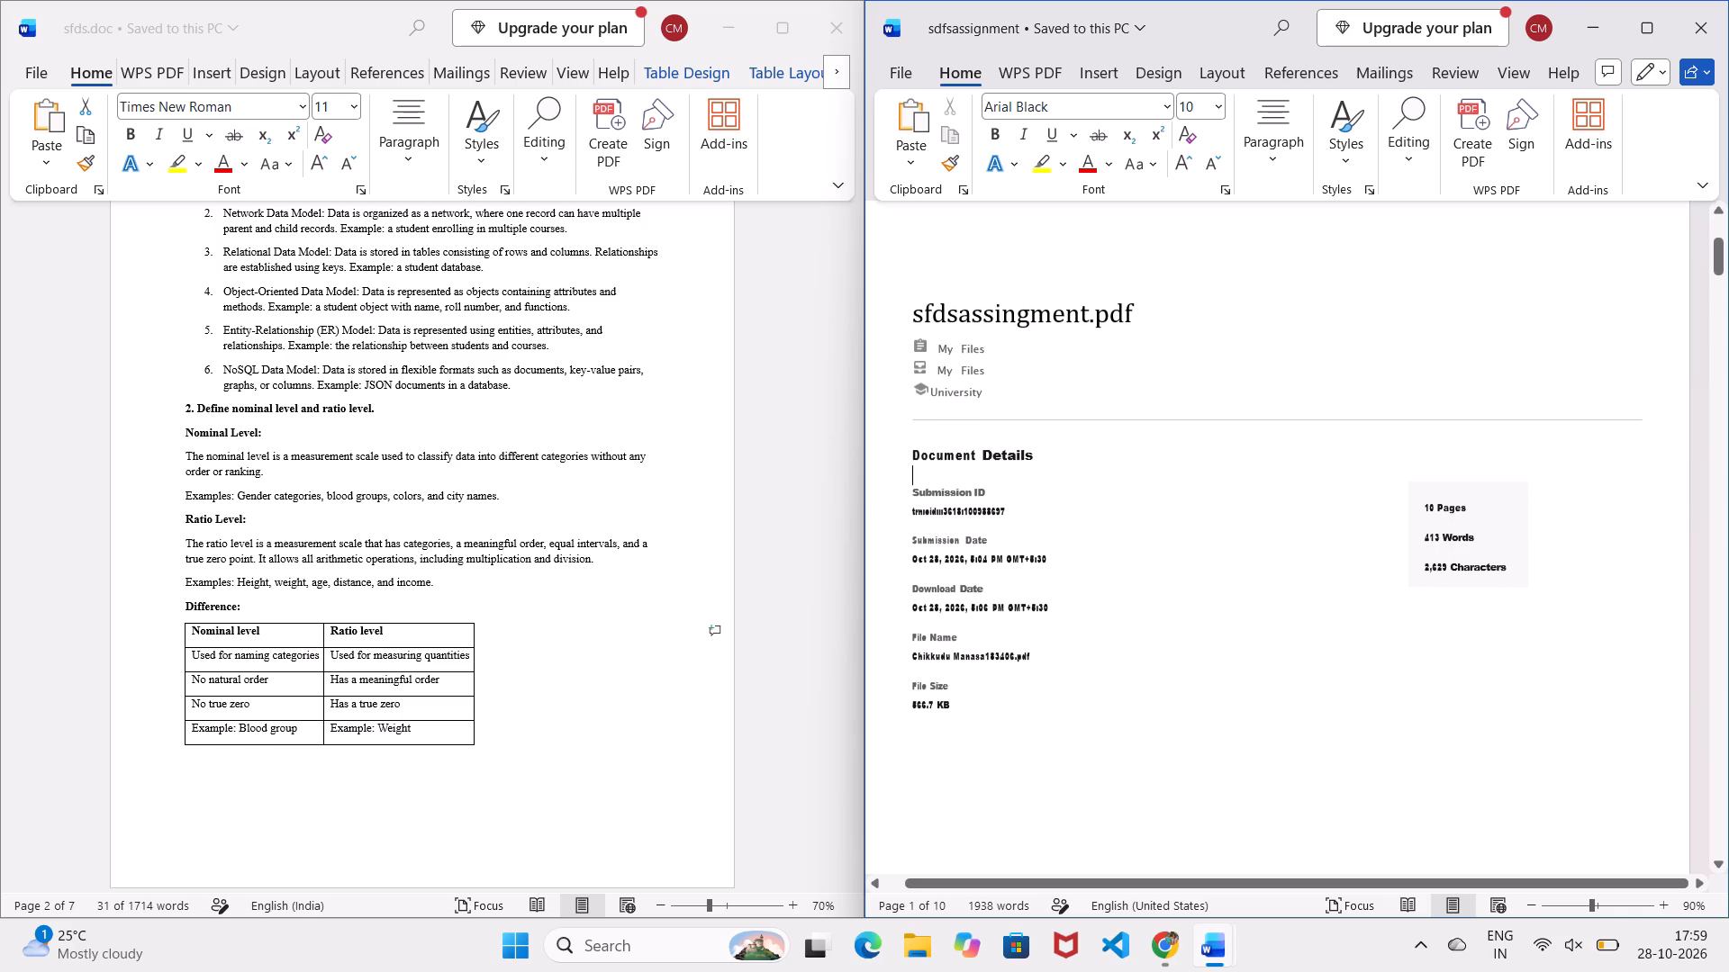
{"action": "scroll", "coordinate": [1404, 617], "scroll_direction": "down", "scroll_amount": 1}
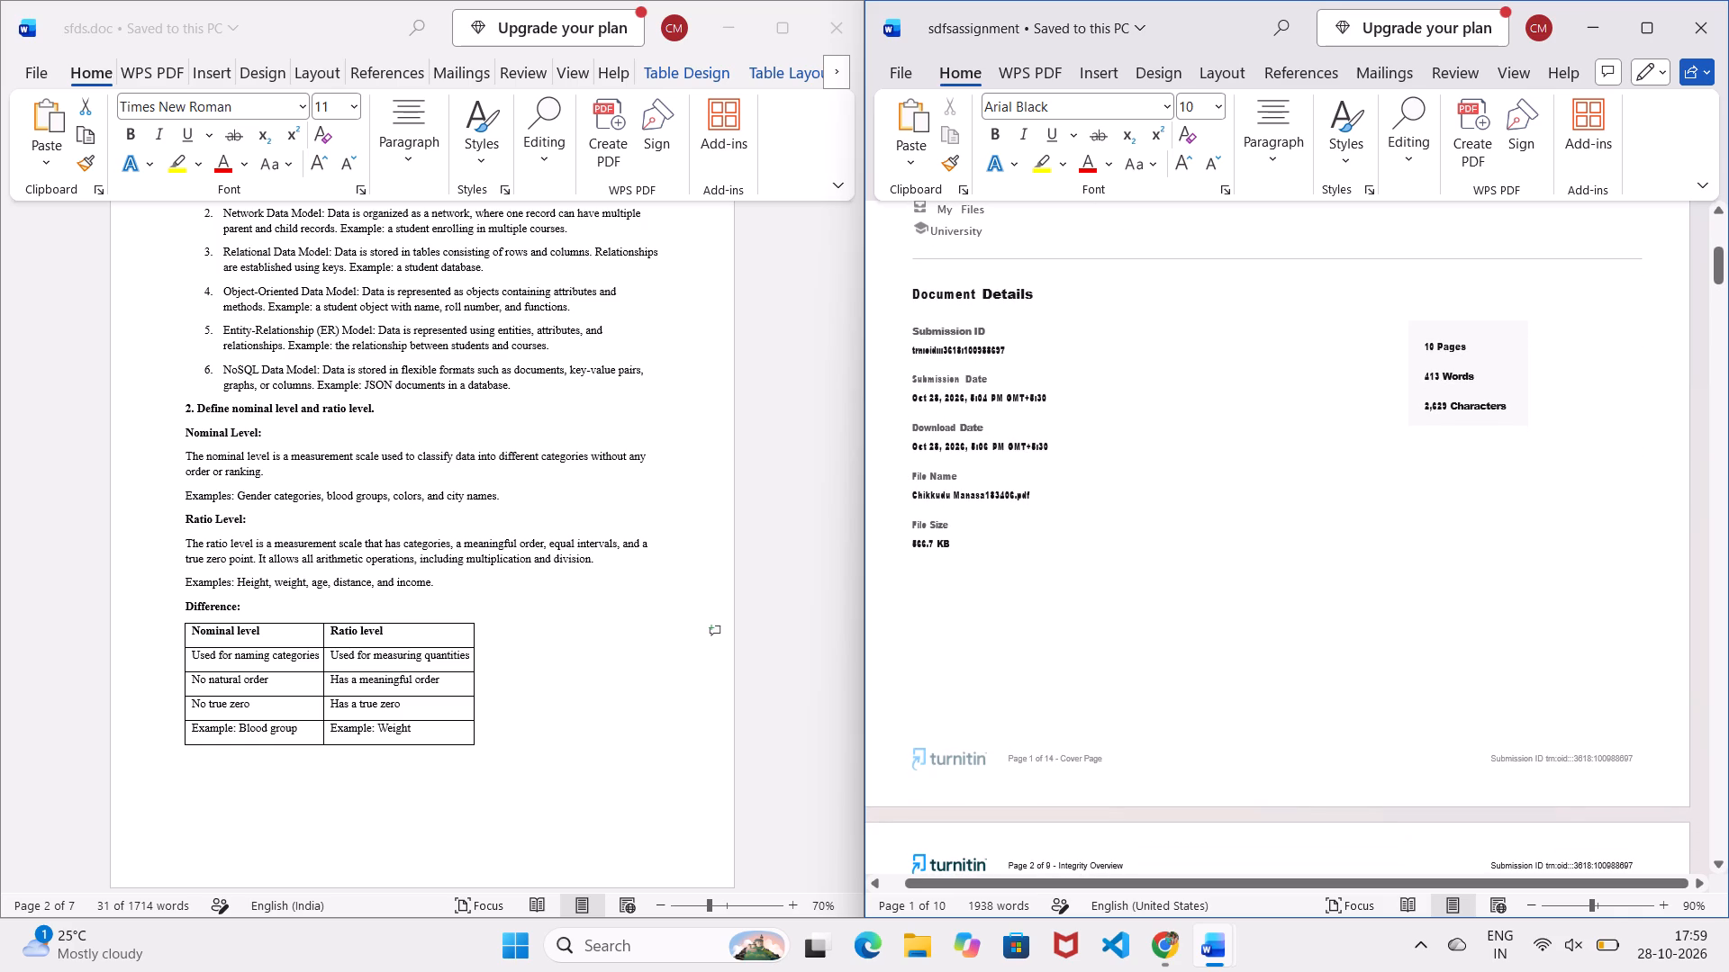
{"action": "scroll", "coordinate": [1404, 617], "scroll_direction": "down", "scroll_amount": 4}
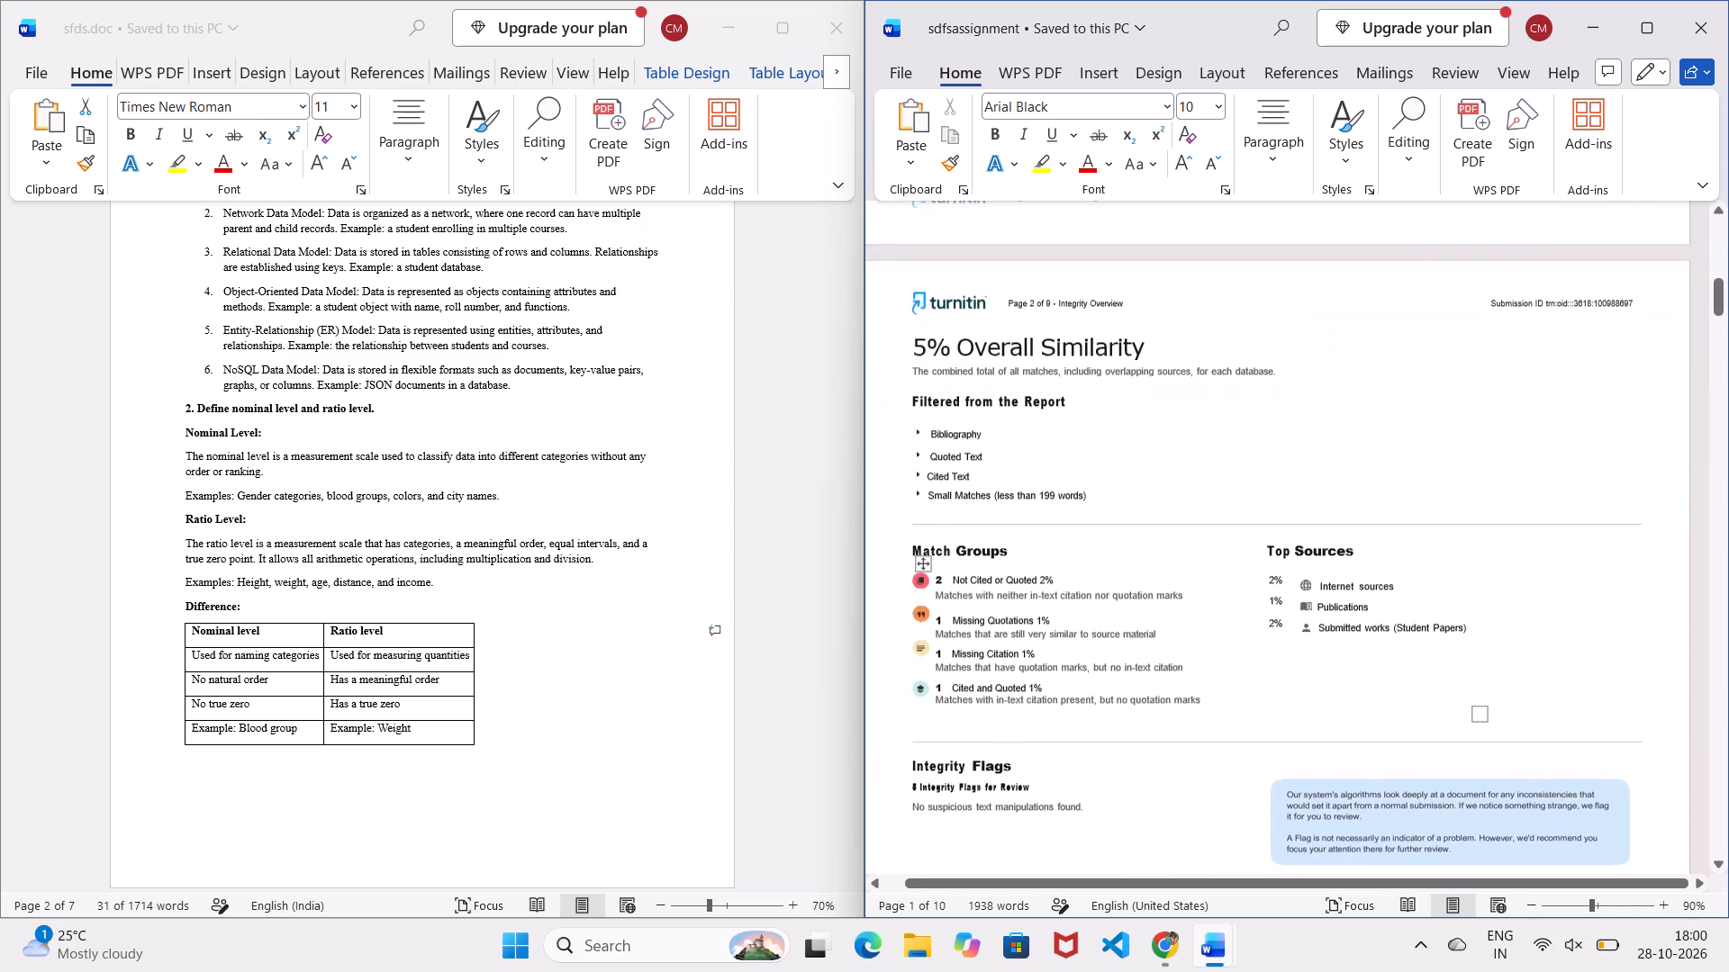
{"action": "scroll", "coordinate": [1404, 617], "scroll_direction": "down", "scroll_amount": 1}
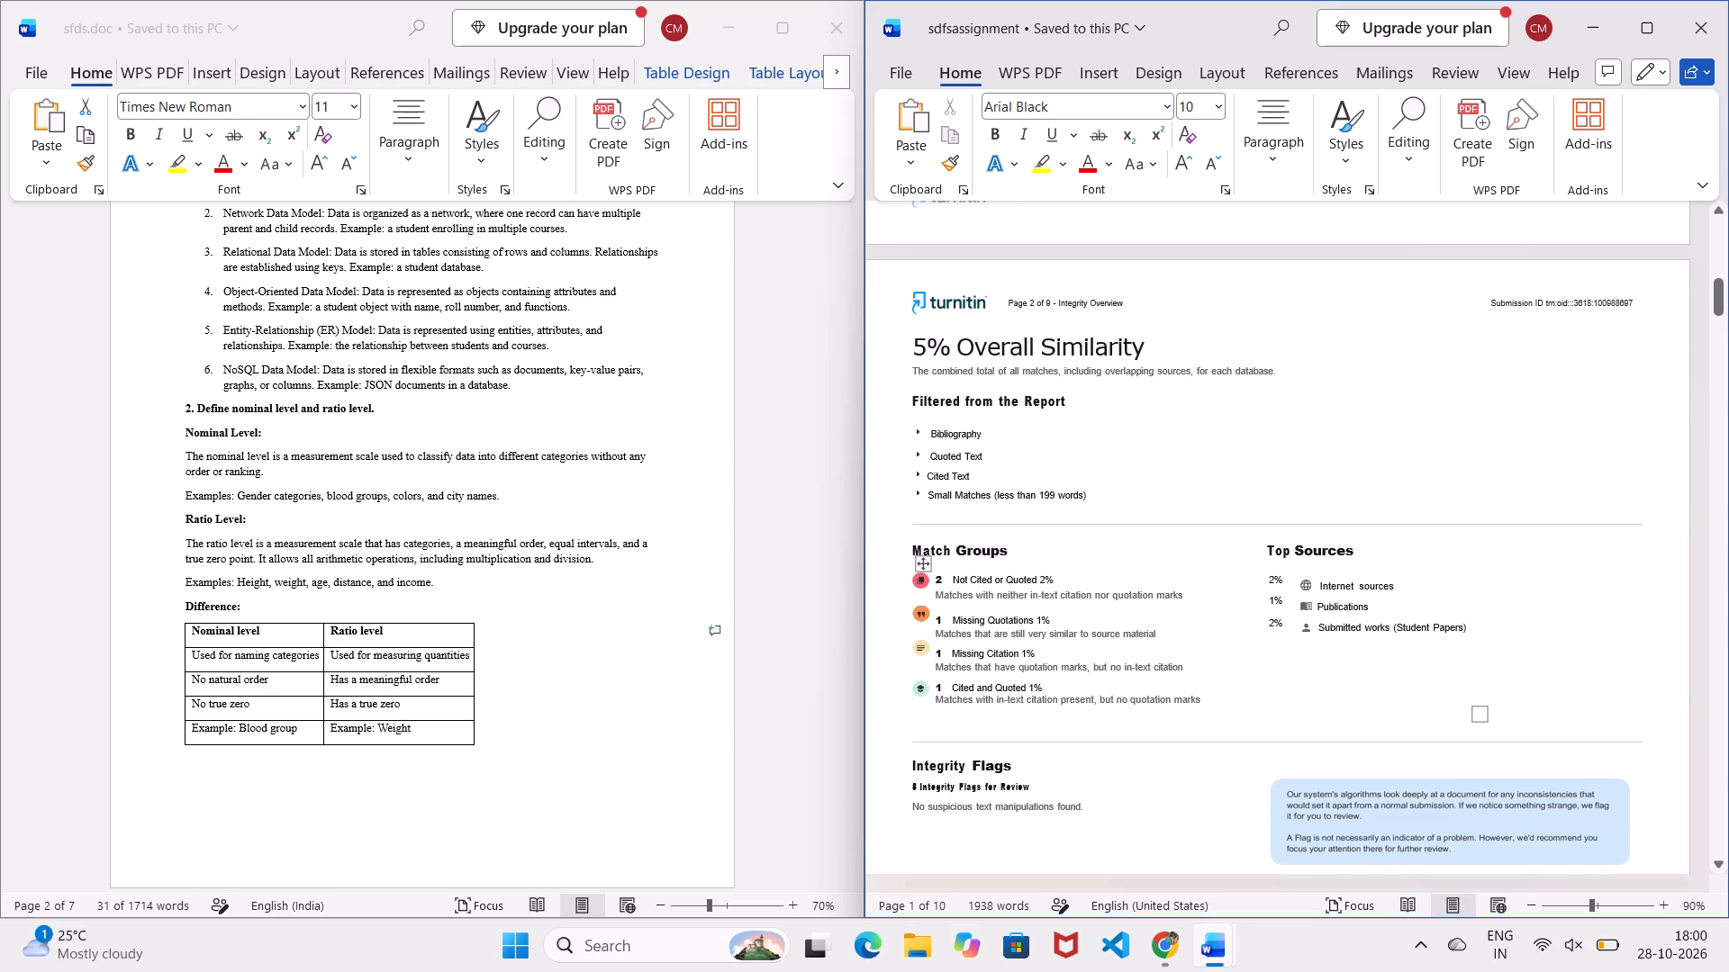
{"action": "scroll", "coordinate": [1404, 617], "scroll_direction": "down", "scroll_amount": 2}
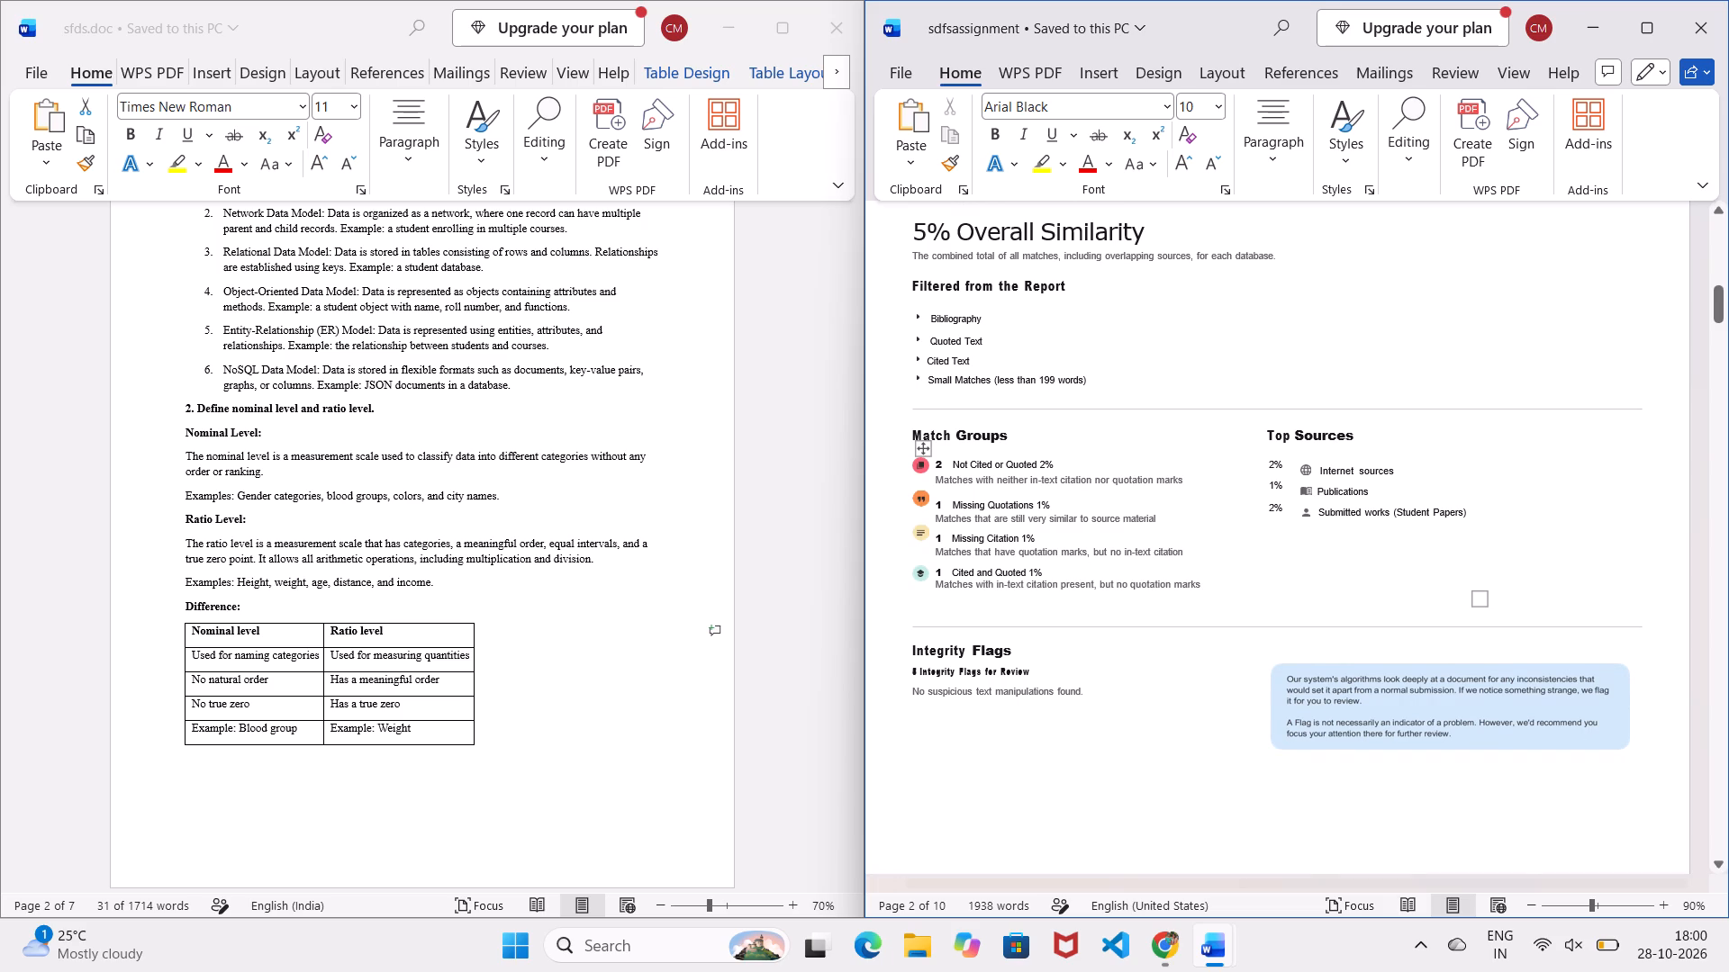
{"action": "scroll", "coordinate": [1404, 617], "scroll_direction": "down", "scroll_amount": 1}
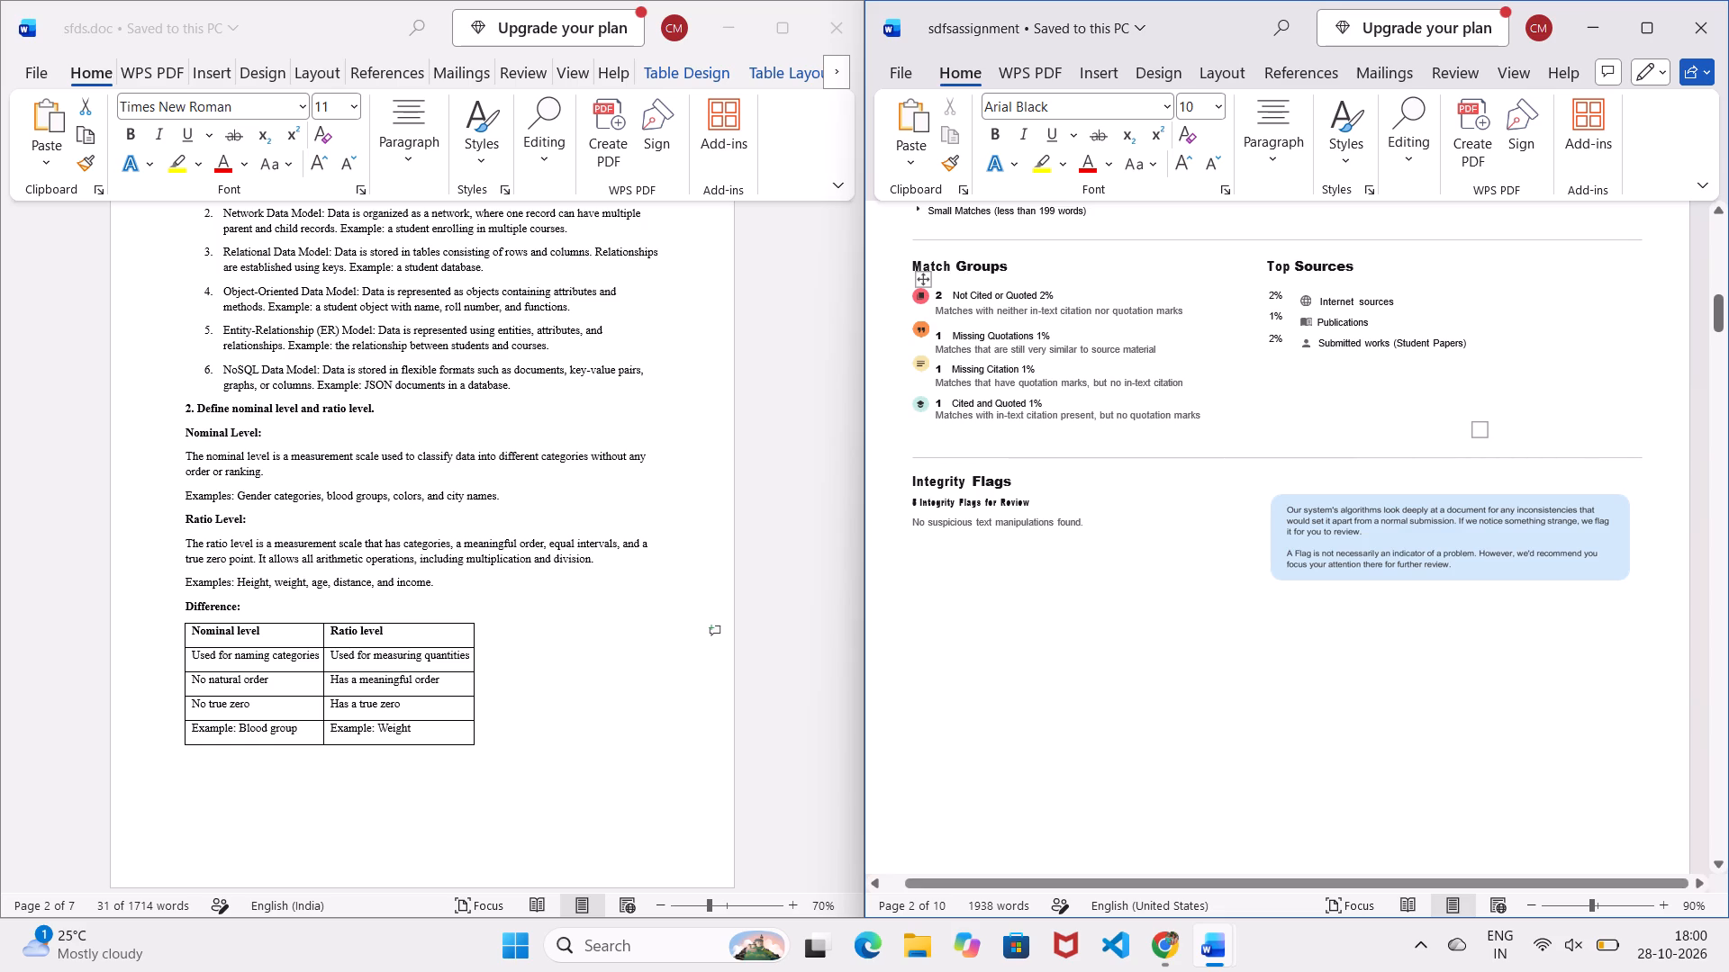
{"action": "scroll", "coordinate": [1121, 663], "scroll_direction": "down", "scroll_amount": 2}
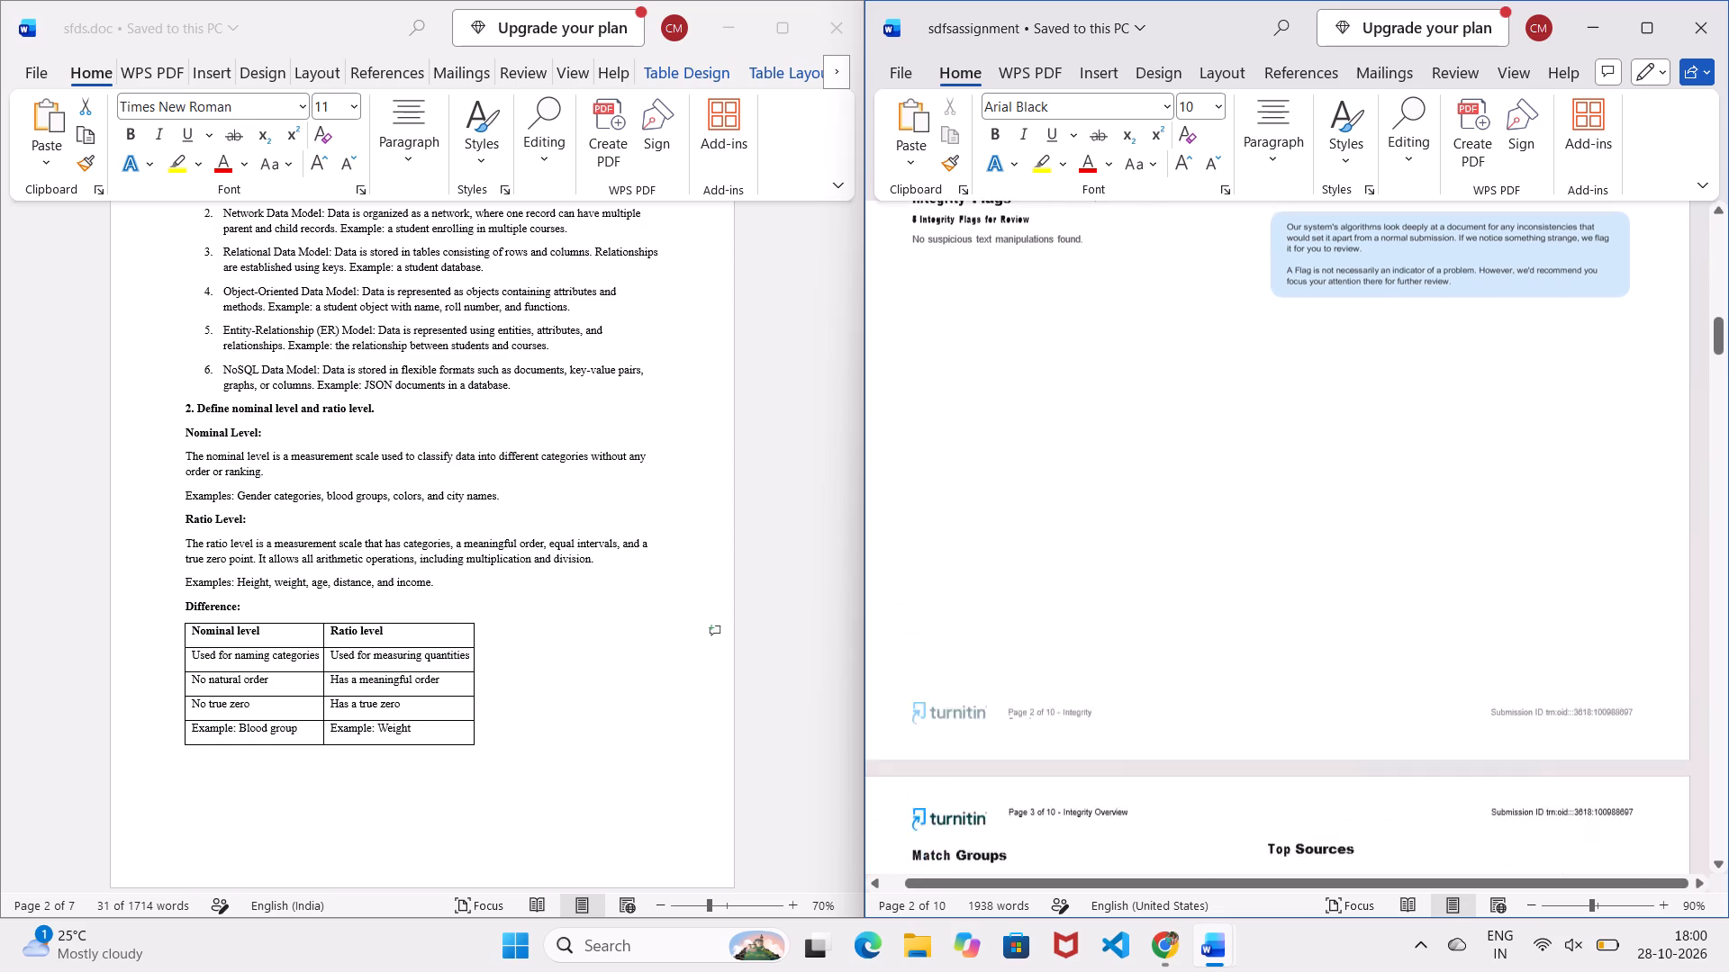
{"action": "scroll", "coordinate": [1121, 663], "scroll_direction": "down", "scroll_amount": 8}
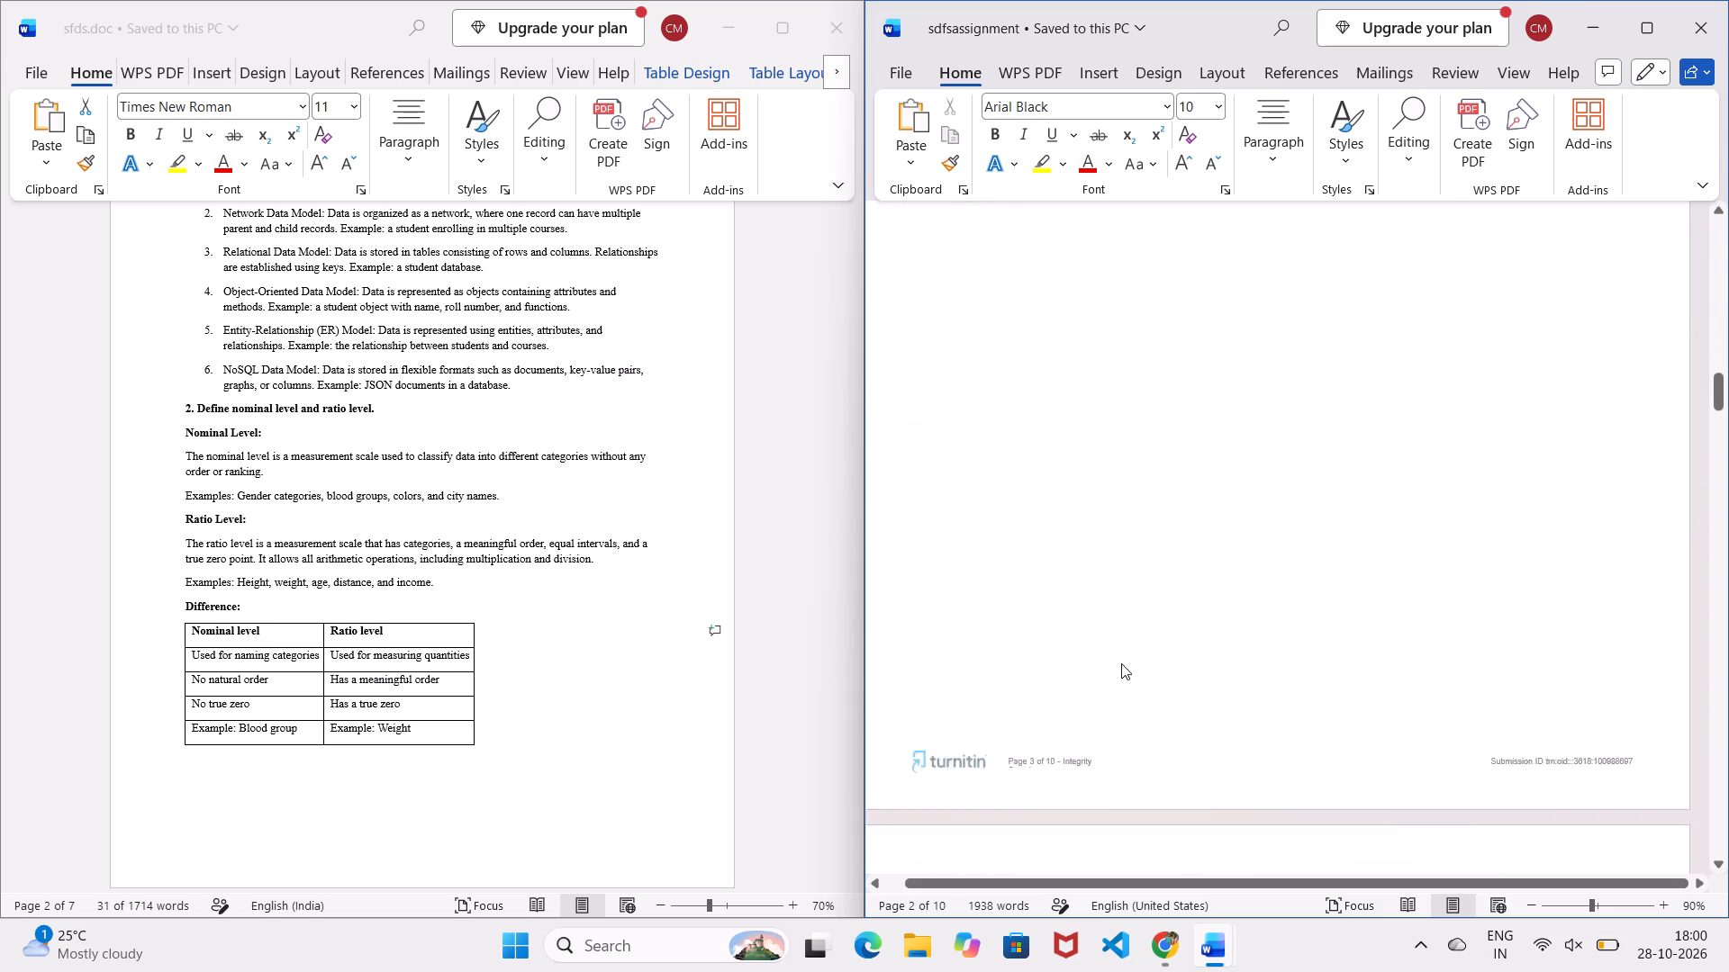
Review the assignment title page and the answers to questions 1 through 4, checking layout, table and spacing.
{"action": "scroll", "coordinate": [1121, 663], "scroll_direction": "down", "scroll_amount": 5}
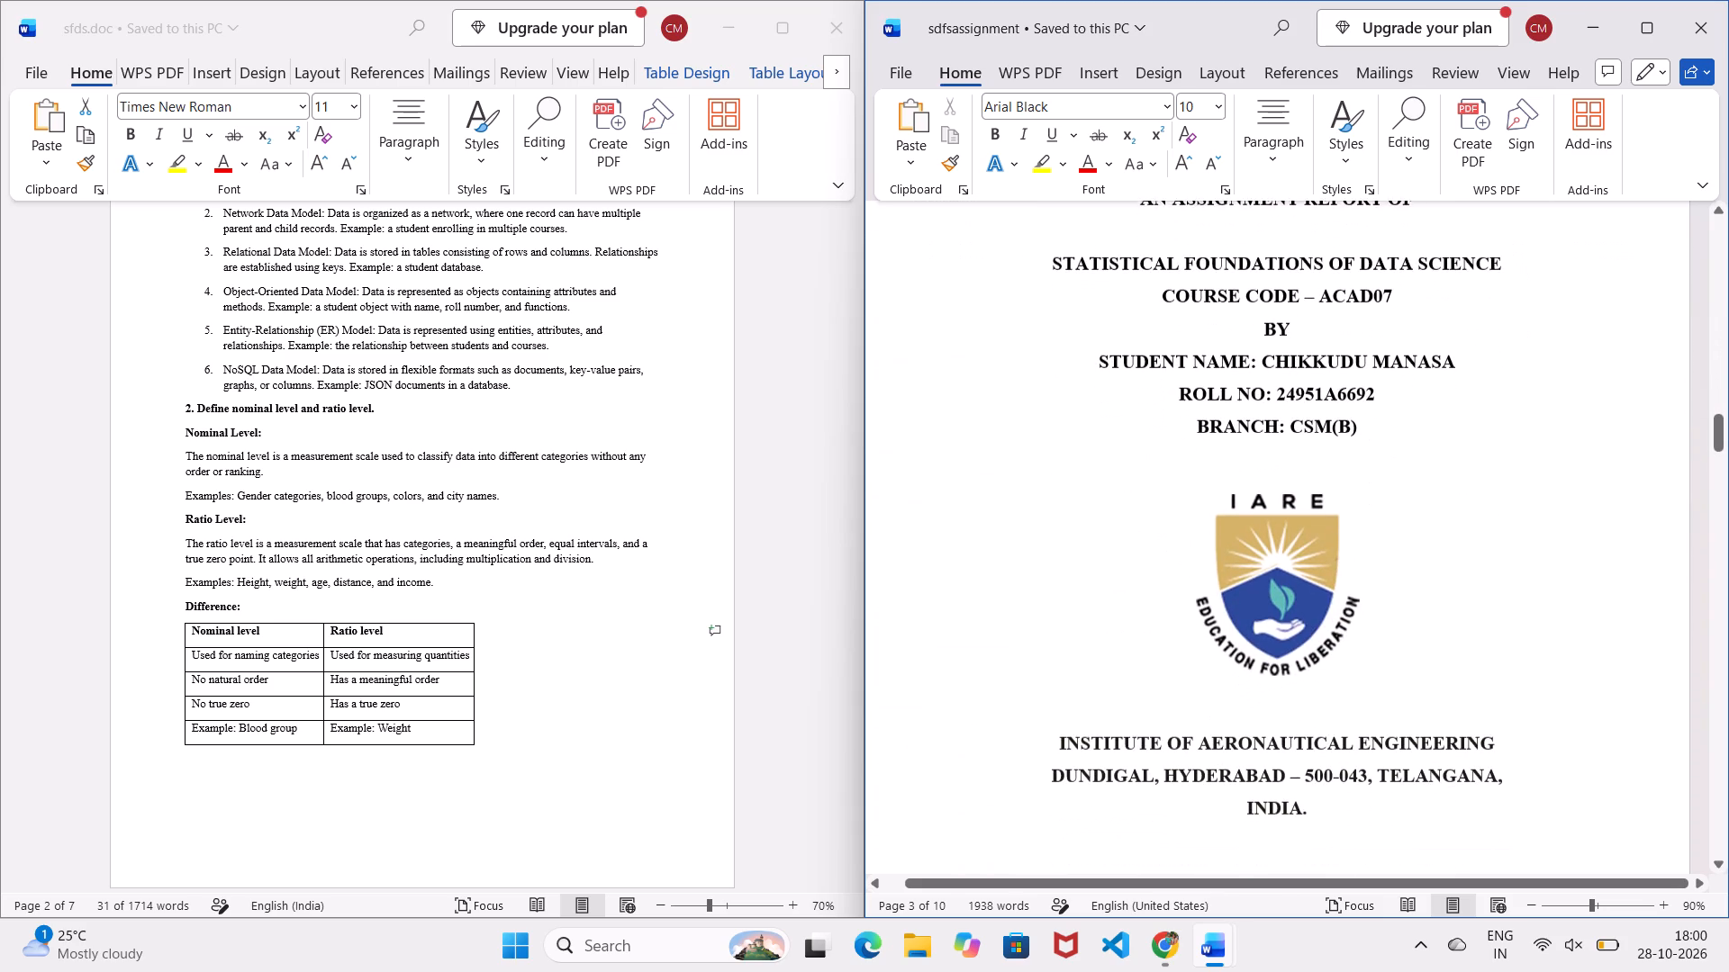
{"action": "scroll", "coordinate": [1121, 663], "scroll_direction": "down", "scroll_amount": 1}
{"action": "scroll", "coordinate": [1121, 663], "scroll_direction": "up", "scroll_amount": 1}
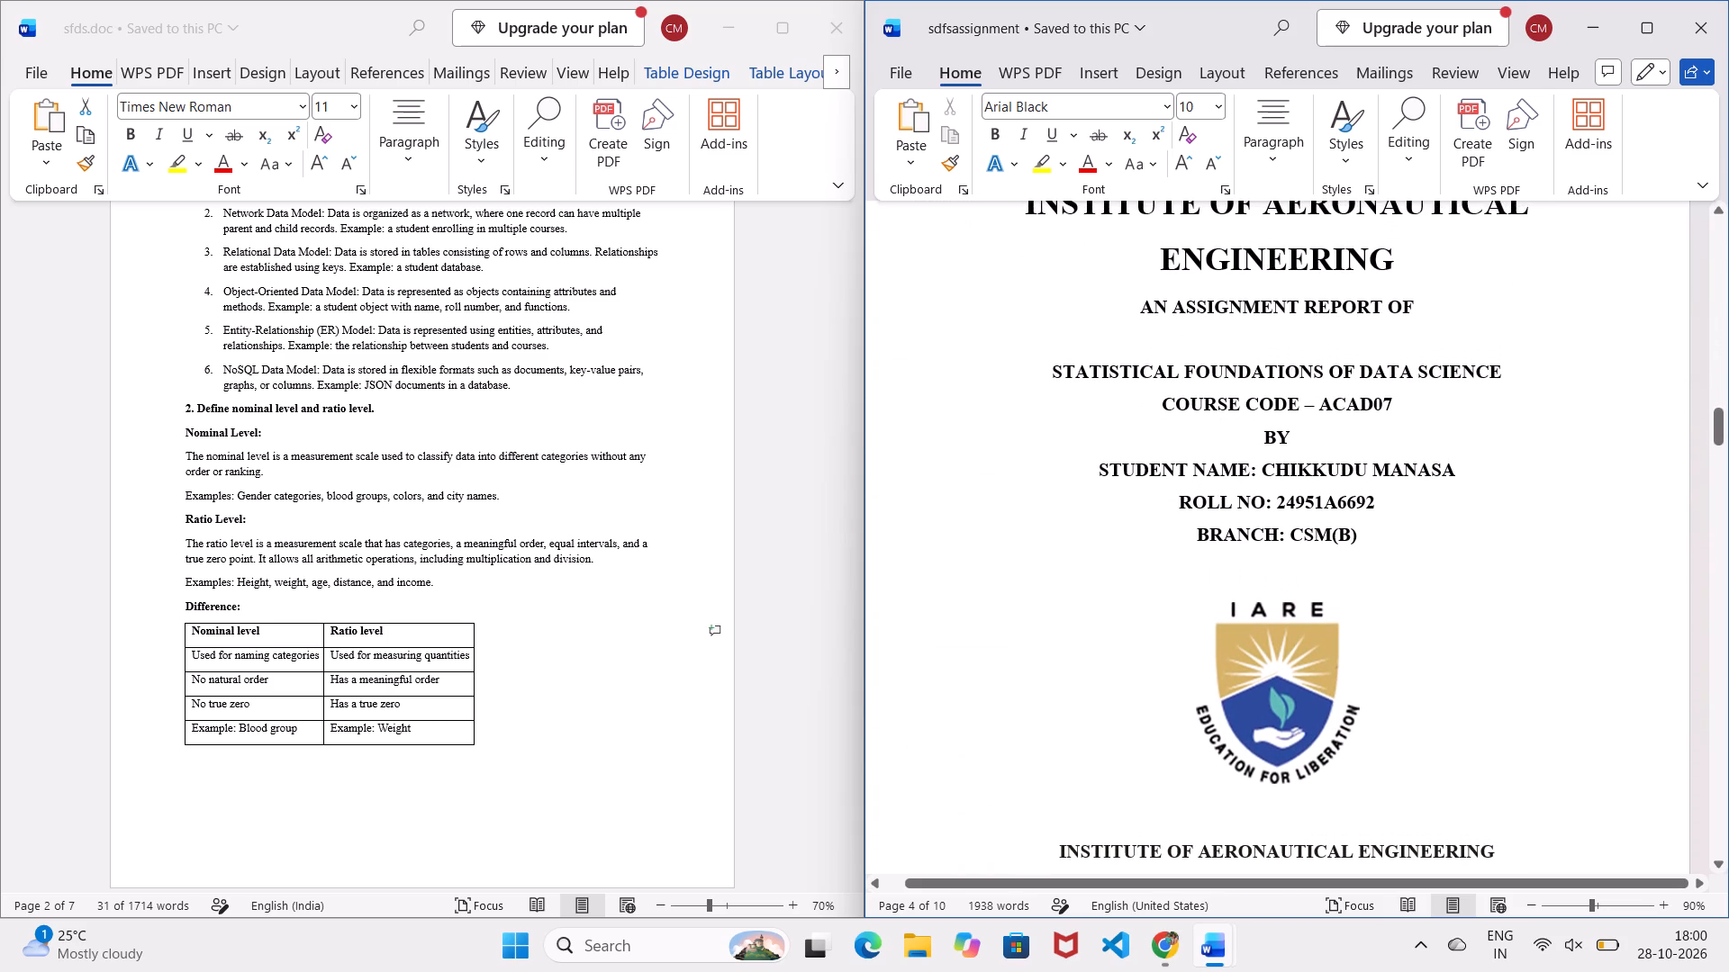
{"action": "scroll", "coordinate": [1121, 663], "scroll_direction": "down", "scroll_amount": 4}
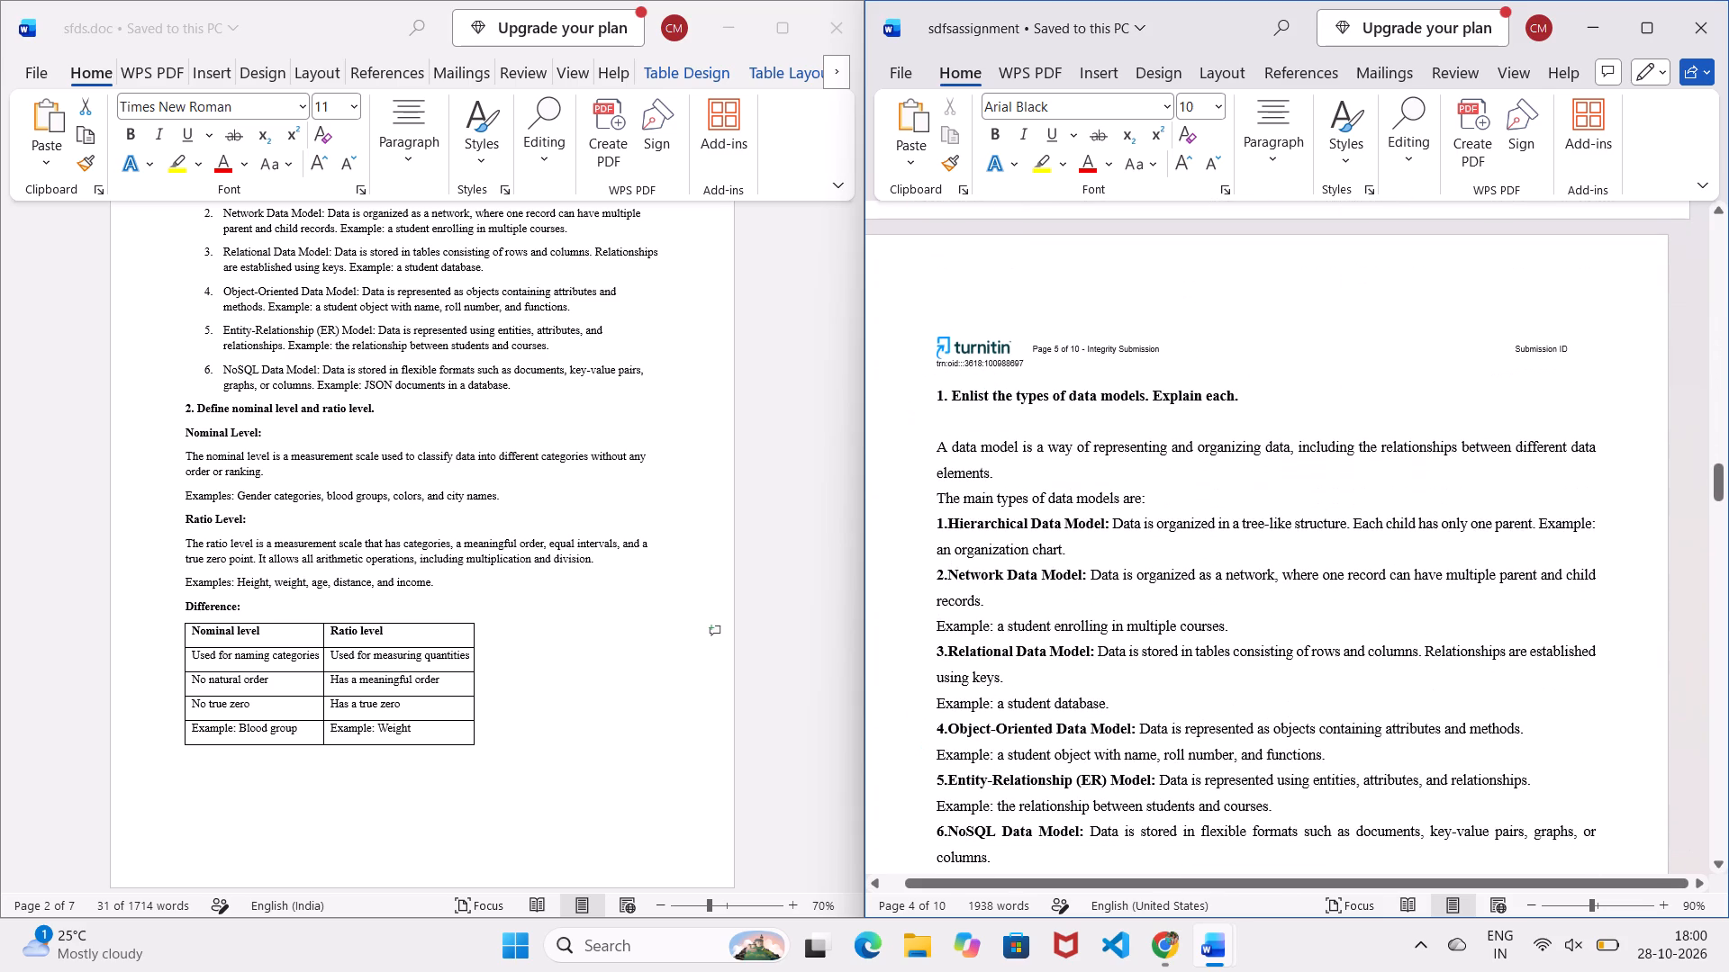
{"action": "scroll", "coordinate": [1121, 663], "scroll_direction": "down", "scroll_amount": 1}
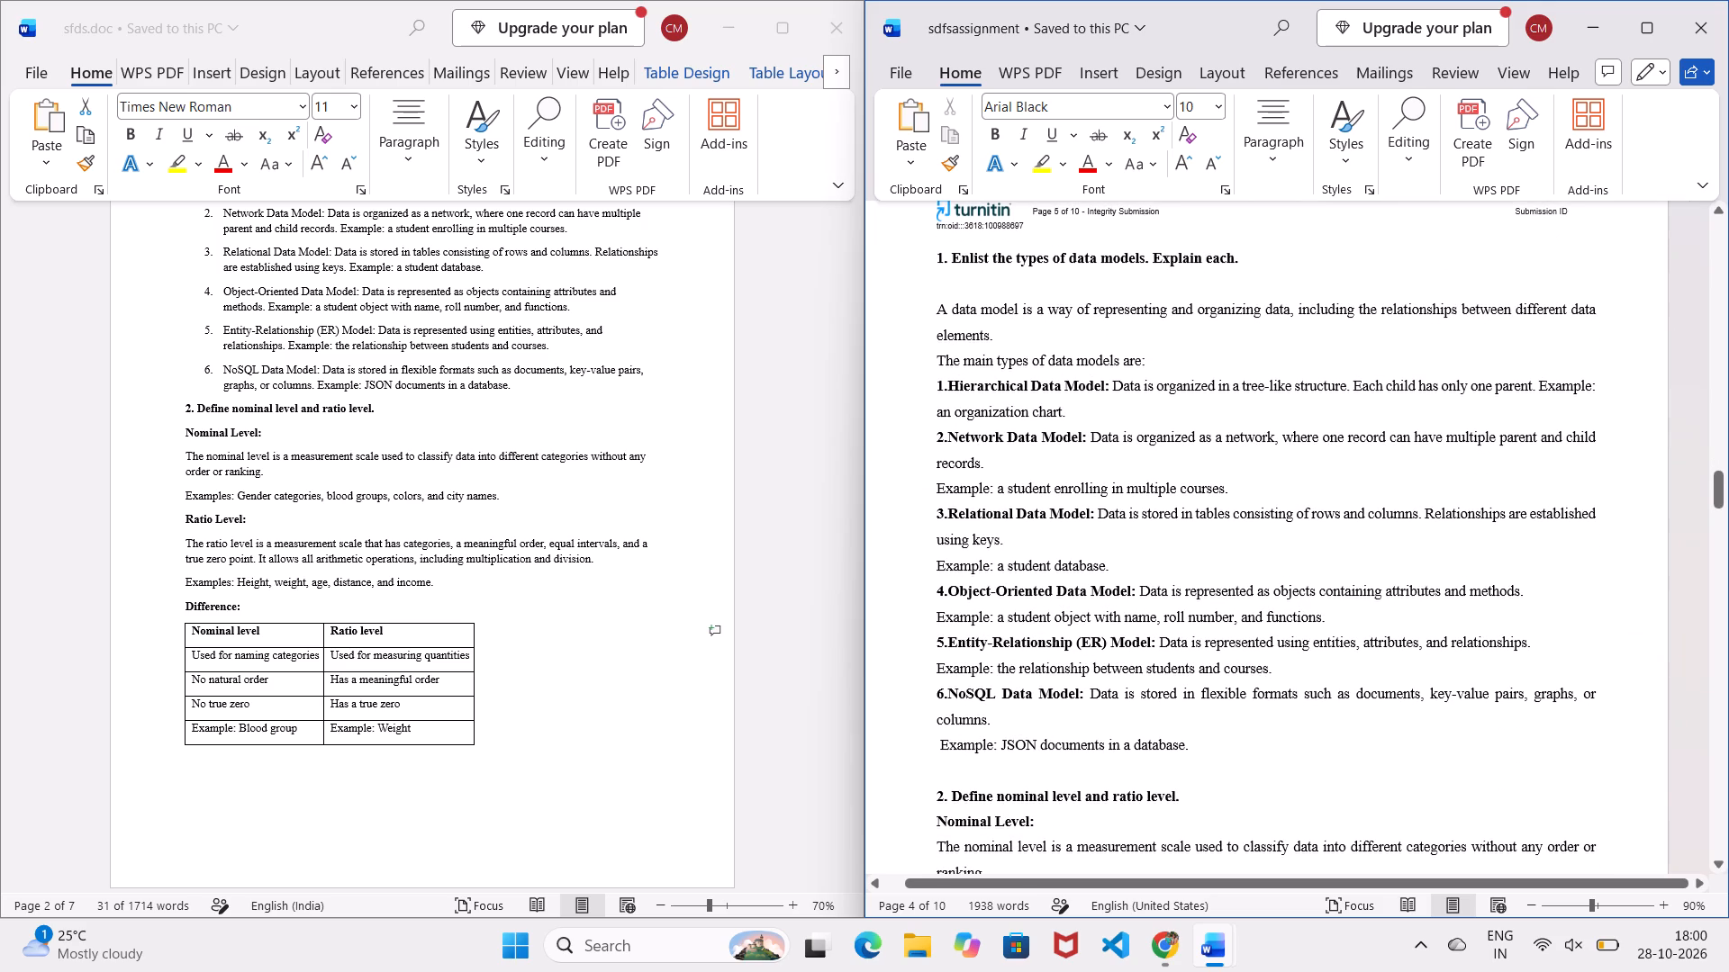
{"action": "scroll", "coordinate": [1121, 663], "scroll_direction": "down", "scroll_amount": 1}
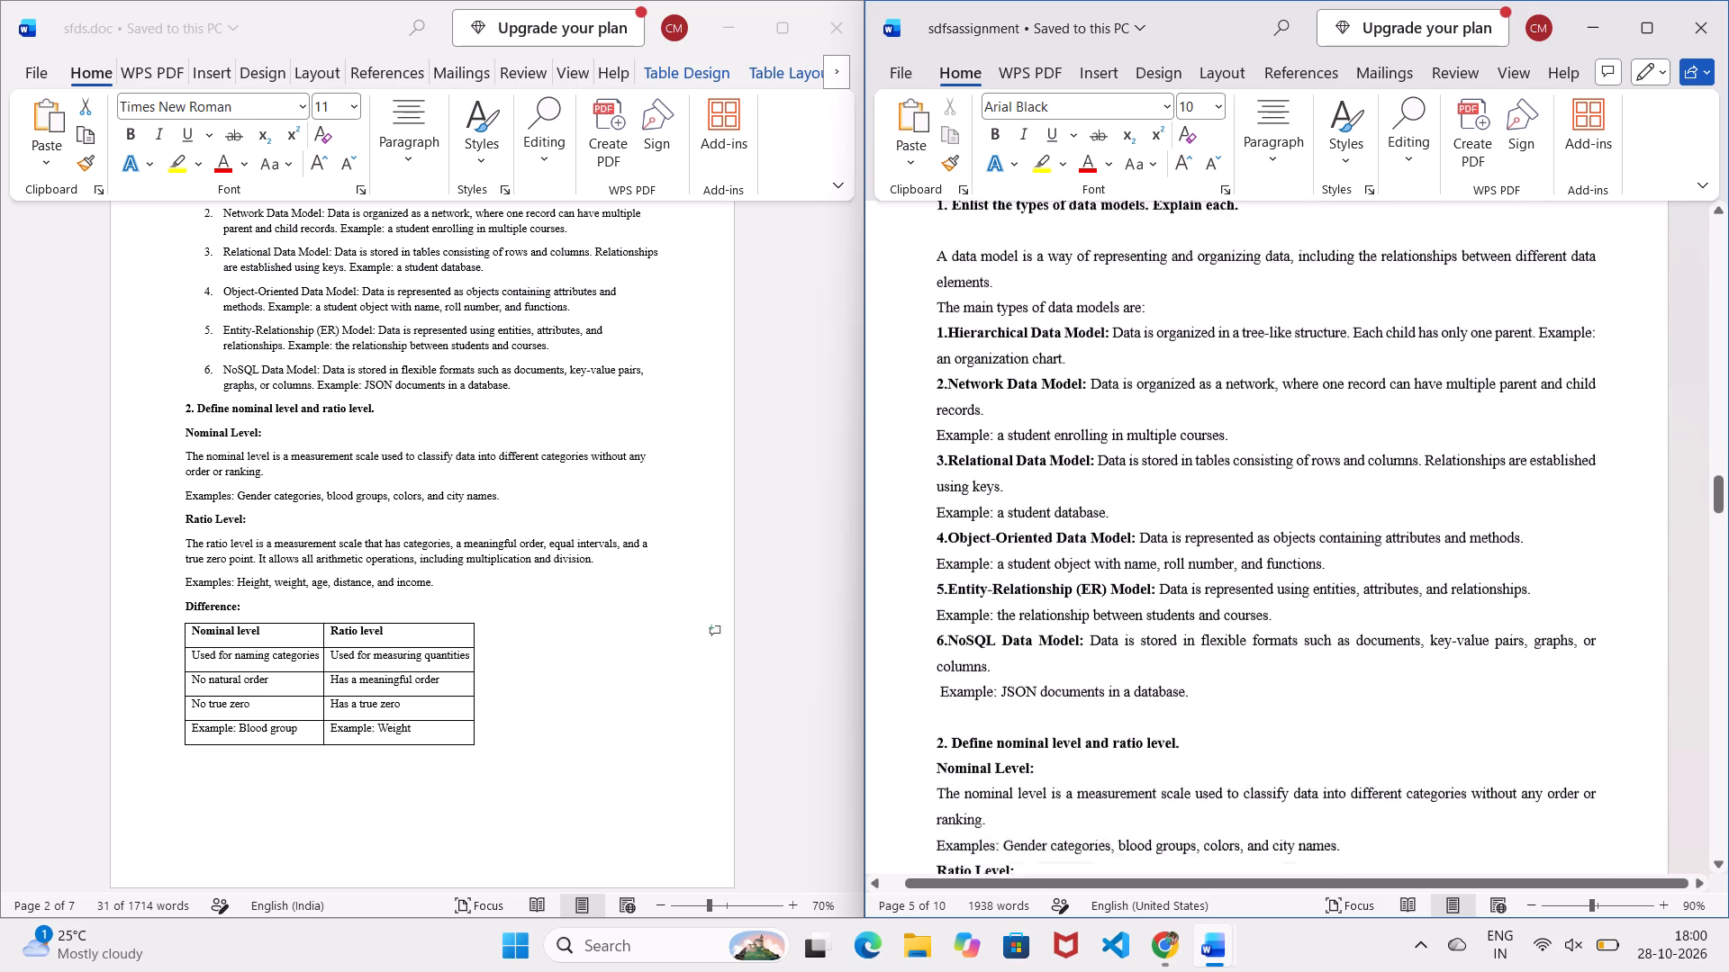
{"action": "scroll", "coordinate": [1121, 663], "scroll_direction": "down", "scroll_amount": 1}
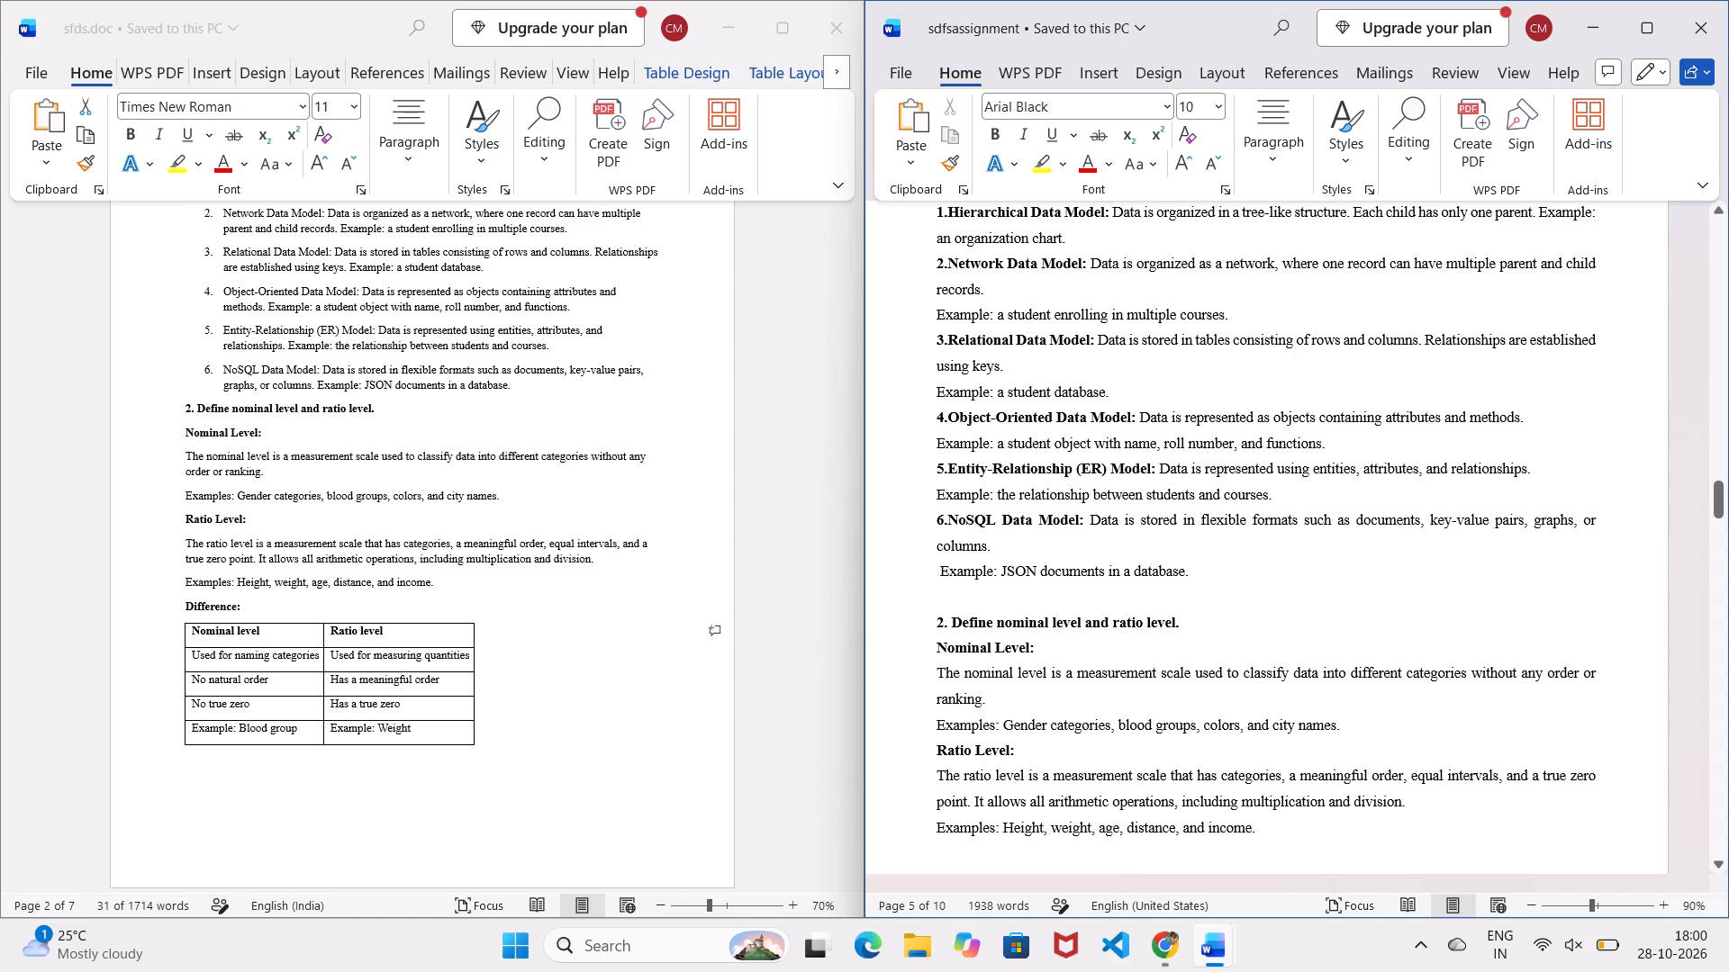
{"action": "scroll", "coordinate": [1121, 663], "scroll_direction": "down", "scroll_amount": 2}
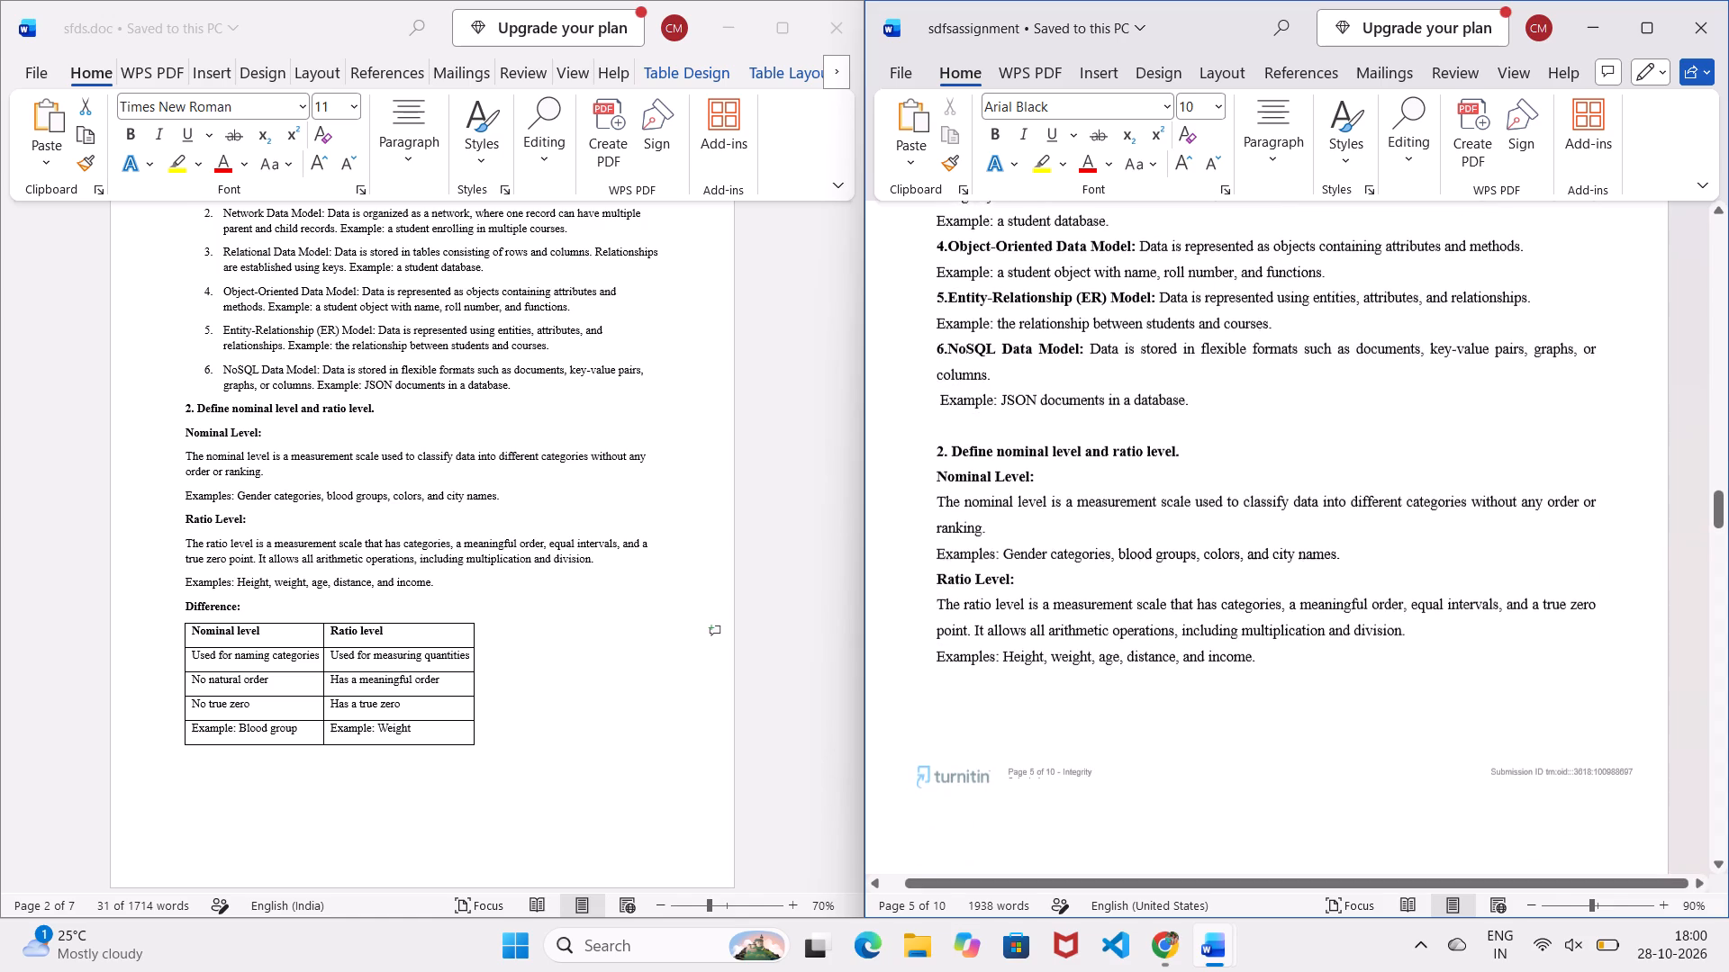
{"action": "scroll", "coordinate": [1121, 663], "scroll_direction": "down", "scroll_amount": 5}
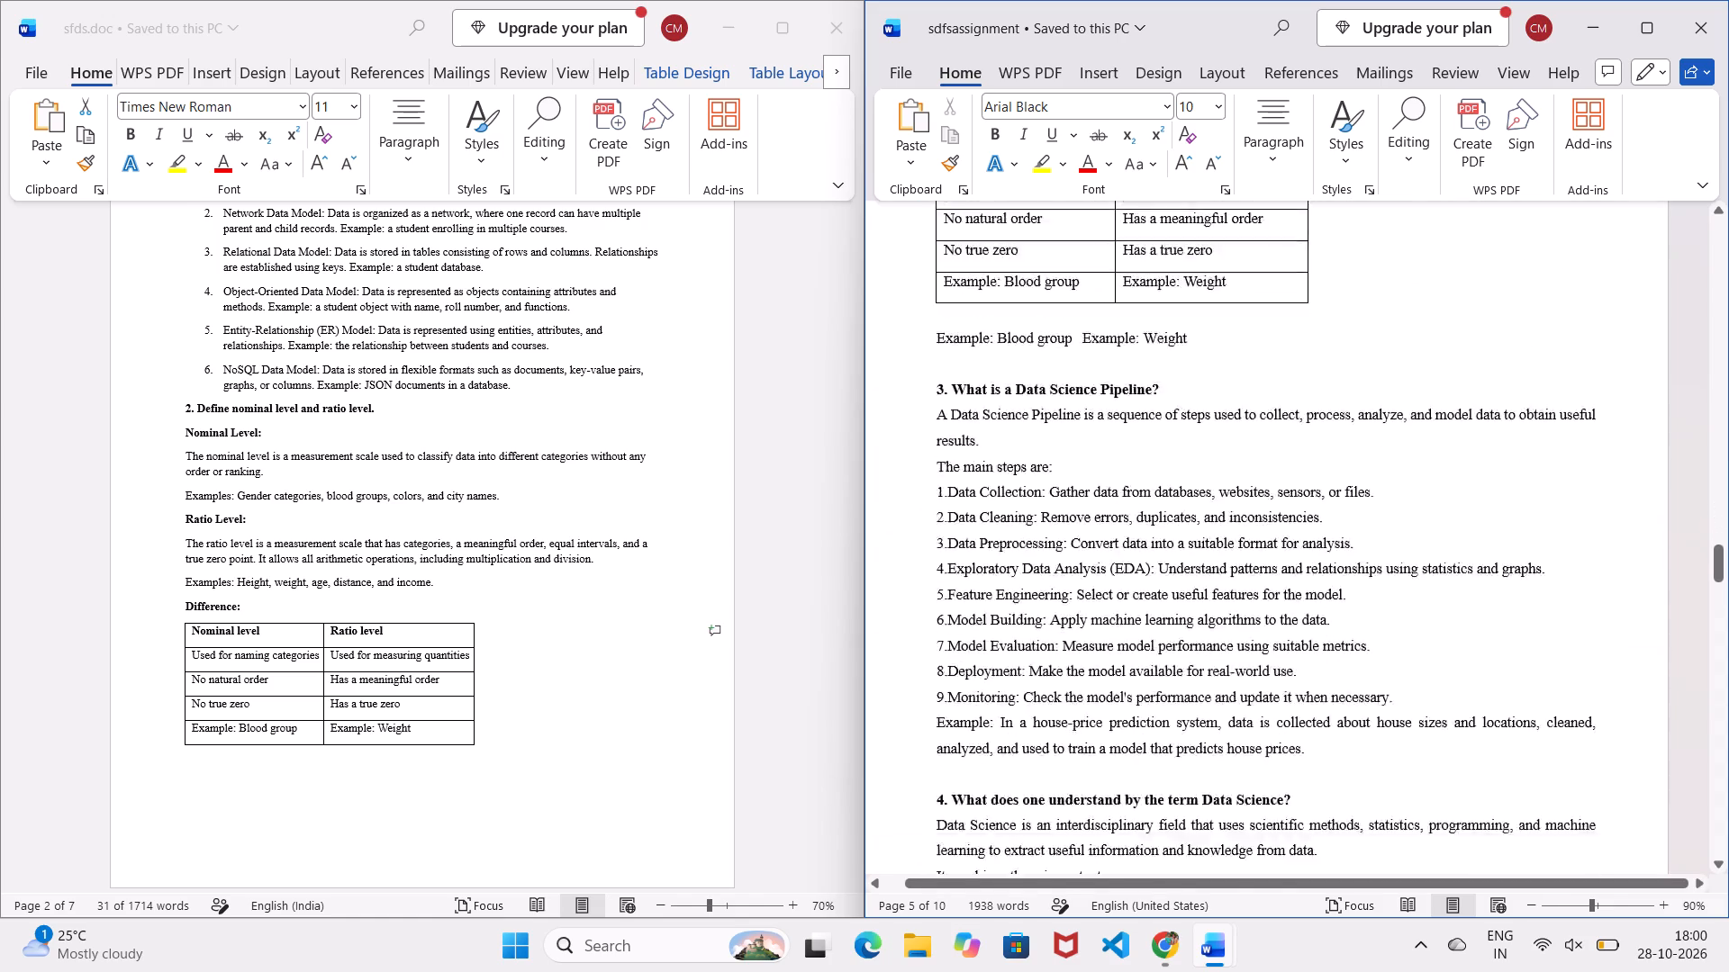
{"action": "scroll", "coordinate": [1121, 663], "scroll_direction": "down", "scroll_amount": 2}
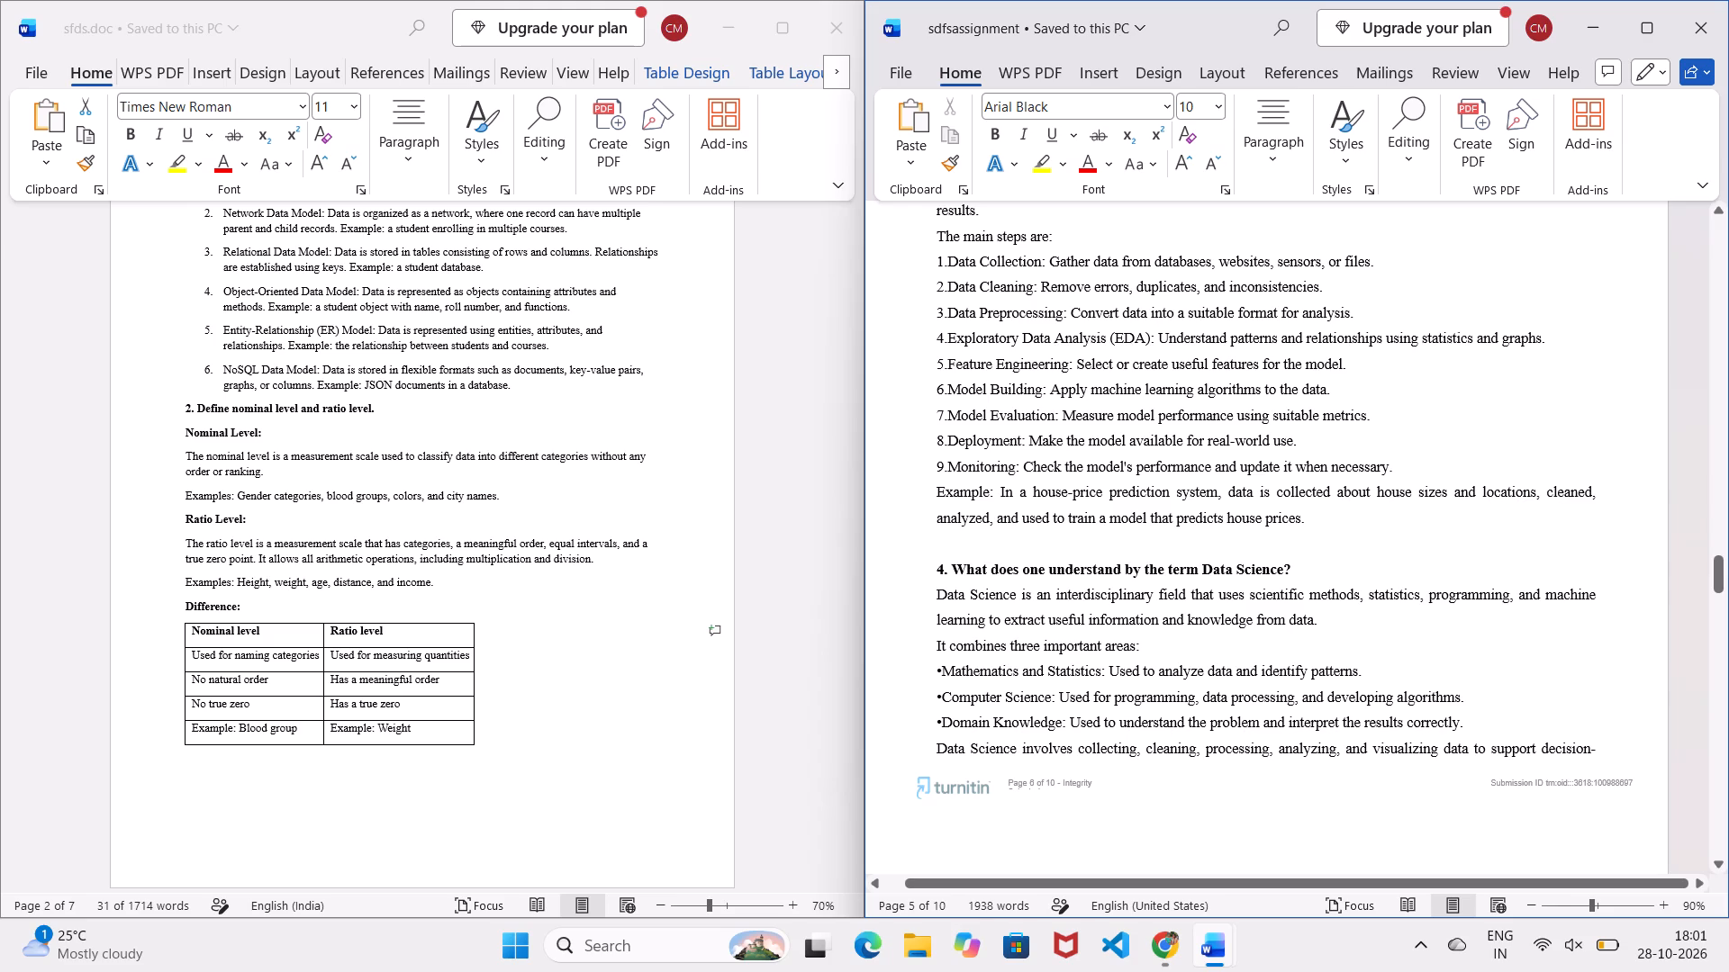
Save the sdfsassignment report again and close it.
{"action": "key", "text": "ctrl+s"}
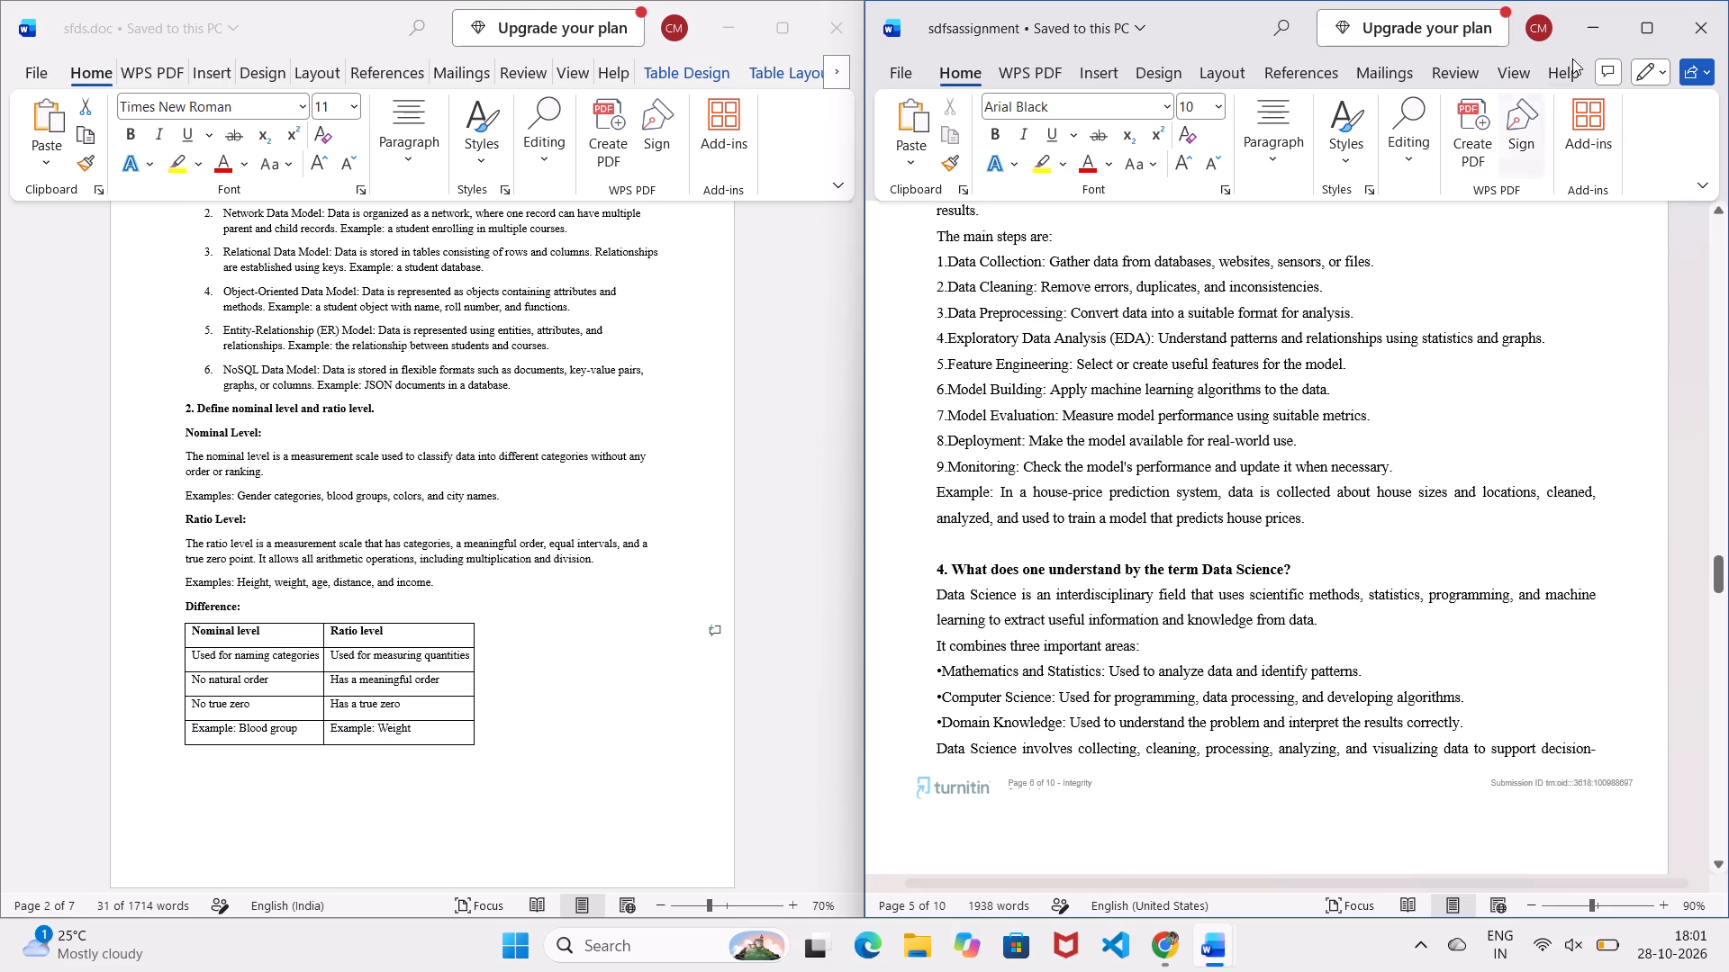
{"action": "left_click", "coordinate": [1684, 11]}
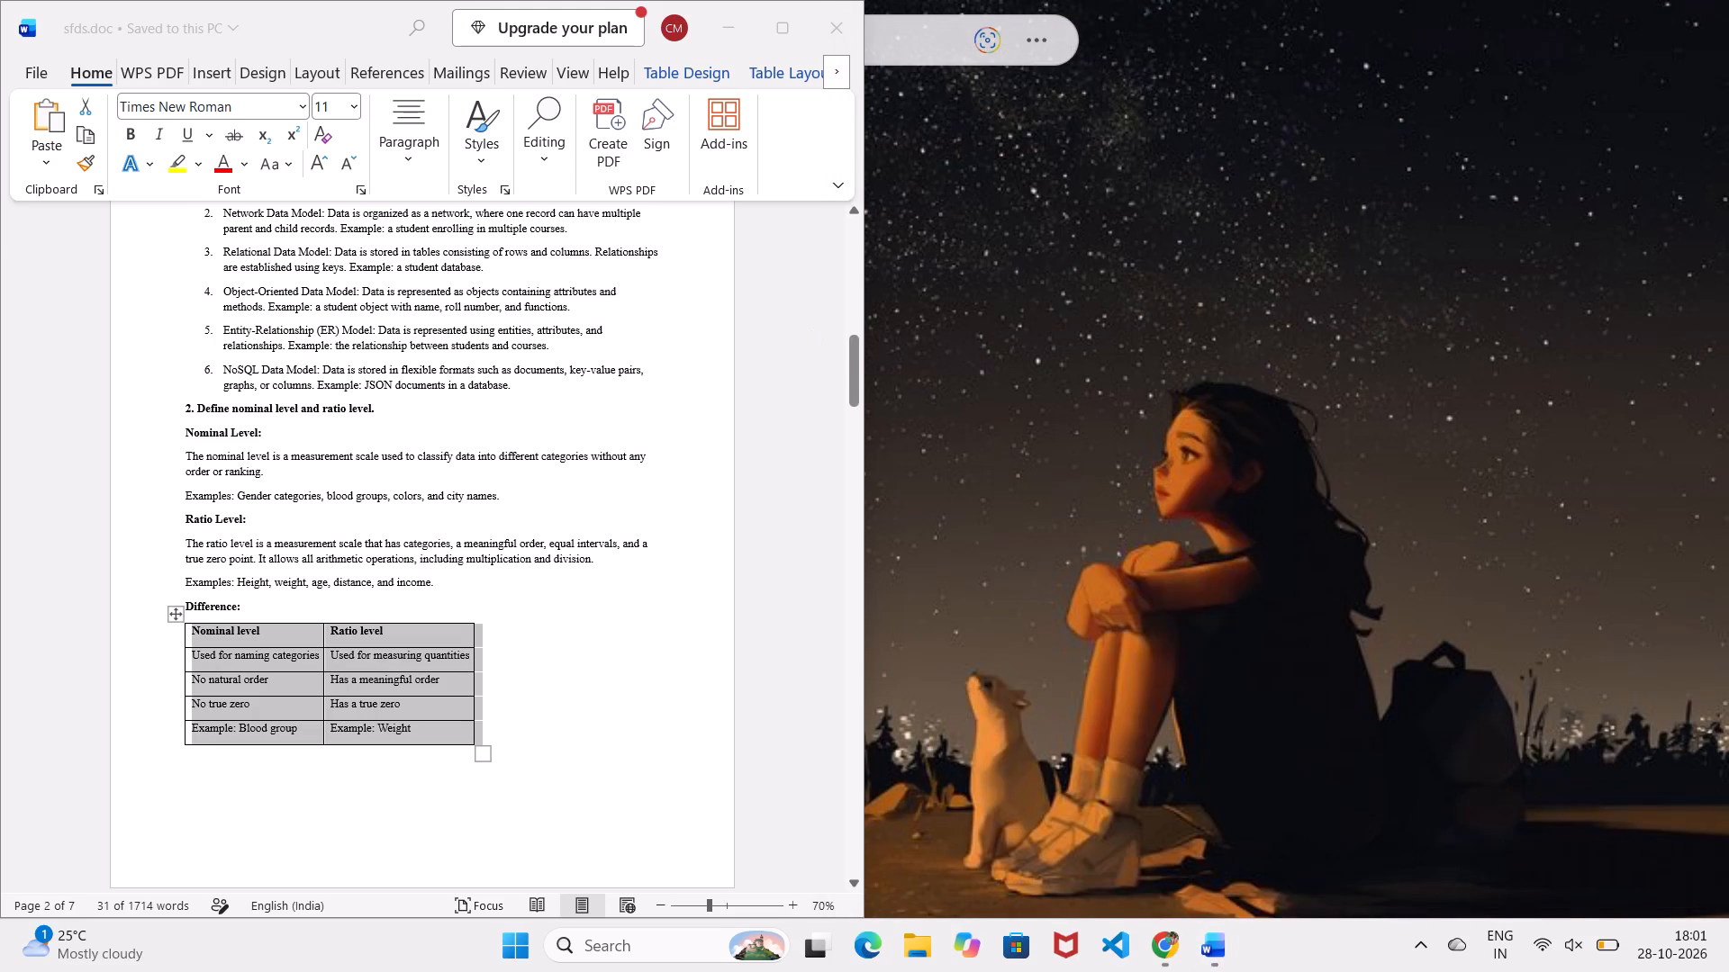
Look through the sfds.doc source document from the question 2 table to the data integration section at its end.
{"action": "left_click", "coordinate": [575, 412]}
{"action": "scroll", "coordinate": [575, 412], "scroll_direction": "down", "scroll_amount": 2}
{"action": "left_click", "coordinate": [528, 446]}
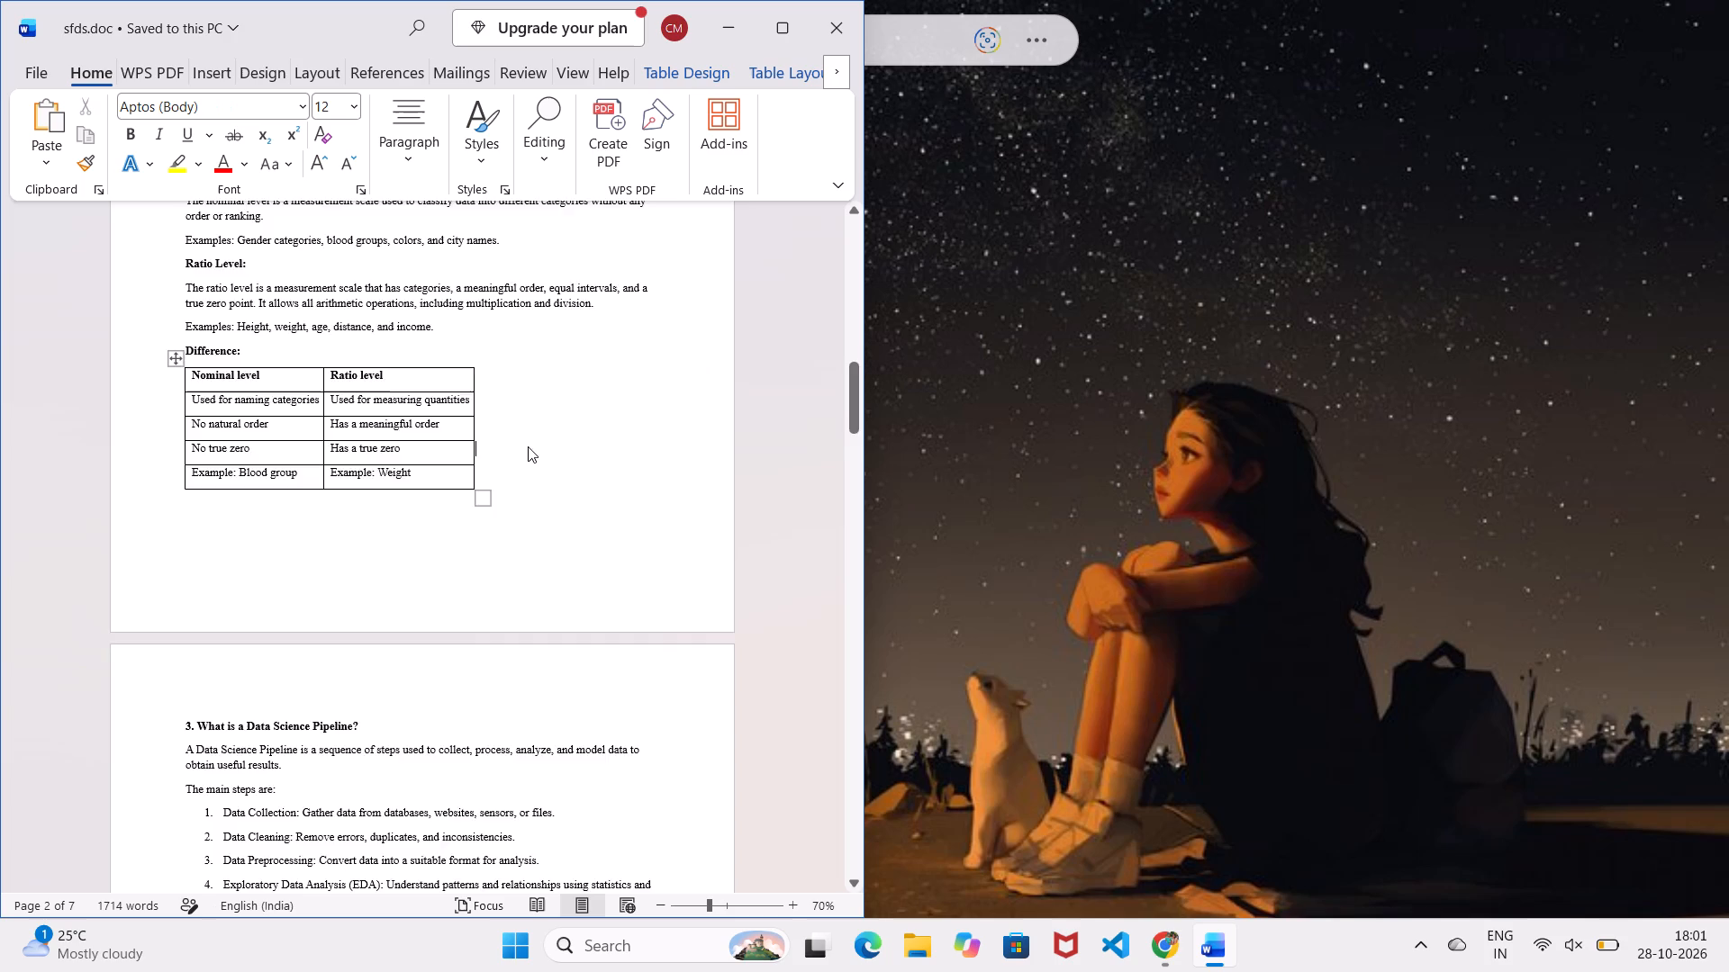
{"action": "scroll", "coordinate": [528, 446], "scroll_direction": "down", "scroll_amount": 3}
{"action": "scroll", "coordinate": [492, 575], "scroll_direction": "down", "scroll_amount": 6}
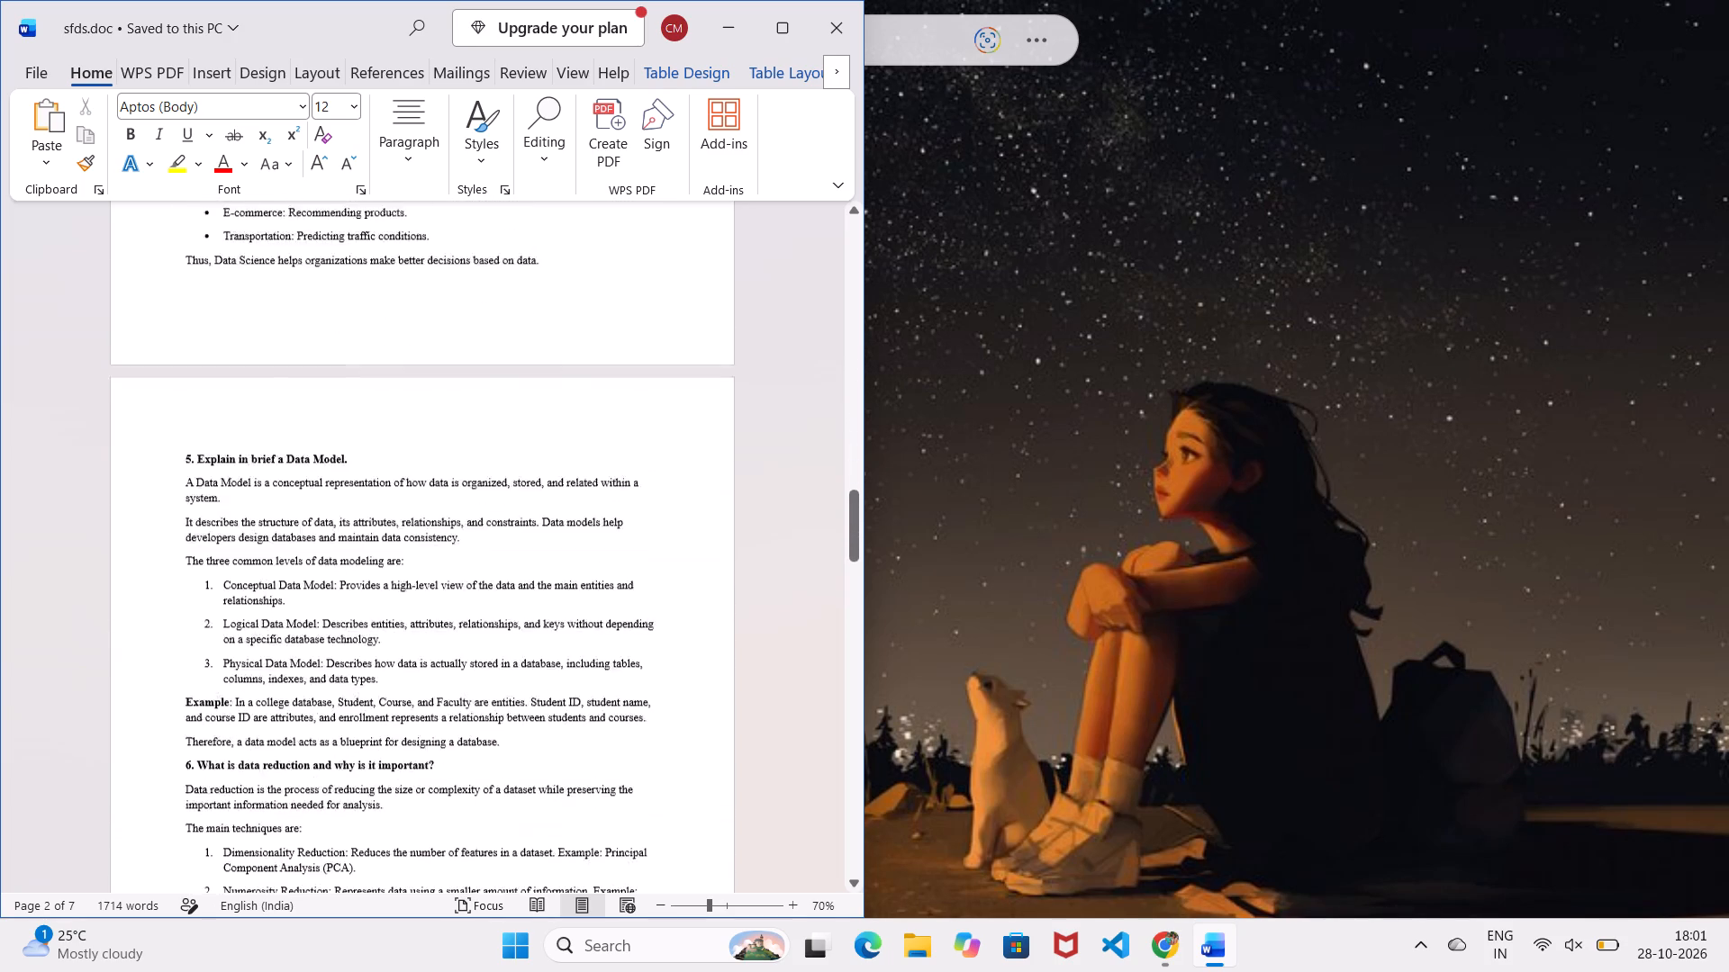
{"action": "scroll", "coordinate": [492, 575], "scroll_direction": "down", "scroll_amount": 5}
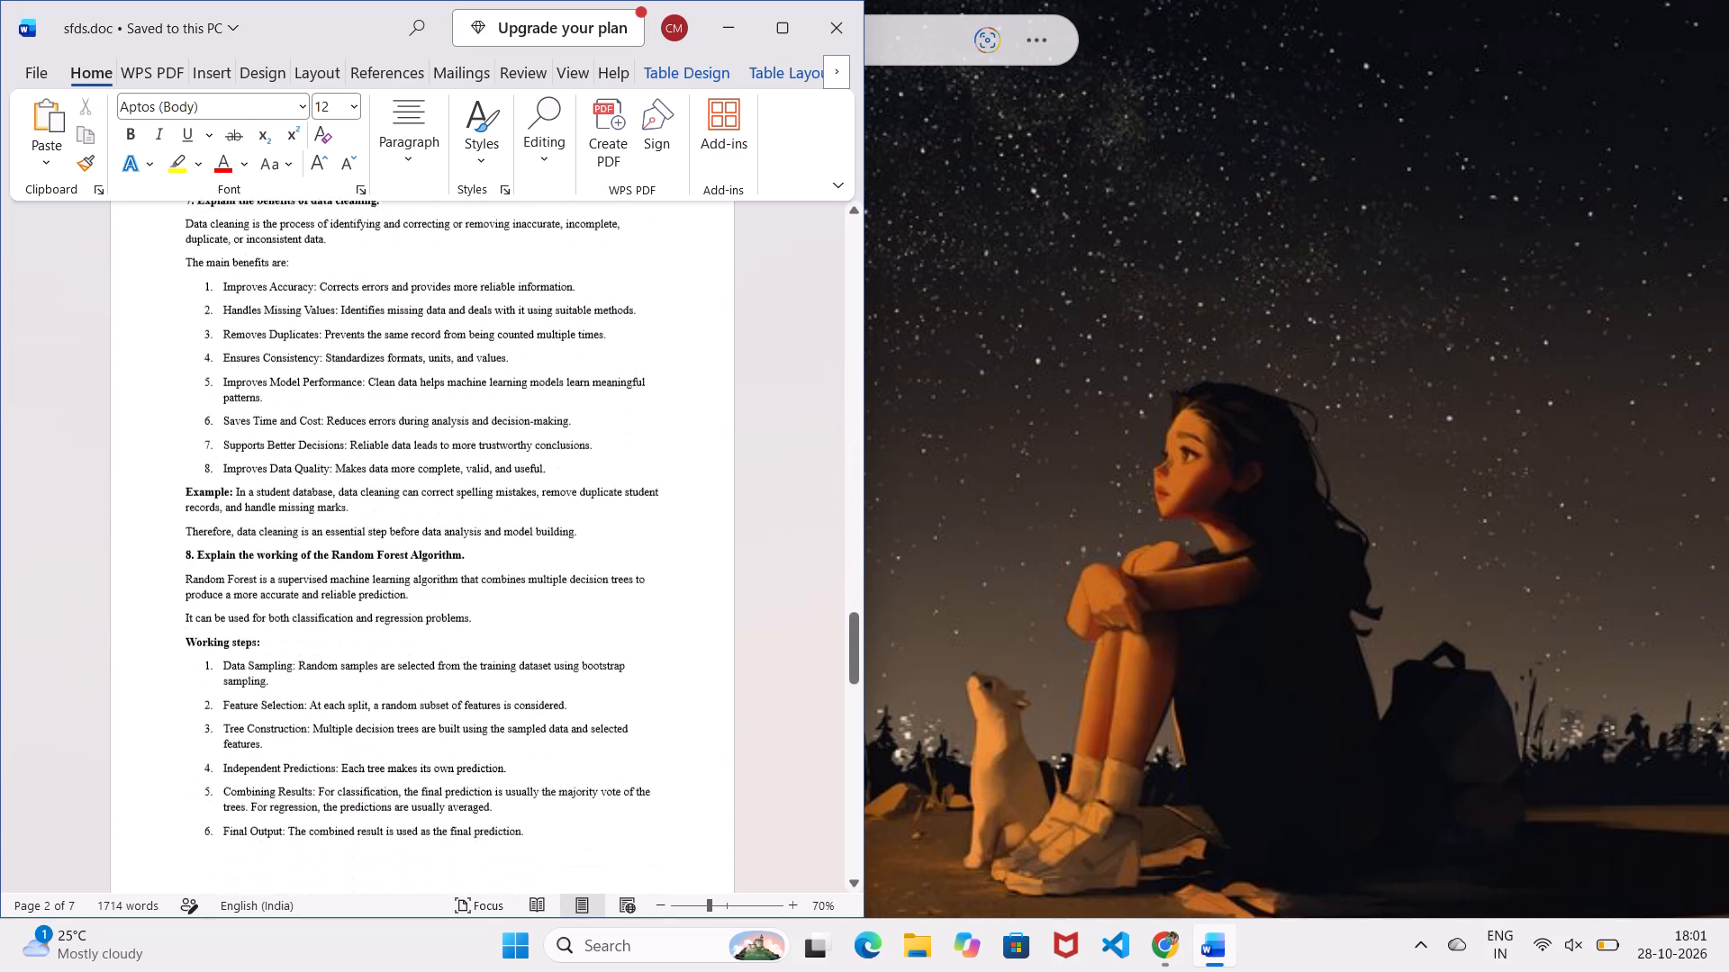
{"action": "scroll", "coordinate": [492, 575], "scroll_direction": "down", "scroll_amount": 6}
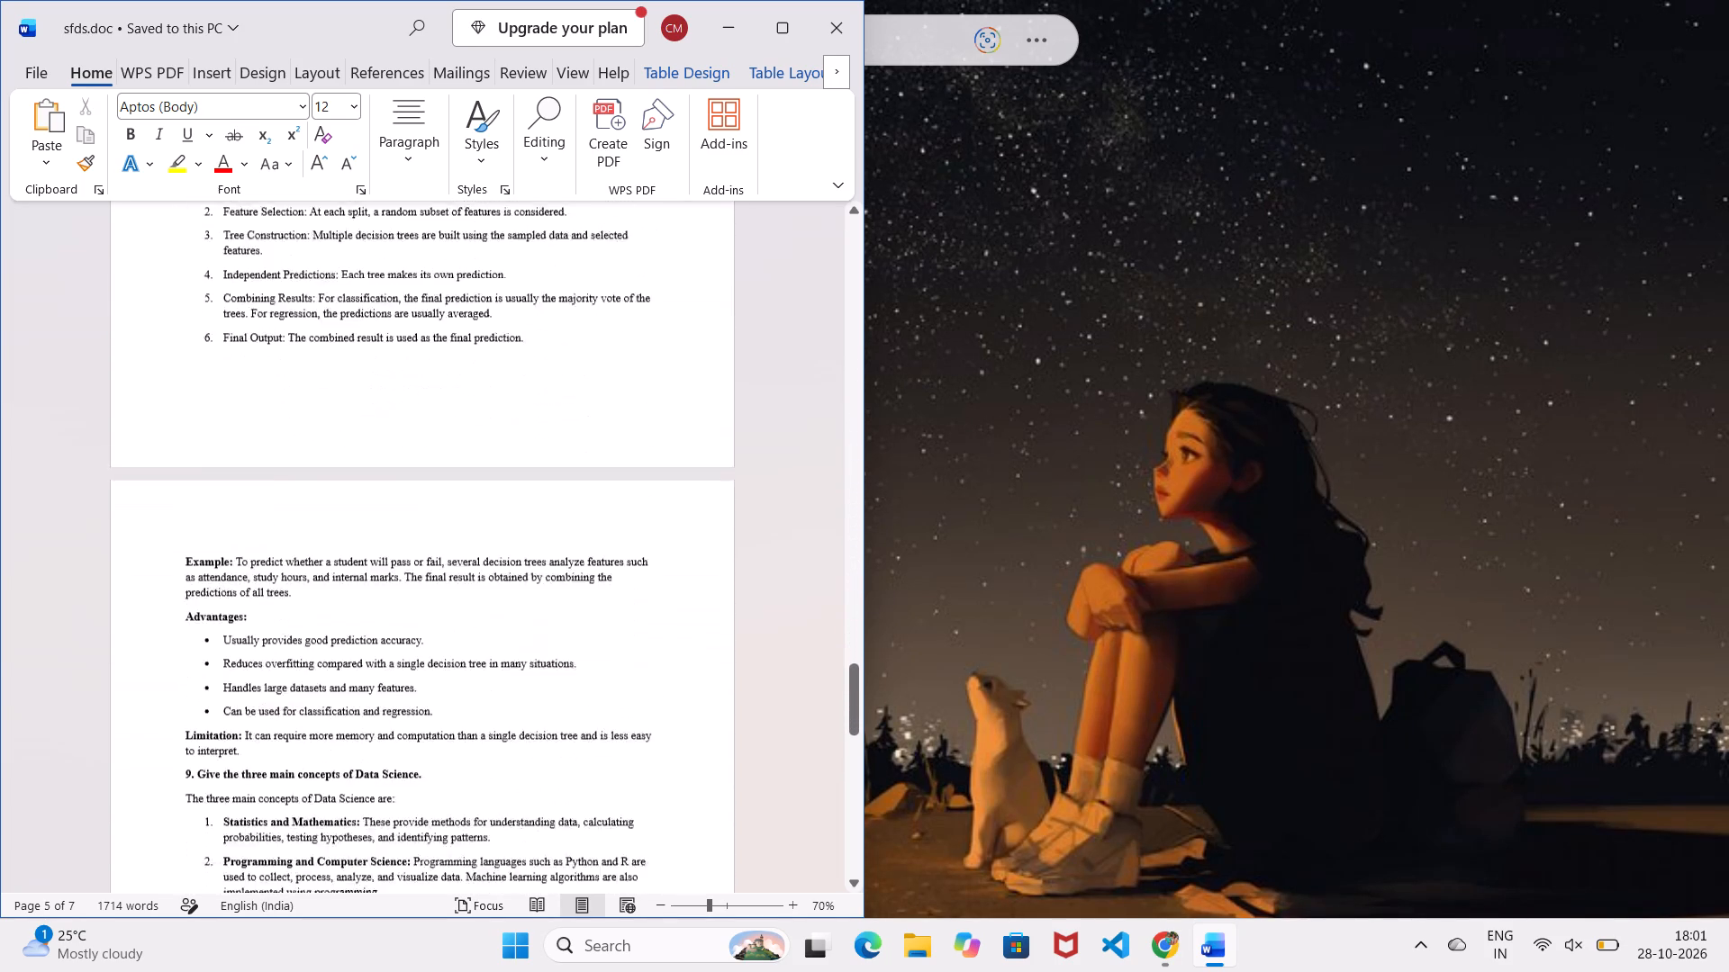
{"action": "scroll", "coordinate": [488, 566], "scroll_direction": "down", "scroll_amount": 1}
{"action": "scroll", "coordinate": [464, 641], "scroll_direction": "down", "scroll_amount": 6}
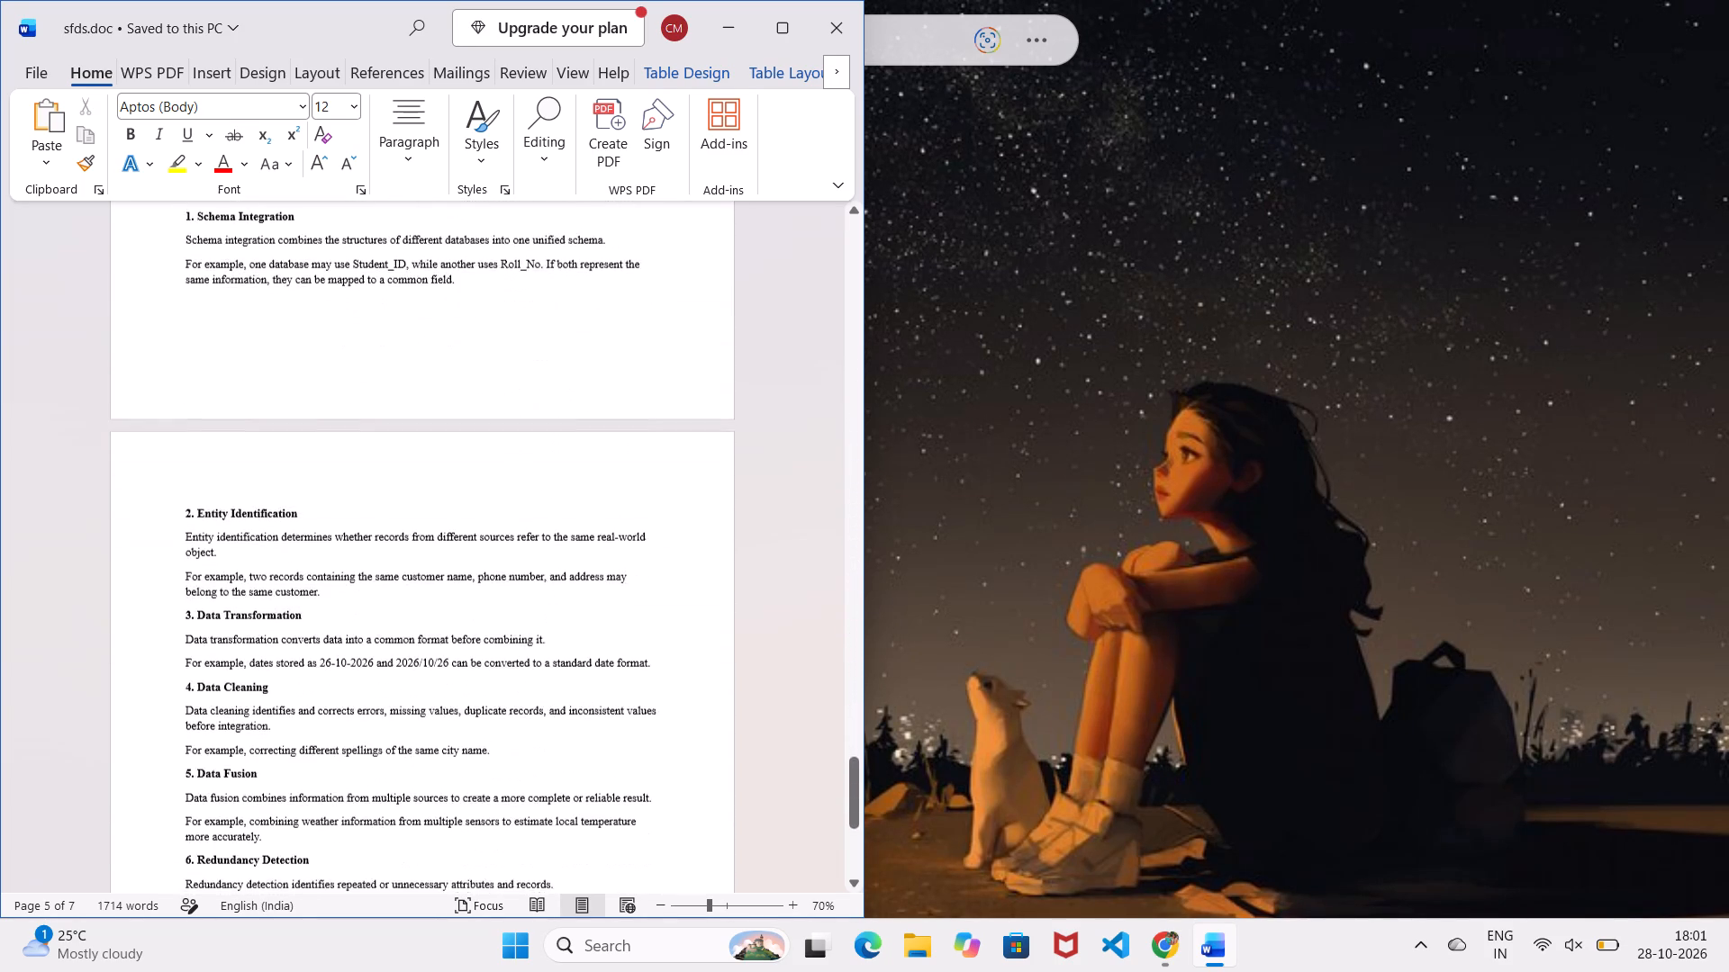
{"action": "scroll", "coordinate": [464, 641], "scroll_direction": "down", "scroll_amount": 7}
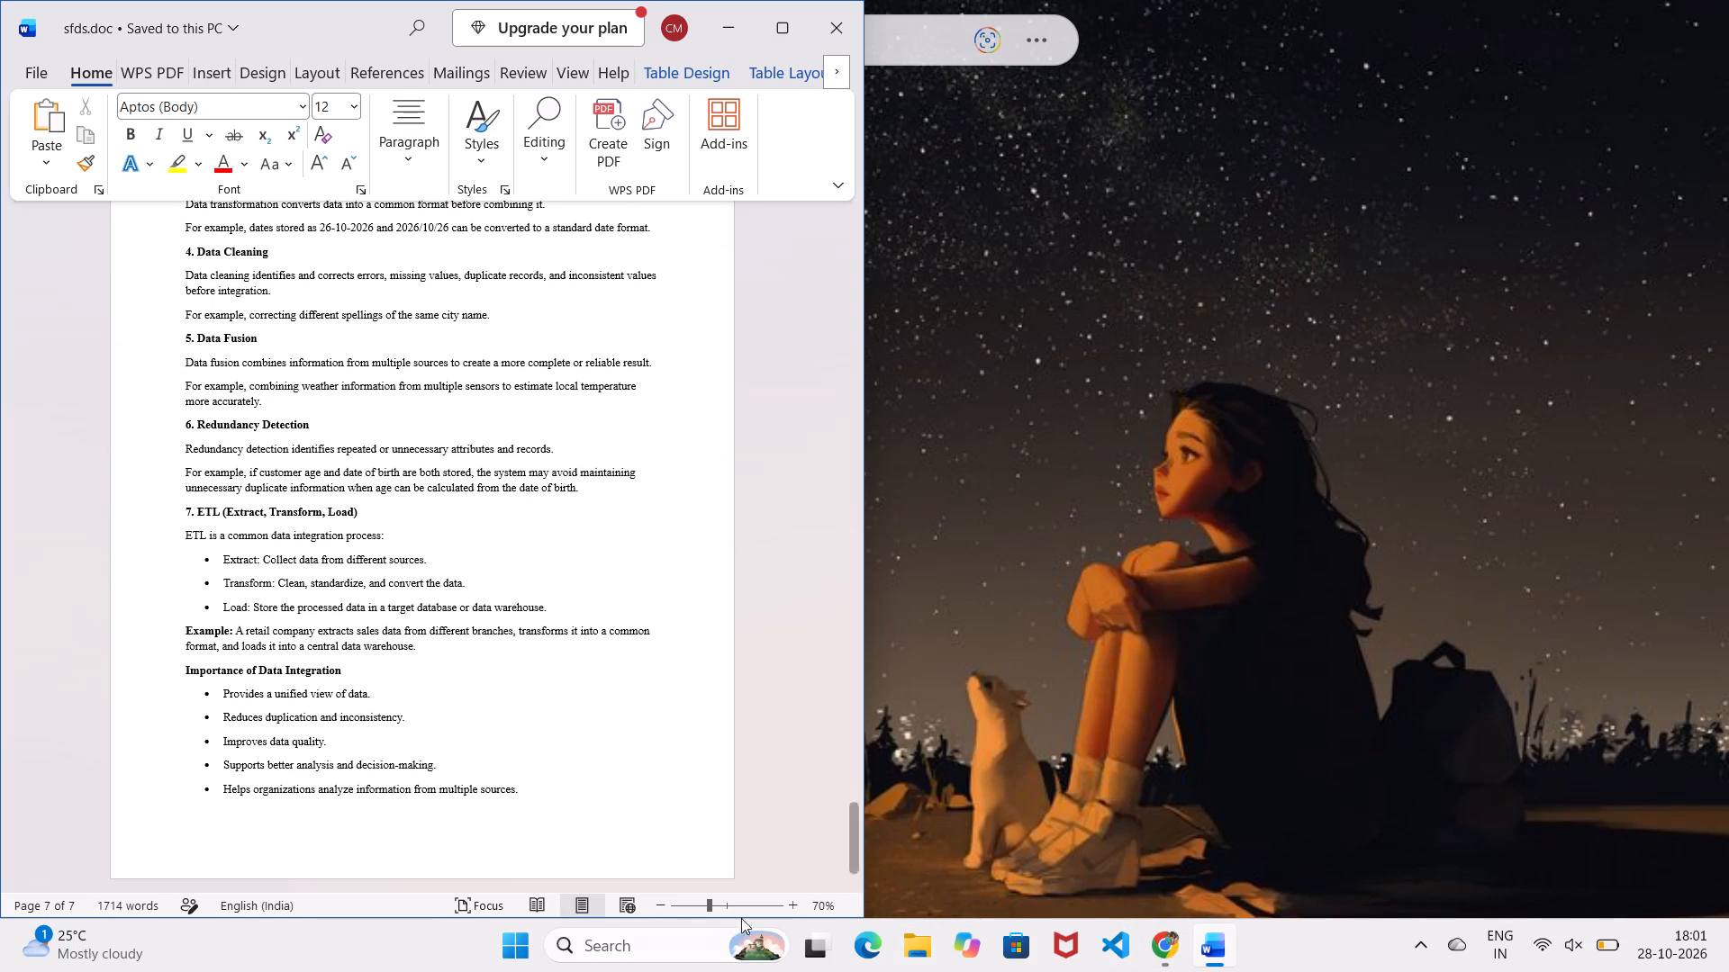
Minimize the sfds.doc window.
{"action": "left_click", "coordinate": [722, 31]}
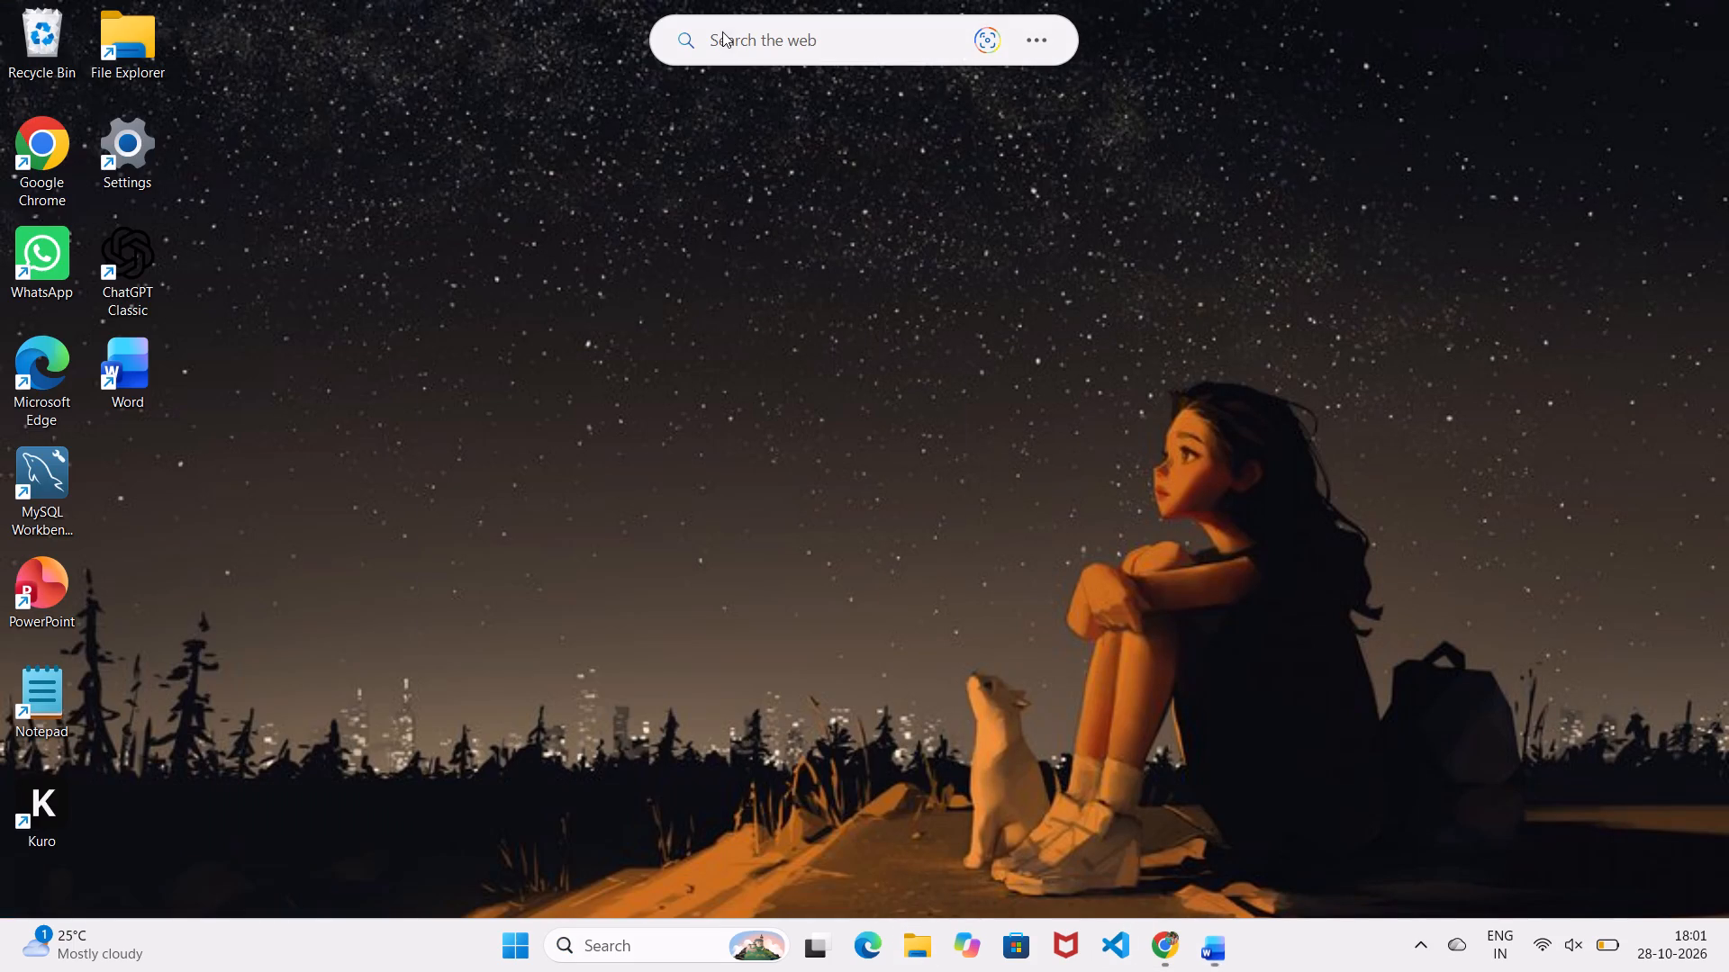